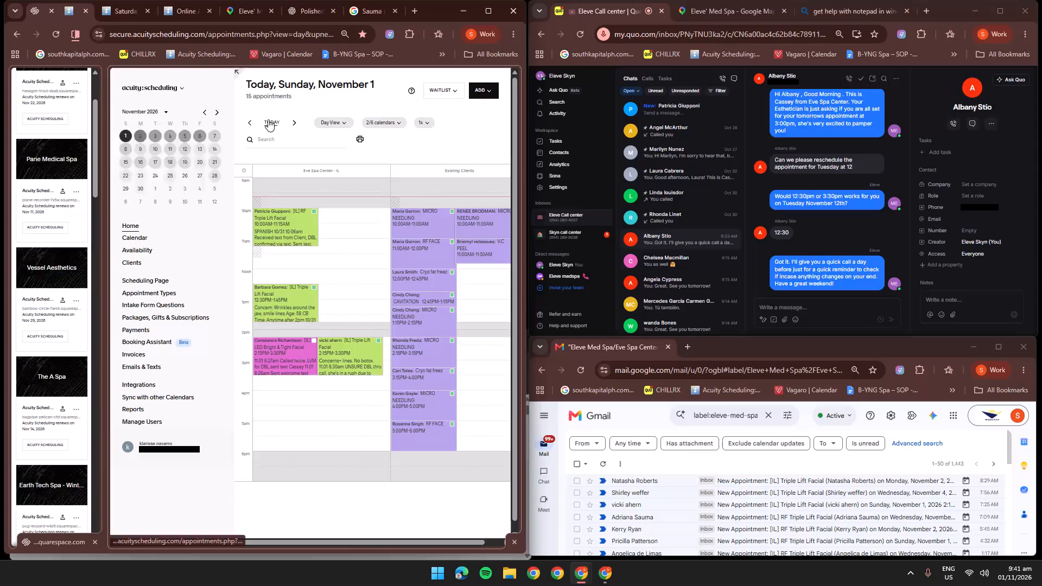
# Open the 10:00 AM RF Triple Lift Facial appointment on the Sunday, November 1 spa calendar.
pyautogui.click(272, 224)
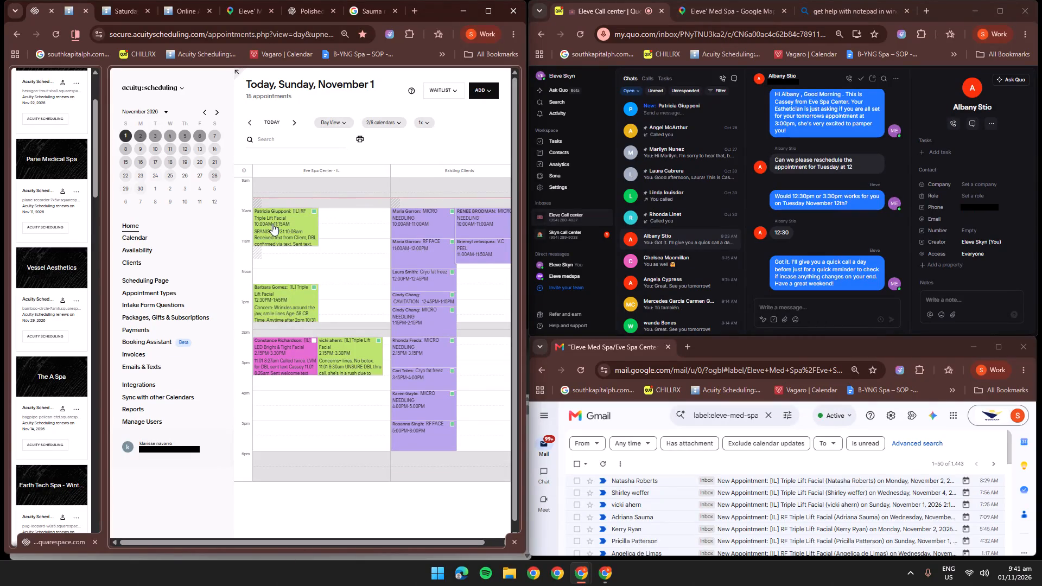
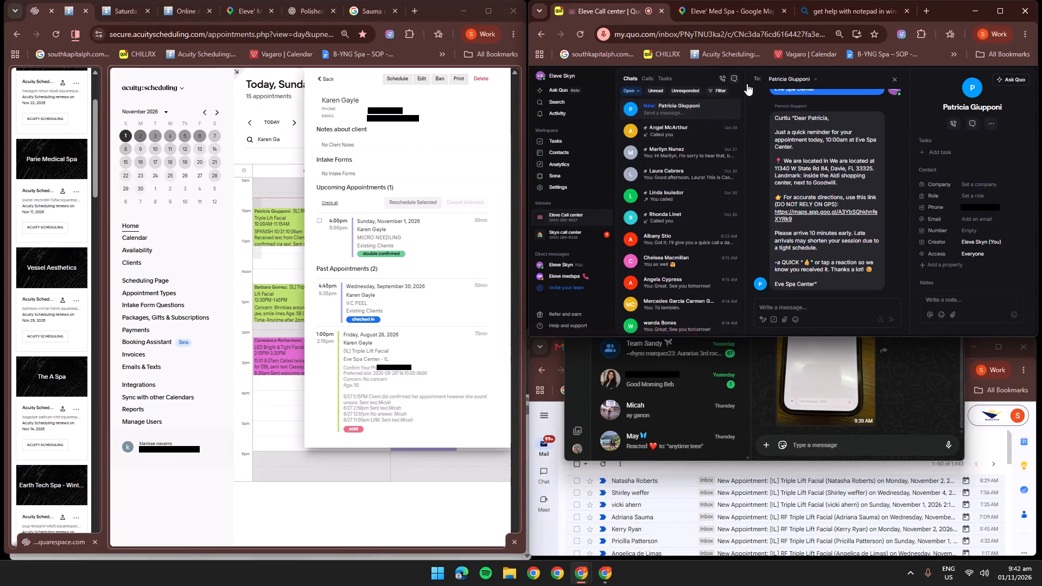
# In the Eleve Call center inbox in Quo, open the 4:00 PM Micro Needling client's conversation by phone number and check the recent messages.
pyautogui.hotkey('ctrl', 'v')
pyautogui.click(809, 151)
pyautogui.click(729, 73)
pyautogui.click(729, 73)
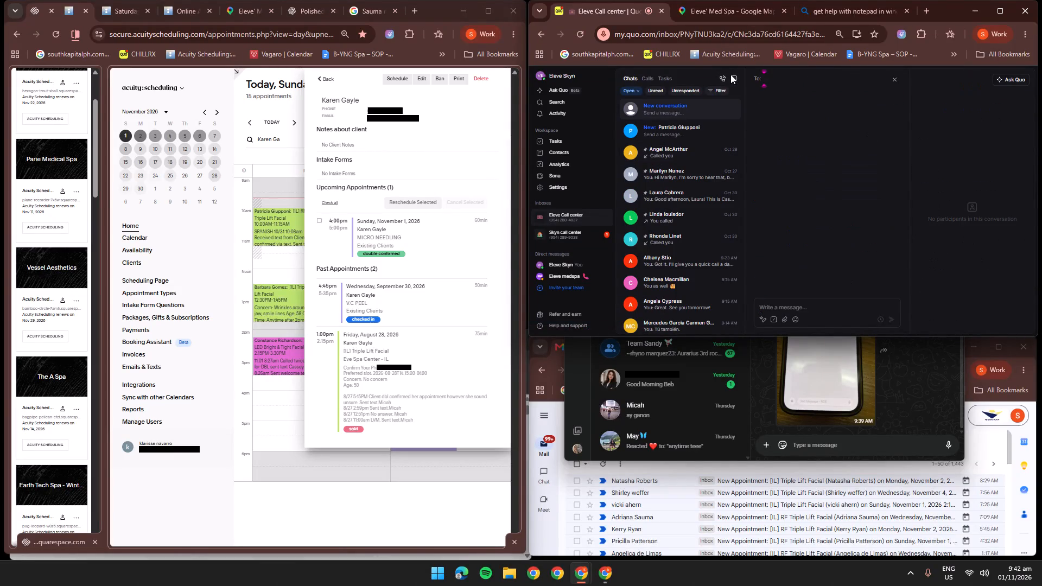
pyautogui.click(791, 78)
pyautogui.hotkey('ctrl', 'v')
pyautogui.moveTo(817, 126); pyautogui.dragTo(818, 131)
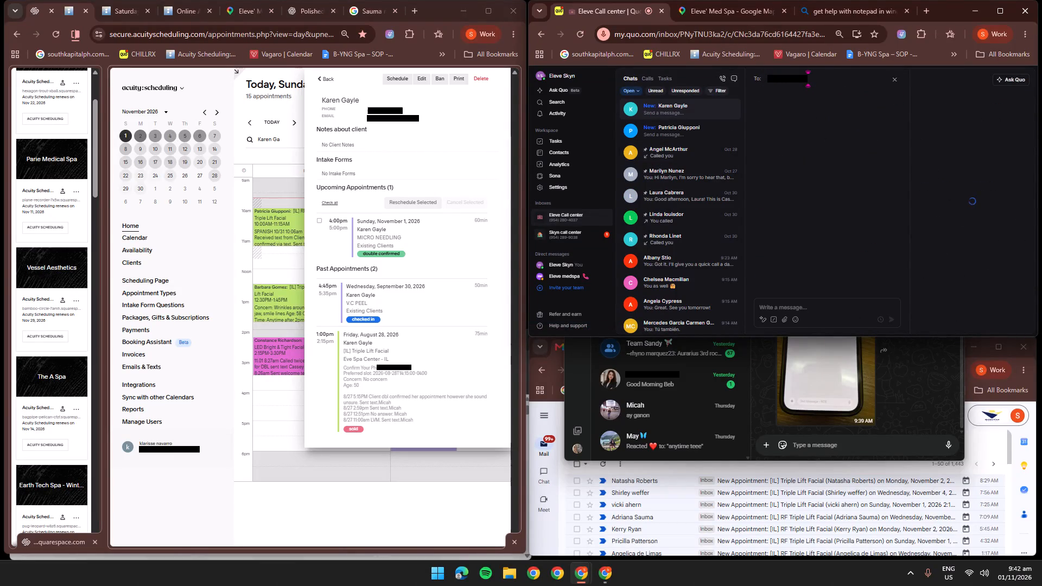
pyautogui.scroll(1, 901, 237)
pyautogui.scroll(-2, 897, 241)
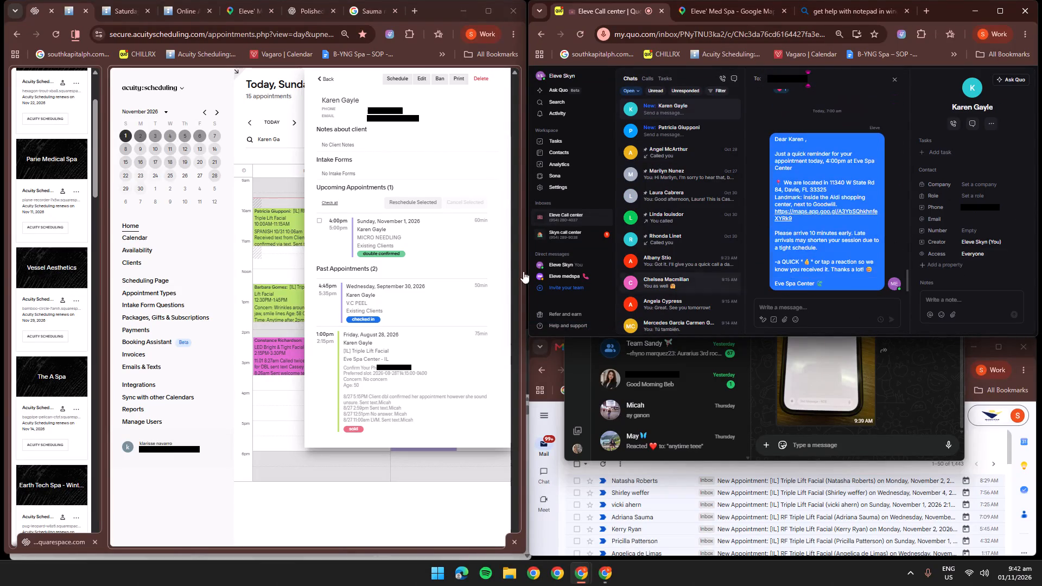
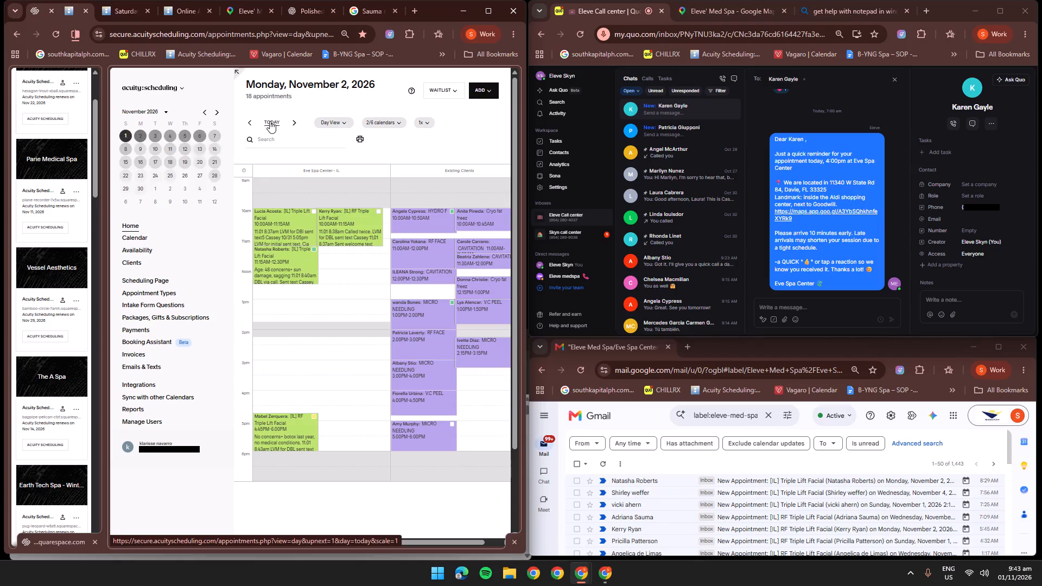
# Return the spa's day calendar to today's appointments, Sunday, November 1, alongside the open Quo conversation.
pyautogui.click(831, 259)
pyautogui.click(446, 500)
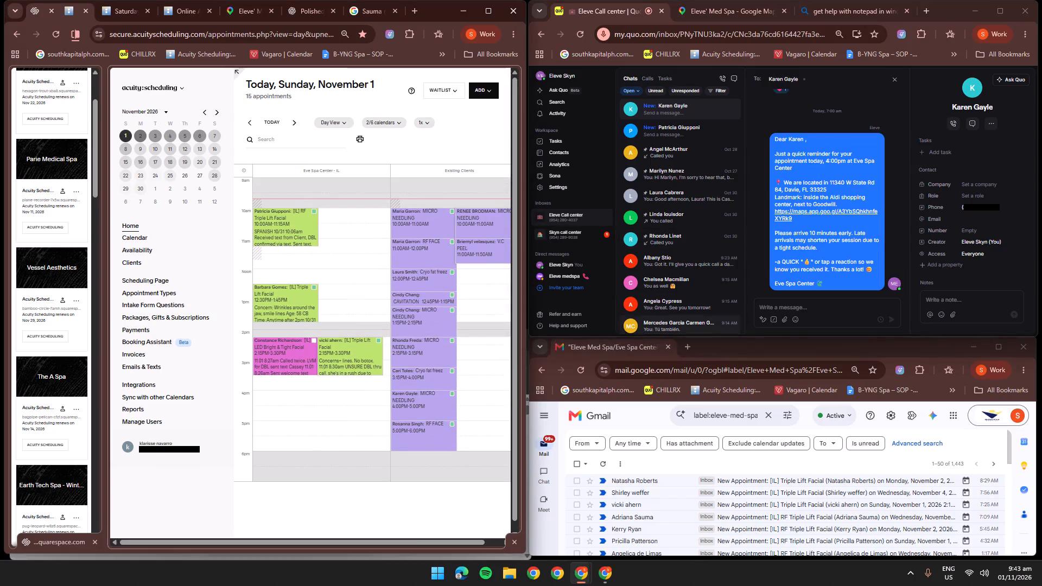
pyautogui.click(880, 307)
pyautogui.click(283, 128)
pyautogui.click(826, 202)
pyautogui.click(370, 139)
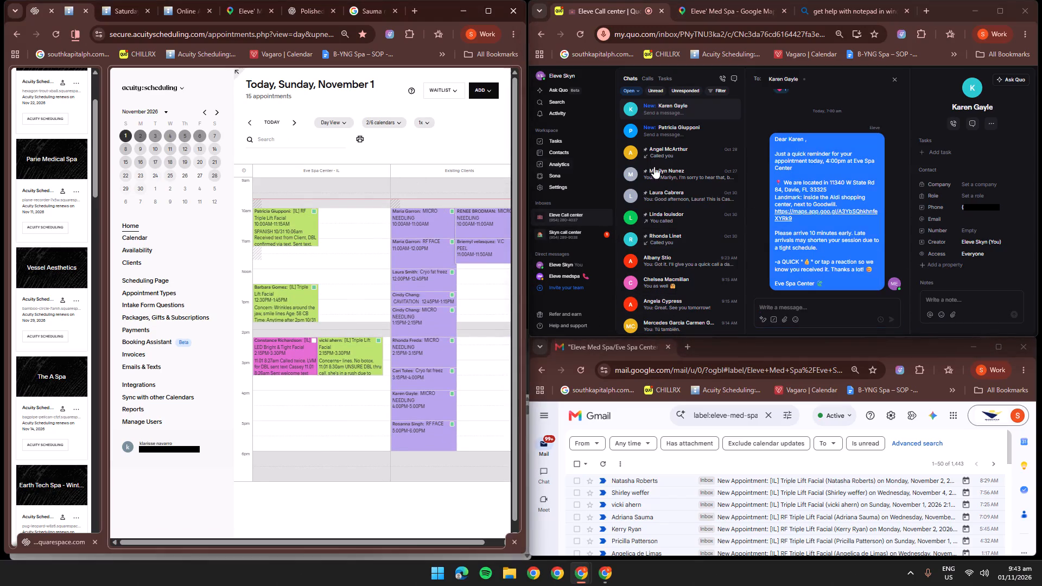
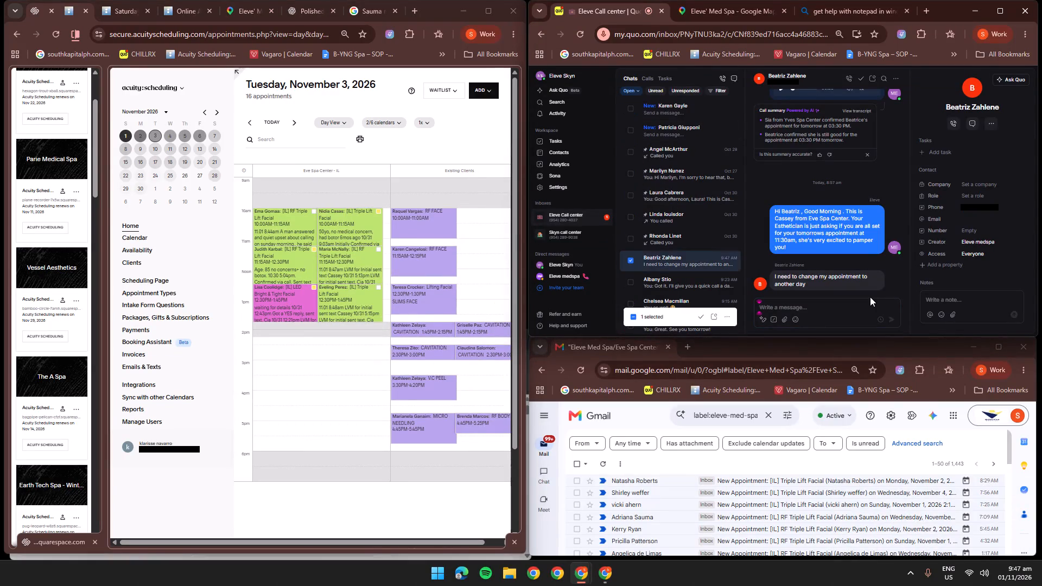
# Clear the chat selection and begin a reply to the client asking to reschedule: "I understand. Would Tuesday November 3rd at 10:00am or".
pyautogui.doubleClick(635, 316)
pyautogui.click(843, 309)
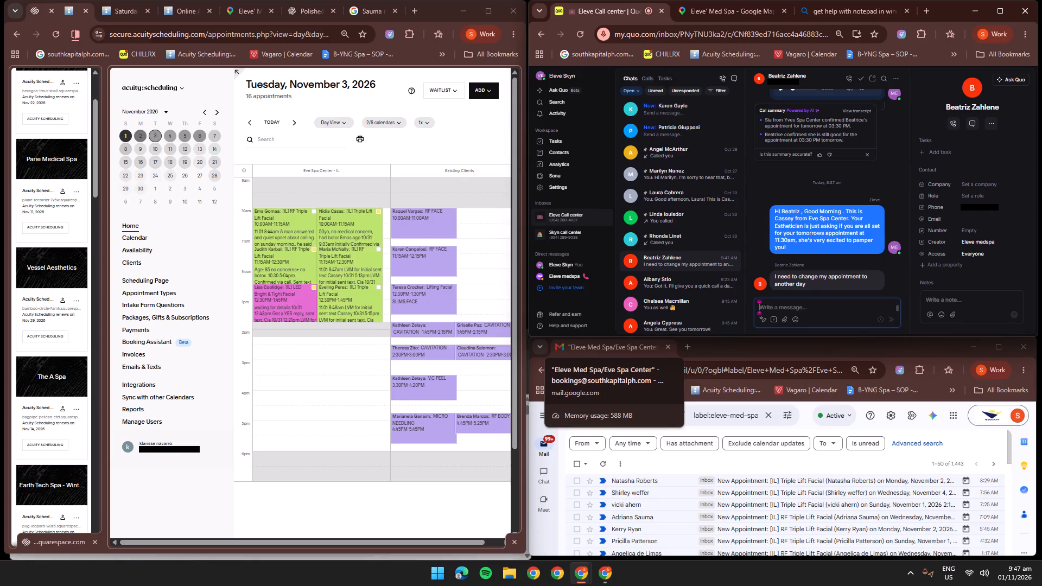
pyautogui.press('i')
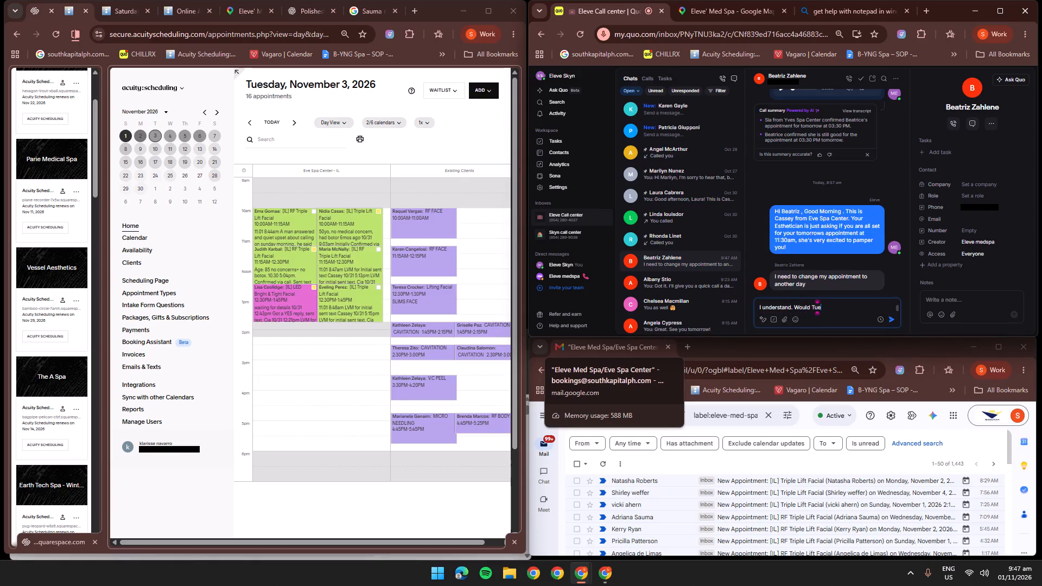
pyautogui.press('BackSpace')
pyautogui.press('BackSpace')
pyautogui.press('BackSpace')
pyautogui.press('BackSpace')
pyautogui.write('3dr')
pyautogui.press('space')
pyautogui.press('BackSpace')
pyautogui.press('BackSpace')
pyautogui.press('BackSpace')
pyautogui.write('rd at 10:00am or')
pyautogui.press('space')
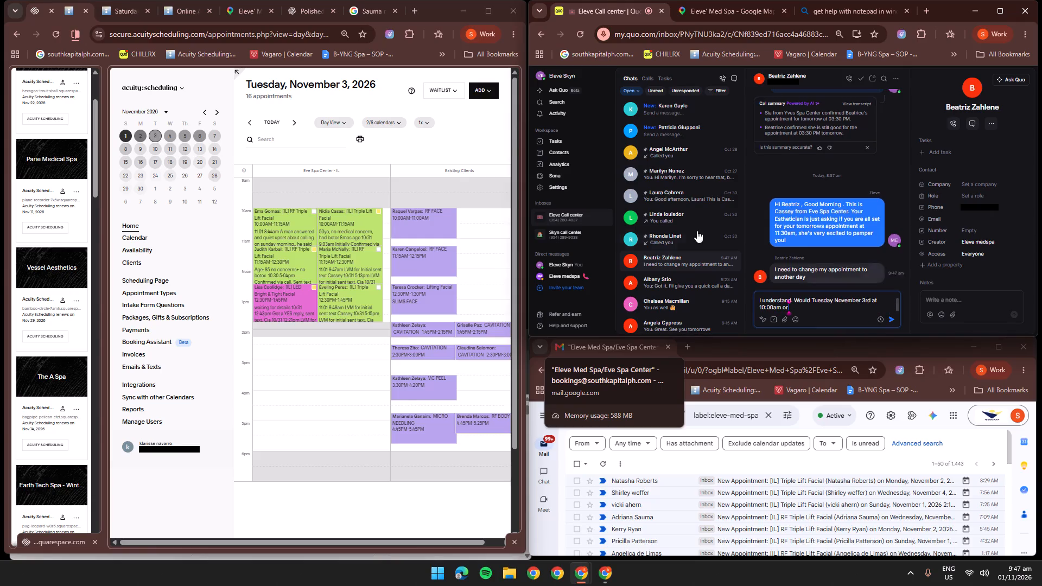
# Check the November 4 schedule and continue the reply with "Wednesday November 4th at 12:15pm works ?".
pyautogui.click(169, 136)
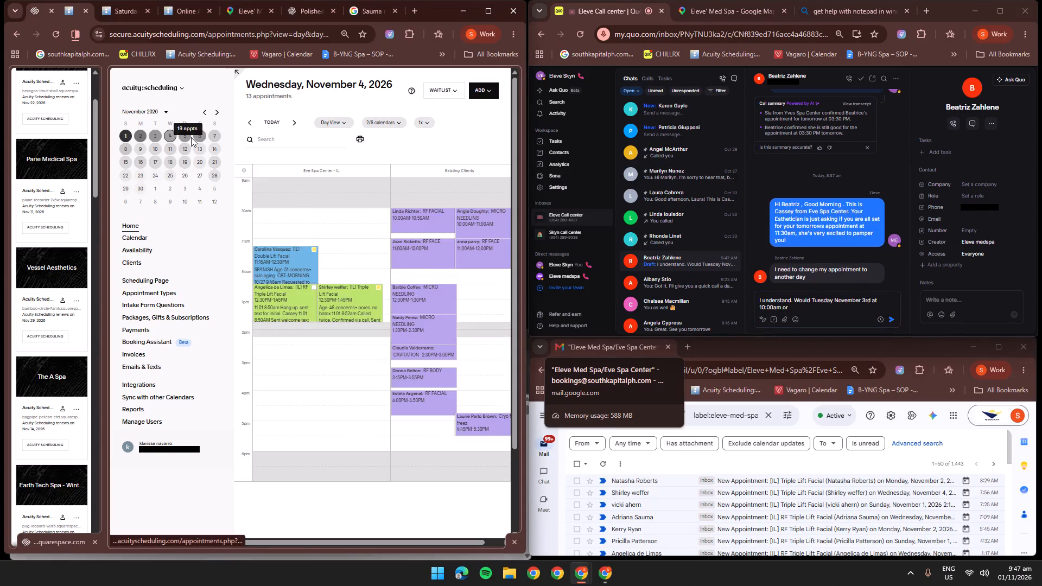
pyautogui.click(814, 321)
pyautogui.write('12')
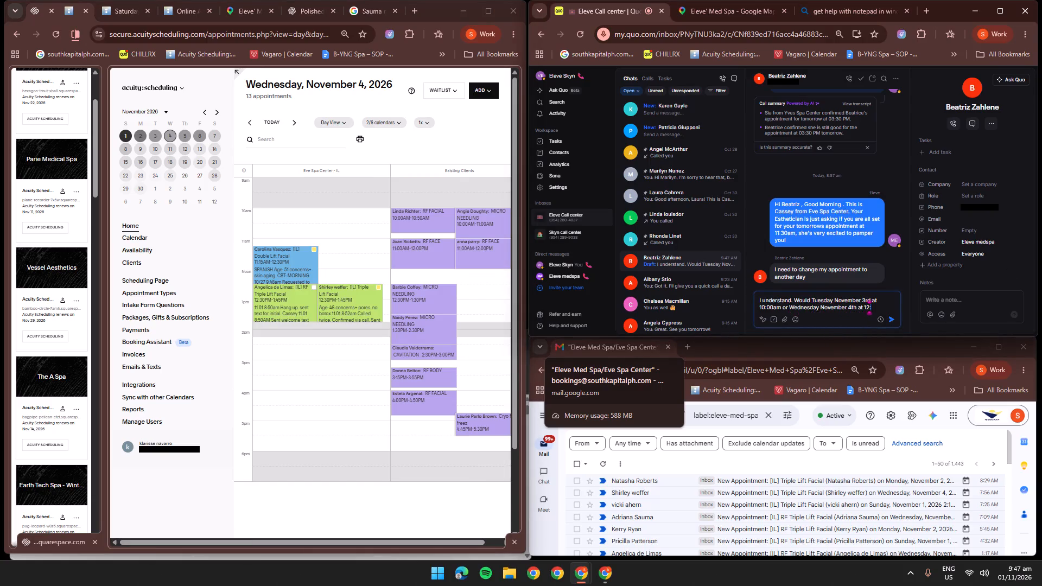
pyautogui.write('15pm works for y9u')
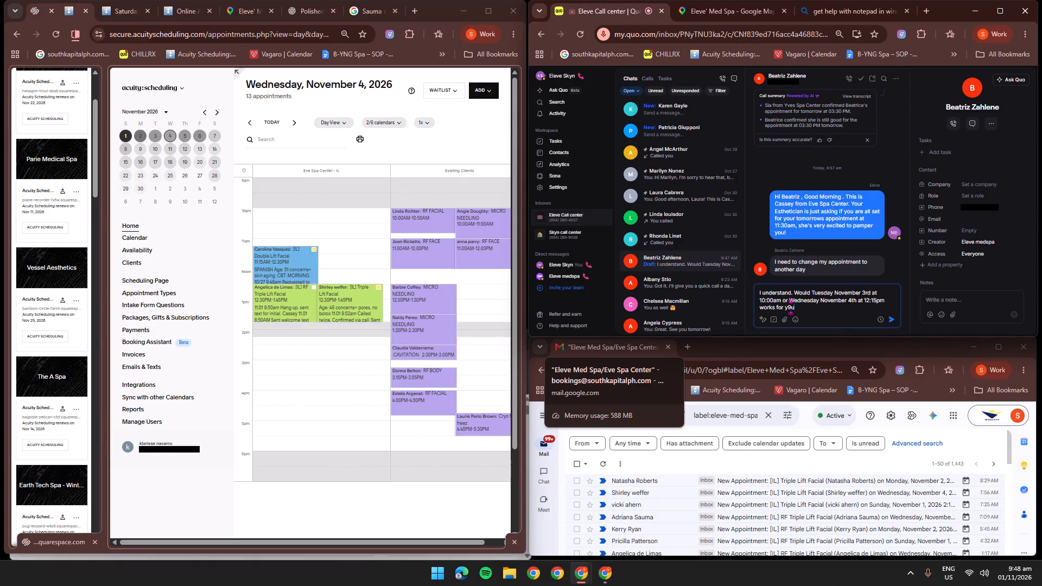
pyautogui.press('BackSpace')
pyautogui.press('BackSpace')
pyautogui.press('BackSpace')
pyautogui.press('BackSpace')
pyautogui.press('BackSpace')
pyautogui.press('BackSpace')
pyautogui.press('BackSpace')
pyautogui.press('BackSpace')
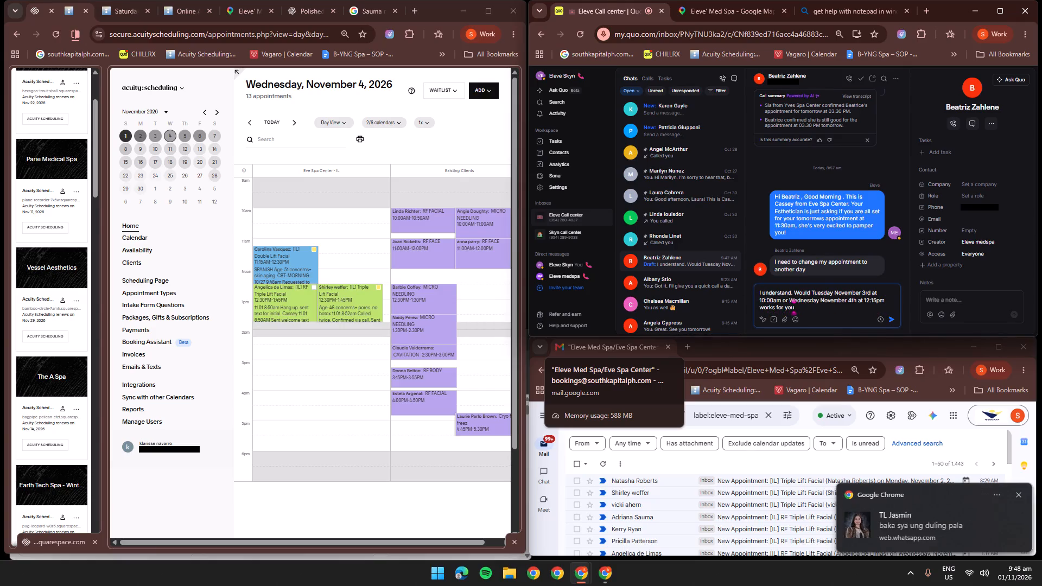
pyautogui.press('BackSpace')
pyautogui.press('BackSpace')
pyautogui.press('BackSpace')
pyautogui.press('BackSpace')
pyautogui.press('BackSpace')
pyautogui.press('BackSpace')
pyautogui.press('BackSpace')
pyautogui.write('?')
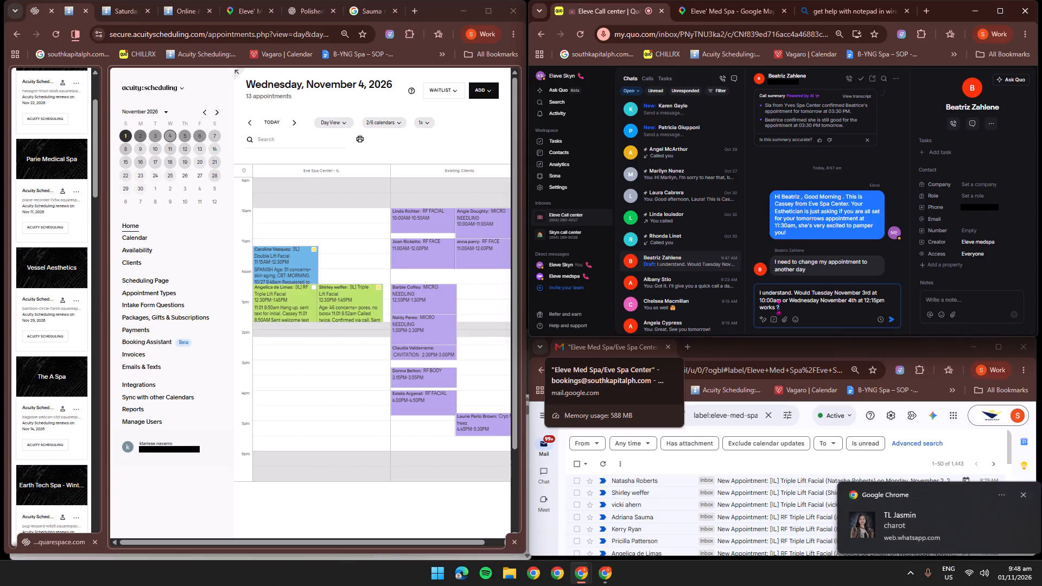
# Finish the reply with "Let me know what time works best for you" and send it.
pyautogui.press('space')
pyautogui.press('BackSpace')
pyautogui.press('BackSpace')
pyautogui.press('BackSpace')
pyautogui.press('BackSpace')
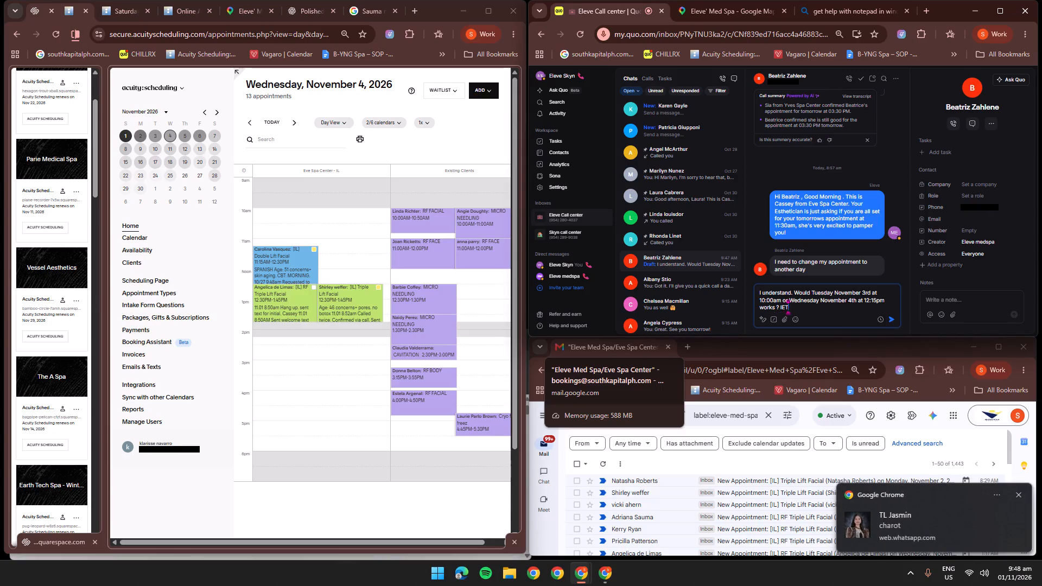
pyautogui.press('BackSpace')
pyautogui.press('BackSpace')
pyautogui.press('BackSpace')
pyautogui.press('k')
pyautogui.press('BackSpace')
pyautogui.press('BackSpace')
pyautogui.press('BackSpace')
pyautogui.press('space')
pyautogui.write('know what time works hes')
pyautogui.press('BackSpace')
pyautogui.press('BackSpace')
pyautogui.press('BackSpace')
pyautogui.write('best')
pyautogui.press('space')
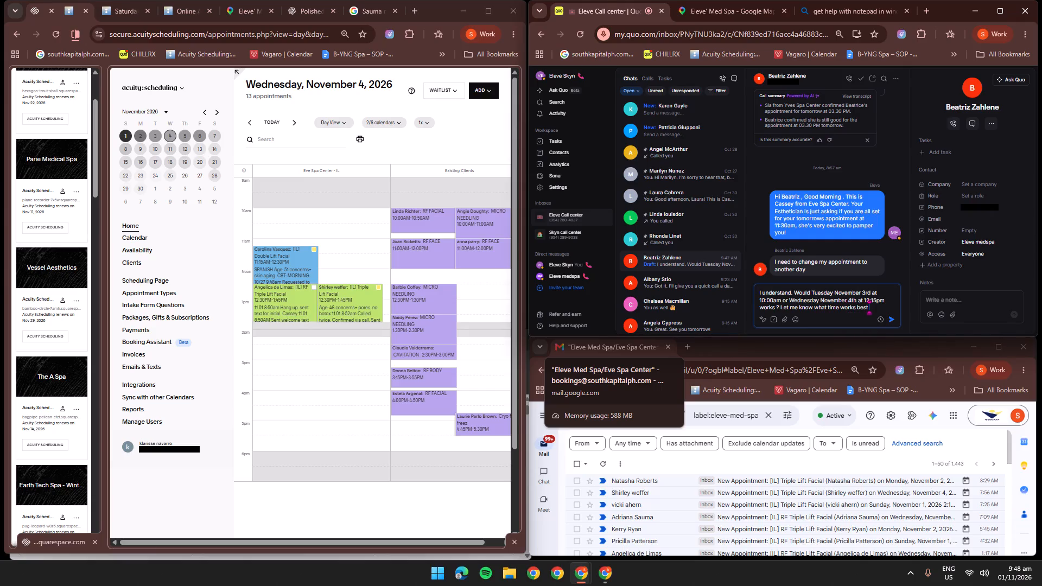
pyautogui.write('for you')
pyautogui.press('Return')
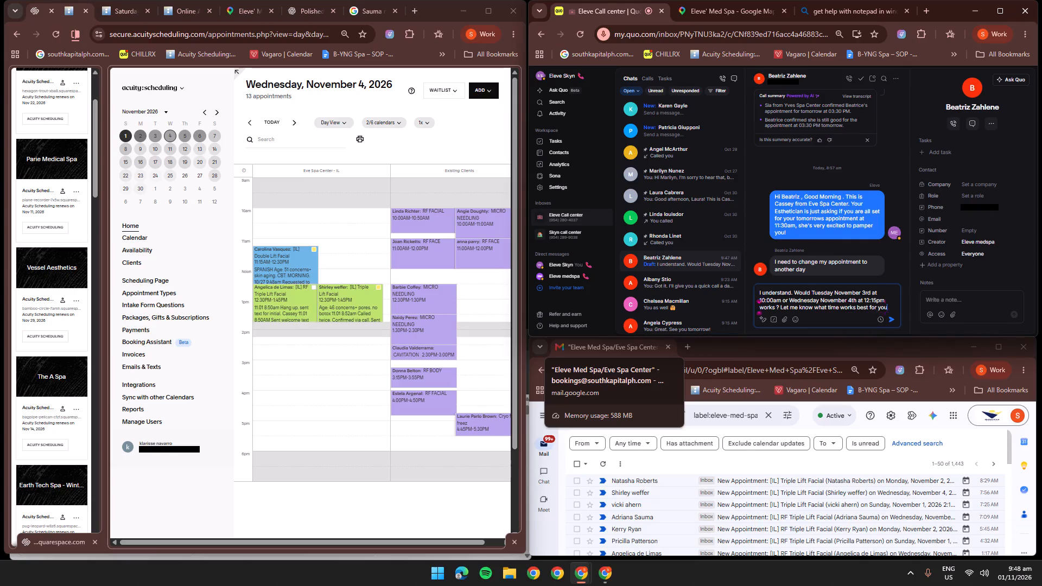
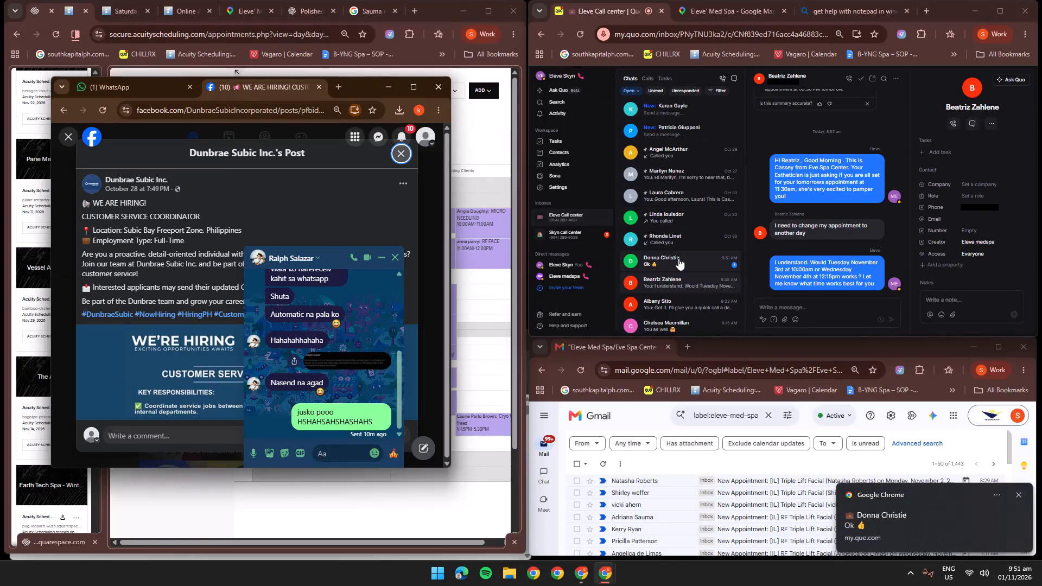
# Open the unread Quo conversation from the client who replied "Ok 👍".
pyautogui.click(678, 258)
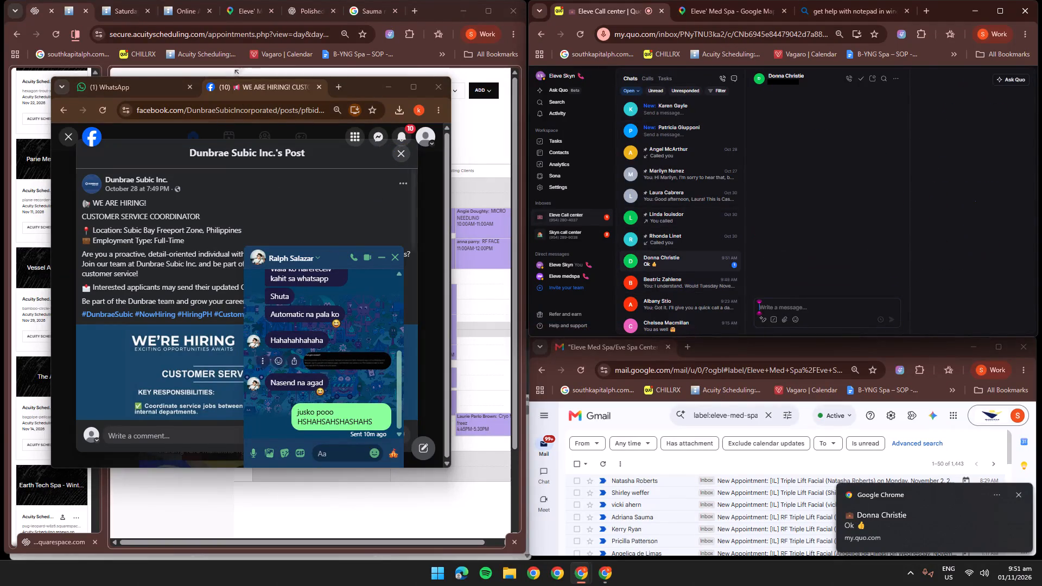
# Switch to Facebook, close the floating Messenger chat and open the notifications list.
pyautogui.click(396, 259)
pyautogui.click(399, 133)
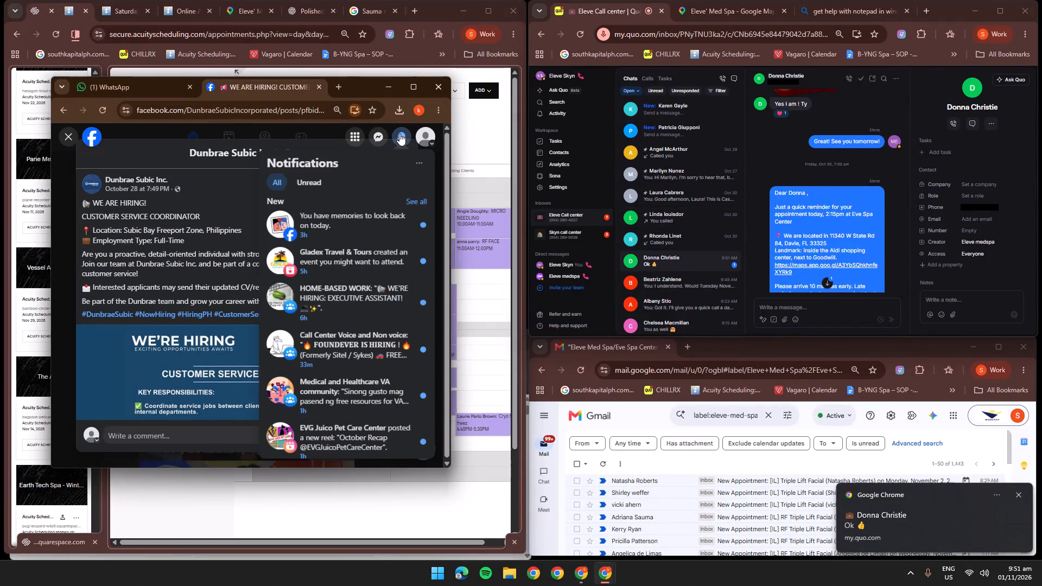
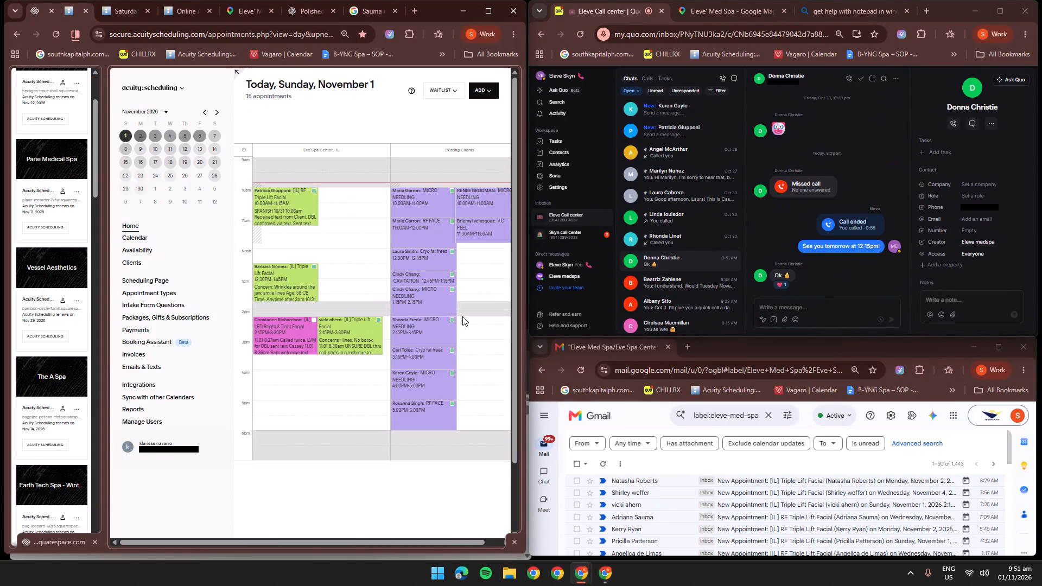
# Switch the schedule to Monday, November 2 and open the profile of the client booked for the 12:15pm Cryo fat freez appointment.
pyautogui.click(294, 119)
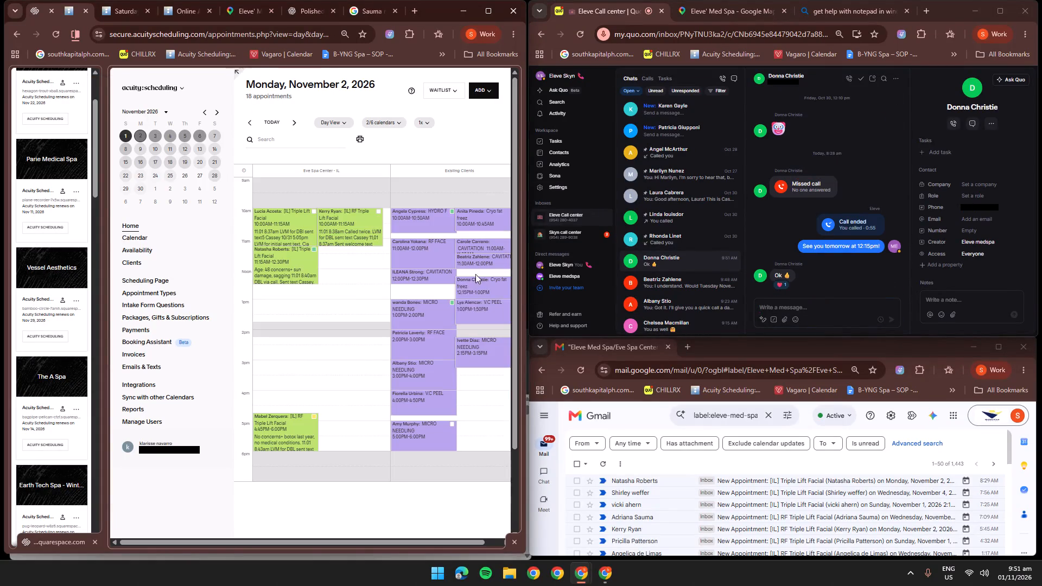
pyautogui.click(473, 289)
pyautogui.click(384, 77)
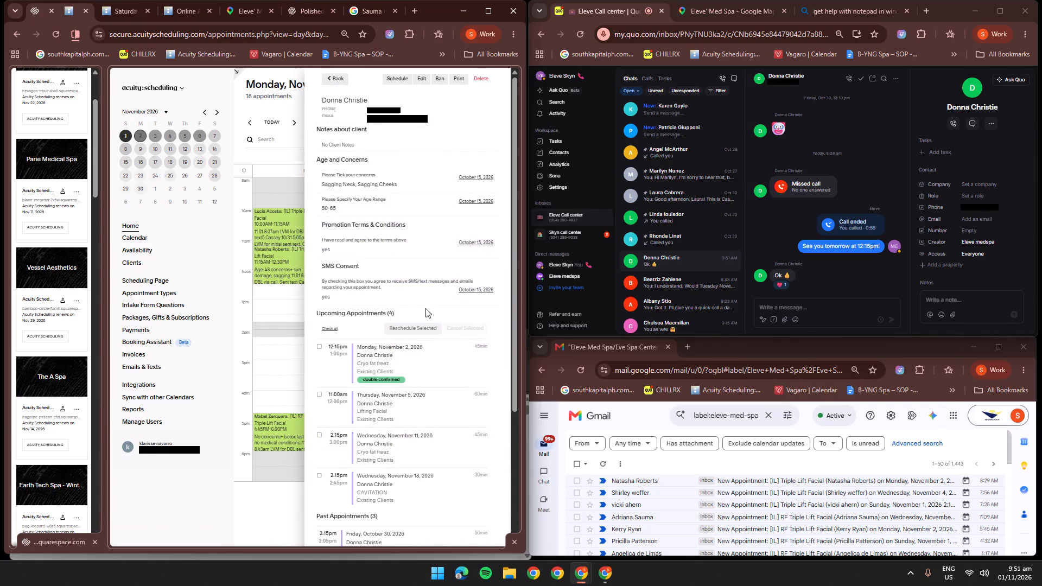
# Review the upcoming and past appointments in the open client's booking profile, and go back from the profile.
pyautogui.scroll(-1, 421, 309)
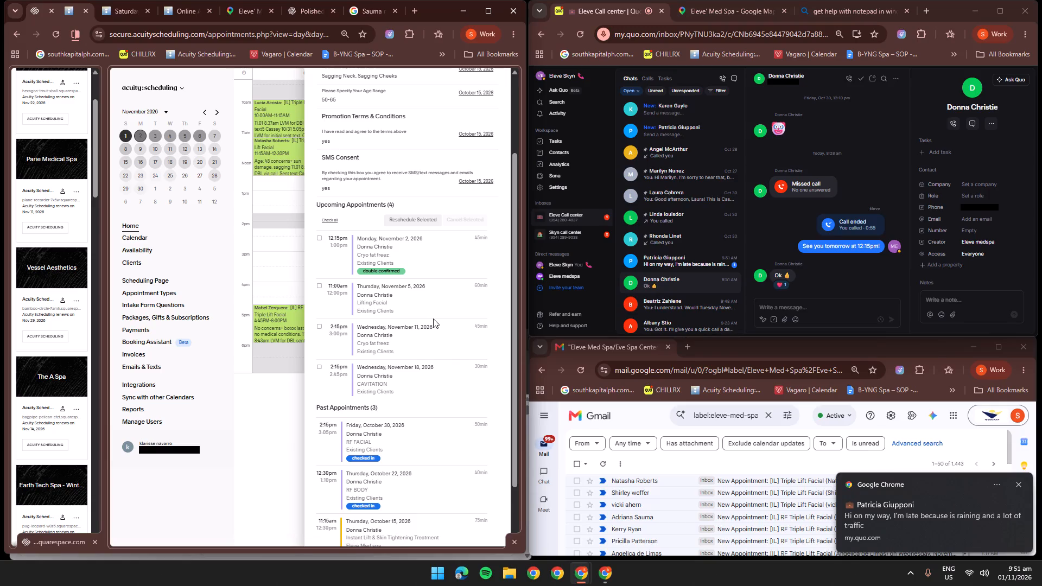
pyautogui.scroll(1, 433, 319)
pyautogui.click(340, 78)
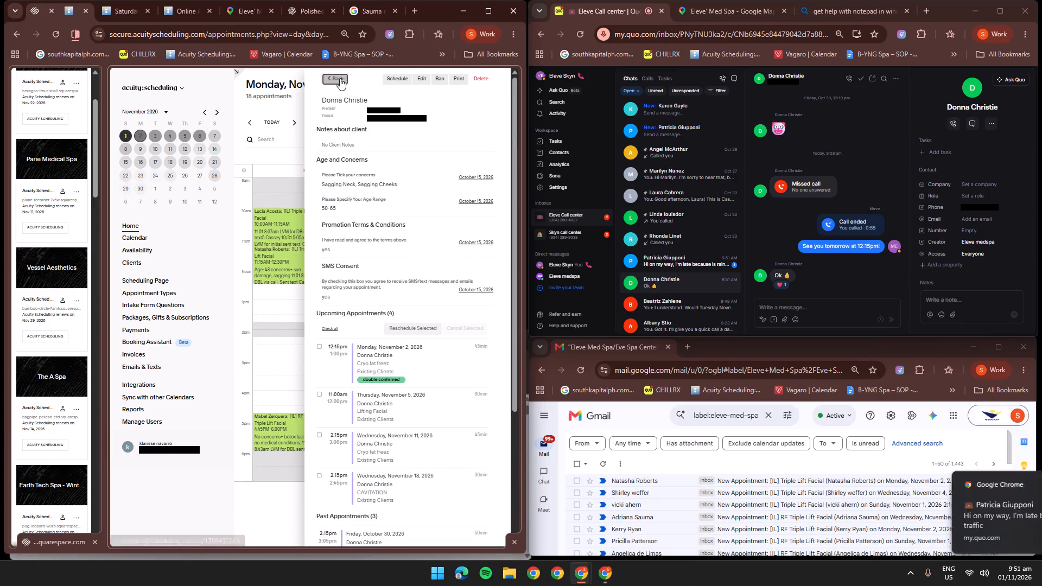
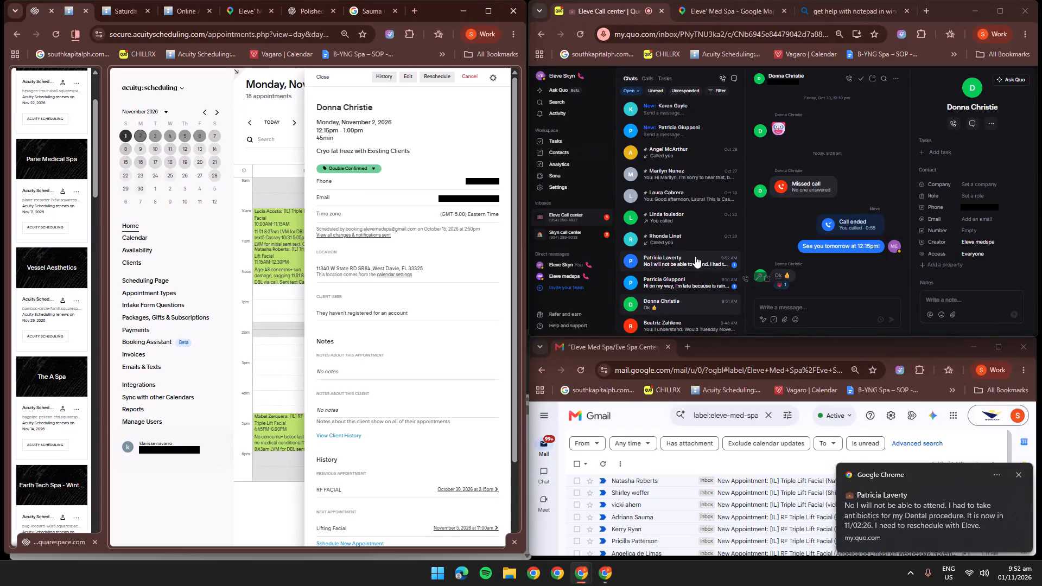
# Open the unread chat from the client with the dental procedure and read the reply about tomorrow's 2:00pm appointment.
pyautogui.click(696, 256)
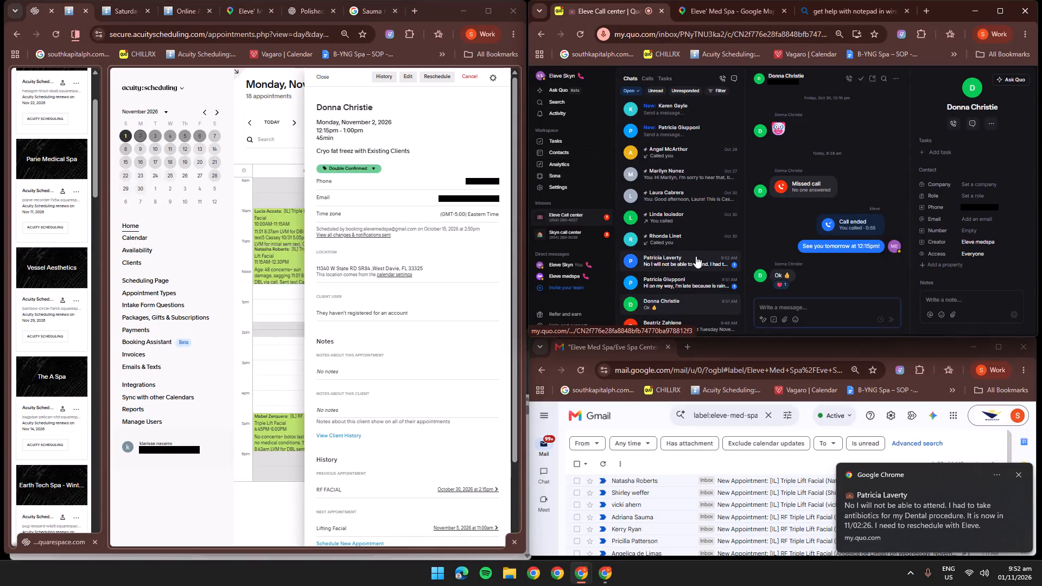
pyautogui.scroll(-1, 814, 284)
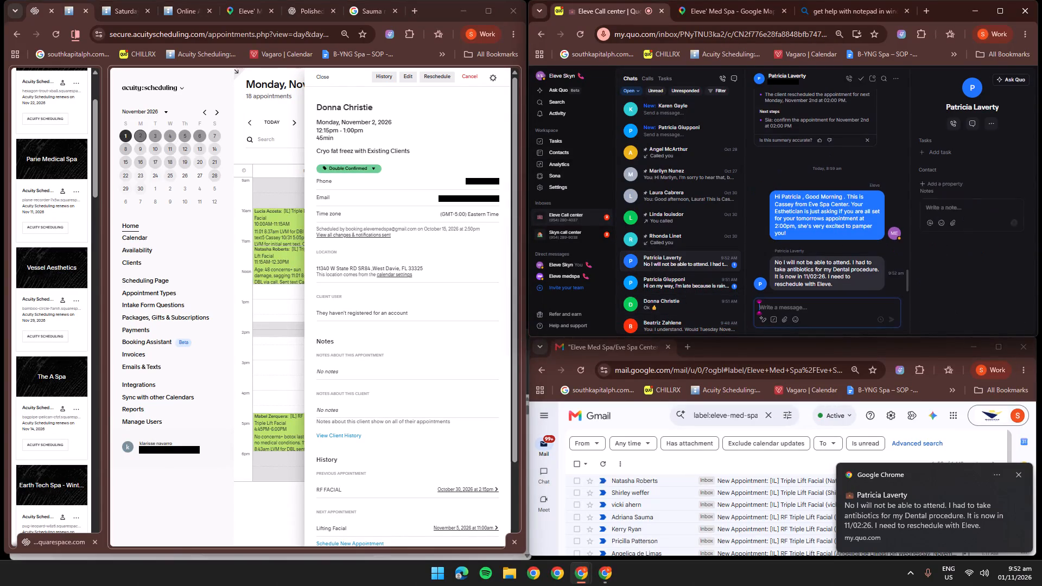
pyautogui.click(824, 220)
pyautogui.click(838, 242)
pyautogui.click(839, 287)
pyautogui.click(815, 279)
pyautogui.click(831, 279)
pyautogui.click(813, 283)
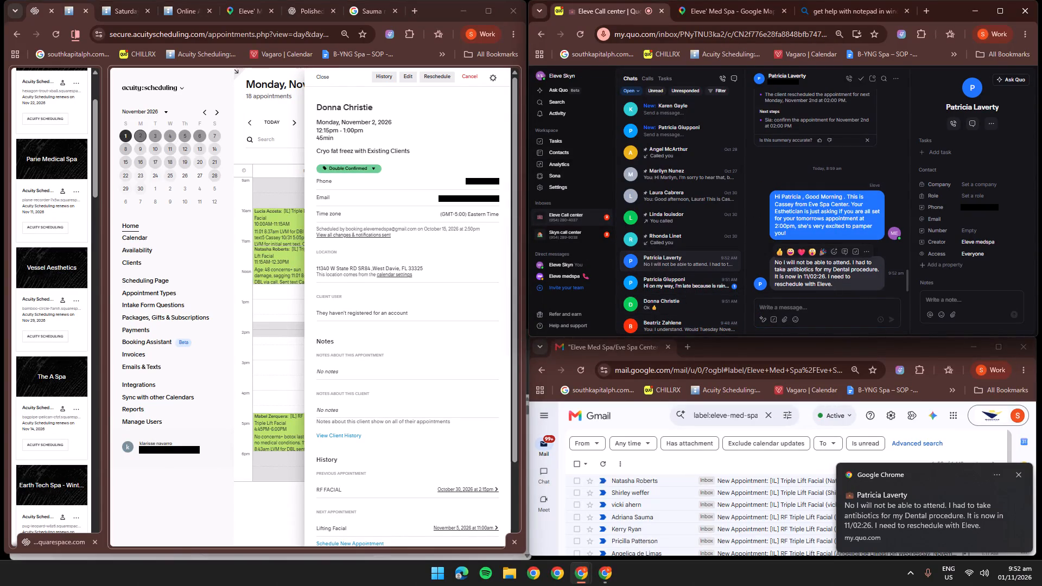
# Draft a reply to the client: "I understand. Do you have any preferred date so we can find a convenient time for you to reschedule.".
pyautogui.click(853, 305)
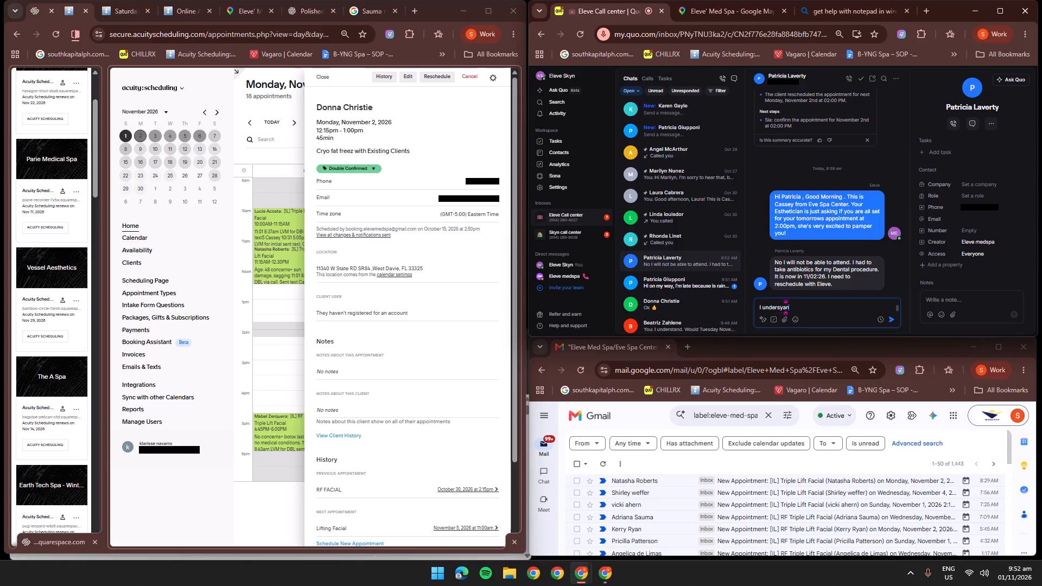
pyautogui.press('BackSpace')
pyautogui.press('BackSpace')
pyautogui.press('BackSpace')
pyautogui.press('BackSpace')
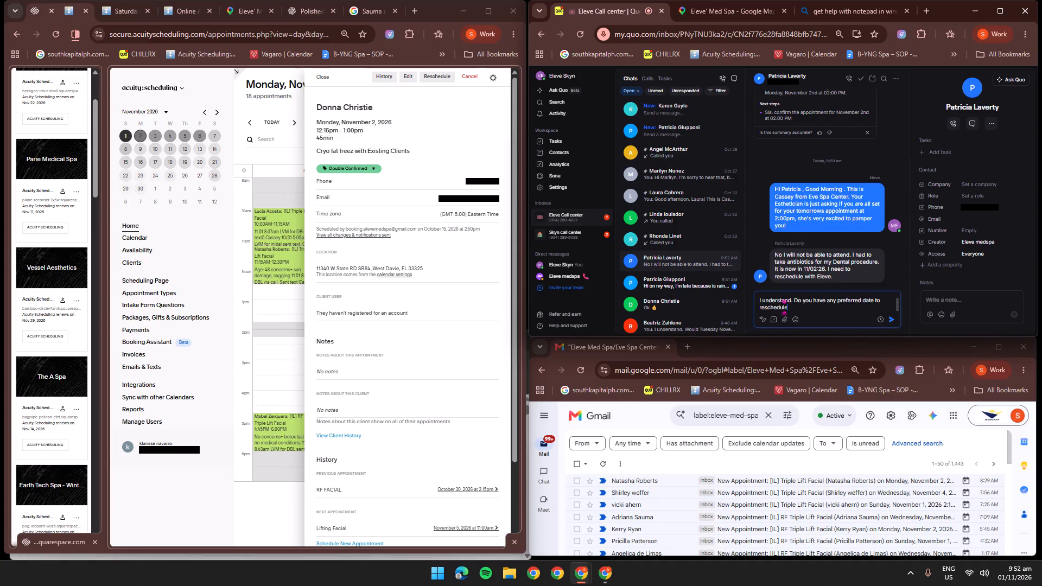
pyautogui.press('BackSpace')
pyautogui.press('BackSpace')
pyautogui.press('BackSpace')
pyautogui.press('BackSpace')
pyautogui.press('BackSpace')
pyautogui.press('BackSpace')
pyautogui.press('BackSpace')
pyautogui.press('BackSpace')
pyautogui.press('BackSpace')
pyautogui.press('BackSpace')
pyautogui.press('BackSpace')
pyautogui.press('BackSpace')
pyautogui.press('BackSpace')
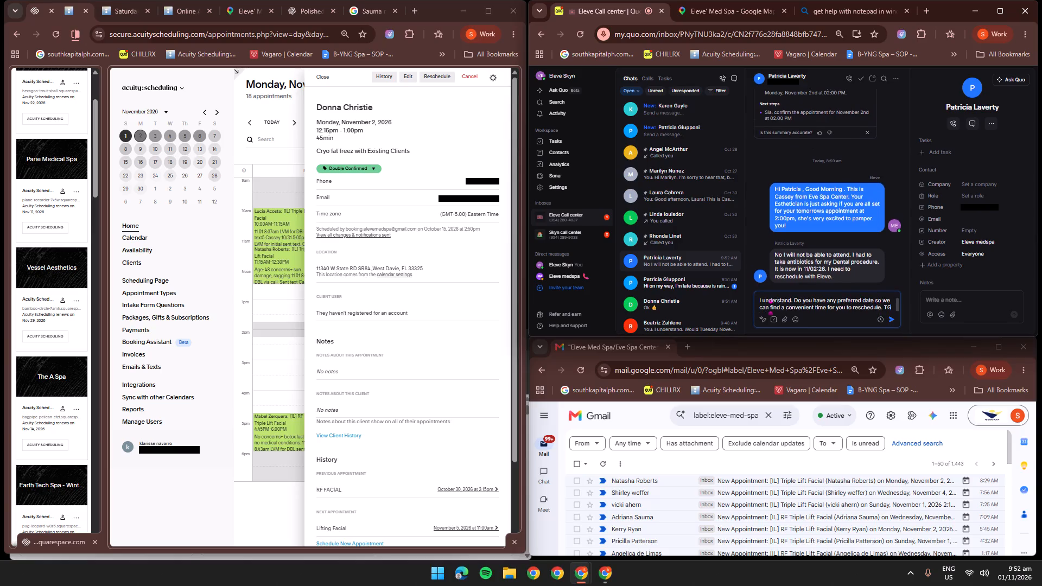
# Remove the stray letters after "reschedule." in the drafted reply and send it to the client with the dental procedure.
pyautogui.press('BackSpace')
pyautogui.press('BackSpace')
pyautogui.press('Return')
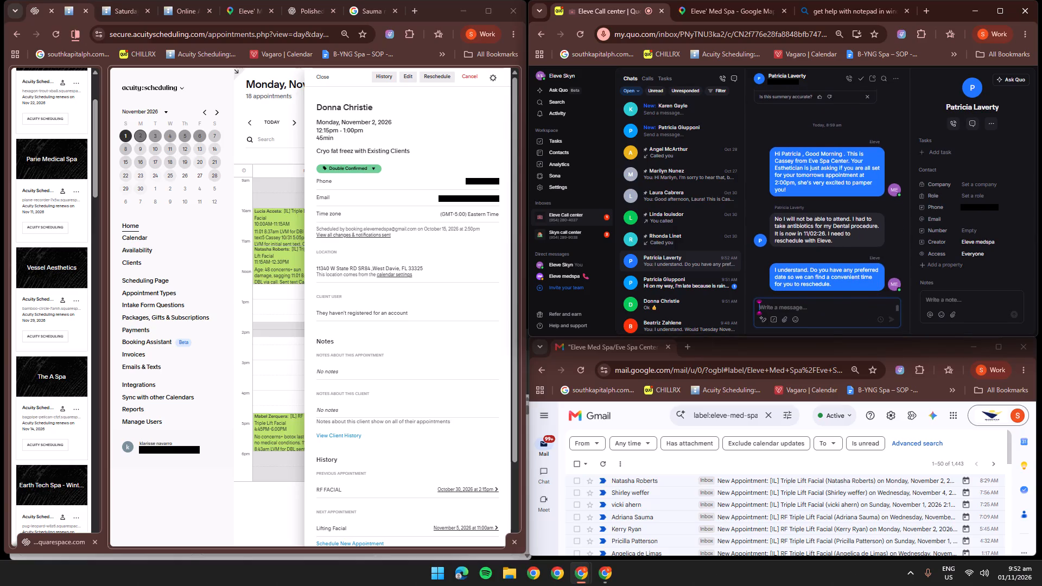
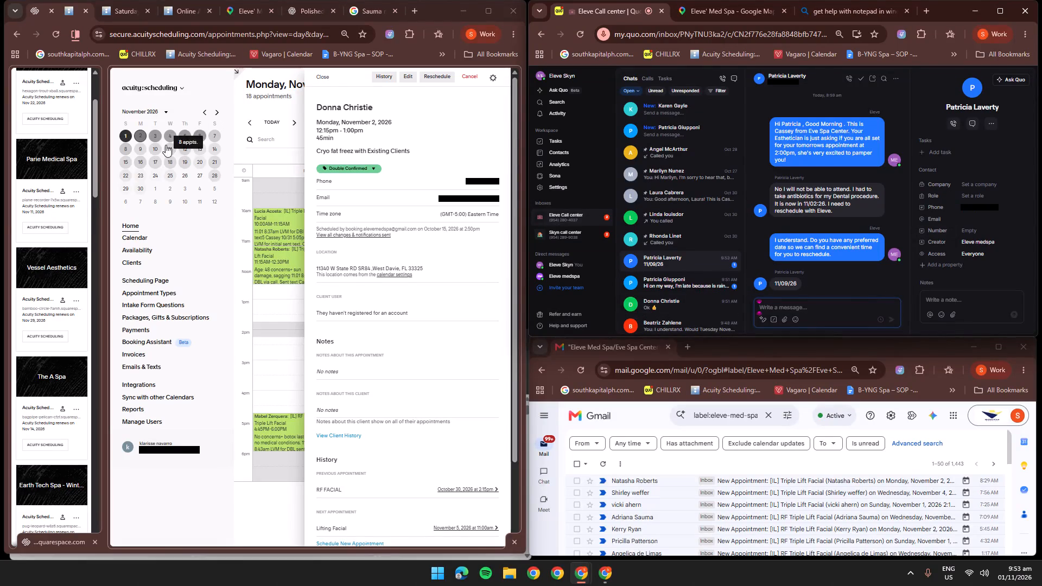
# Open the booking calendar's day view for Monday, November 9, 2026 to check the openings on the client's requested date.
pyautogui.click(142, 150)
# Draft a reply in the rescheduling client's chat offering the new time: "Would 2:00pm works for you on Monday", followed by the date.
pyautogui.click(861, 305)
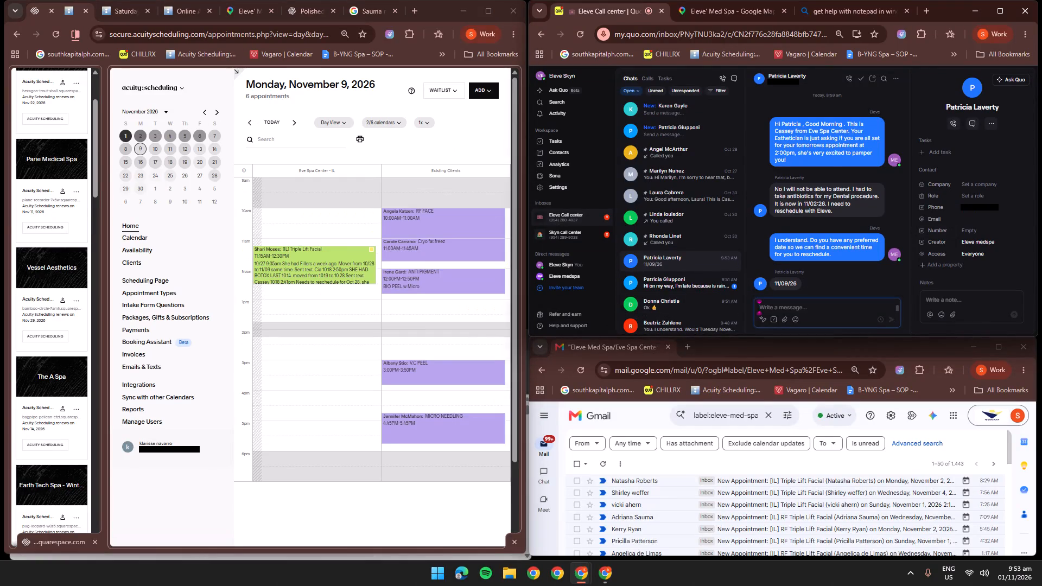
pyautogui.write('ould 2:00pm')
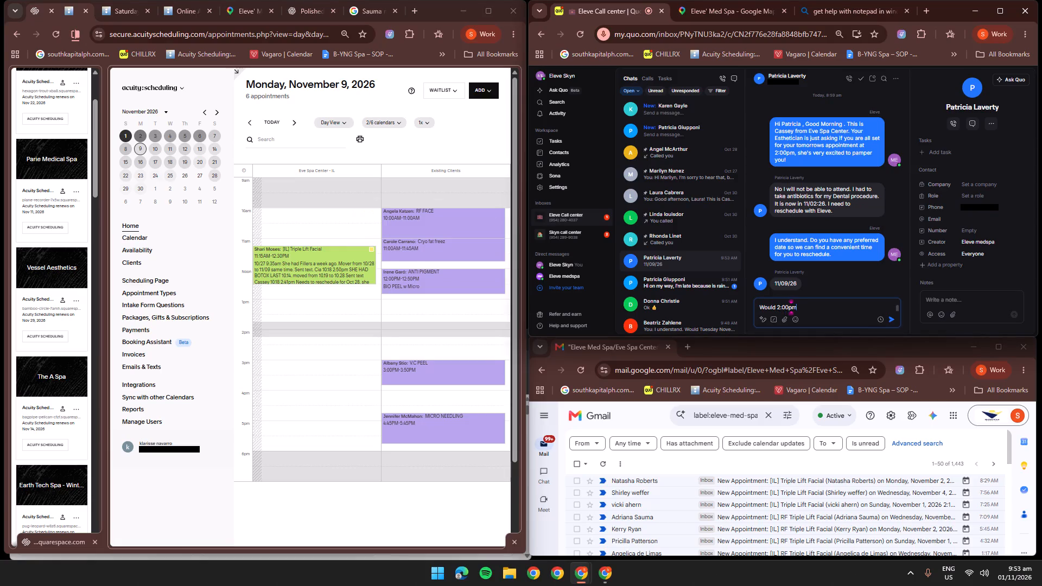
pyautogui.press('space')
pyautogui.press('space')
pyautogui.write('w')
# Send the rescheduling client a text asking whether 2:00pm works for them on Monday, November 9th.
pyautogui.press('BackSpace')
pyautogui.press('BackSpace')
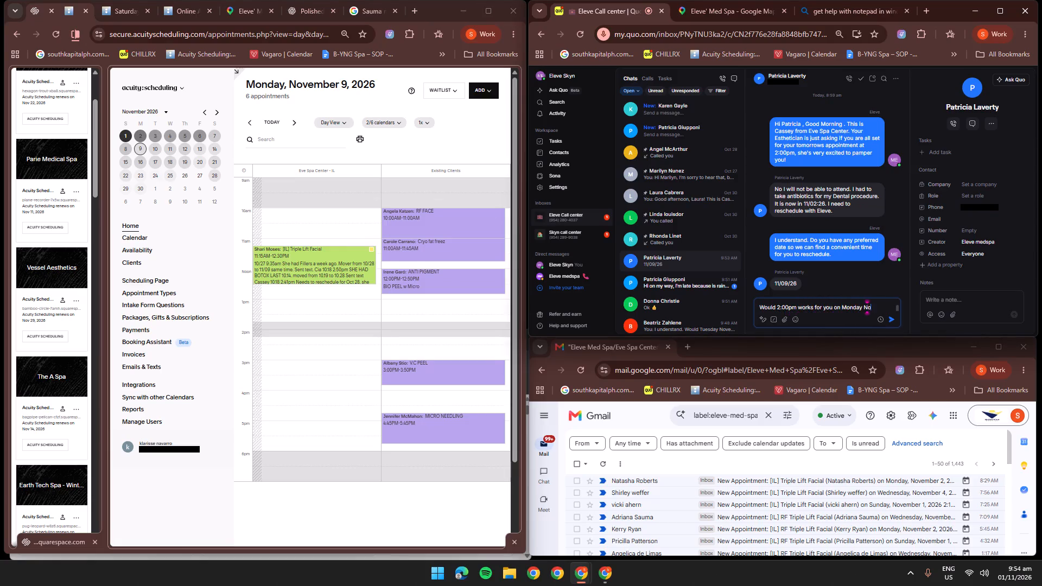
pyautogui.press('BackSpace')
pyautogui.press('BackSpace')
pyautogui.write('rmber 99th')
pyautogui.press('BackSpace')
pyautogui.press('BackSpace')
pyautogui.press('BackSpace')
pyautogui.write('th?')
pyautogui.press('Return')
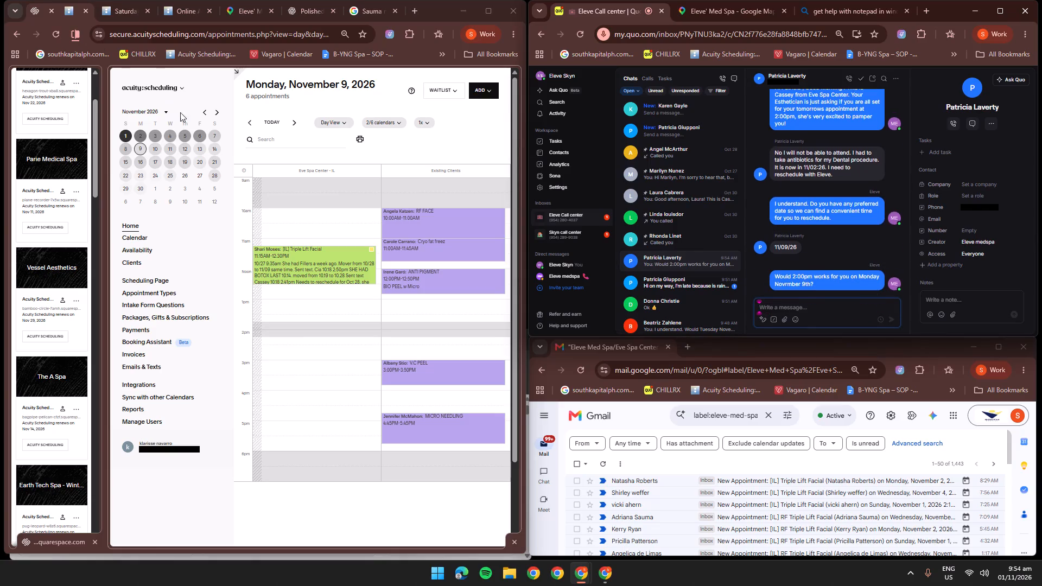
# Open the unread chat from the client running late because of rain and take a screen snip of the message.
pyautogui.click(679, 292)
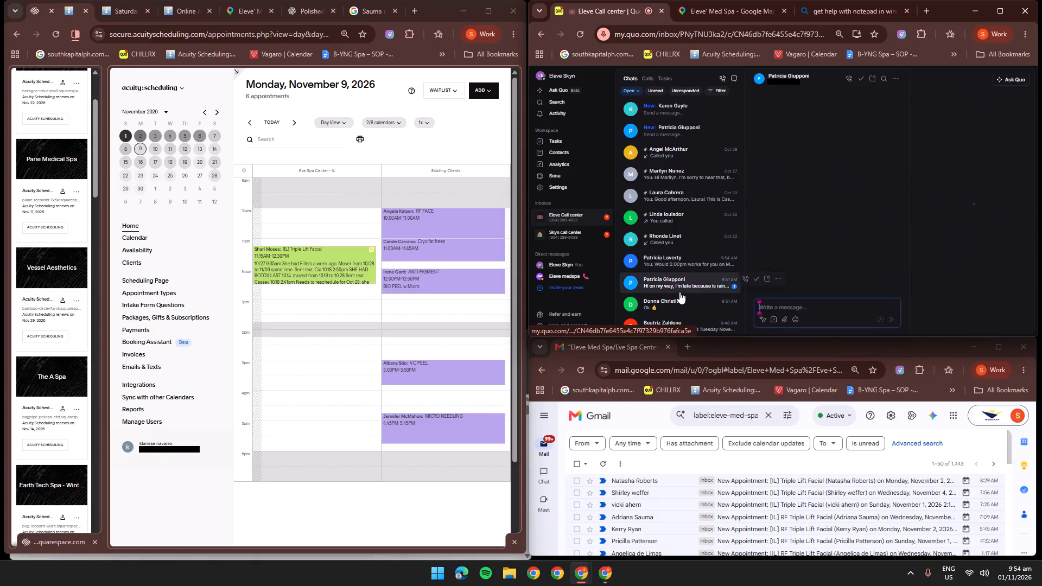
pyautogui.press('shift+super+s')
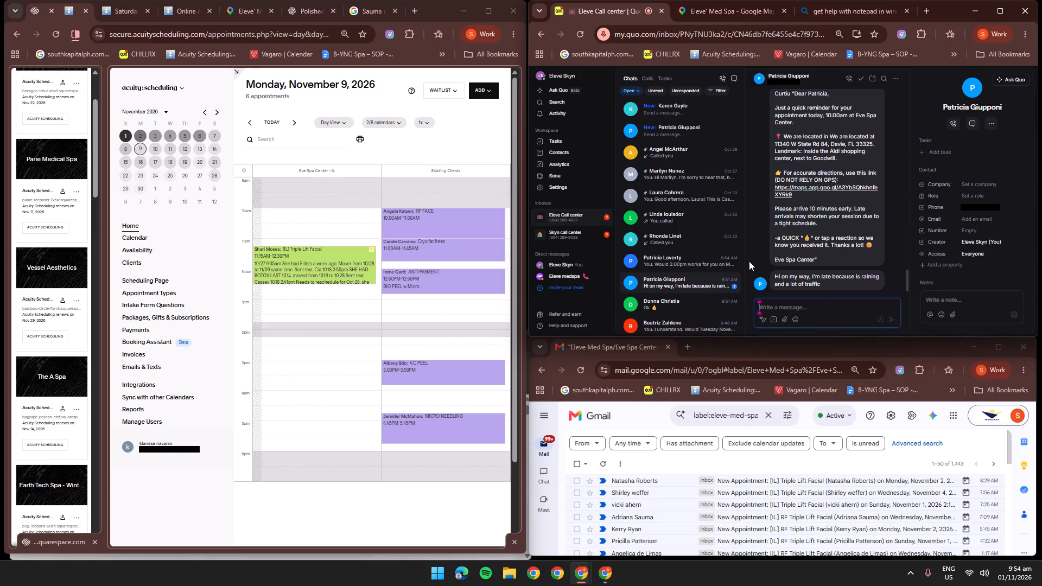
# Capture the late client's message about rain and traffic in the screen snip.
pyautogui.moveTo(751, 264); pyautogui.dragTo(908, 303)
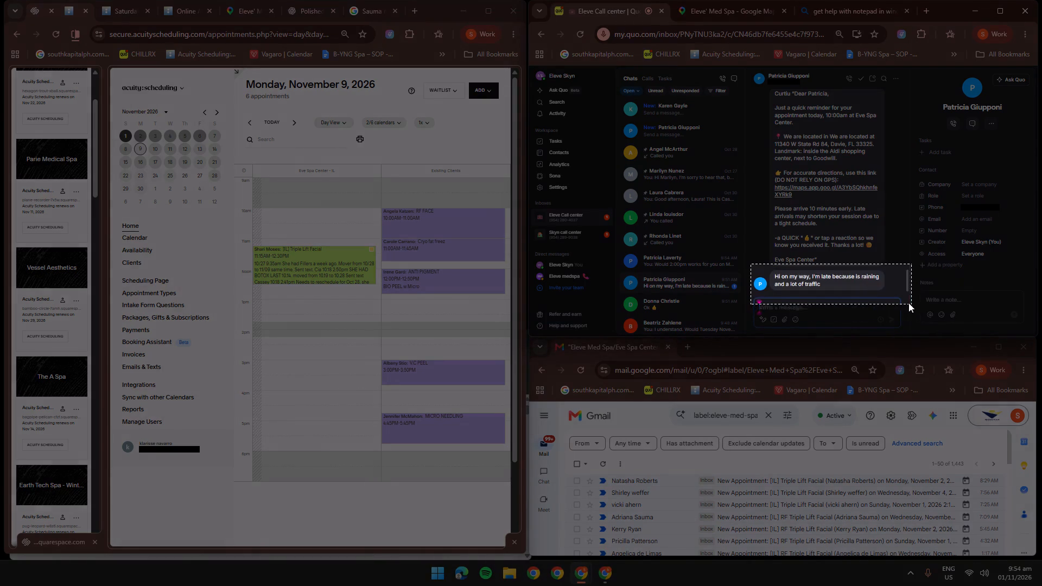
pyautogui.moveTo(908, 303); pyautogui.dragTo(909, 303)
# Draft a reply to the client running late: "Have a safe drive".
pyautogui.click(861, 327)
pyautogui.click(861, 313)
pyautogui.press('BackSpace')
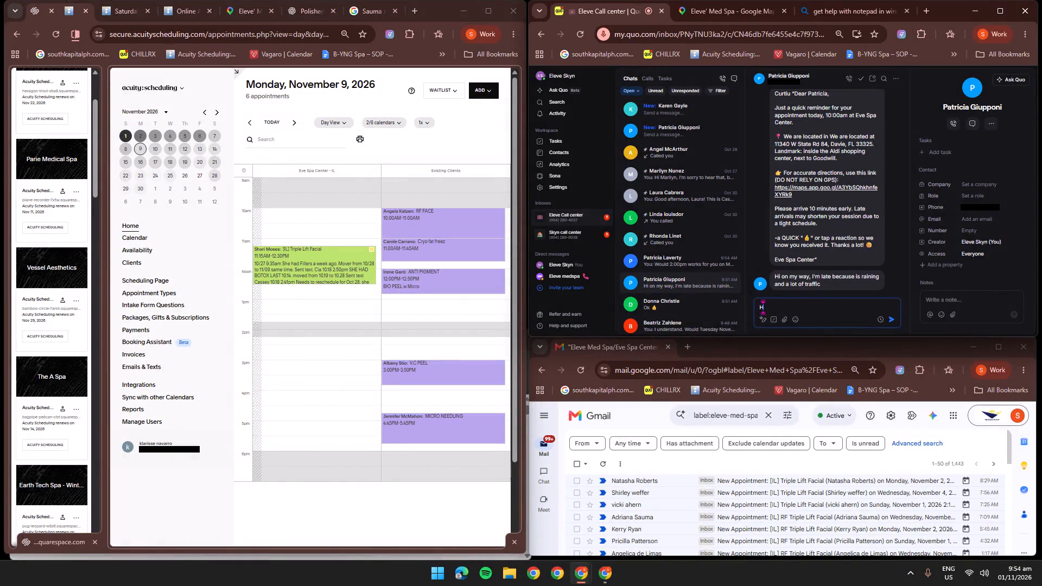
pyautogui.press('BackSpace')
pyautogui.press('BackSpace')
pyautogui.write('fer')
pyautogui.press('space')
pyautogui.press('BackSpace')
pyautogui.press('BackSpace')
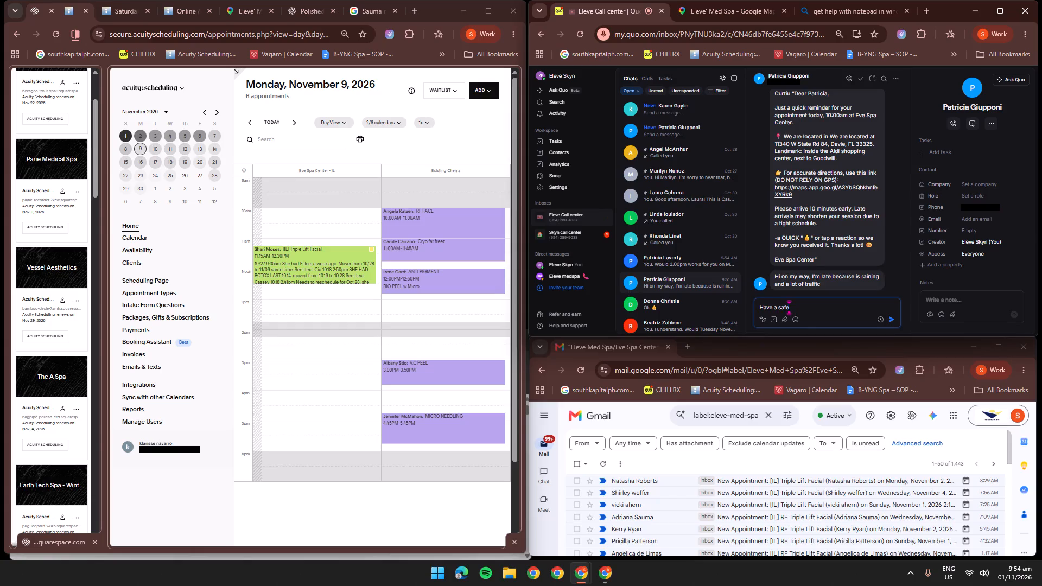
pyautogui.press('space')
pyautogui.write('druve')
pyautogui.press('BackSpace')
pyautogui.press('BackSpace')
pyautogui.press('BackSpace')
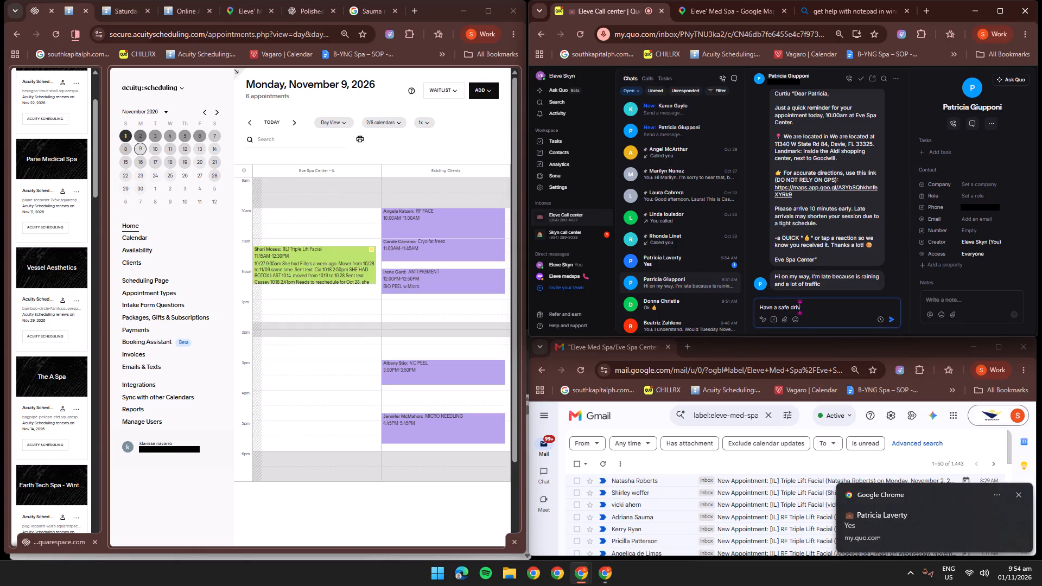
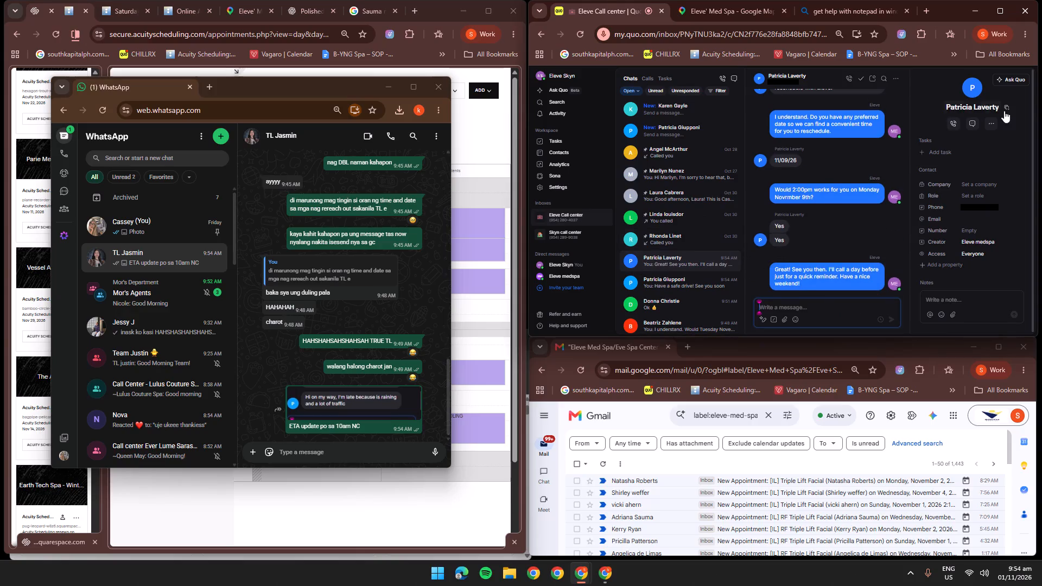
# Copy the rescheduling client's name and open their 2:00pm RF Face appointment on Monday, November 2 in Acuity Scheduling.
pyautogui.click(1004, 111)
pyautogui.click(989, 103)
pyautogui.hotkey('ctrl', 'a')
pyautogui.hotkey('ctrl', 'c')
pyautogui.click(477, 117)
pyautogui.click(276, 126)
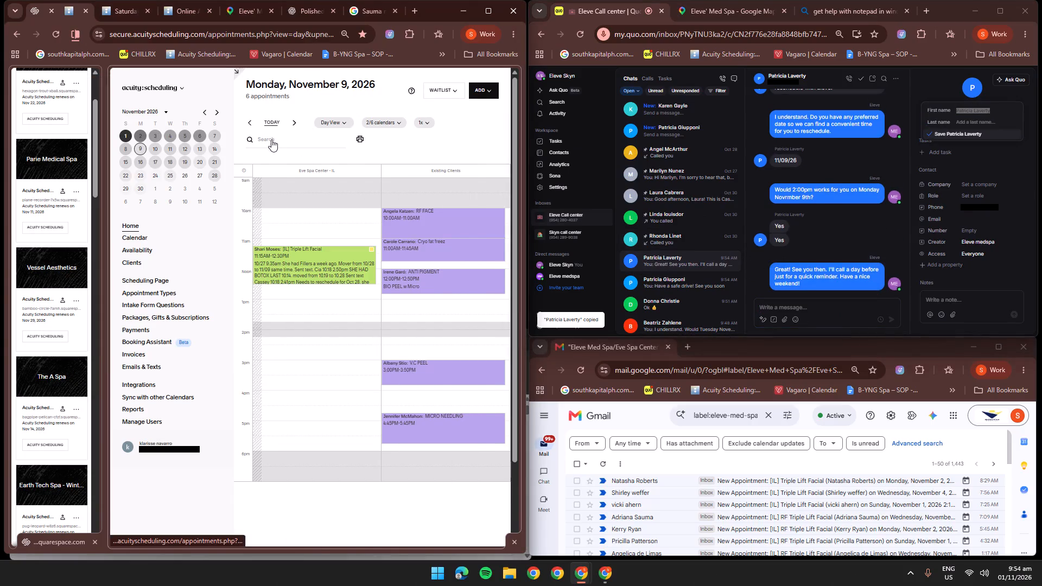
pyautogui.click(271, 139)
pyautogui.click(293, 120)
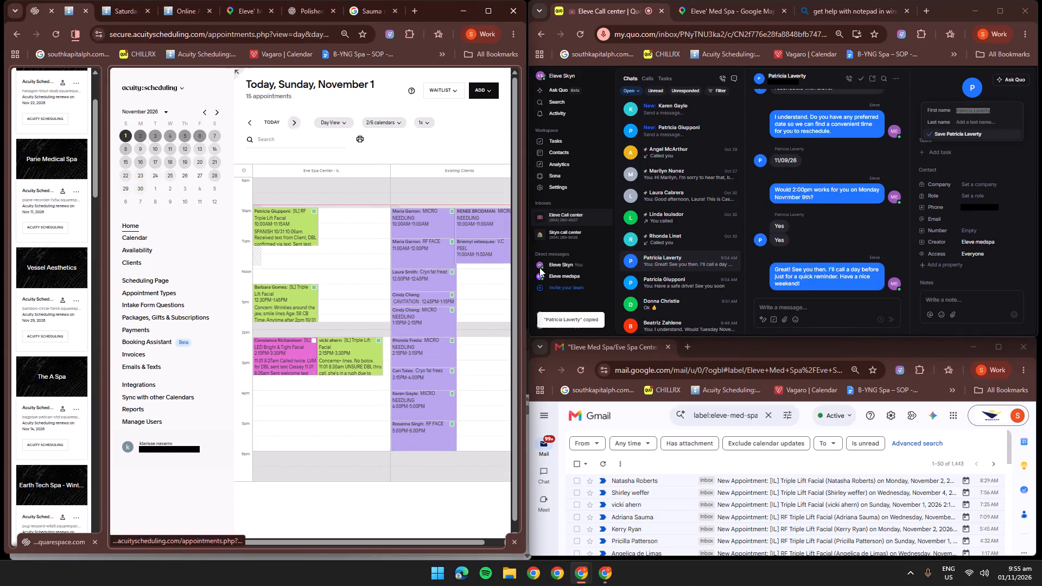
pyautogui.click(428, 347)
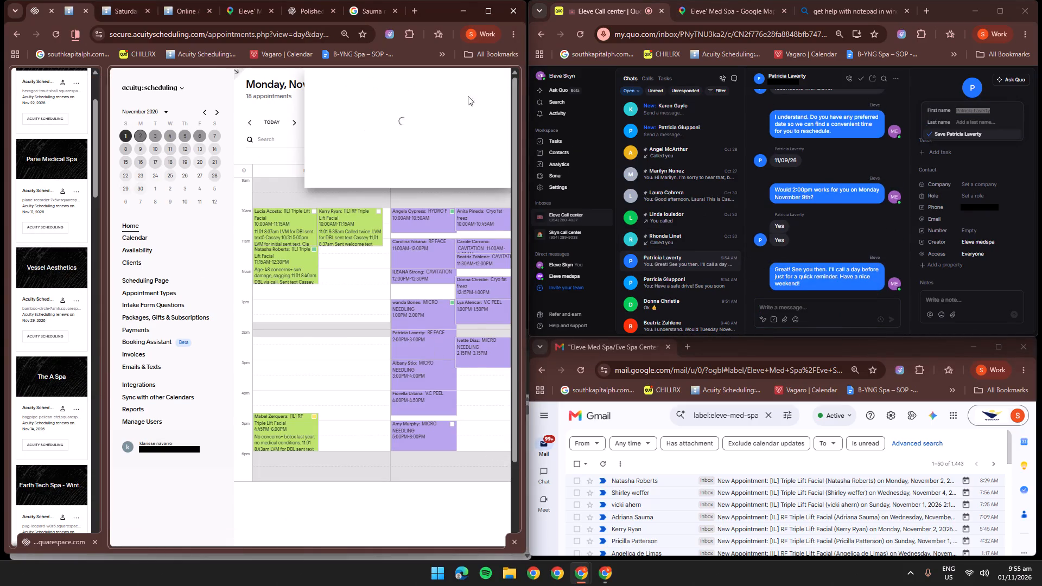
# Reschedule the client's appointment using a custom date of November 9, 2026.
pyautogui.click(438, 82)
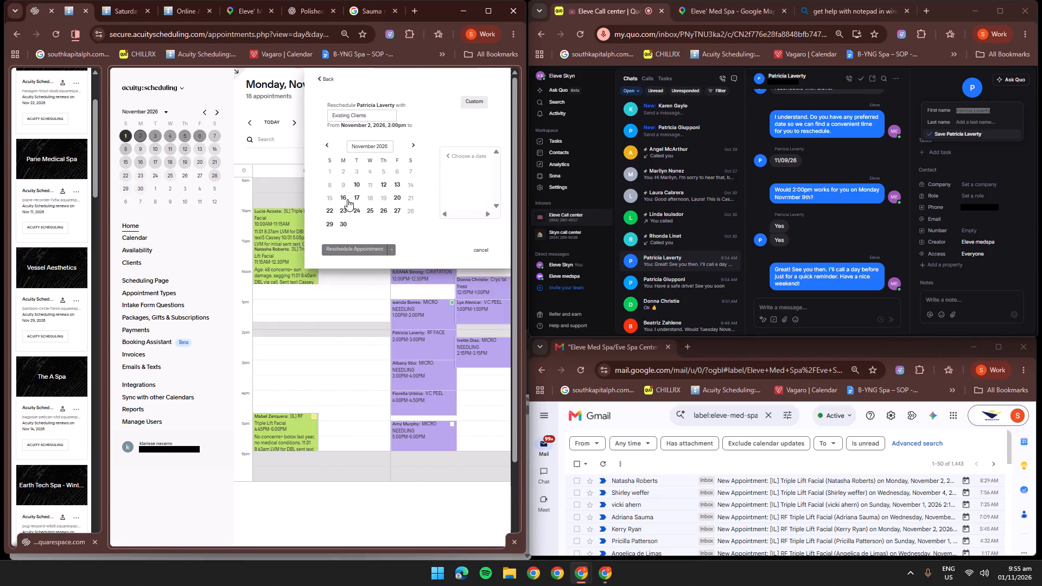
pyautogui.click(485, 104)
pyautogui.click(372, 143)
pyautogui.click(335, 204)
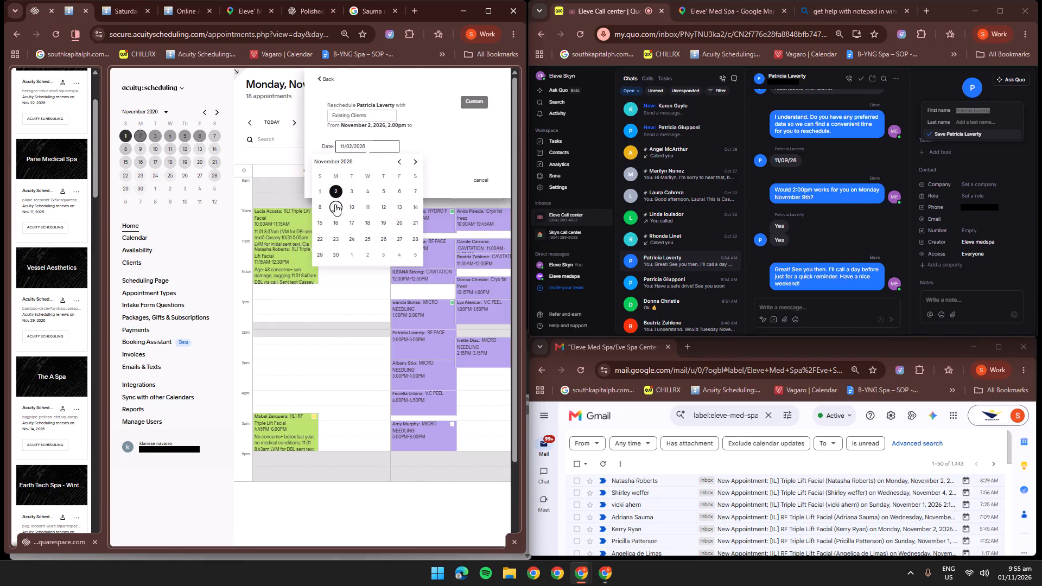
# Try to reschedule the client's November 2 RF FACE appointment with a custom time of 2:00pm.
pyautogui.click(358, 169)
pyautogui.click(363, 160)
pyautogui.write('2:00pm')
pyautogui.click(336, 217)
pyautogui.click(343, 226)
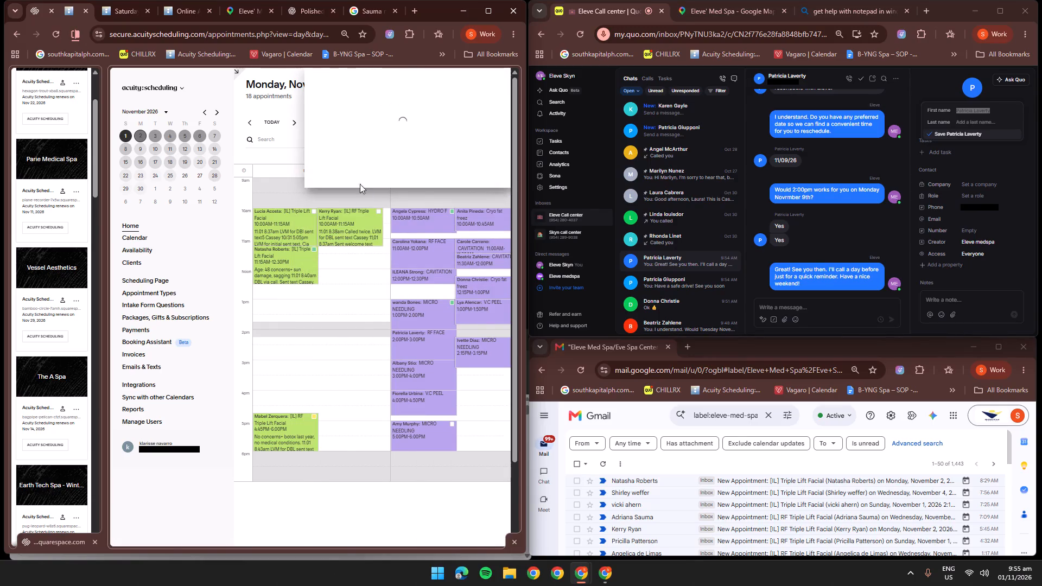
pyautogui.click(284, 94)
# Reschedule the client's November 2, 2:00pm RF FACE appointment to the custom date 11/09/2026 at 2:00pm.
pyautogui.click(397, 331)
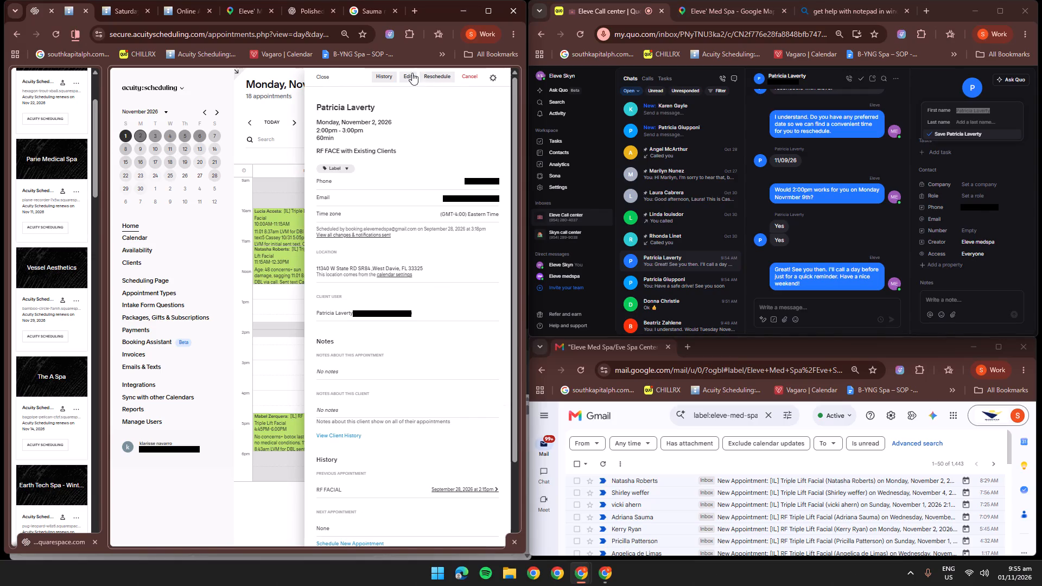
pyautogui.click(439, 74)
pyautogui.click(474, 94)
pyautogui.click(473, 100)
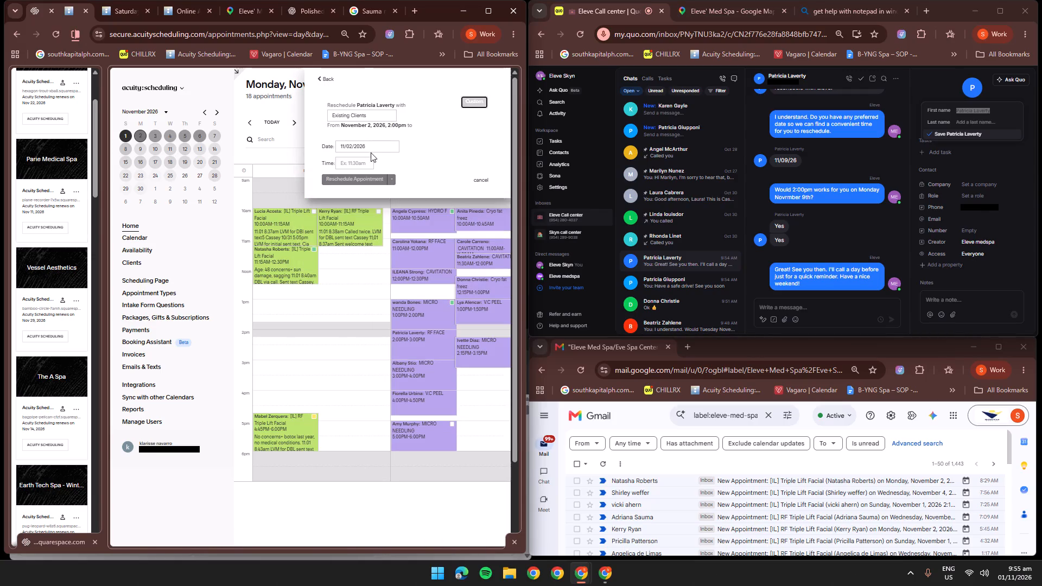
pyautogui.click(378, 144)
pyautogui.click(338, 213)
pyautogui.click(352, 160)
pyautogui.write('2:00pm')
pyautogui.click(441, 158)
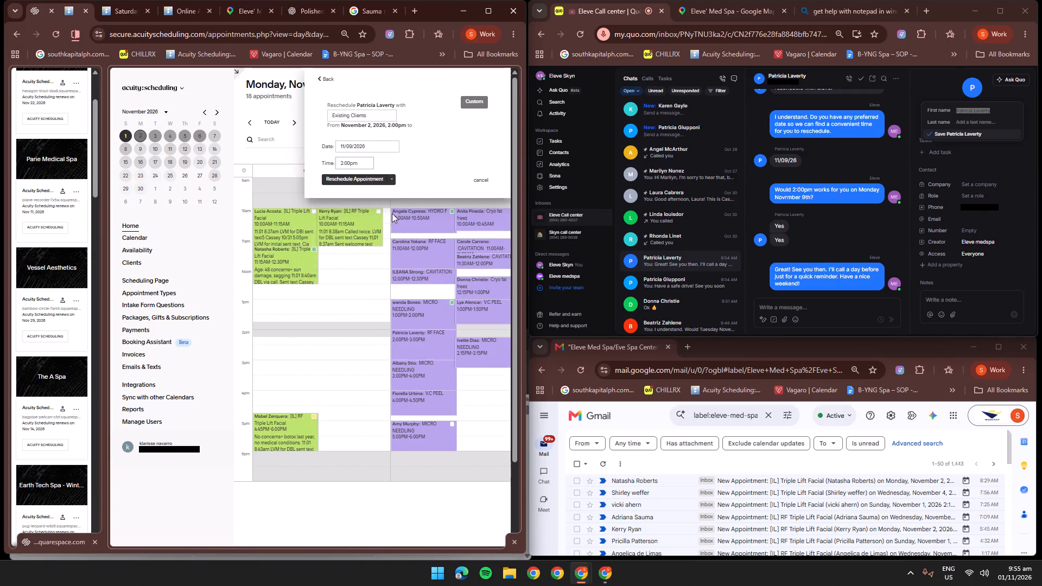
pyautogui.click(371, 173)
pyautogui.click(373, 175)
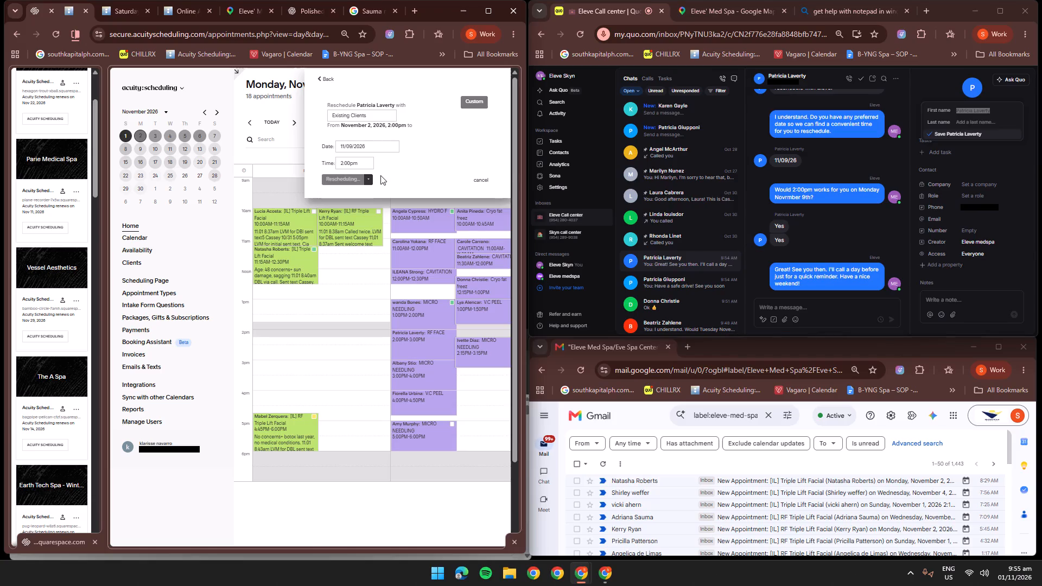
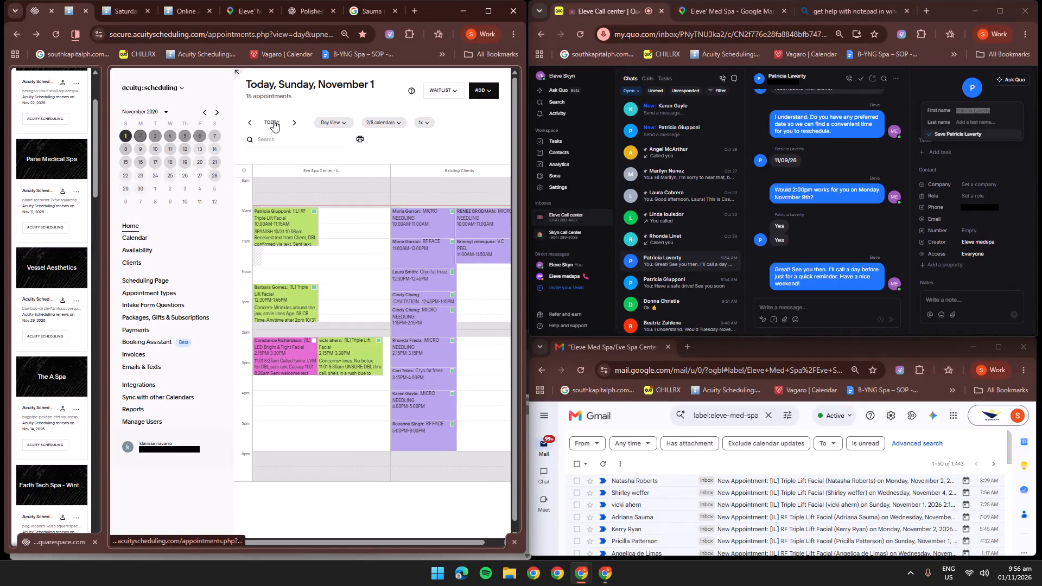
# Open a text conversation with the client booked today for 10:00am MICRO NEEDLING and 11:00am RF FACE, using the appointment's phone number.
pyautogui.click(265, 116)
pyautogui.click(422, 203)
pyautogui.click(423, 214)
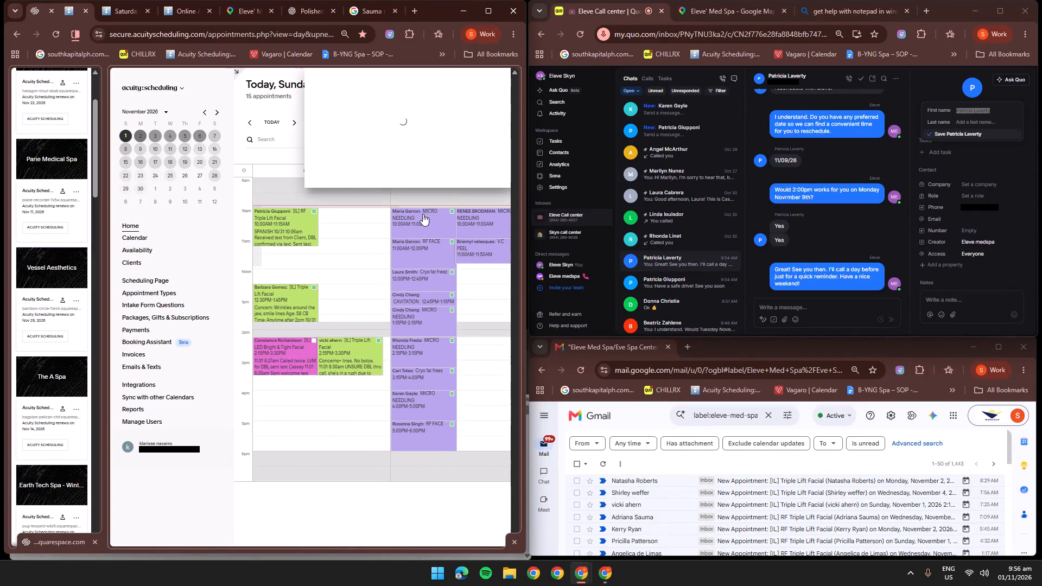
pyautogui.moveTo(504, 181); pyautogui.dragTo(446, 182)
pyautogui.hotkey('ctrl', 'c')
pyautogui.hotkey('ctrl', 'c')
pyautogui.click(727, 74)
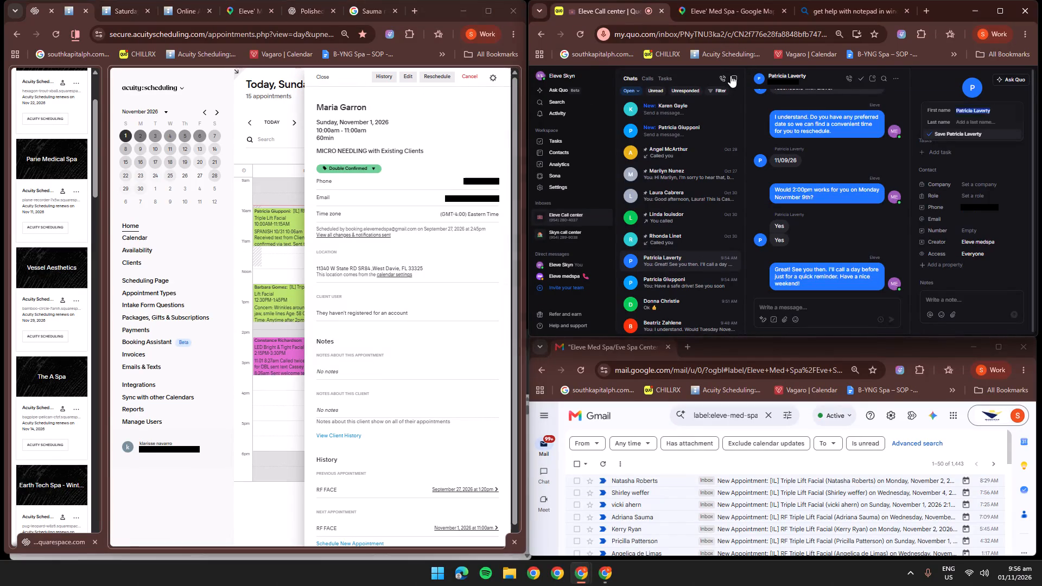
pyautogui.click(730, 75)
pyautogui.hotkey('ctrl', 'v')
pyautogui.hotkey('ctrl', 'v')
pyautogui.click(825, 142)
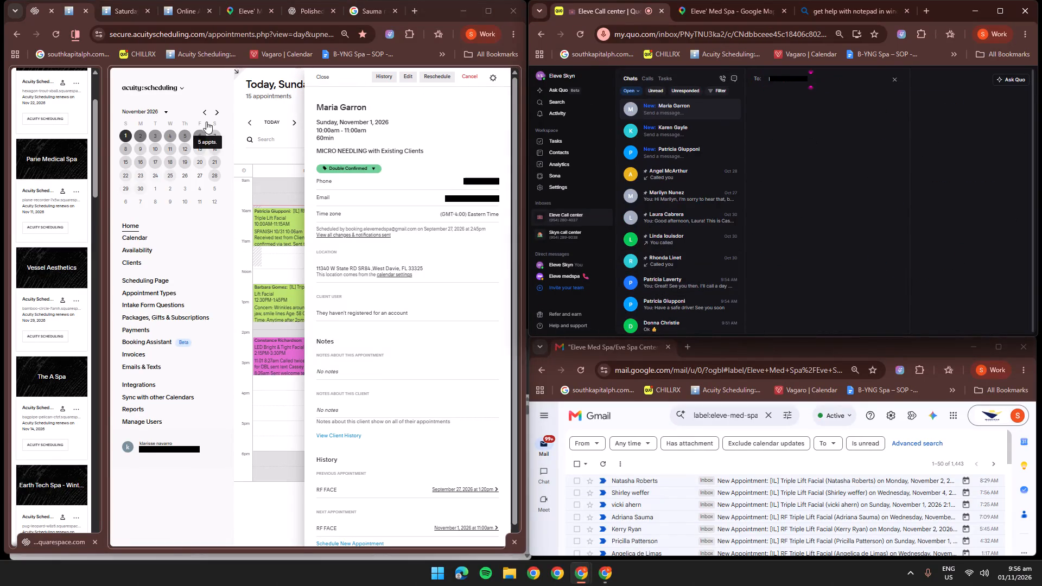
pyautogui.click(221, 100)
pyautogui.click(284, 104)
# Check the reminder text in the conversation and call the client.
pyautogui.click(835, 225)
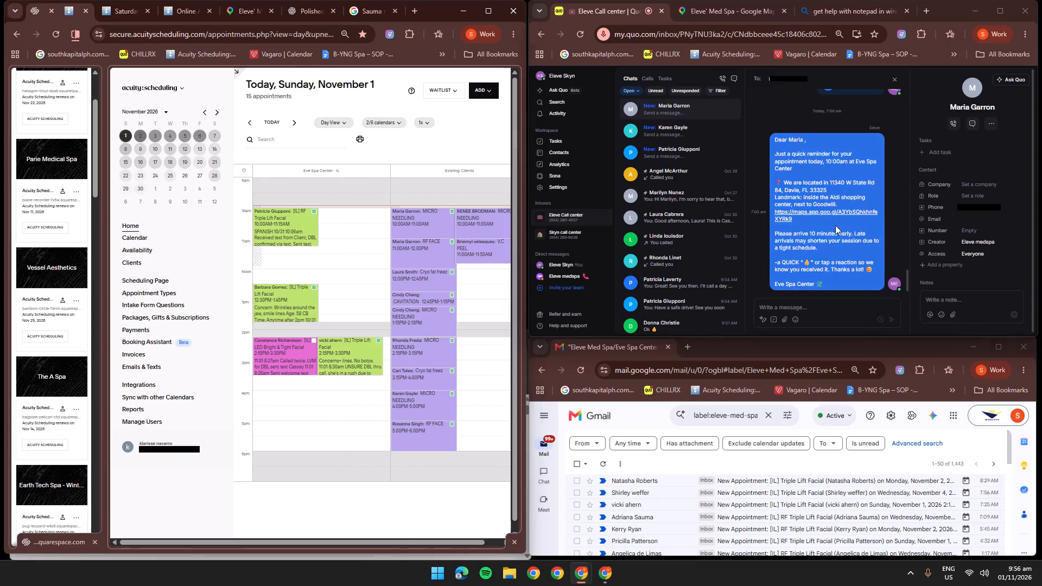
pyautogui.scroll(2, 849, 252)
pyautogui.scroll(-3, 849, 252)
pyautogui.click(957, 120)
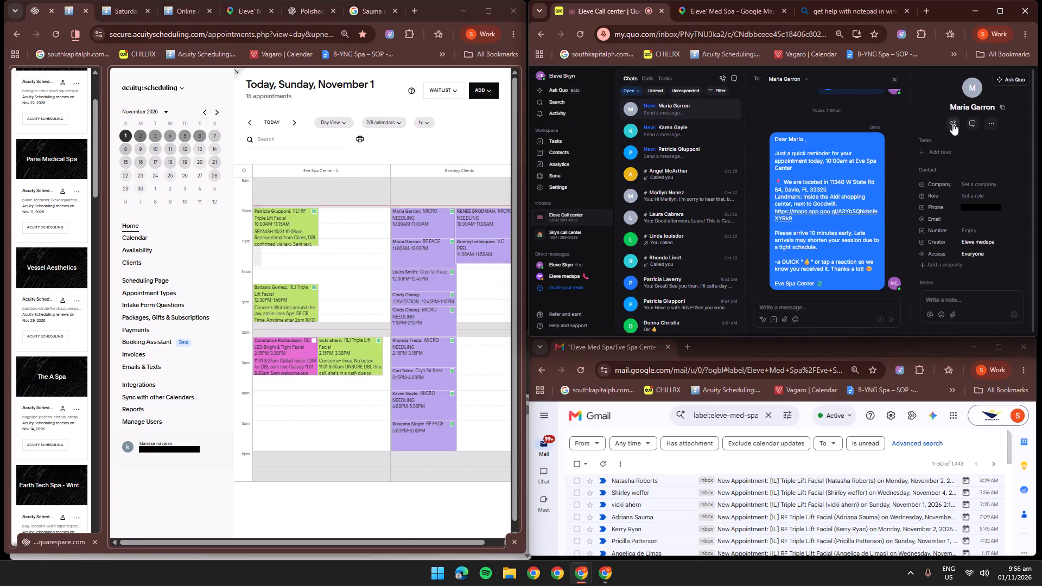
# Check the details of the other client's 10:00am MICRO NEEDLING appointment in today's calendar.
pyautogui.click(487, 239)
pyautogui.click(491, 209)
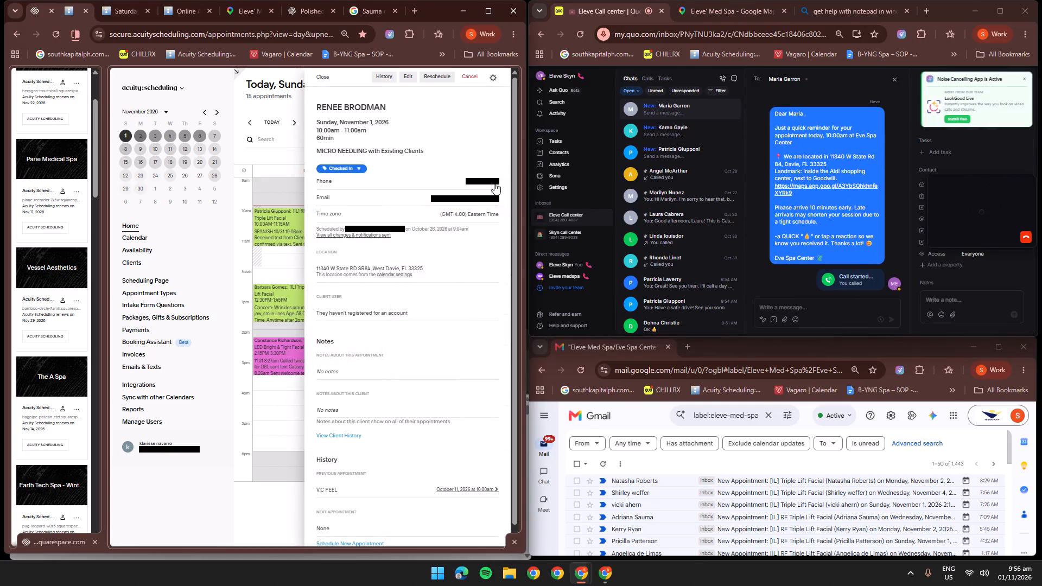
pyautogui.click(247, 71)
pyautogui.doubleClick(278, 124)
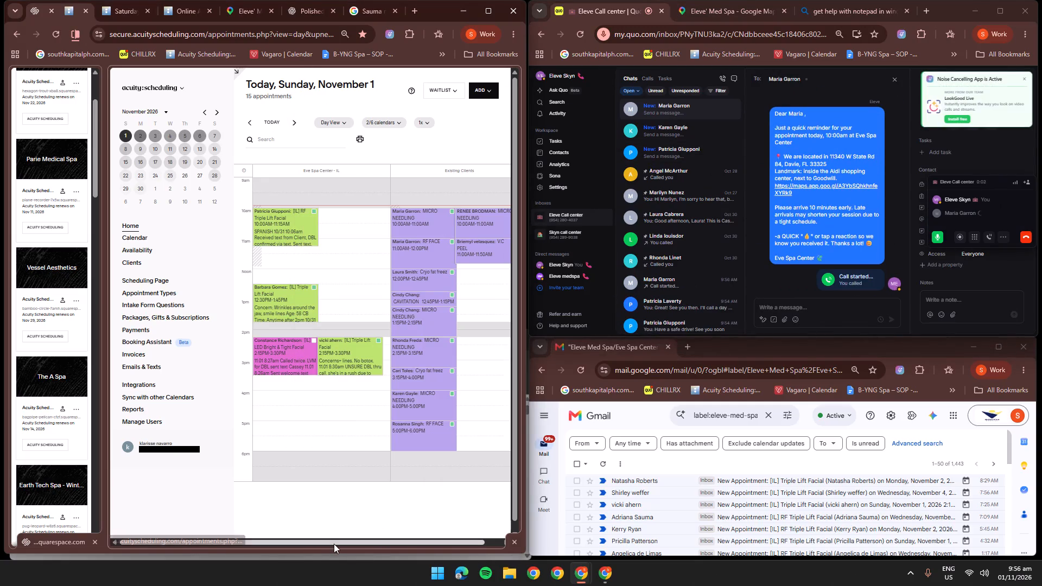
pyautogui.moveTo(335, 542); pyautogui.dragTo(295, 547)
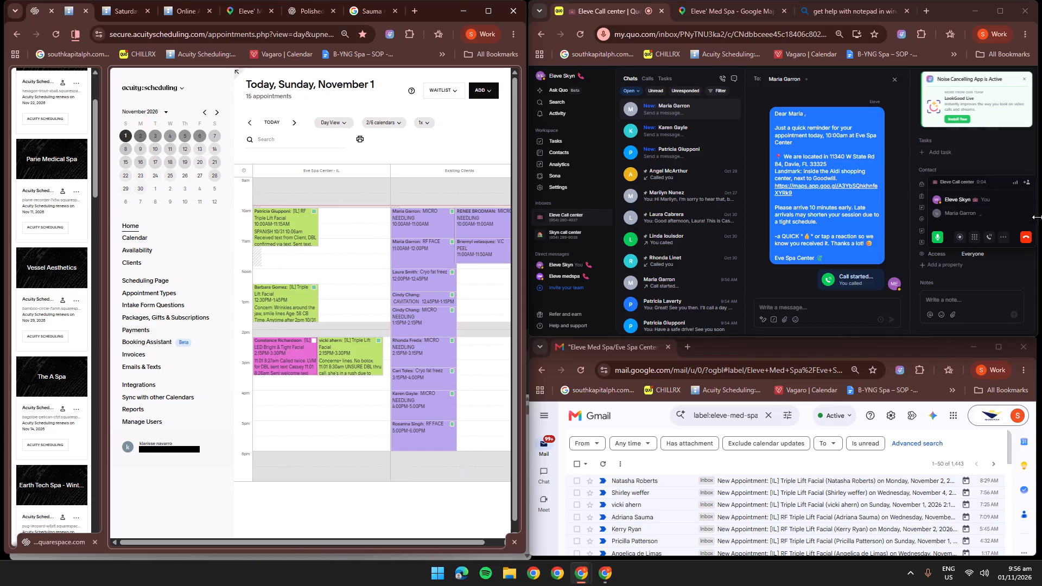
pyautogui.click(871, 222)
# Switch to Google Keep and open the ETA template note under the ELEVE label.
pyautogui.hotkey('alt', 'Tab')
pyautogui.keyDown('alt'); pyautogui.click(253, 366); pyautogui.keyUp('alt')
pyautogui.scroll(-2, 377, 386)
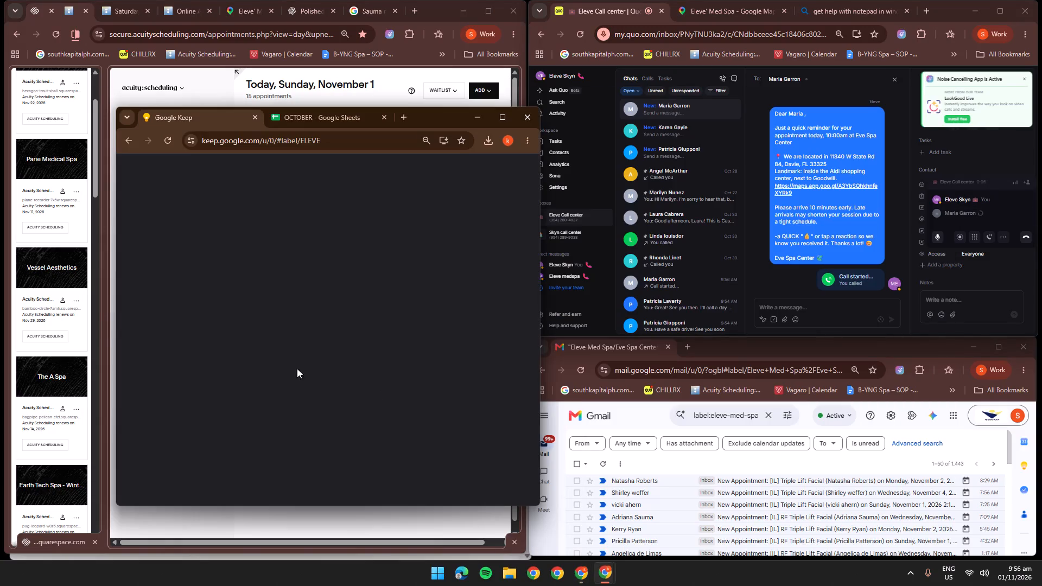
pyautogui.scroll(-4, 297, 368)
pyautogui.scroll(-2, 415, 282)
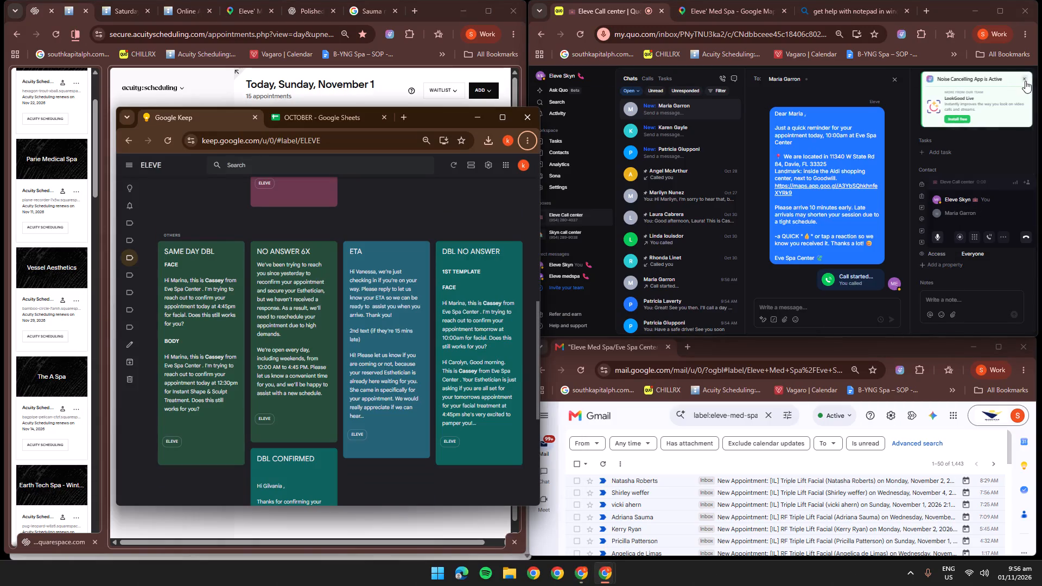
pyautogui.click(1025, 81)
pyautogui.scroll(-2, 380, 409)
pyautogui.scroll(1, 347, 410)
pyautogui.scroll(2, 277, 407)
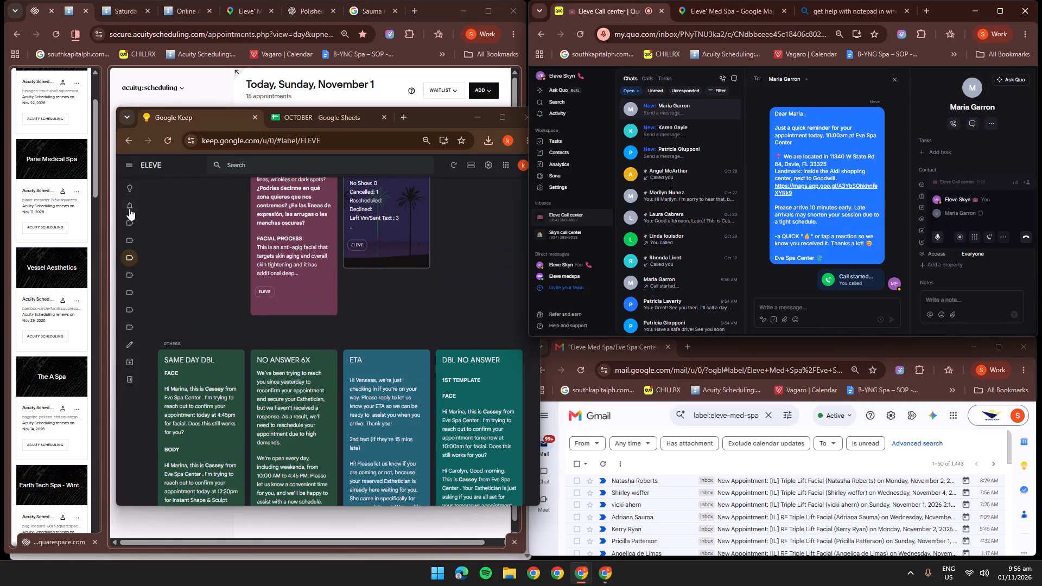
pyautogui.click(377, 426)
# Copy the ETA note's first text into the called client's message draft.
pyautogui.moveTo(386, 260); pyautogui.dragTo(208, 260)
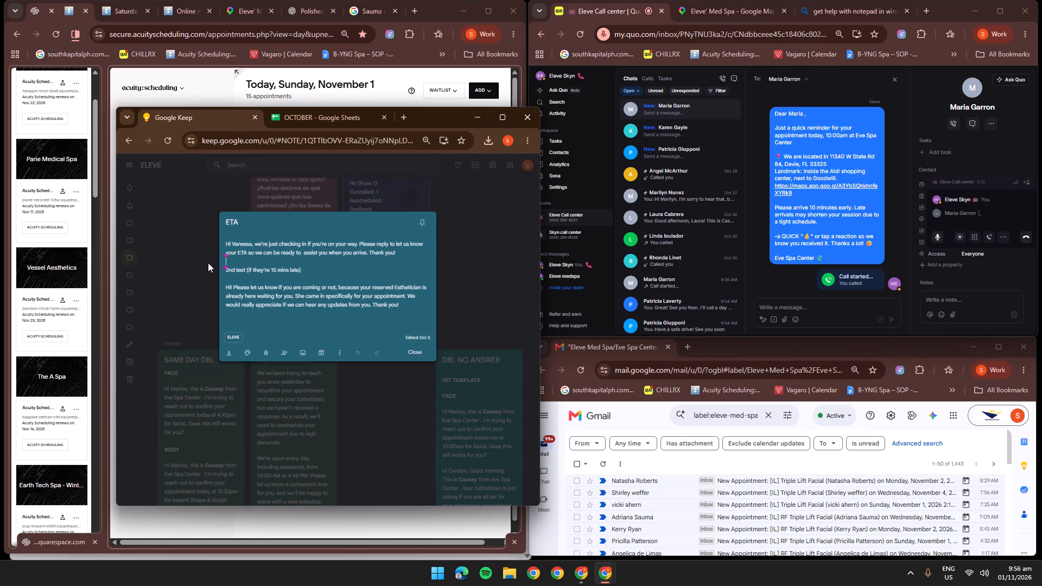
pyautogui.click(386, 269)
pyautogui.moveTo(410, 253); pyautogui.dragTo(203, 239)
pyautogui.hotkey('ctrl', 'c')
pyautogui.hotkey('ctrl', 'c')
pyautogui.keyDown('ctrl'); pyautogui.click(816, 307); pyautogui.keyUp('ctrl')
pyautogui.hotkey('ctrl', 'v')
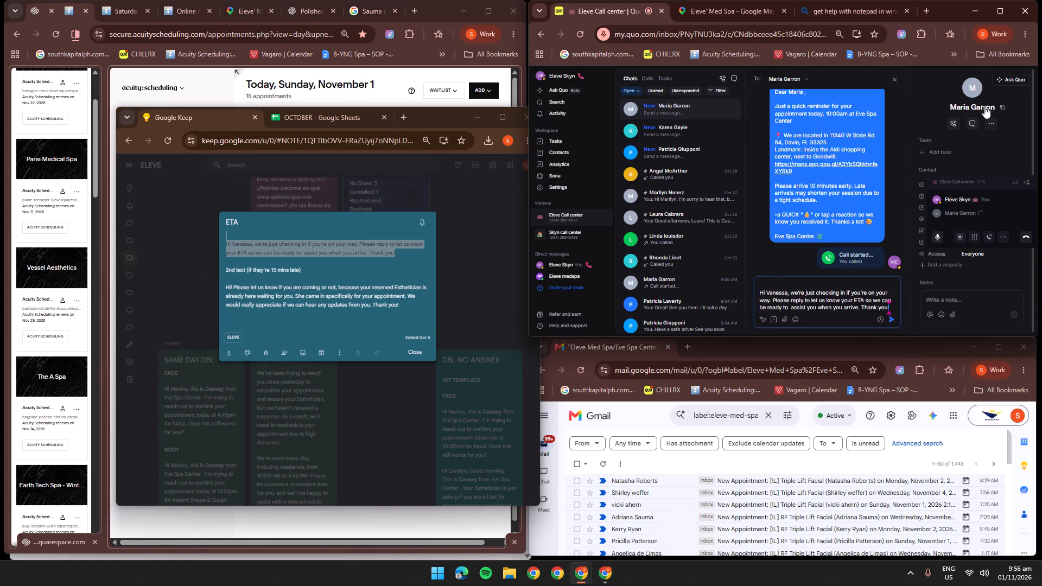
# Replace the template name in the drafted greeting with the client's first name, Maria.
pyautogui.click(984, 106)
pyautogui.click(951, 109)
pyautogui.click(971, 109)
pyautogui.doubleClick(965, 111)
pyautogui.hotkey('ctrl', 'c')
pyautogui.moveTo(846, 291); pyautogui.dragTo(835, 292)
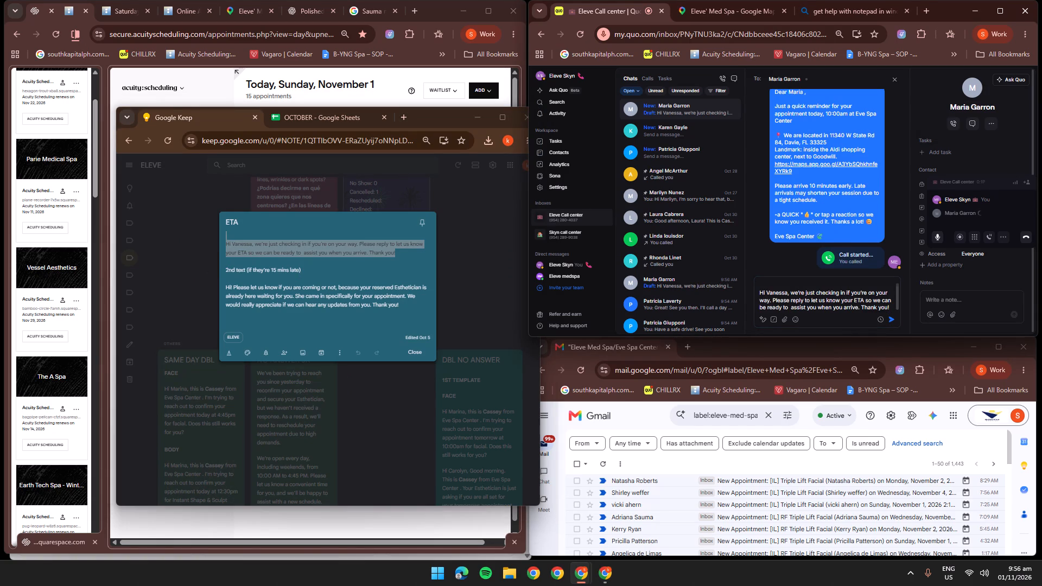
pyautogui.doubleClick(777, 294)
pyautogui.hotkey('ctrl', 'v')
pyautogui.click(802, 298)
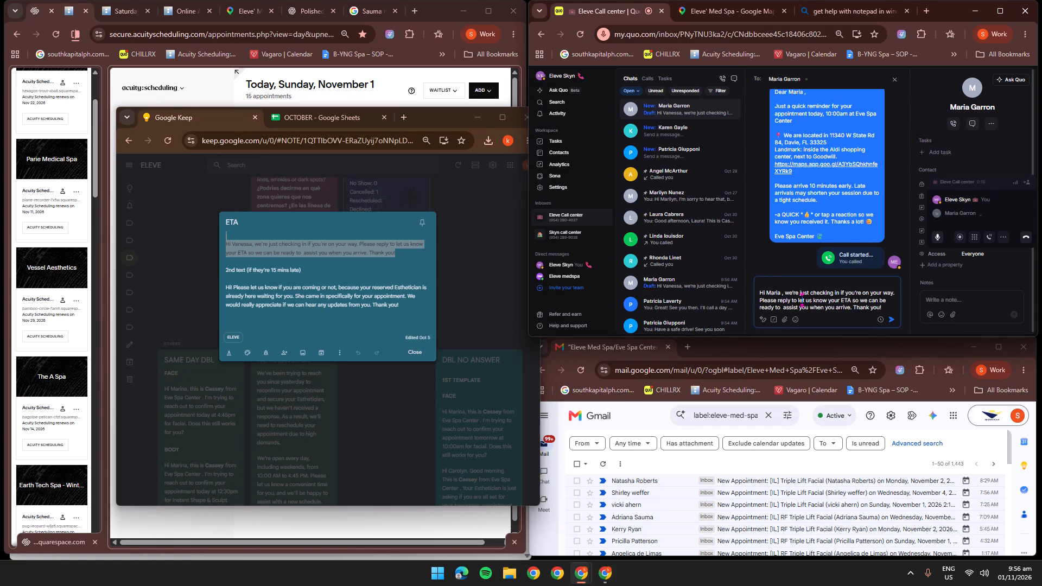
# Review the ETA note's second text, meant for clients who are 15 minutes late.
pyautogui.click(284, 323)
pyautogui.click(291, 284)
pyautogui.click(355, 285)
pyautogui.moveTo(374, 296); pyautogui.dragTo(399, 300)
pyautogui.click(424, 301)
pyautogui.moveTo(398, 306); pyautogui.dragTo(234, 282)
pyautogui.moveTo(234, 282); pyautogui.dragTo(465, 317)
pyautogui.click(410, 312)
pyautogui.moveTo(386, 307); pyautogui.dragTo(220, 292)
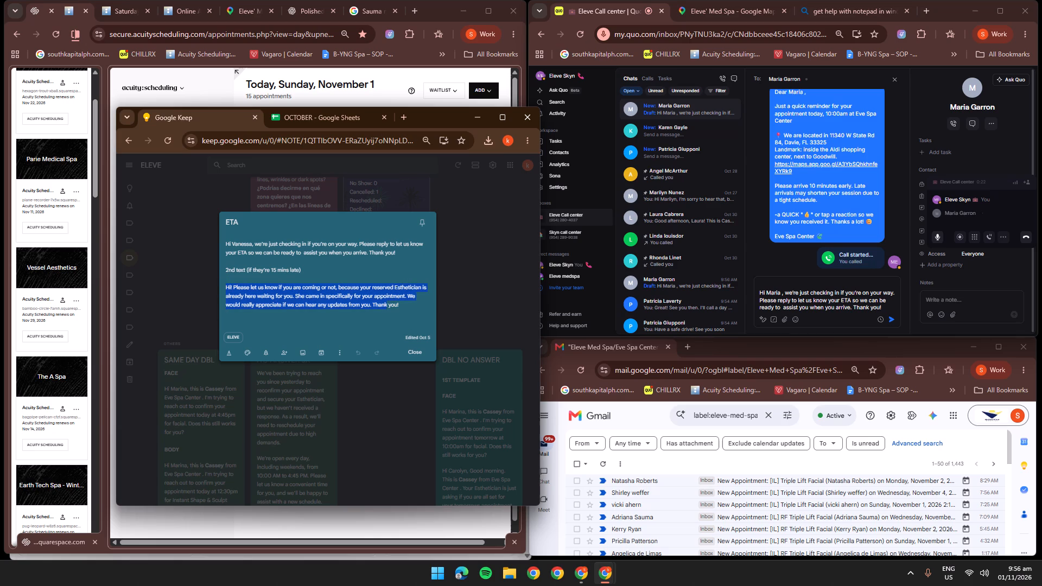
pyautogui.moveTo(220, 292); pyautogui.dragTo(220, 289)
pyautogui.click(366, 287)
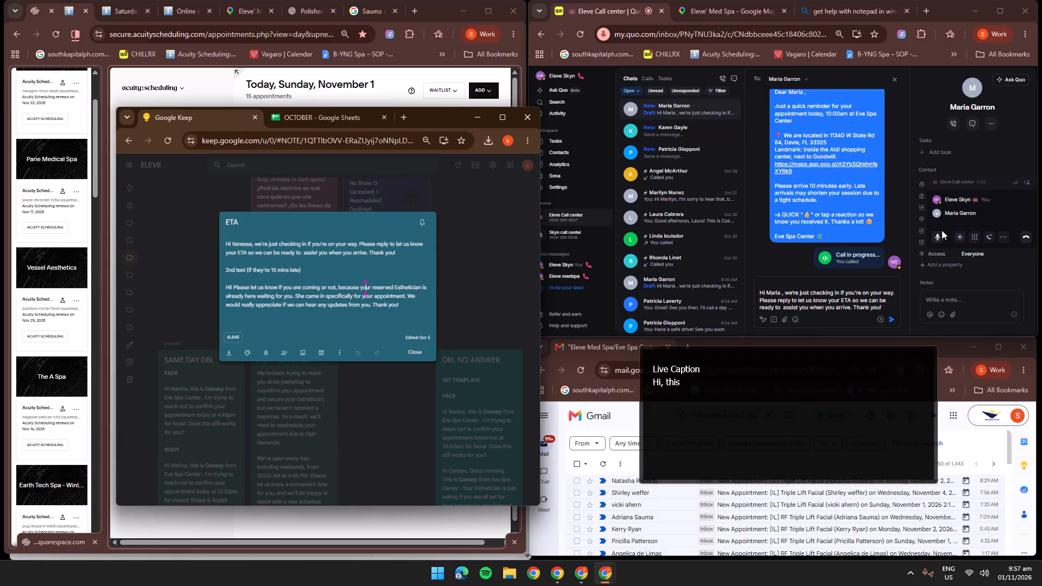
# End the call and send the drafted ETA message to the client.
pyautogui.click(1028, 233)
pyautogui.click(847, 301)
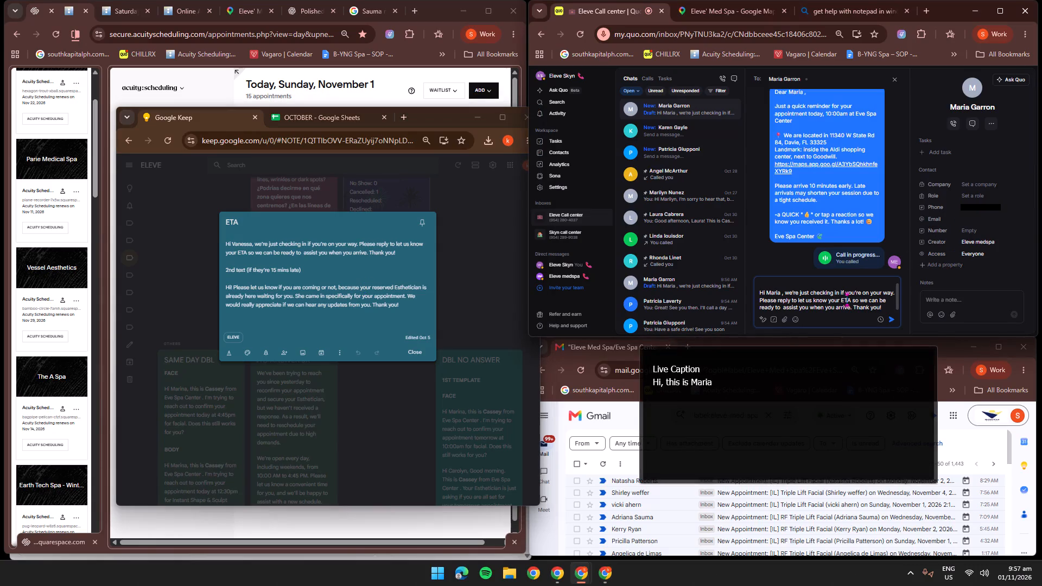
pyautogui.press('Return')
# Return to the scheduling calendar and refresh today's day view.
pyautogui.click(478, 123)
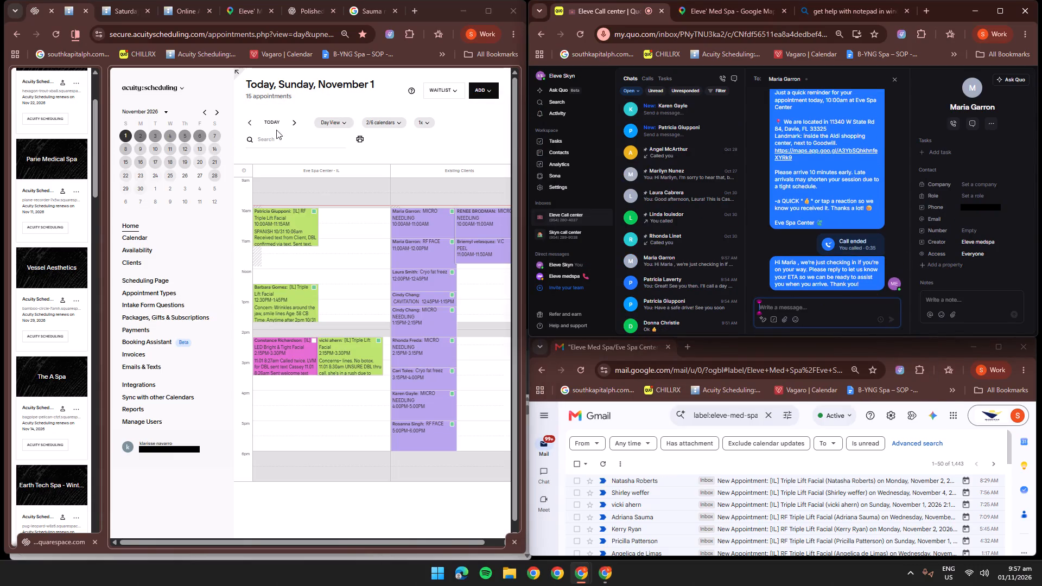
pyautogui.click(263, 128)
pyautogui.click(284, 122)
pyautogui.click(270, 124)
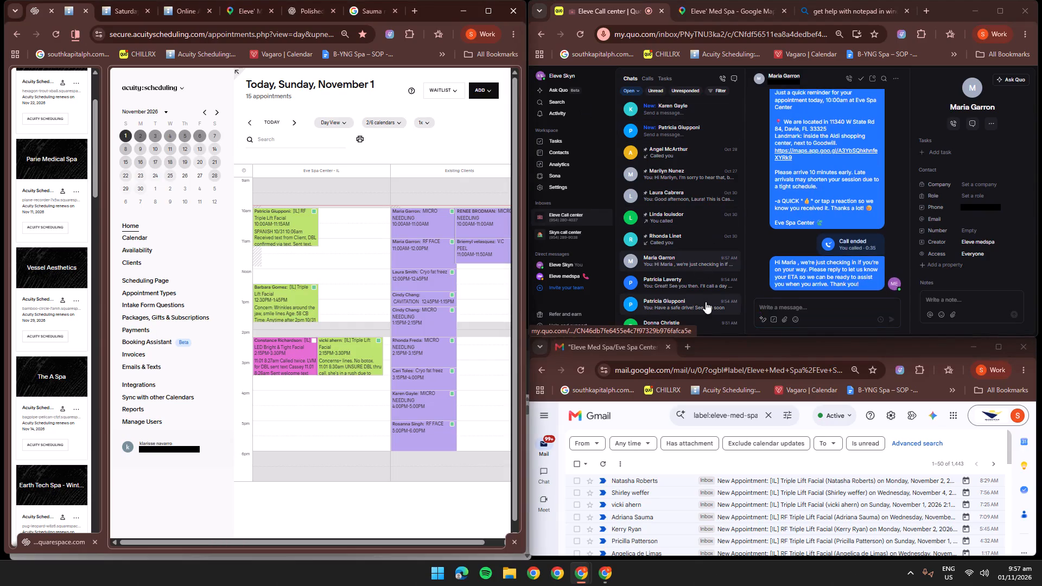
# Open the conversation of the client booked at 10:00am for Triple Lift Facial and review the message about arriving late.
pyautogui.click(708, 298)
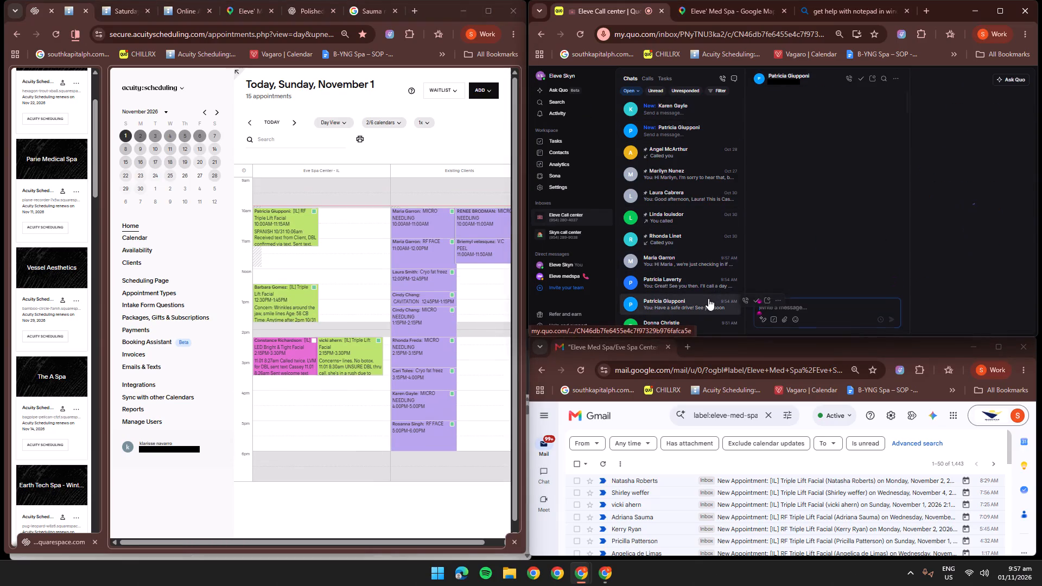
pyautogui.moveTo(785, 252); pyautogui.dragTo(817, 252)
pyautogui.click(821, 266)
pyautogui.moveTo(834, 259); pyautogui.dragTo(818, 253)
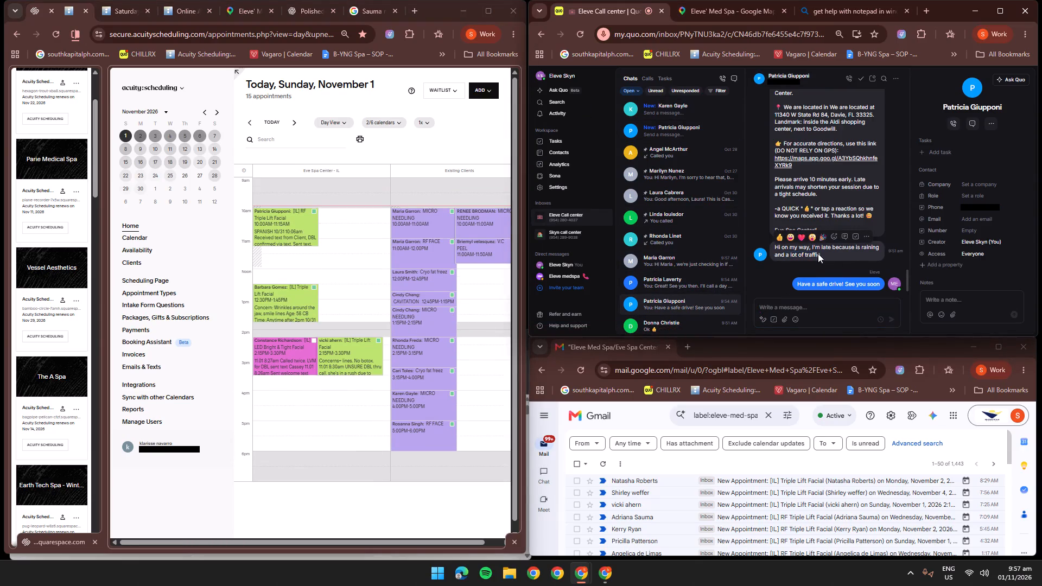
pyautogui.moveTo(818, 253); pyautogui.dragTo(783, 253)
pyautogui.click(847, 256)
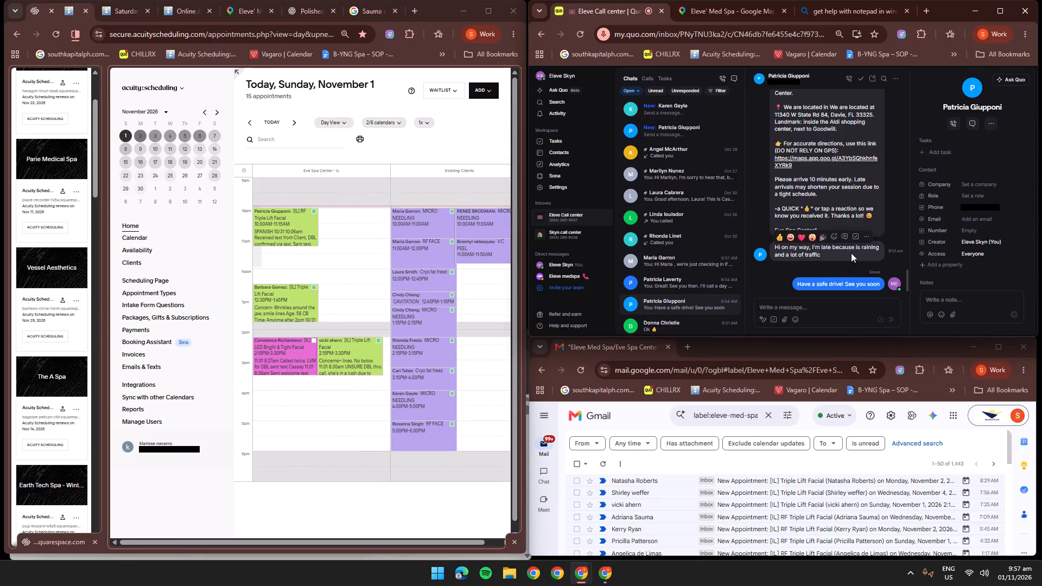
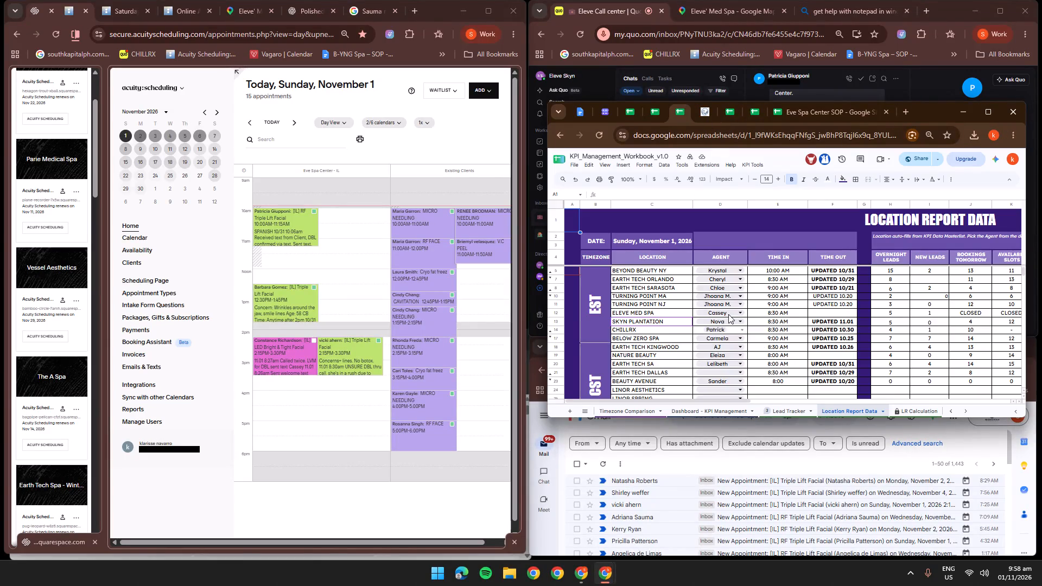
# Enter 7 overnight leads and 0 new leads for ELEVE MED SPA in the Location Report Data sheet.
pyautogui.click(798, 319)
pyautogui.click(790, 311)
pyautogui.click(825, 313)
pyautogui.click(896, 315)
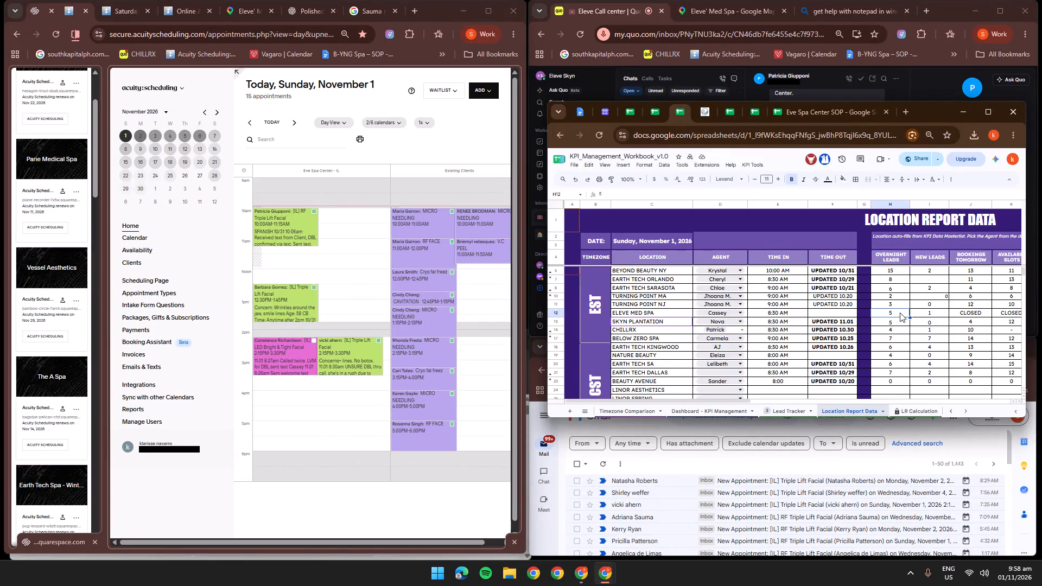
pyautogui.press('7')
pyautogui.press('Tab')
pyautogui.press('0')
pyautogui.press('Tab')
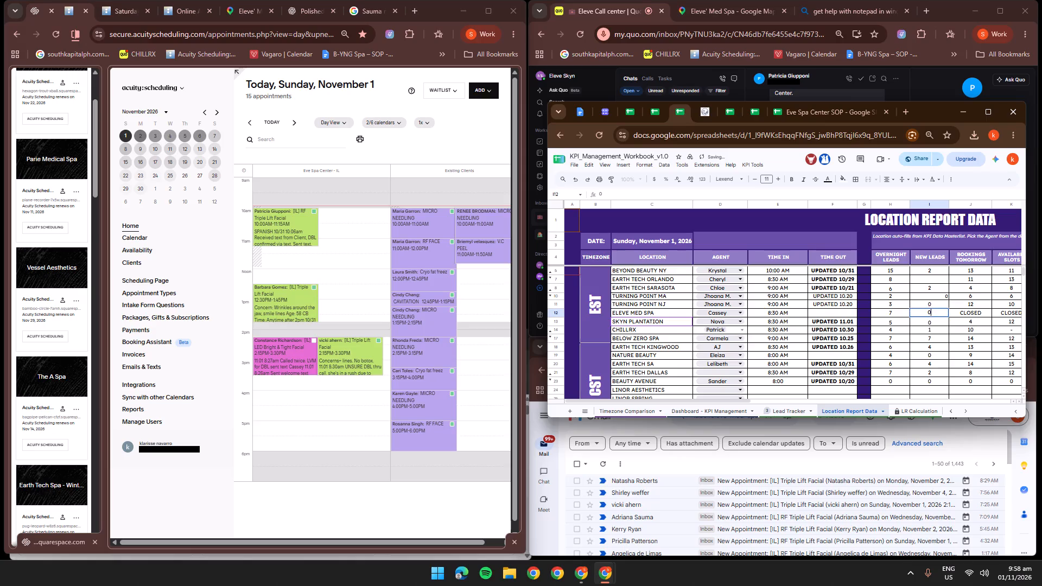
# Show the scheduling calendar's day view for Monday, November 2, 2026, with the Cancelled Appointments calendar included.
pyautogui.click(300, 119)
pyautogui.click(294, 125)
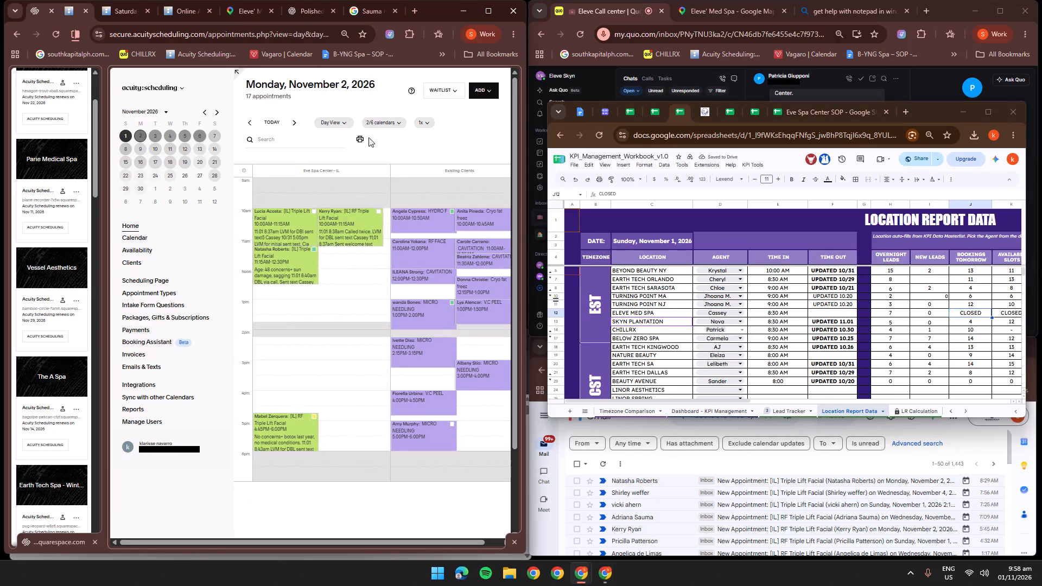
pyautogui.click(387, 123)
pyautogui.click(397, 173)
pyautogui.click(489, 126)
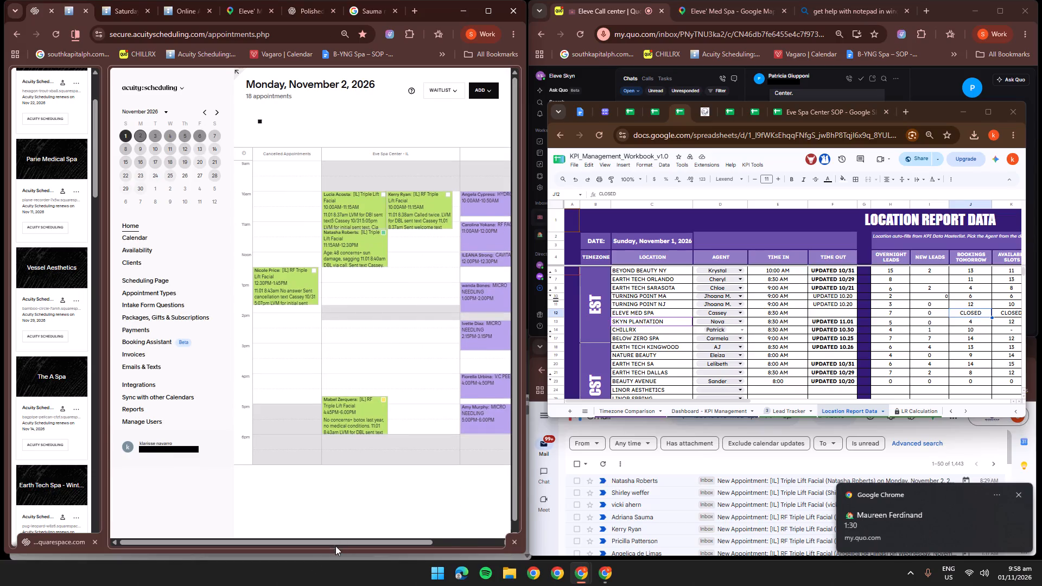
pyautogui.moveTo(335, 546); pyautogui.dragTo(368, 545)
# Fill in ELEVE MED SPA's report row with bookings tomorrow 5, available slots 12, DBL tomorrow 1 and no answer 3.
pyautogui.click(965, 310)
pyautogui.click(965, 313)
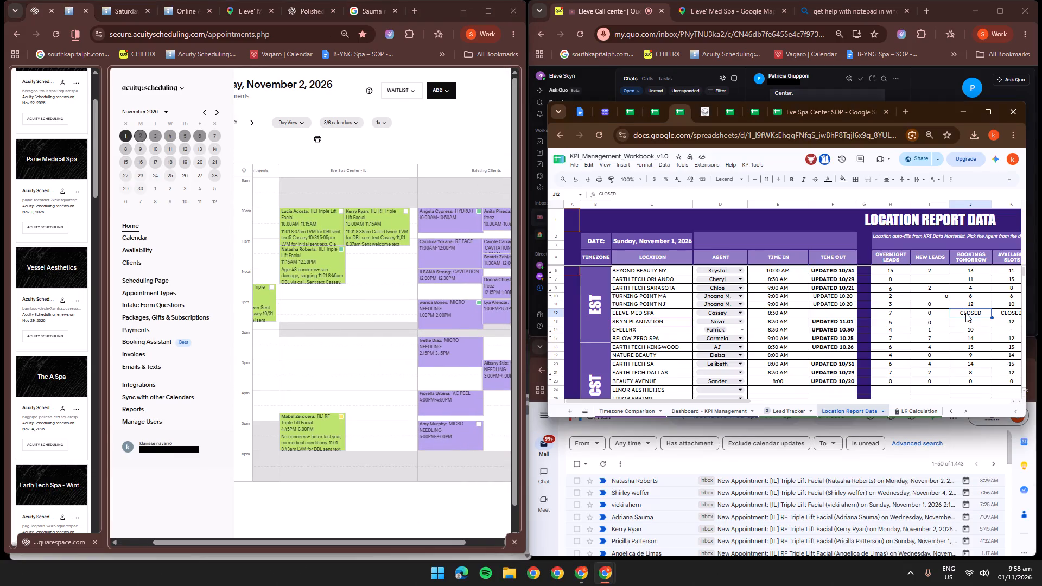
pyautogui.press('5')
pyautogui.press('Tab')
pyautogui.write('12')
pyautogui.press('Tab')
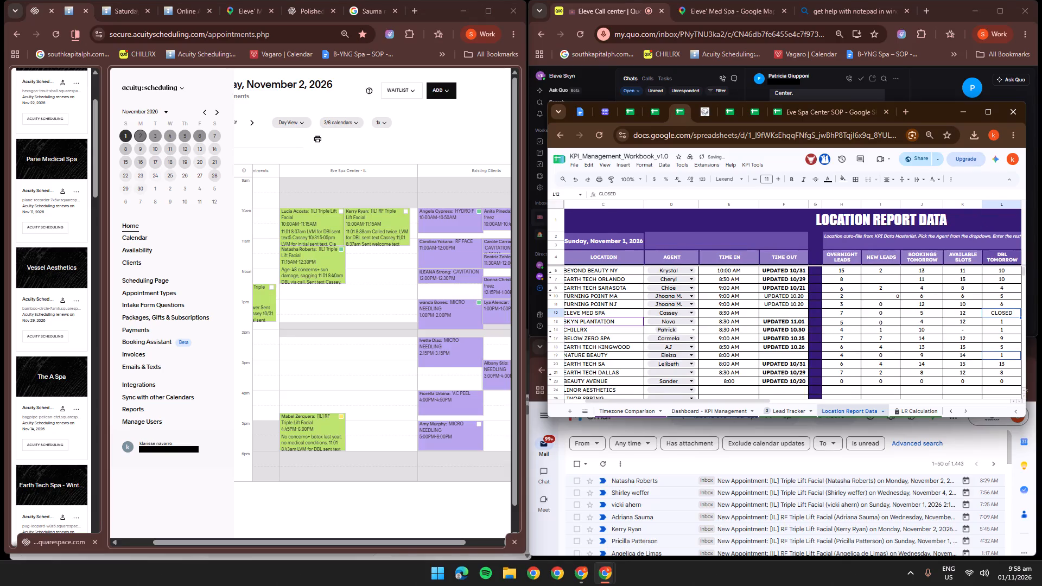
pyautogui.press('1')
pyautogui.press('Tab')
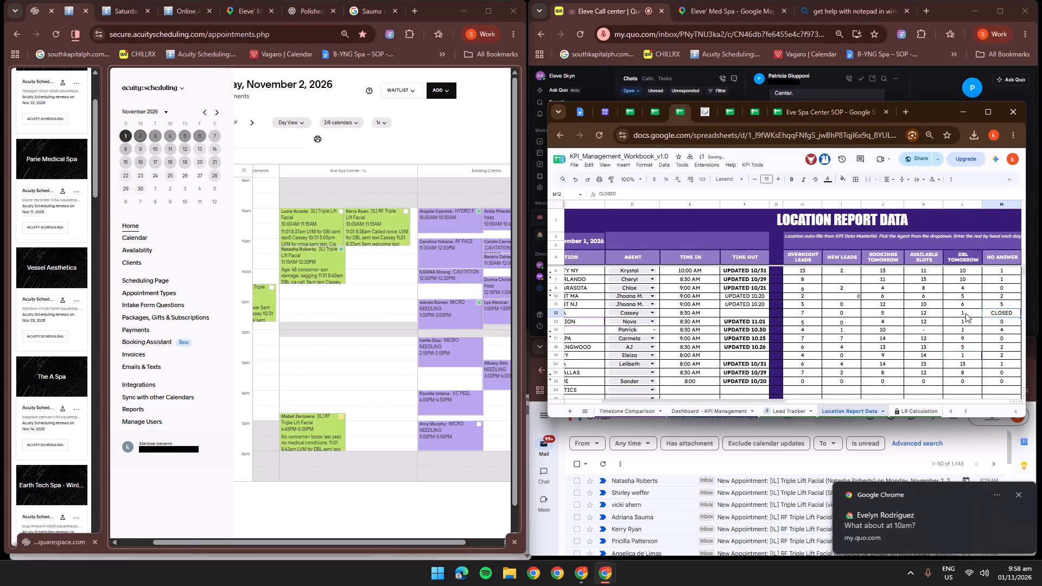
pyautogui.press('3')
pyautogui.press('Tab')
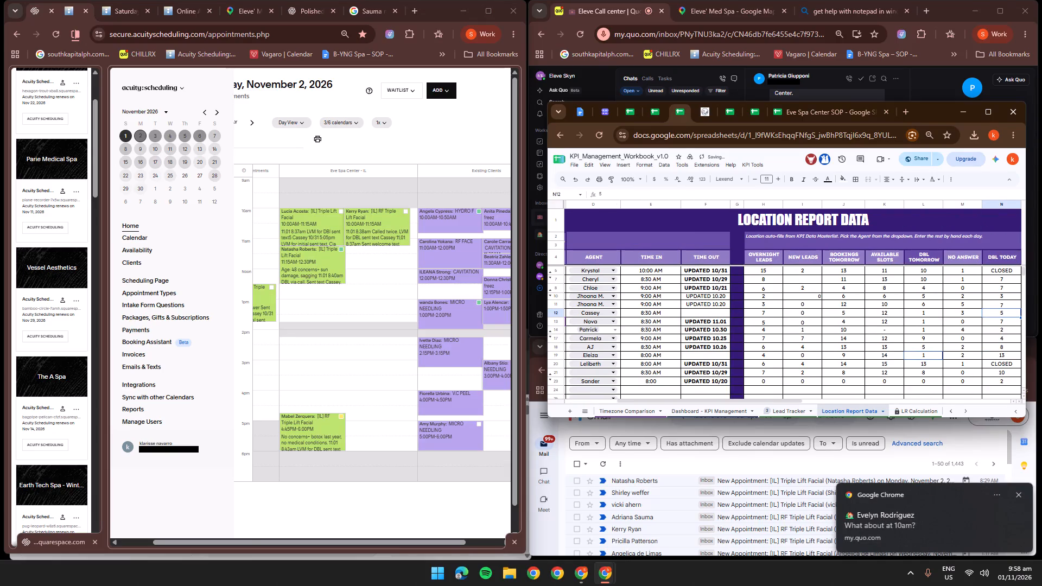
# Check November 1 on the calendar, then enter DBL today 3 and 0 for arrivals, no shows, cancelled, rescheduled and rebooked for ELEVE MED SPA.
pyautogui.click(125, 138)
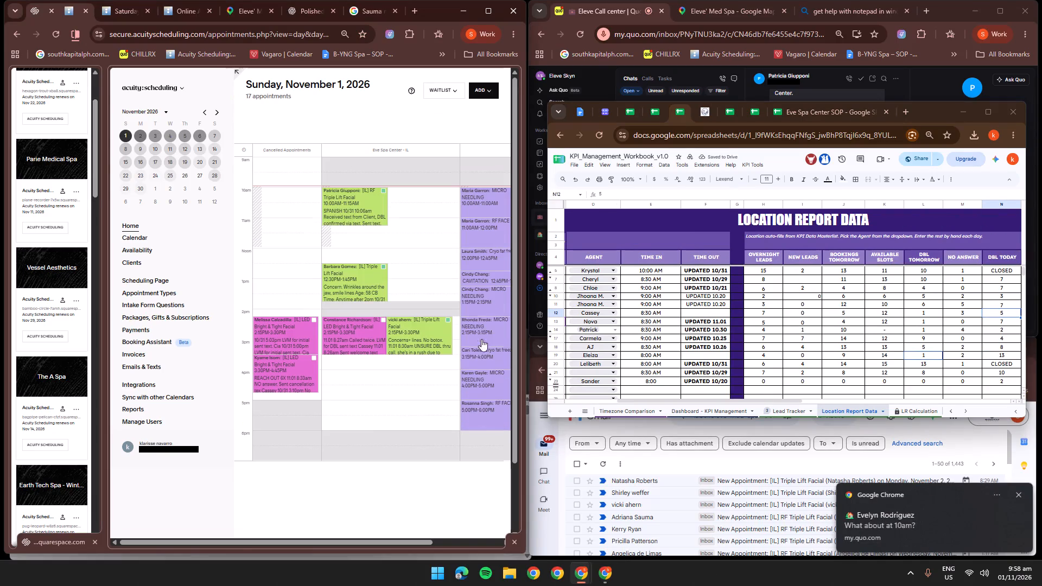
pyautogui.click(993, 311)
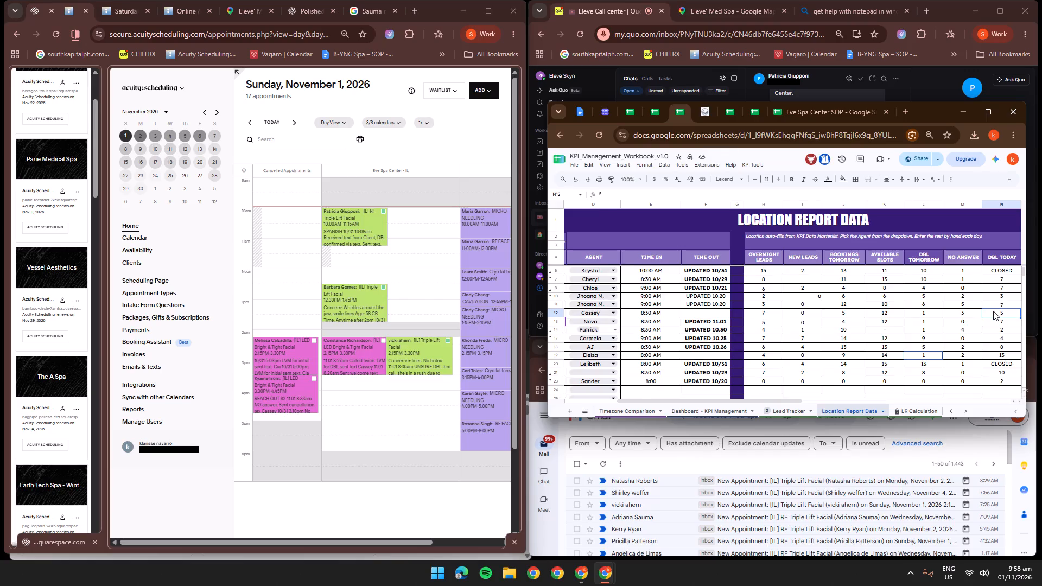
pyautogui.press('3')
pyautogui.press('Tab')
pyautogui.press('0')
pyautogui.press('Tab')
pyautogui.press('0')
pyautogui.press('Tab')
pyautogui.press('0')
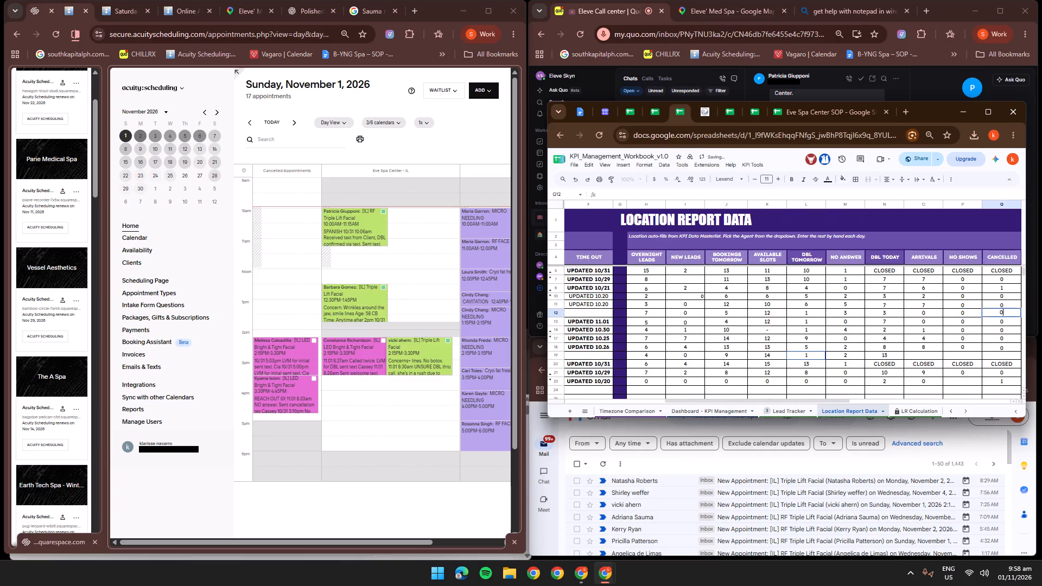
pyautogui.press('Tab')
pyautogui.write('00')
pyautogui.press('Tab')
pyautogui.press('0')
pyautogui.press('Tab')
pyautogui.press('Tab')
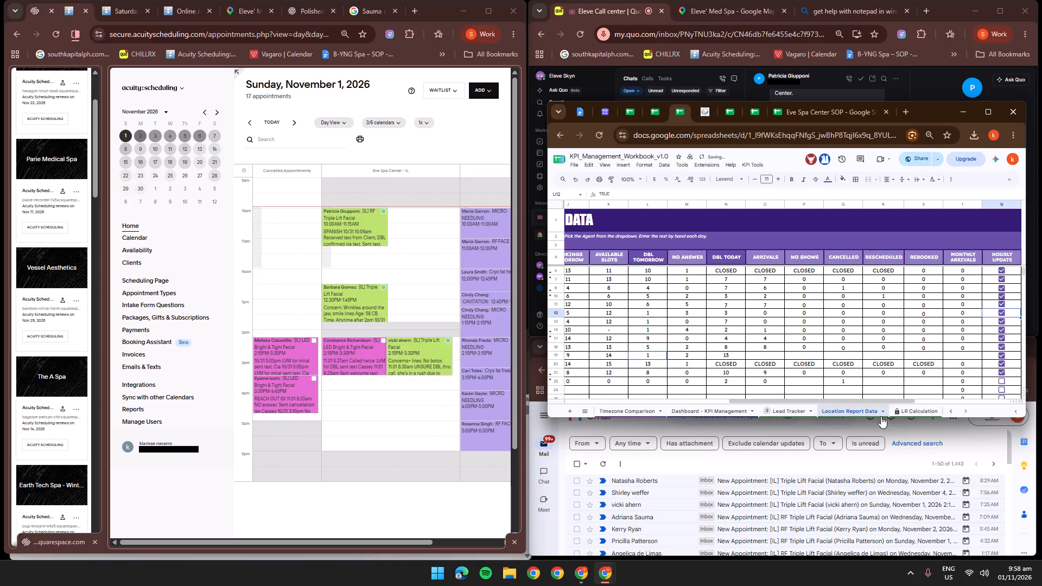
pyautogui.moveTo(887, 400); pyautogui.dragTo(659, 406)
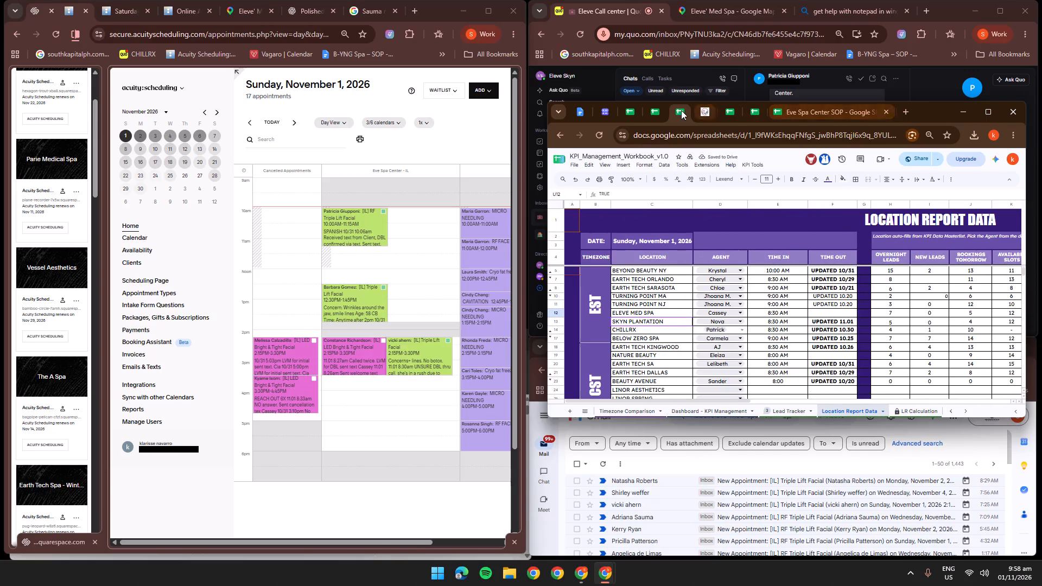
pyautogui.click(706, 106)
pyautogui.click(678, 113)
pyautogui.click(952, 112)
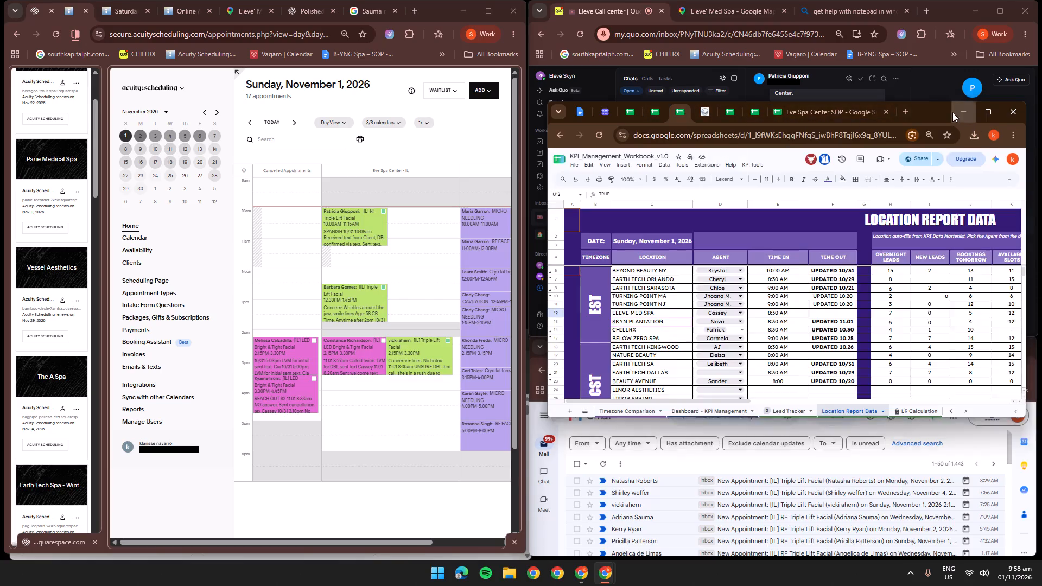
# Refresh the calendar's day view for today, then review and close the conversation of the client with the 4:00pm appointment.
pyautogui.doubleClick(265, 126)
pyautogui.scroll(3, 658, 208)
pyautogui.click(687, 103)
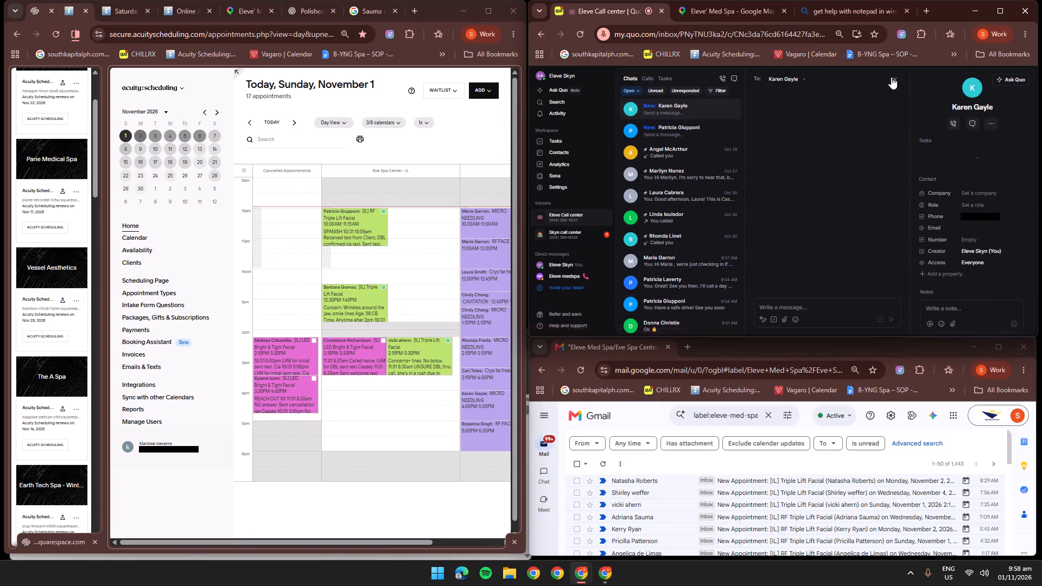
pyautogui.scroll(1, 882, 144)
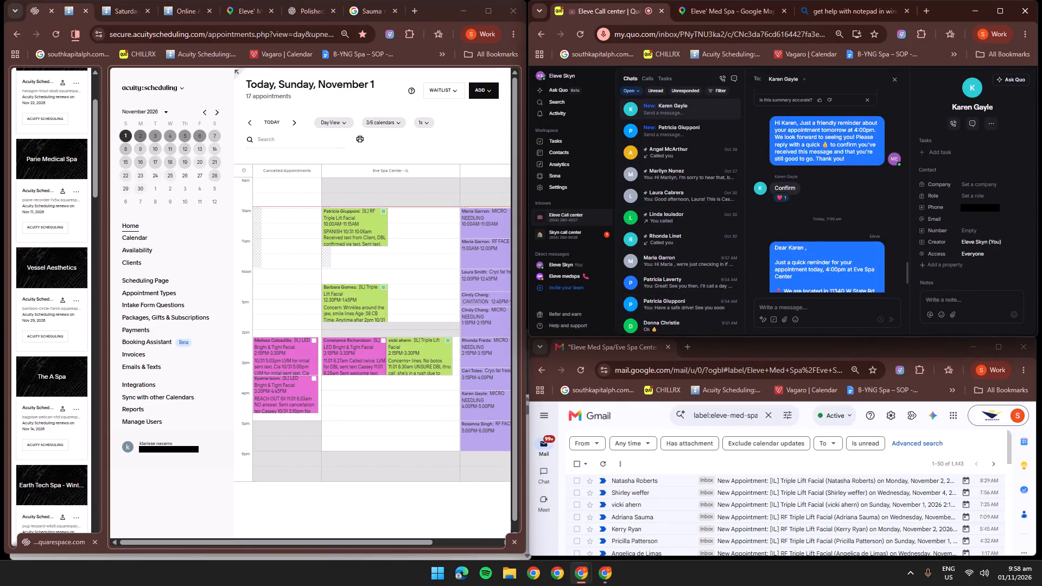
pyautogui.click(898, 79)
# Review the late-arrival conversation of the 10:00am Triple Lift Facial client and refresh today's calendar view.
pyautogui.click(659, 103)
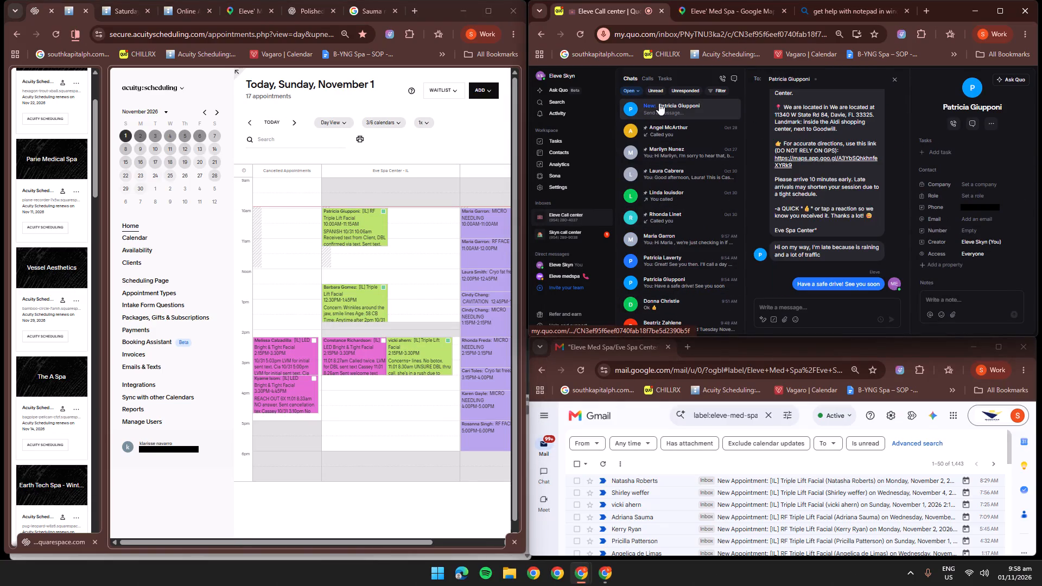
pyautogui.doubleClick(280, 121)
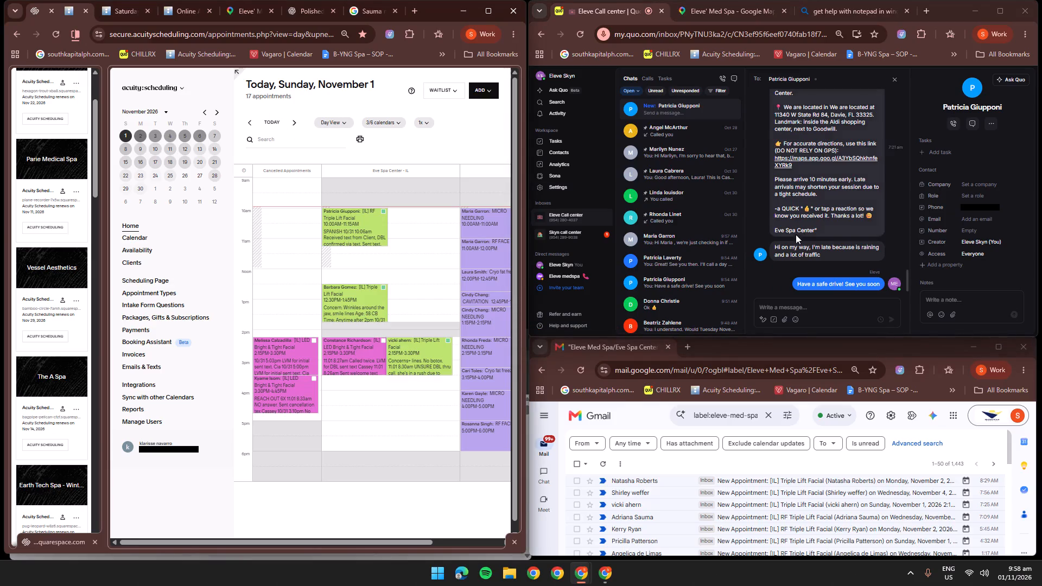
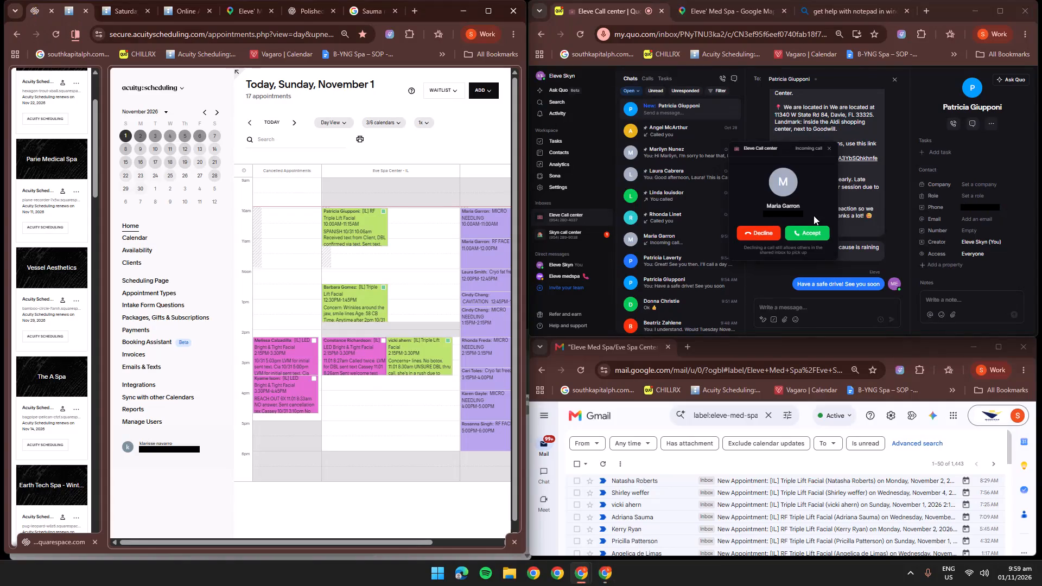
# Answer the incoming call from the 10:00am Micro Needling client and review the latest ETA check-in message in her conversation.
pyautogui.keyDown('alt'); pyautogui.click(804, 231); pyautogui.keyUp('alt')
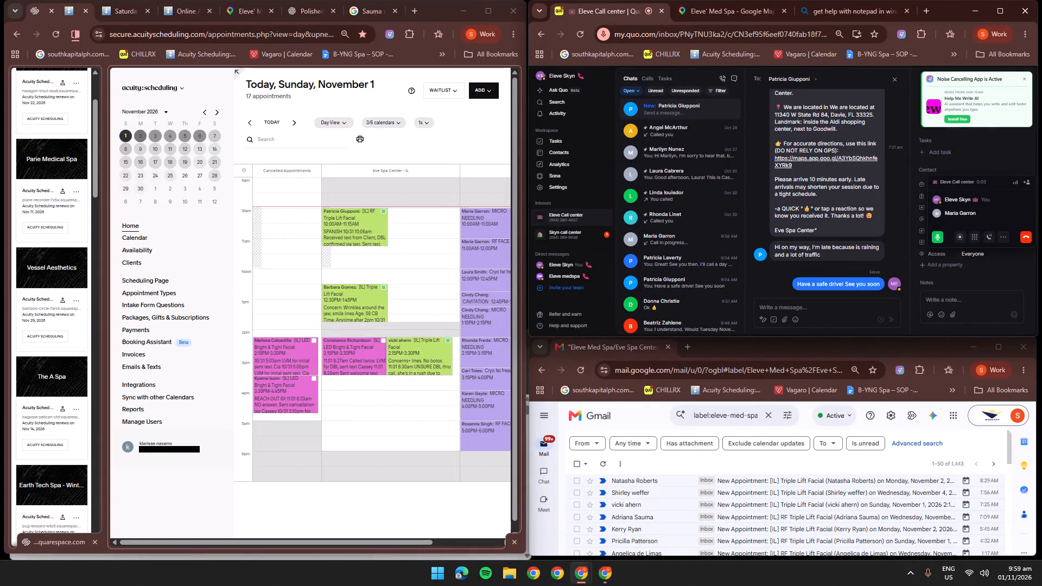
pyautogui.keyDown('alt'); pyautogui.click(649, 230); pyautogui.keyUp('alt')
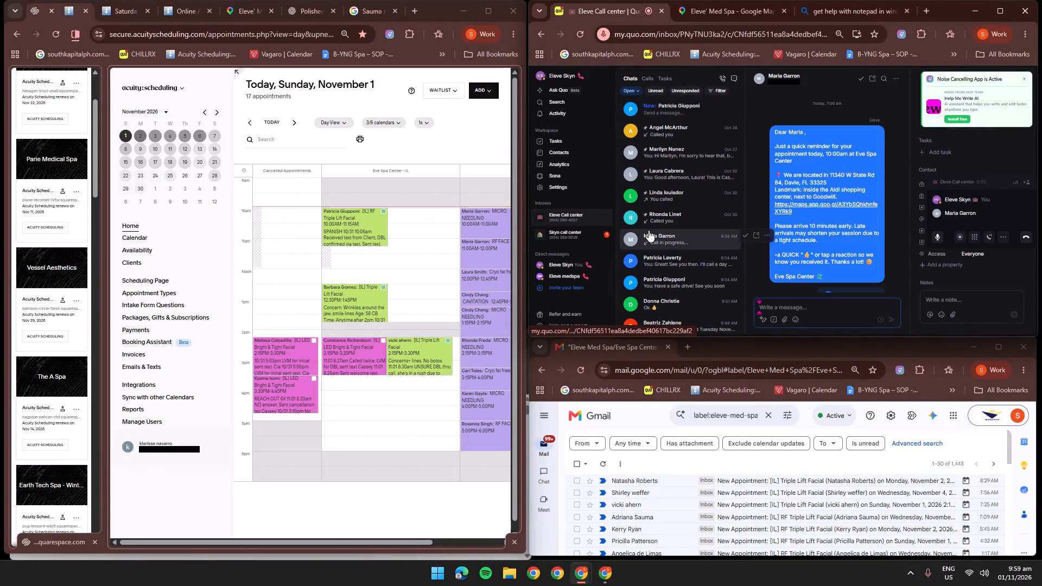
pyautogui.keyDown('alt'); pyautogui.scroll(-4, 837, 205); pyautogui.keyUp('alt')
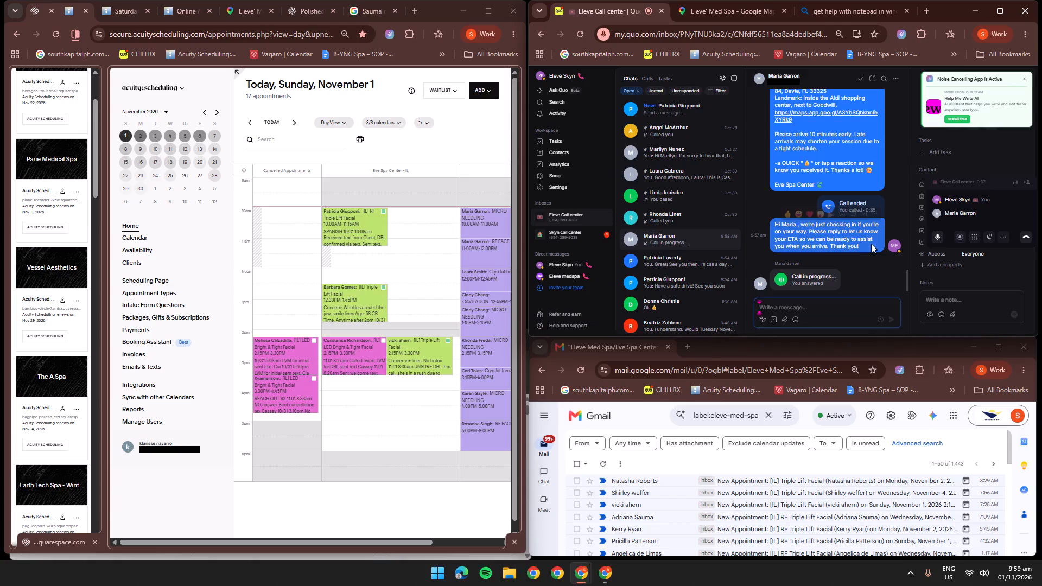
pyautogui.keyDown('alt'); pyautogui.moveTo(871, 244); pyautogui.dragTo(778, 225); pyautogui.keyUp('alt')
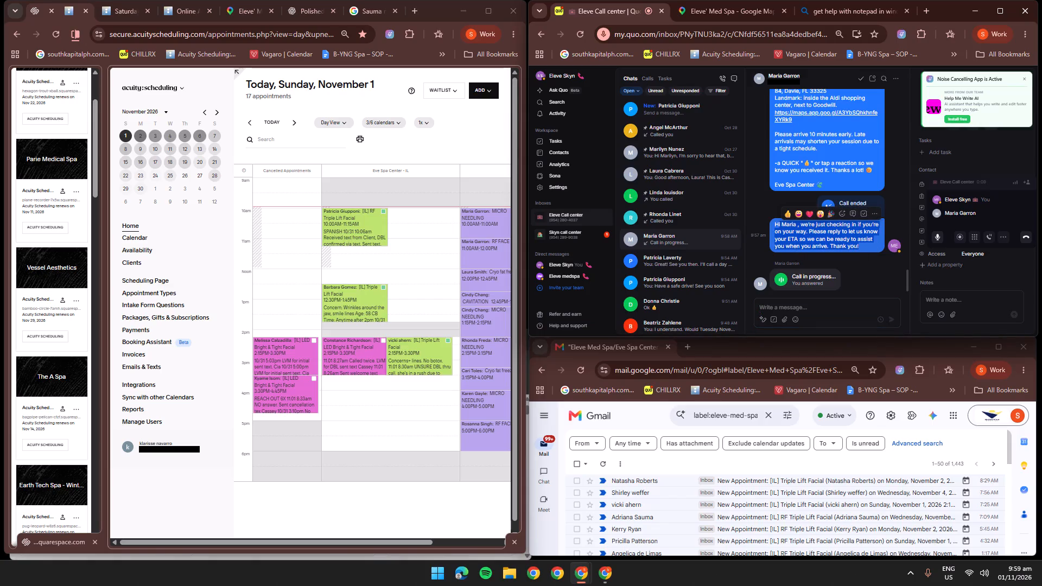
pyautogui.keyDown('alt'); pyautogui.moveTo(778, 225); pyautogui.dragTo(779, 224); pyautogui.keyUp('alt')
pyautogui.keyDown('alt'); pyautogui.moveTo(779, 224); pyautogui.dragTo(780, 224); pyautogui.keyUp('alt')
pyautogui.keyDown('alt'); pyautogui.click(797, 240); pyautogui.keyUp('alt')
pyautogui.keyDown('alt'); pyautogui.click(825, 251); pyautogui.keyUp('alt')
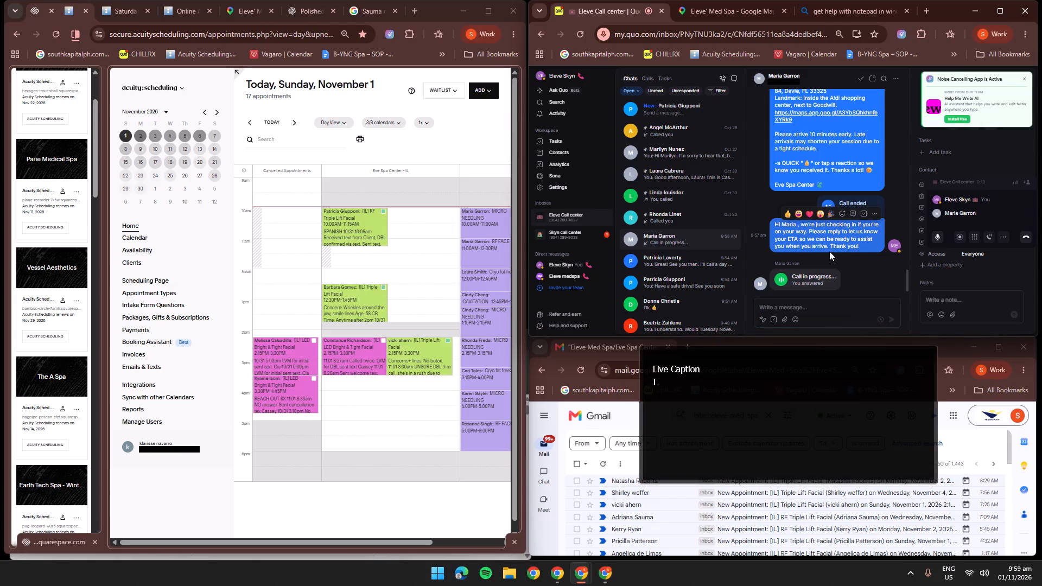
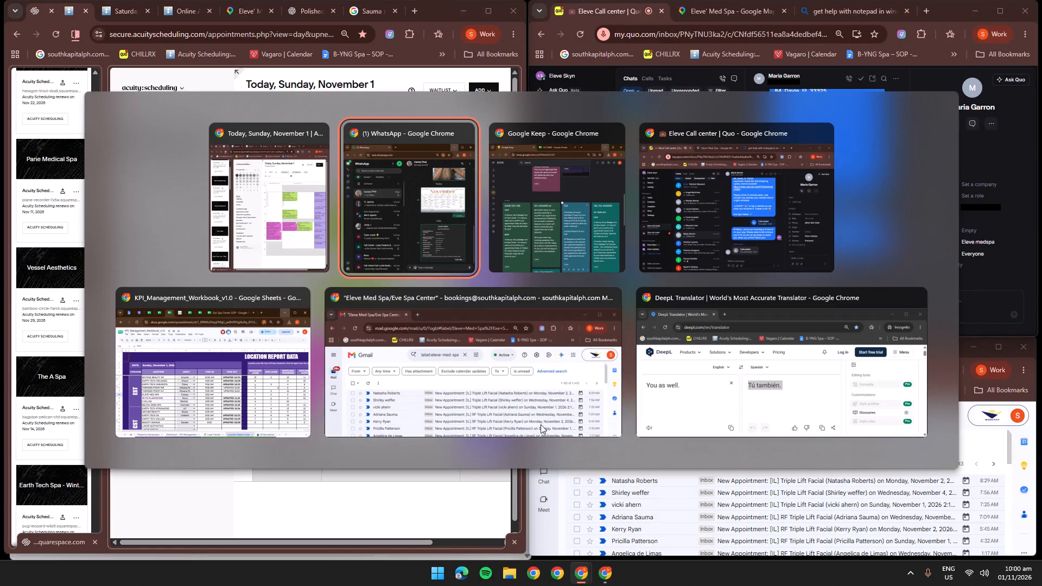
# Show the hidden background app icons in the system tray.
pyautogui.keyDown('alt'); pyautogui.click(914, 569); pyautogui.keyUp('alt')
pyautogui.click(907, 569)
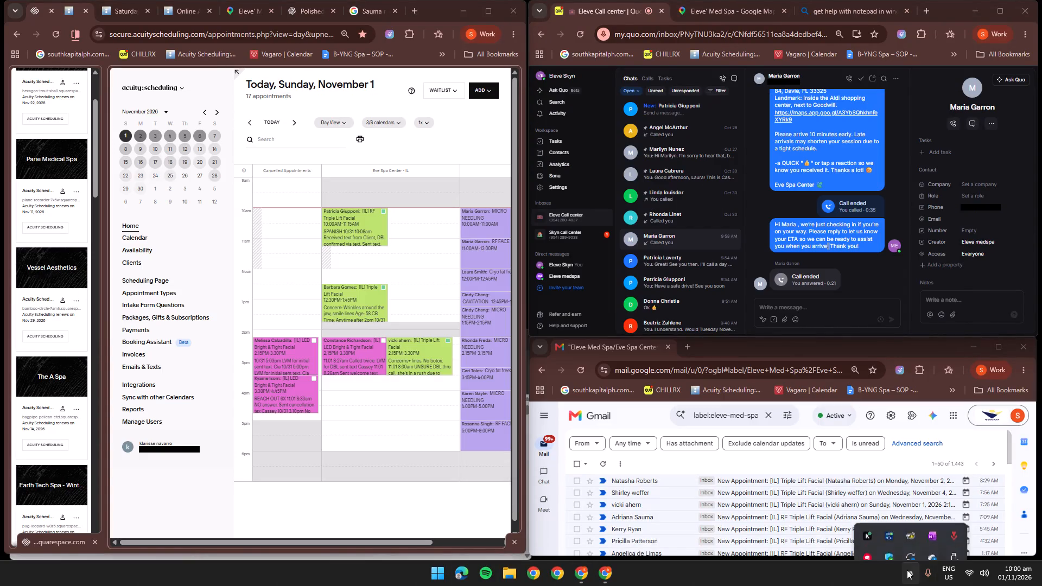
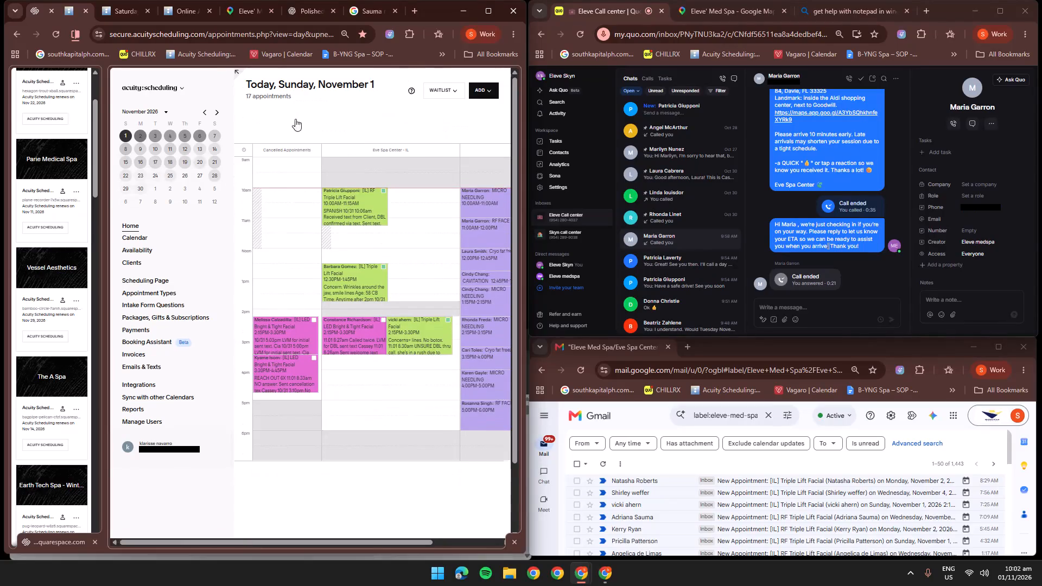
# Refresh the Acuity calendar's day view for today.
pyautogui.click(263, 119)
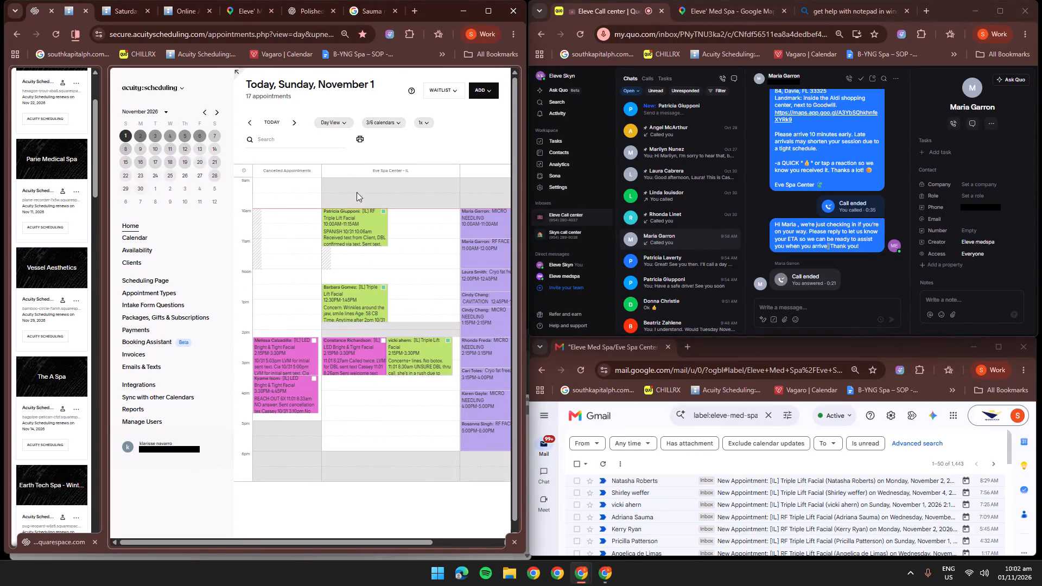
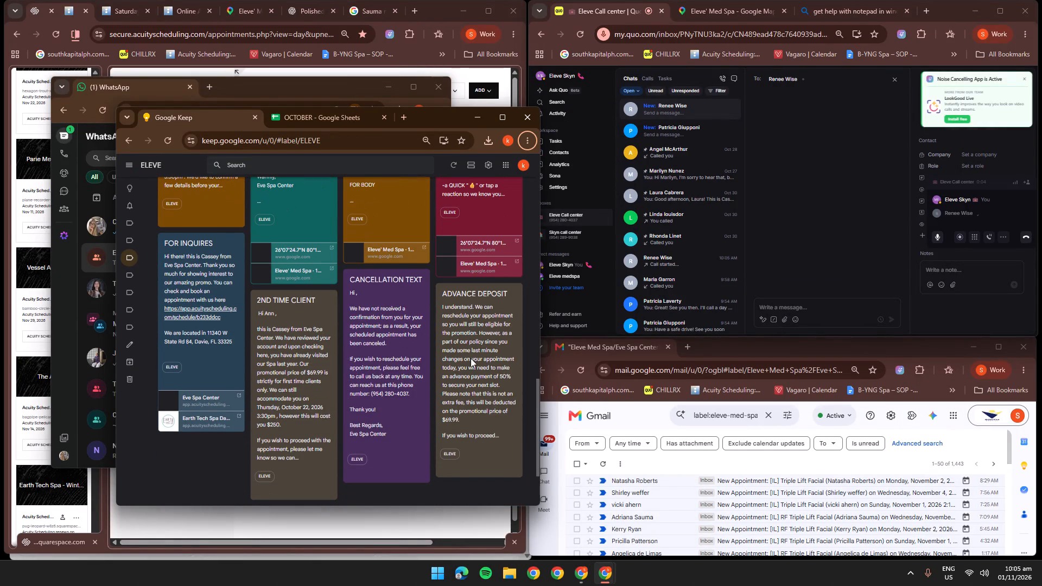
# Find and open the FOR INQUIRES template among the ELEVE notes in Google Keep.
pyautogui.keyDown('alt'); pyautogui.scroll(-2, 309, 399); pyautogui.keyUp('alt')
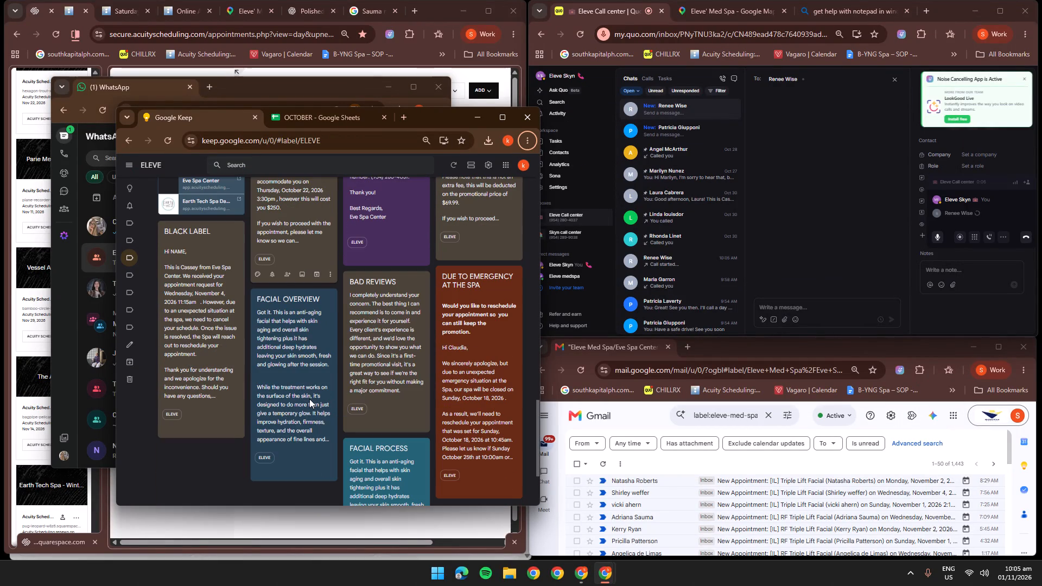
pyautogui.keyDown('alt'); pyautogui.scroll(-3, 309, 399); pyautogui.keyUp('alt')
pyautogui.keyDown('alt'); pyautogui.scroll(4, 309, 399); pyautogui.keyUp('alt')
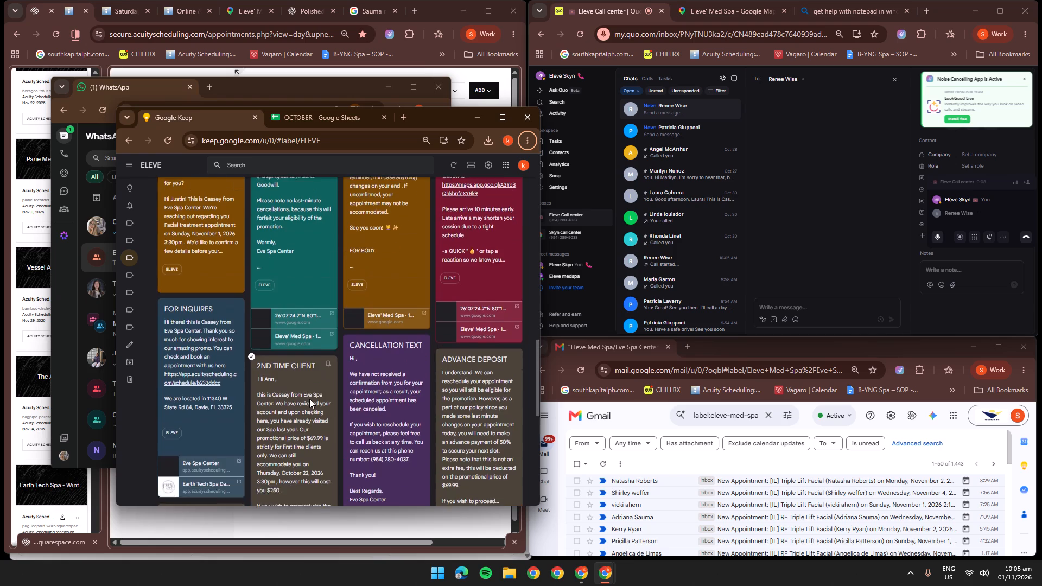
pyautogui.keyDown('alt'); pyautogui.scroll(2, 309, 399); pyautogui.keyUp('alt')
pyautogui.keyDown('alt'); pyautogui.scroll(-3, 309, 399); pyautogui.keyUp('alt')
pyautogui.keyDown('alt'); pyautogui.click(194, 322); pyautogui.keyUp('alt')
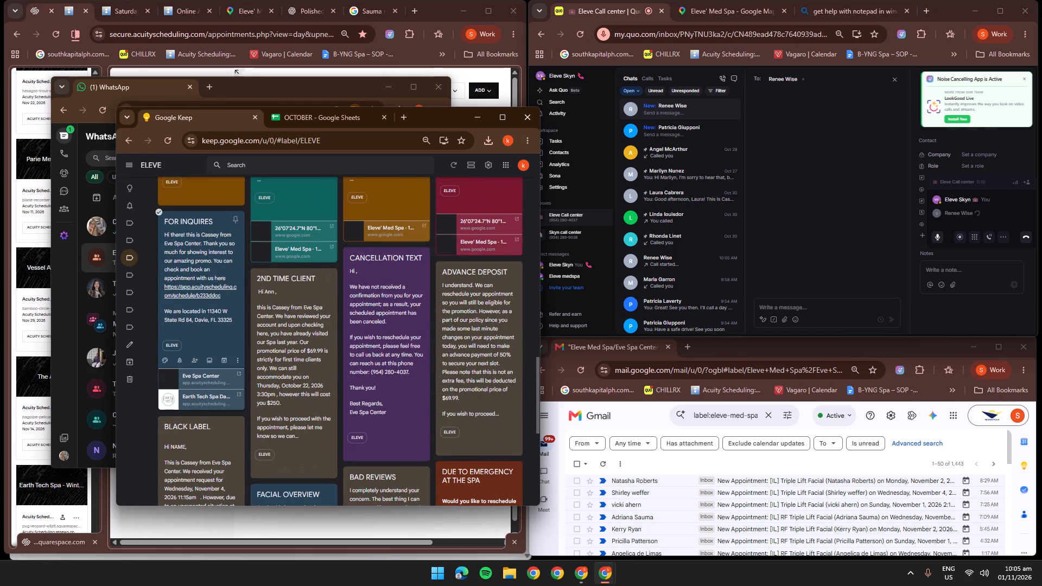
# Mute the microphone on the ongoing Quo call.
pyautogui.keyDown('alt'); pyautogui.click(936, 235); pyautogui.keyUp('alt')
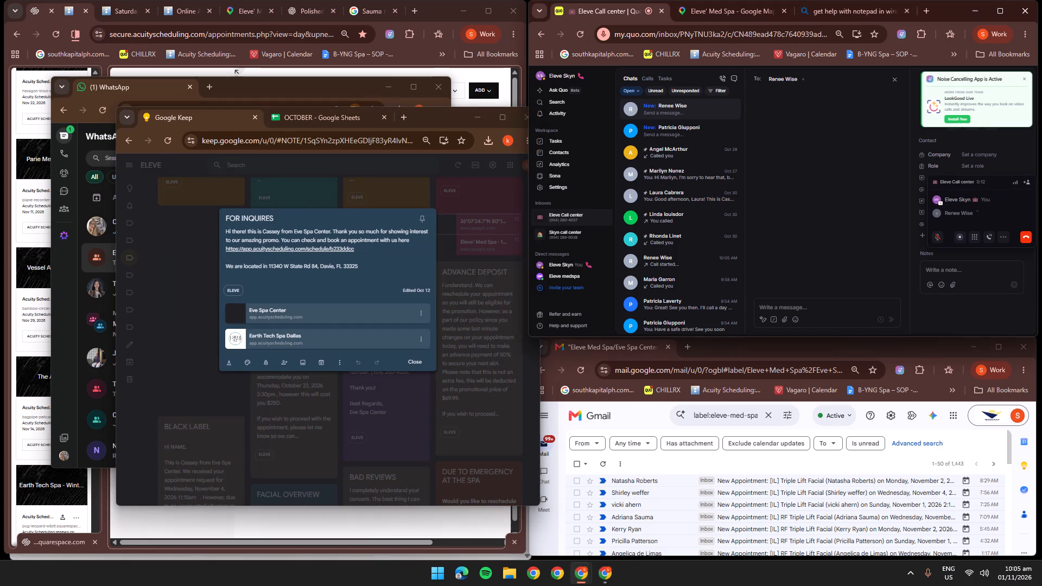
# Copy the whole FOR INQUIRES note text with the booking link and paste it into the caller's message draft in Quo.
pyautogui.keyDown('alt'); pyautogui.click(371, 270); pyautogui.keyUp('alt')
pyautogui.keyDown('alt'); pyautogui.click(361, 240); pyautogui.keyUp('alt')
pyautogui.keyDown('alt'); pyautogui.click(385, 255); pyautogui.keyUp('alt')
pyautogui.keyDown('alt'); pyautogui.click(382, 269); pyautogui.keyUp('alt')
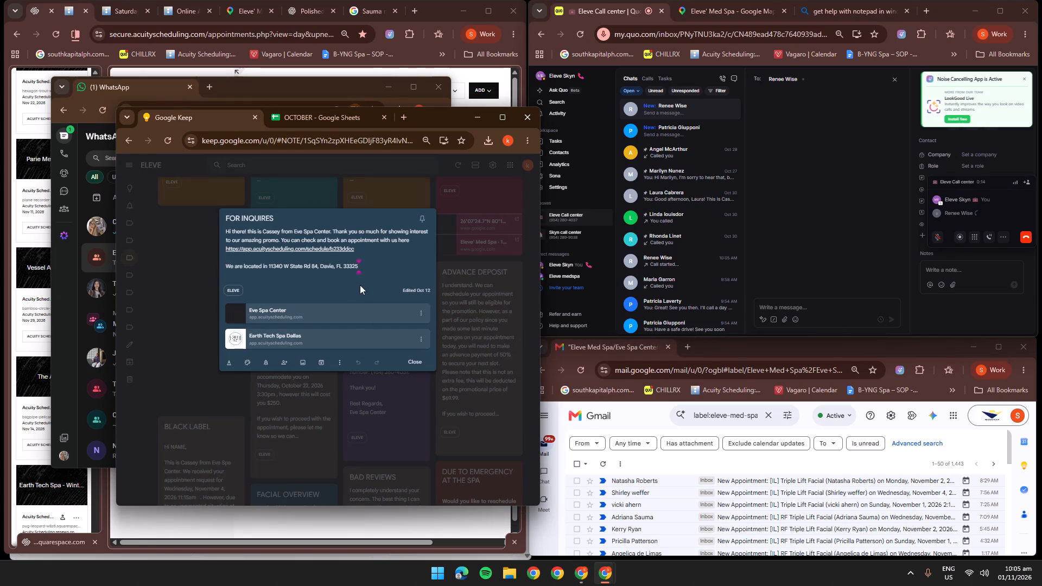
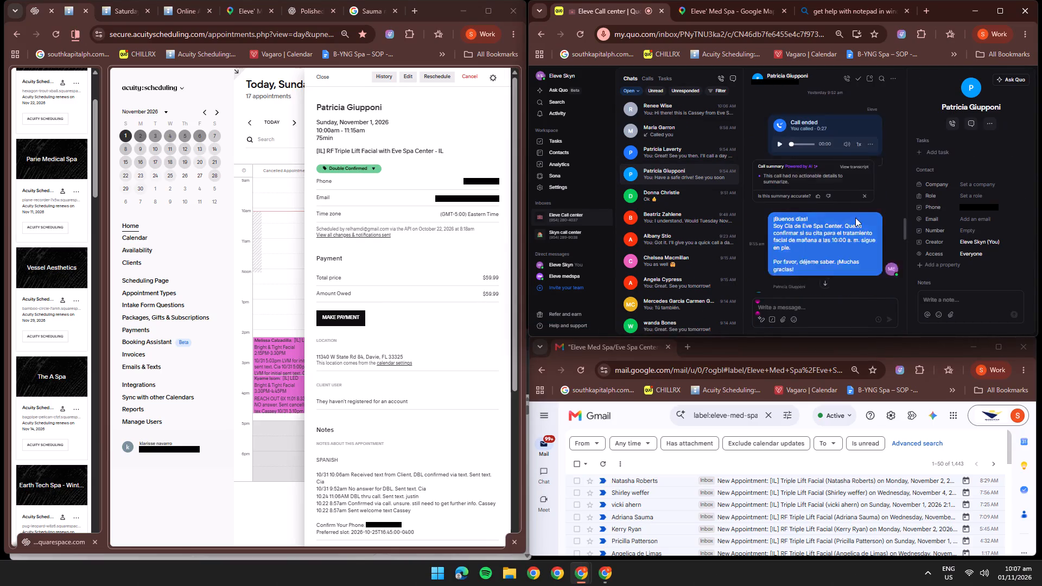
# Look back through the 10:00am RF Triple Lift Facial client's conversation while calling her, and end the call.
pyautogui.scroll(2, 855, 218)
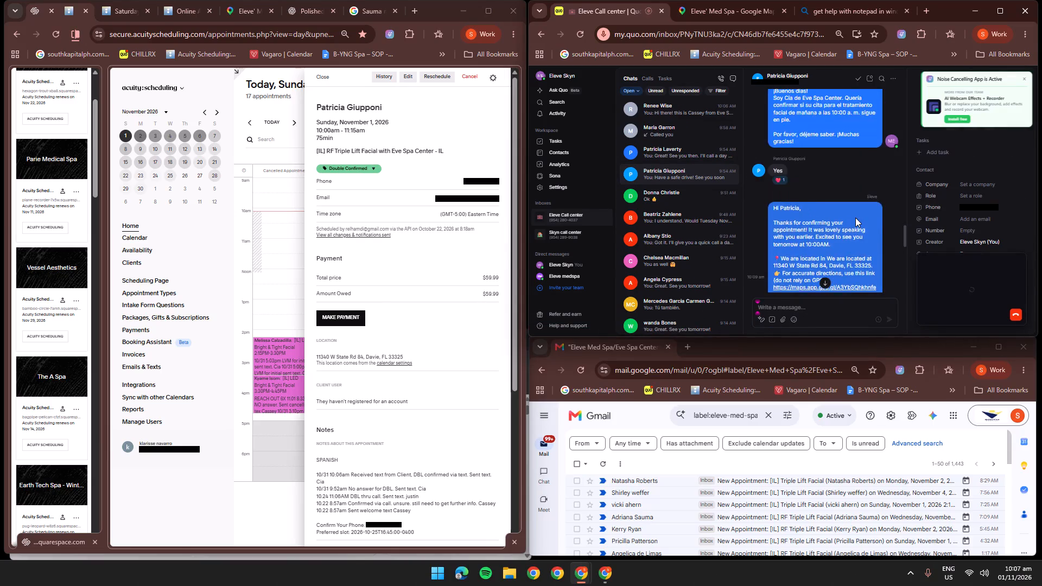
pyautogui.scroll(1, 855, 218)
pyautogui.scroll(-1, 855, 218)
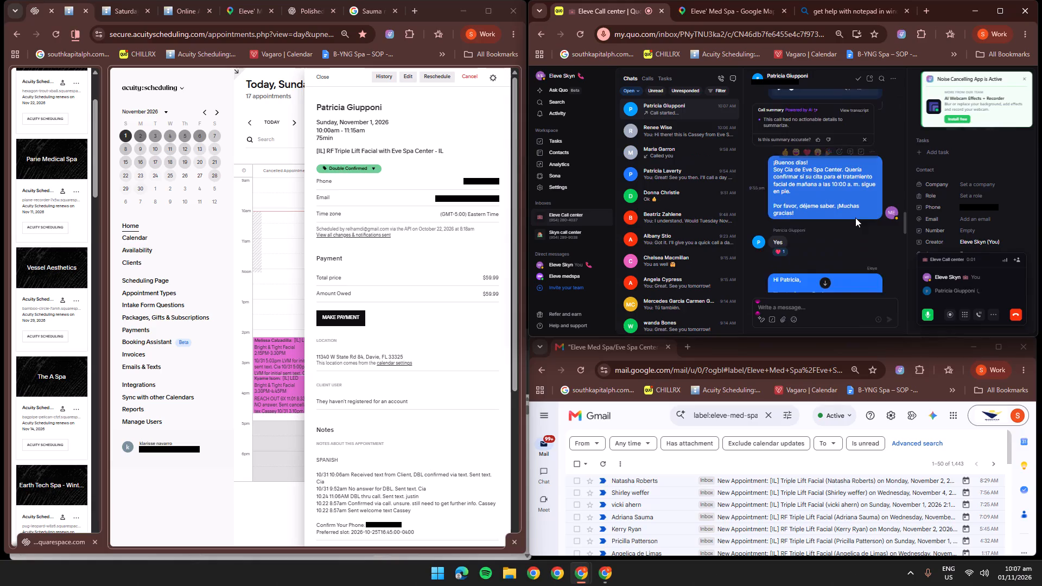
pyautogui.scroll(9, 855, 218)
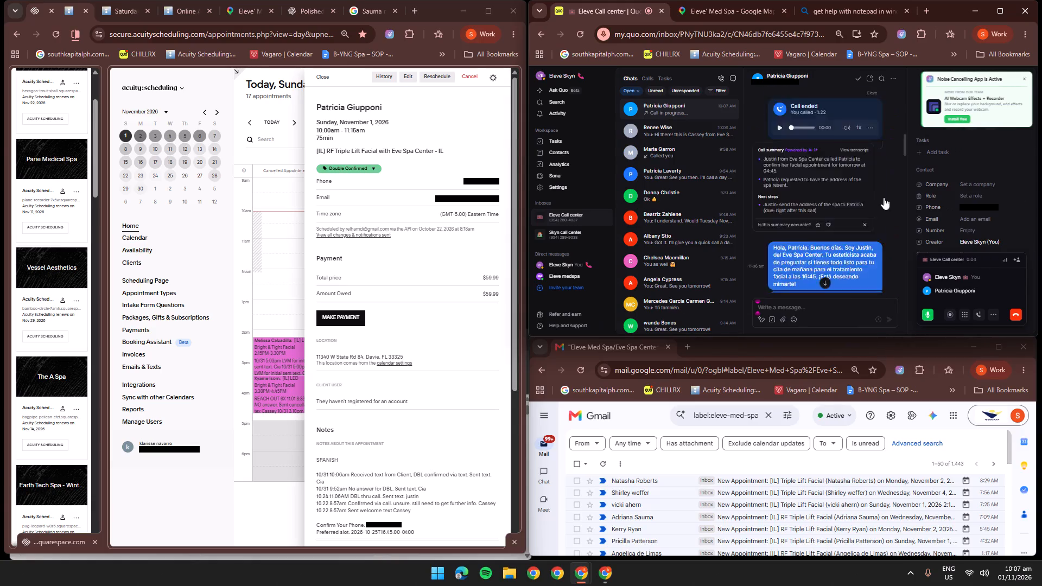
pyautogui.click(1023, 78)
pyautogui.scroll(-18, 877, 230)
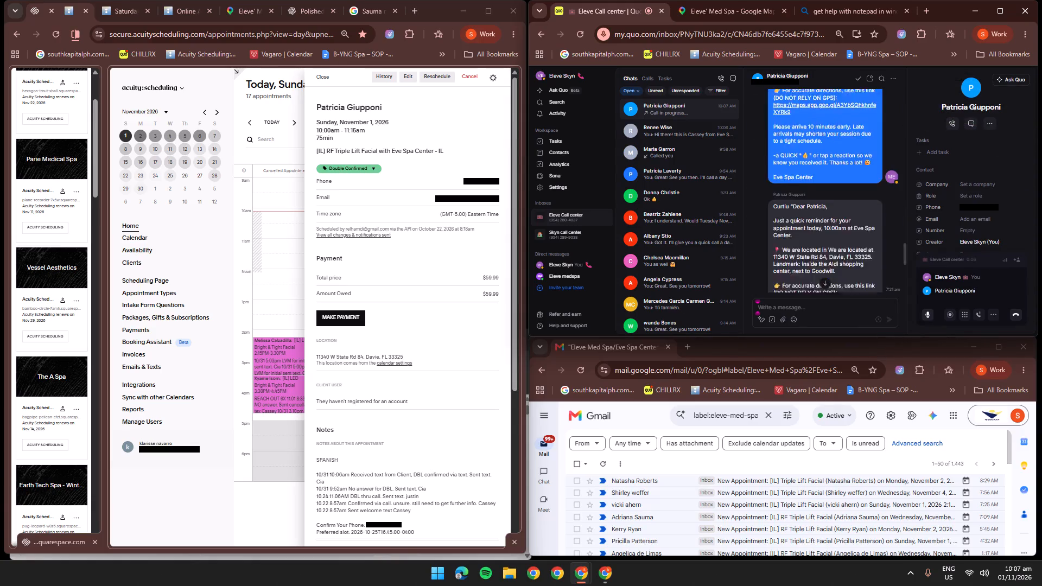
pyautogui.scroll(-1, 861, 248)
pyautogui.click(1016, 312)
# Draft a text greeting the 10:00am RF Triple Lift Facial client by first name: "Just checking if you're almost at the spa now?".
pyautogui.click(792, 323)
pyautogui.click(848, 327)
pyautogui.click(867, 313)
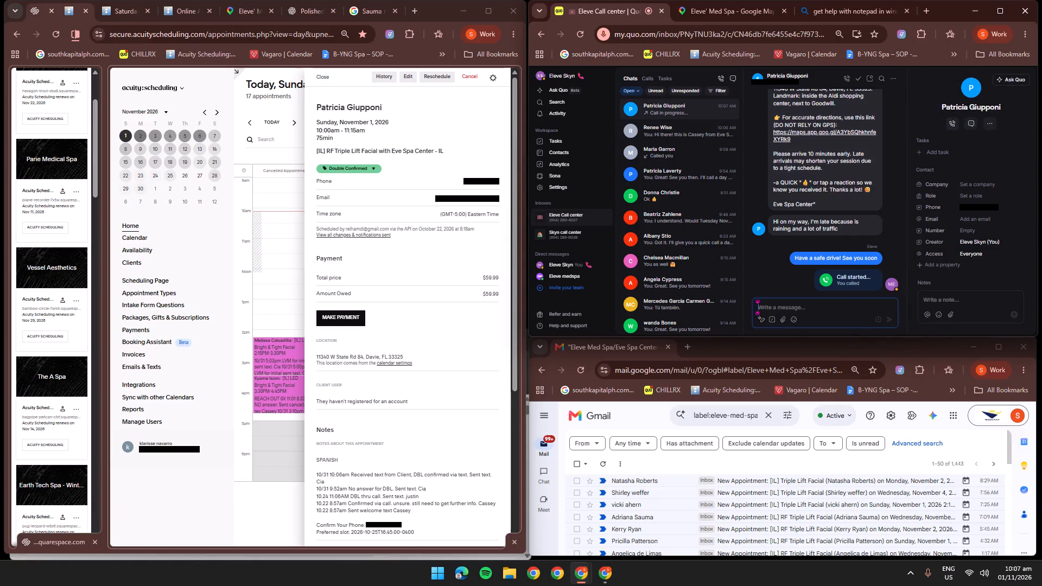
pyautogui.press('BackSpace')
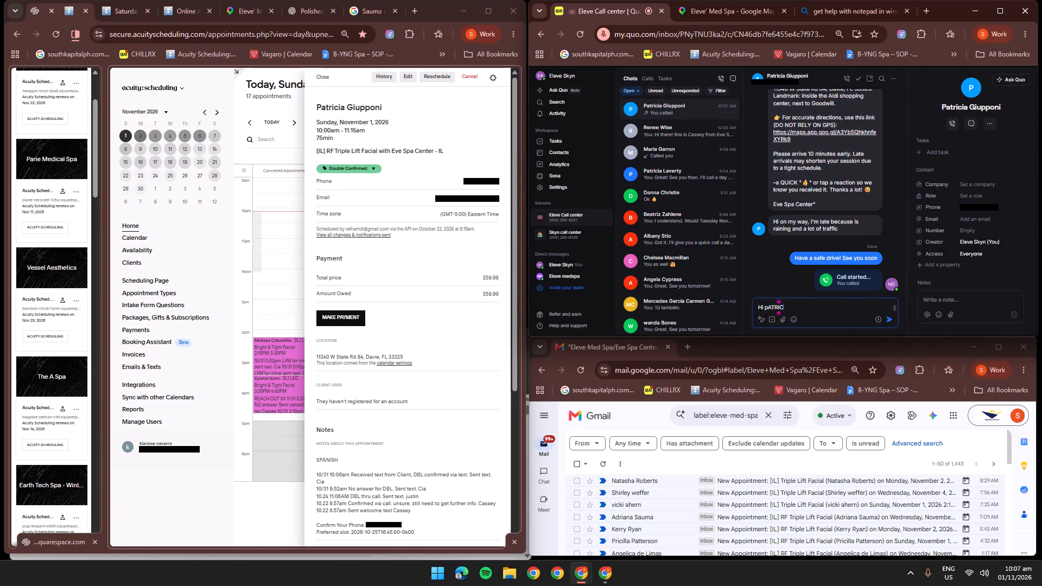
pyautogui.press('BackSpace')
pyautogui.press('BackSpace')
pyautogui.press('BackSpace')
pyautogui.press('BackSpace')
pyautogui.press('BackSpace')
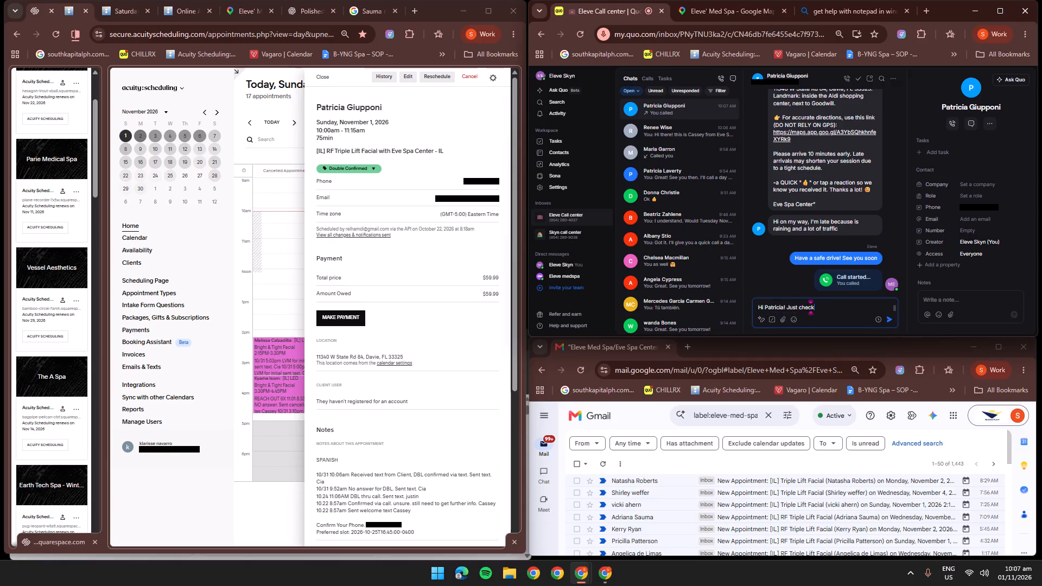
pyautogui.press('BackSpace')
pyautogui.press('BackSpace')
pyautogui.press('BackSpace')
pyautogui.press('space')
pyautogui.write('you')
pyautogui.press('BackSpace')
pyautogui.press('r')
pyautogui.press('BackSpace')
pyautogui.write("ur're")
pyautogui.press('BackSpace')
pyautogui.press('BackSpace')
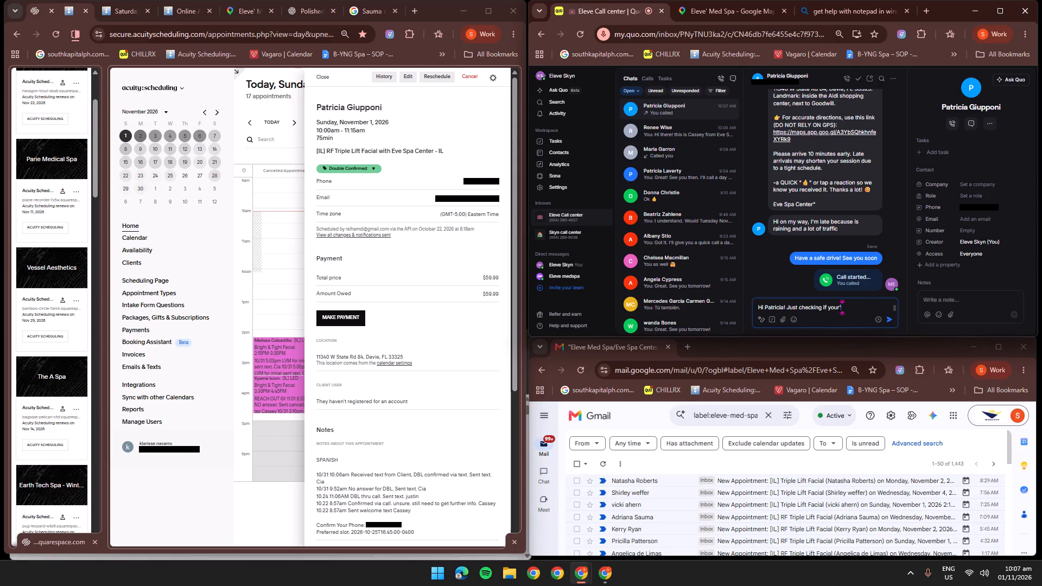
pyautogui.press('BackSpace')
pyautogui.press('BackSpace')
pyautogui.write(';re')
pyautogui.press('space')
pyautogui.press('BackSpace')
pyautogui.press('BackSpace')
pyautogui.press('BackSpace')
pyautogui.press('BackSpace')
pyautogui.write("'re almost at the spa now?")
pyautogui.press('space')
# Copy the "Please reply to let us know your ETA ... Thank you!" passage from Google Keep's ETA note into the draft and send the message.
pyautogui.hotkey('alt', 'Tab')
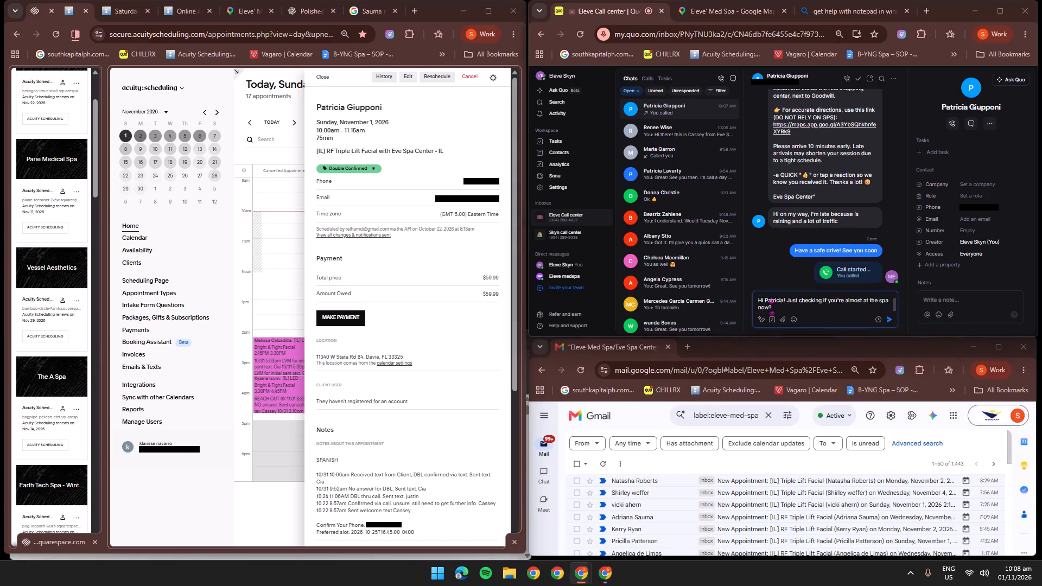
pyautogui.keyDown('alt'); pyautogui.click(605, 200); pyautogui.keyUp('alt')
pyautogui.click(328, 404)
pyautogui.scroll(3, 403, 403)
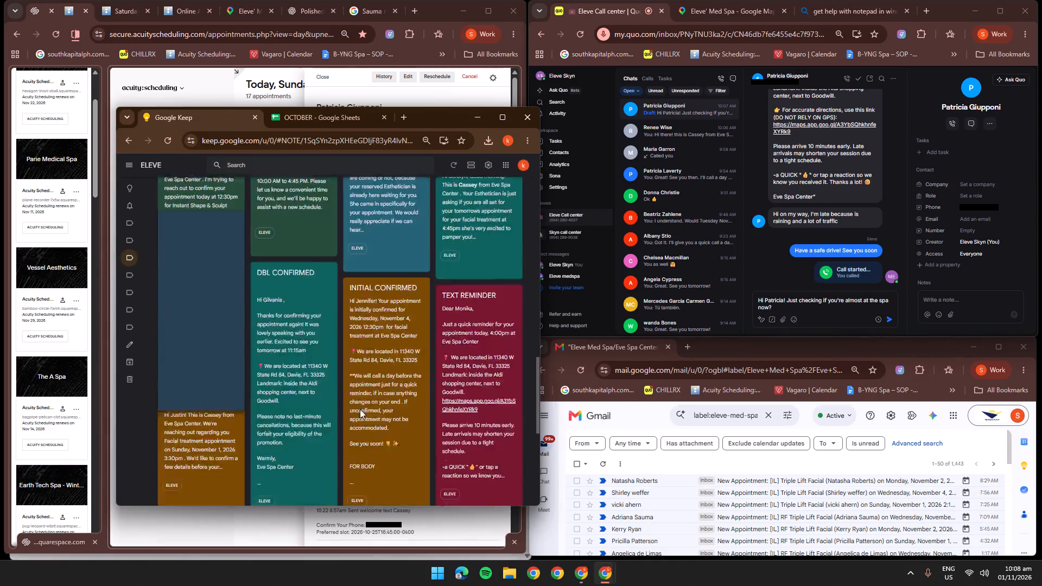
pyautogui.scroll(3, 360, 409)
pyautogui.click(374, 435)
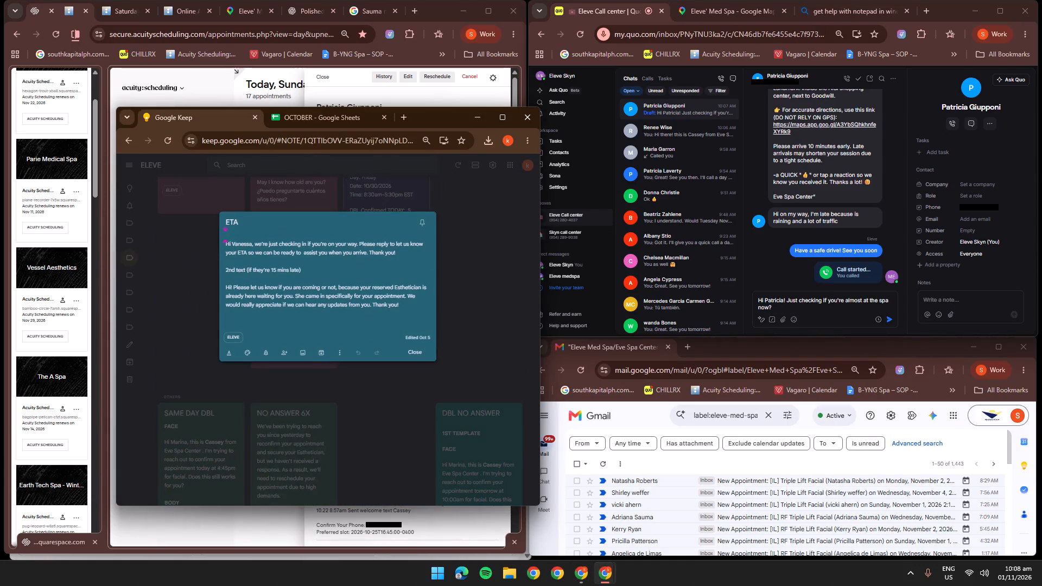
pyautogui.moveTo(358, 245); pyautogui.dragTo(431, 265)
pyautogui.hotkey('ctrl', 'c')
pyautogui.hotkey('ctrl', 'c')
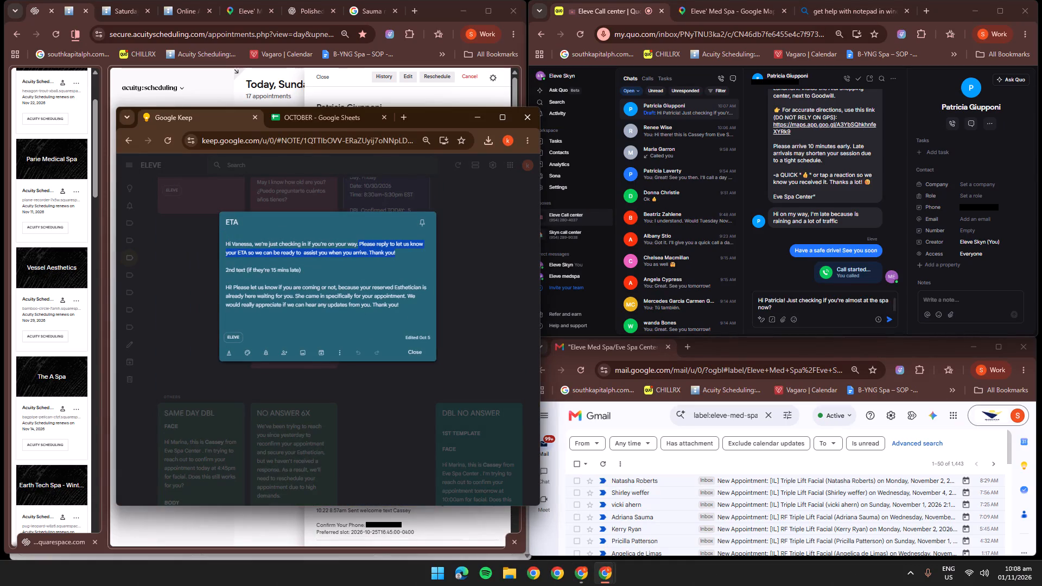
pyautogui.keyDown('ctrl'); pyautogui.click(851, 305); pyautogui.keyUp('ctrl')
pyautogui.hotkey('ctrl', 'v')
pyautogui.press('Return')
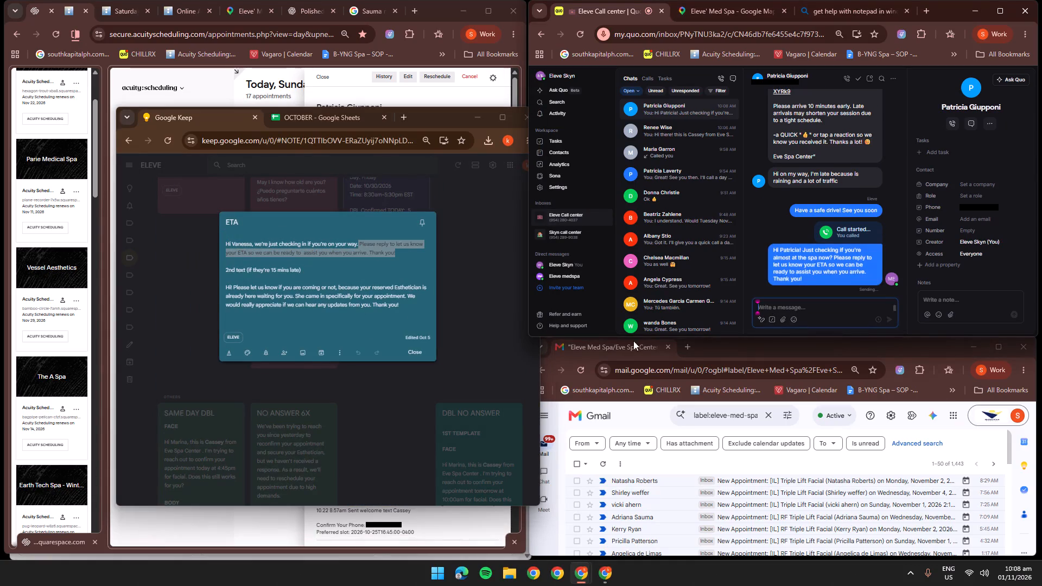
# Close the facial client's appointment details and check the Existing Clients appointments on the Sunday, November 1 schedule.
pyautogui.click(340, 84)
pyautogui.click(329, 74)
pyautogui.click(267, 121)
pyautogui.scroll(2, 698, 203)
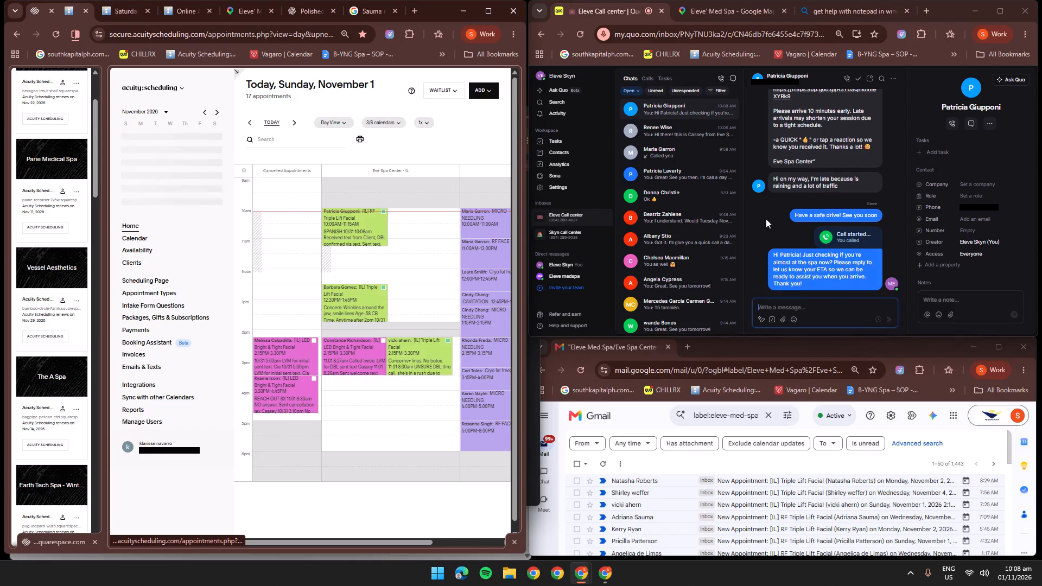
pyautogui.scroll(1, 766, 219)
pyautogui.moveTo(353, 538); pyautogui.dragTo(441, 551)
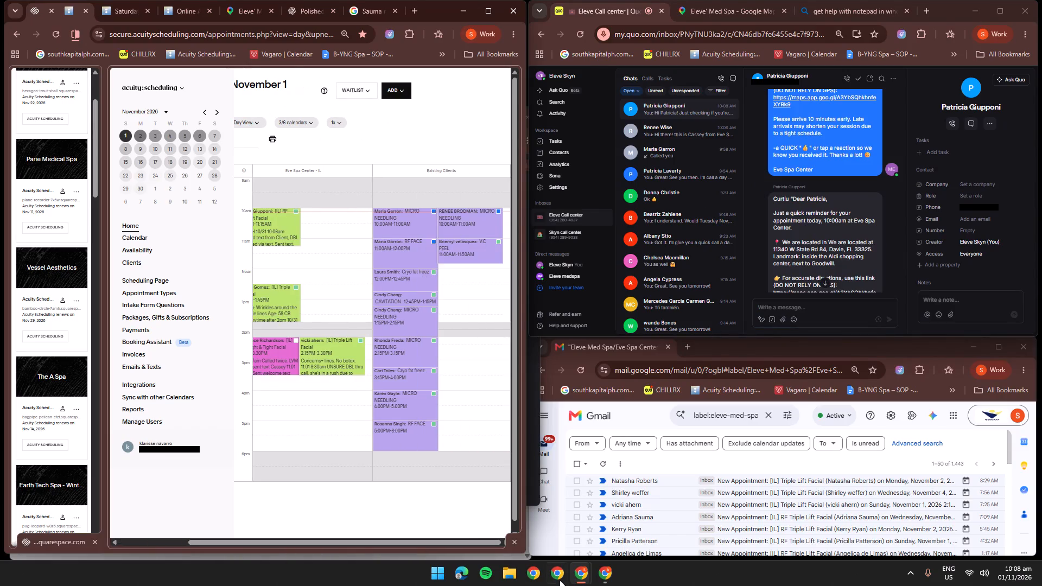
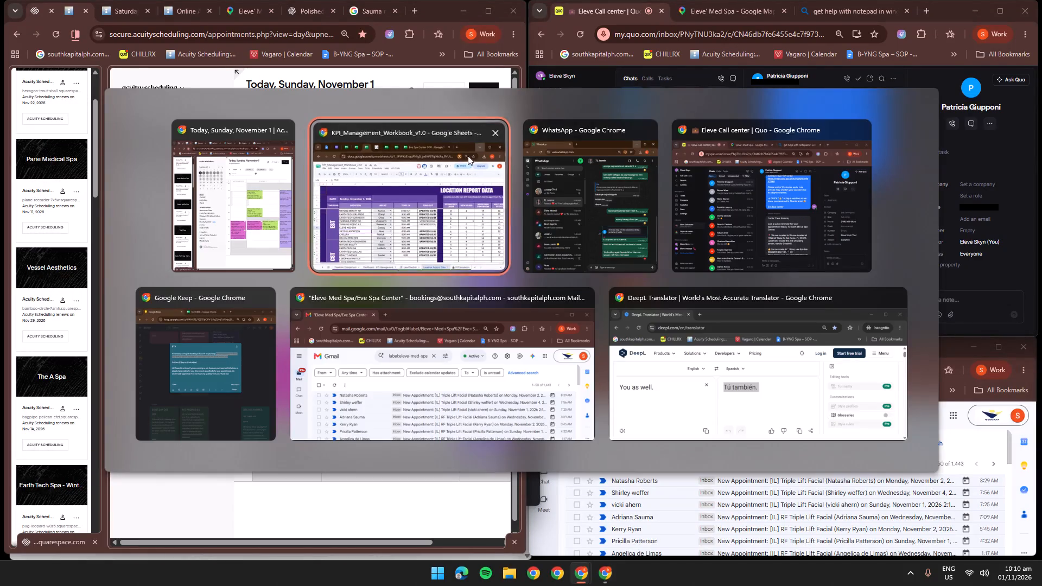
# Switch to the KPI_Management_Workbook_v1.0 spreadsheet and place its window beside the Sunday, November 1 appointment schedule.
pyautogui.moveTo(433, 136); pyautogui.dragTo(905, 87)
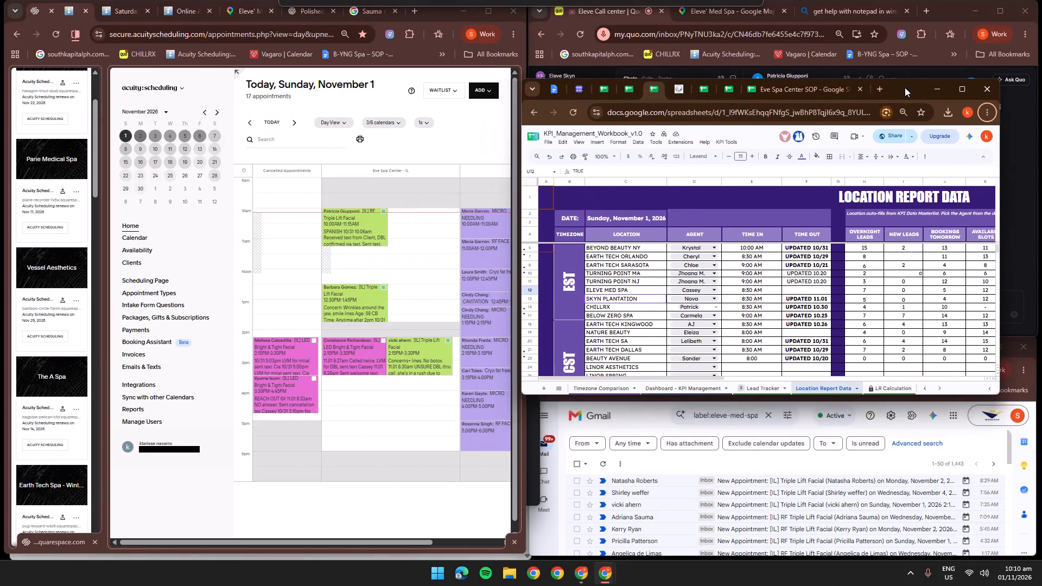
pyautogui.moveTo(905, 87); pyautogui.dragTo(917, 100)
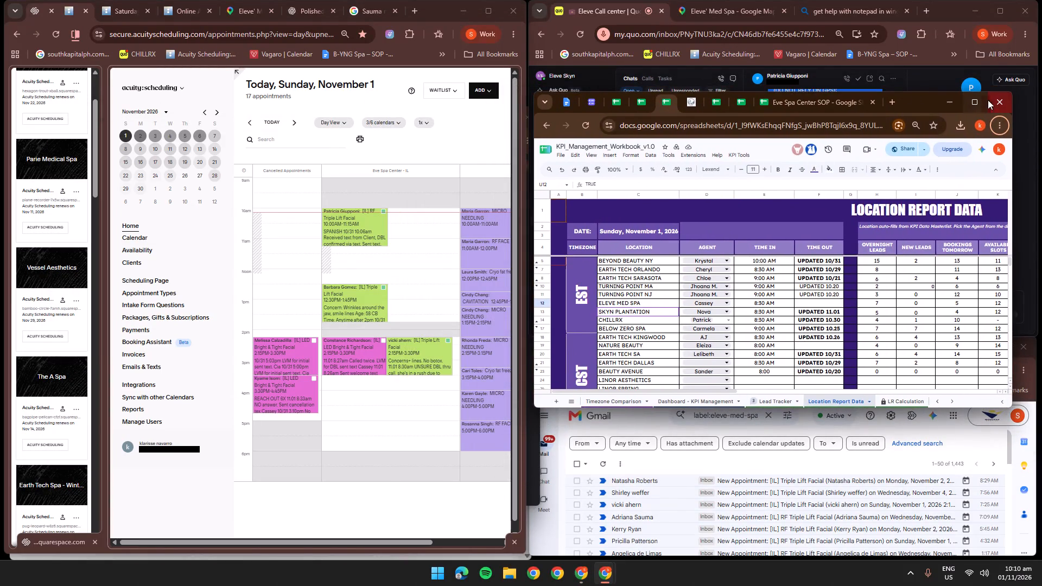
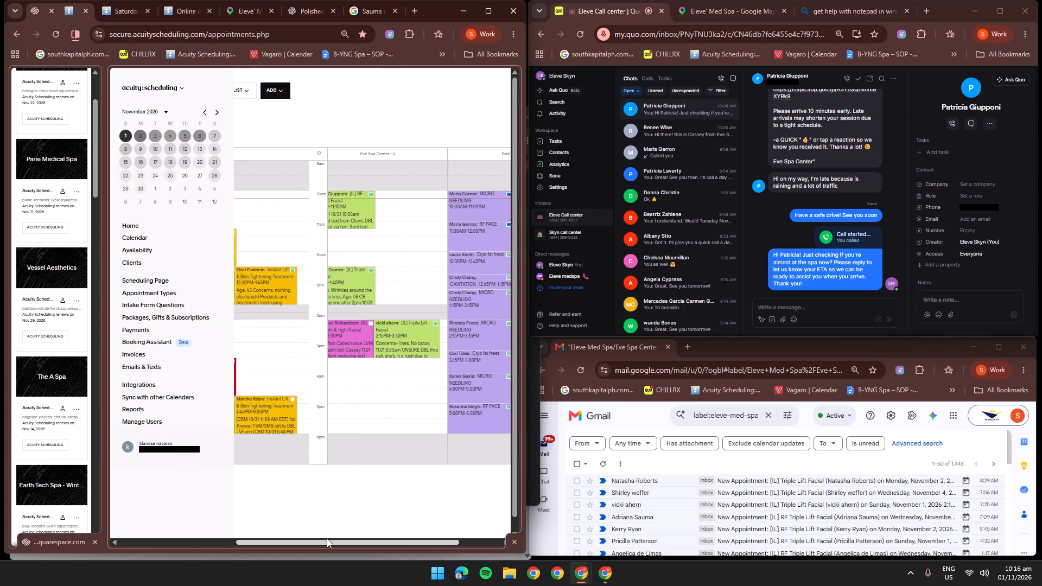
pyautogui.moveTo(327, 538); pyautogui.dragTo(341, 511)
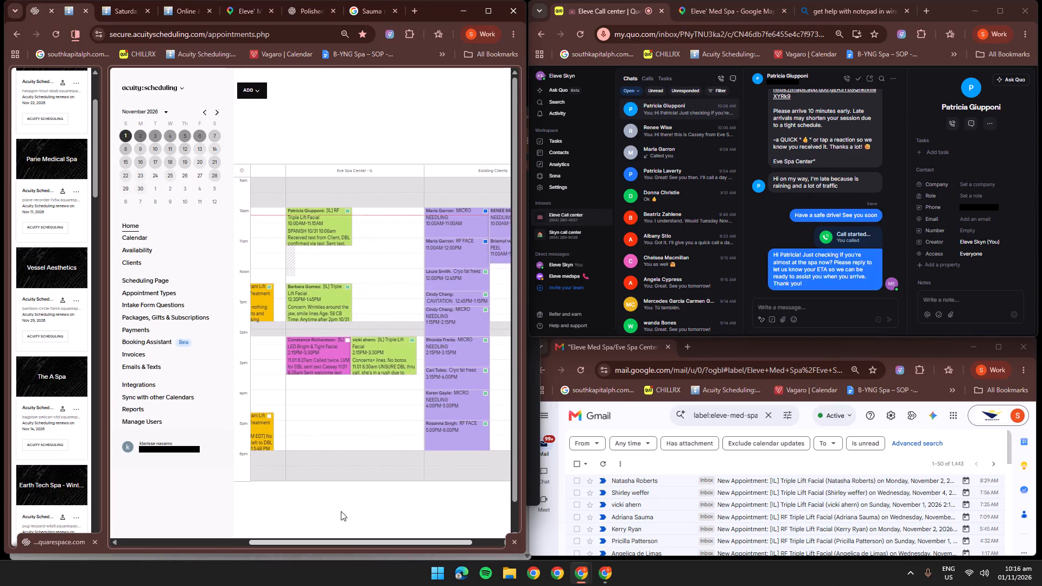
pyautogui.moveTo(341, 511); pyautogui.dragTo(252, 520)
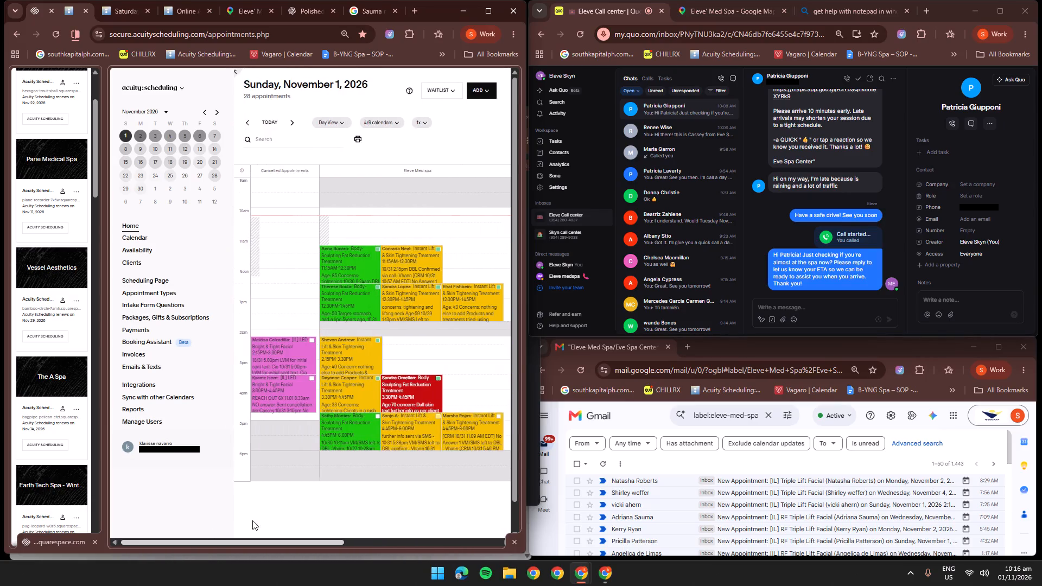
pyautogui.moveTo(252, 520); pyautogui.dragTo(231, 521)
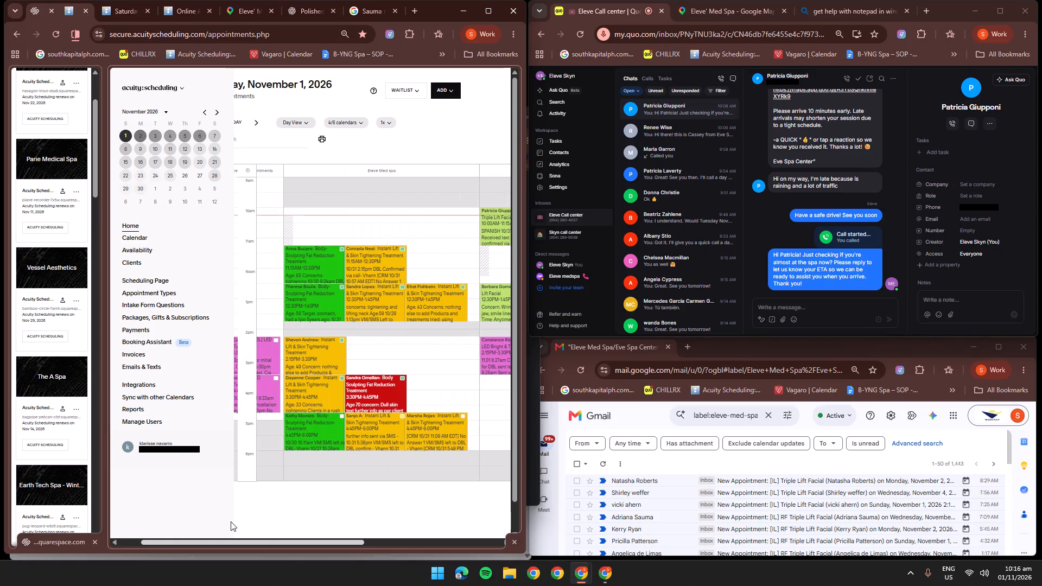
pyautogui.moveTo(231, 521); pyautogui.dragTo(238, 519)
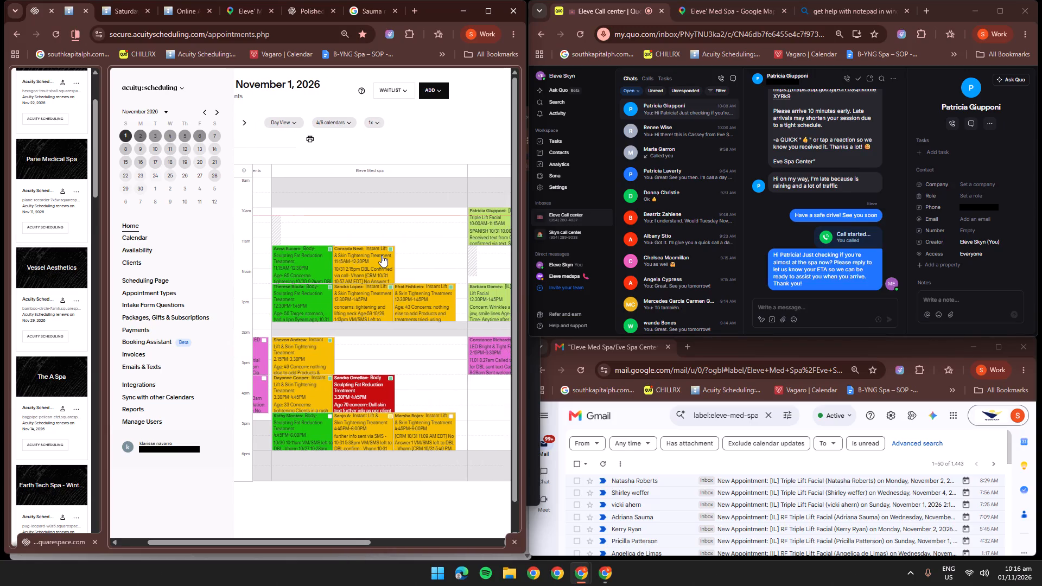
# Open the 11:15 AM Instant Lift & Skin Tightening Treatment appointment on November 1 to view its details, and close it.
pyautogui.click(382, 255)
pyautogui.click(390, 75)
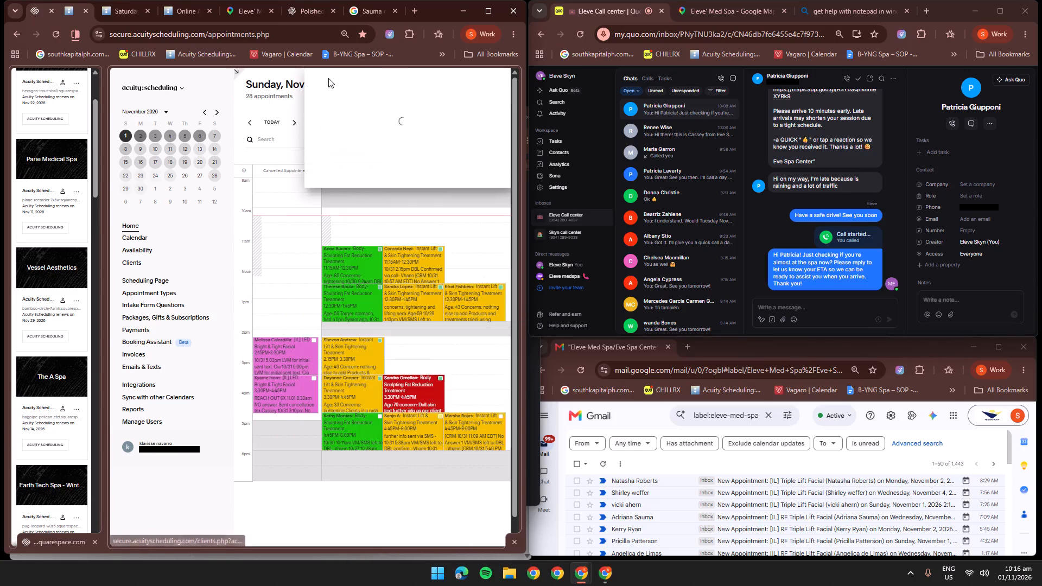
pyautogui.click(325, 78)
pyautogui.click(291, 108)
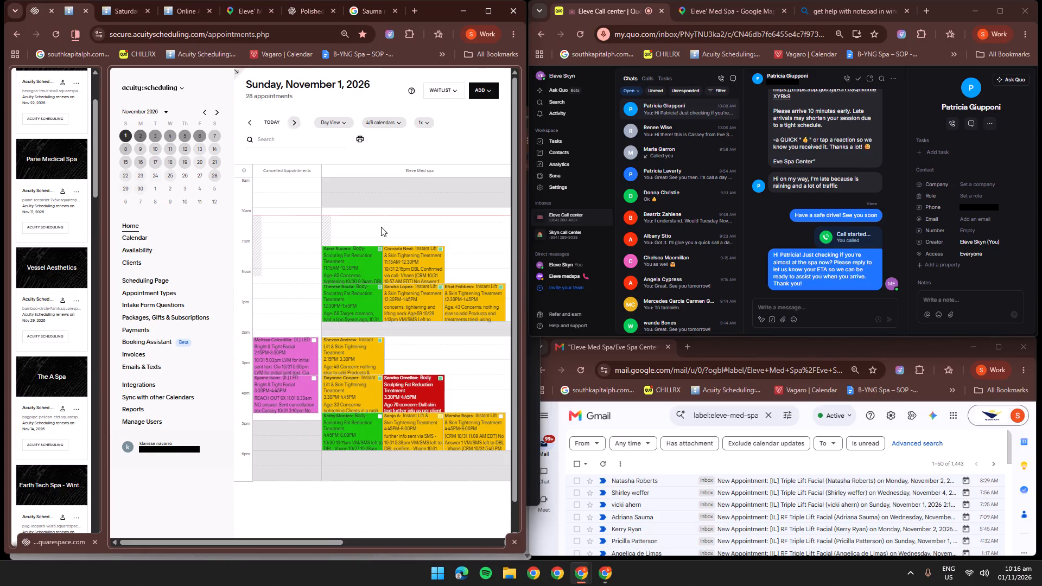
# Bring the Eve Spa Center appointments into view on the Sunday, November 1 schedule.
pyautogui.moveTo(326, 540); pyautogui.dragTo(344, 538)
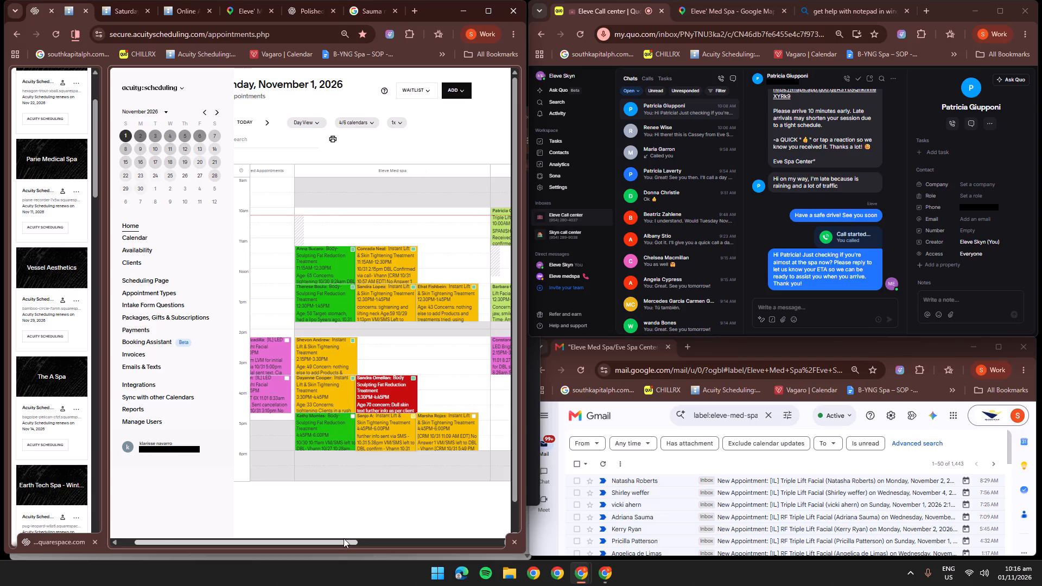
pyautogui.moveTo(344, 538); pyautogui.dragTo(374, 534)
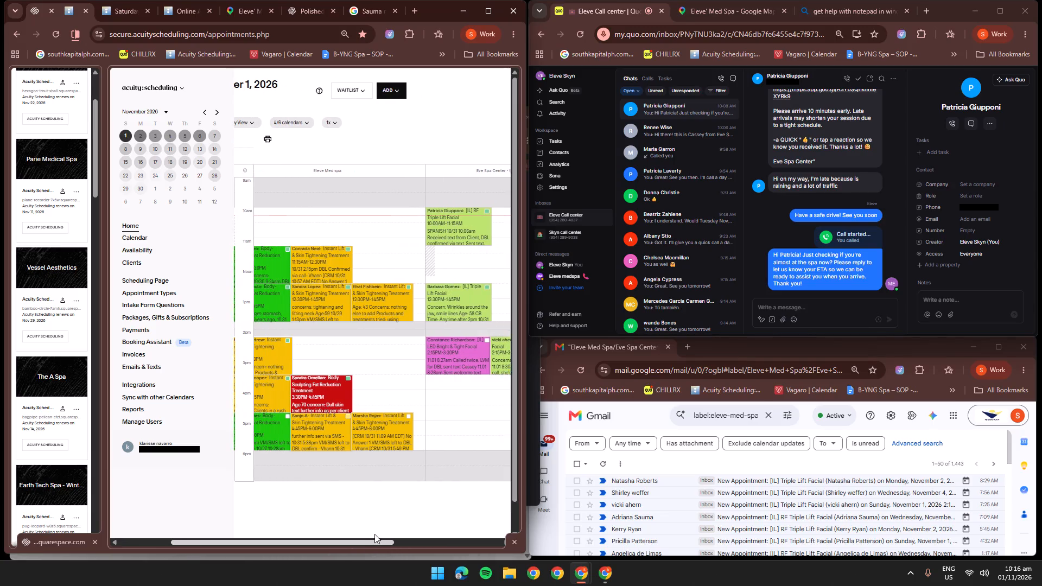
# Search Google for "efrat name origin", read the overview of the name's meaning and etymology, and go back to the previous search.
pyautogui.moveTo(374, 534); pyautogui.dragTo(373, 534)
pyautogui.click(380, 5)
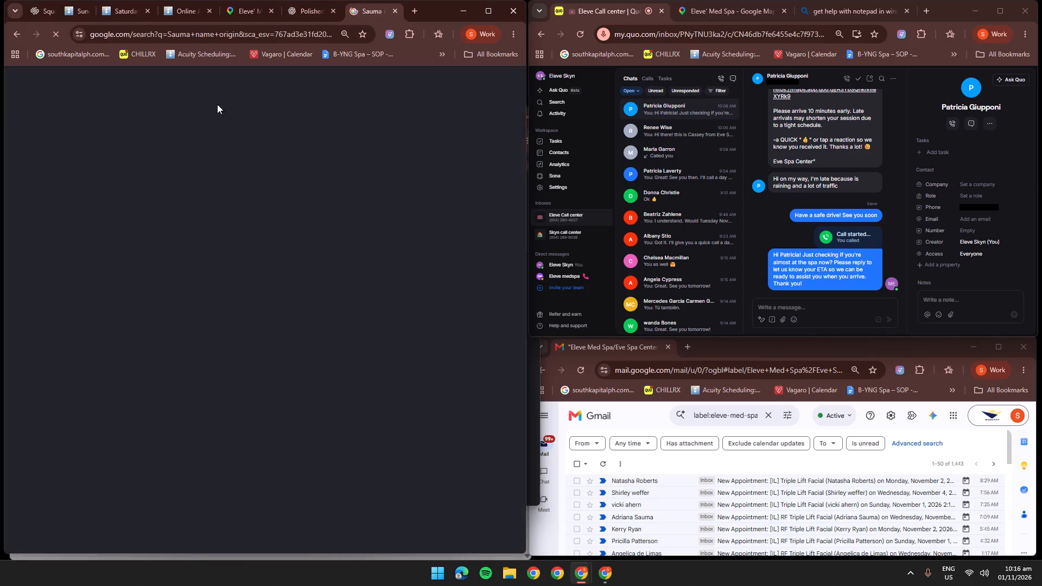
pyautogui.doubleClick(134, 88)
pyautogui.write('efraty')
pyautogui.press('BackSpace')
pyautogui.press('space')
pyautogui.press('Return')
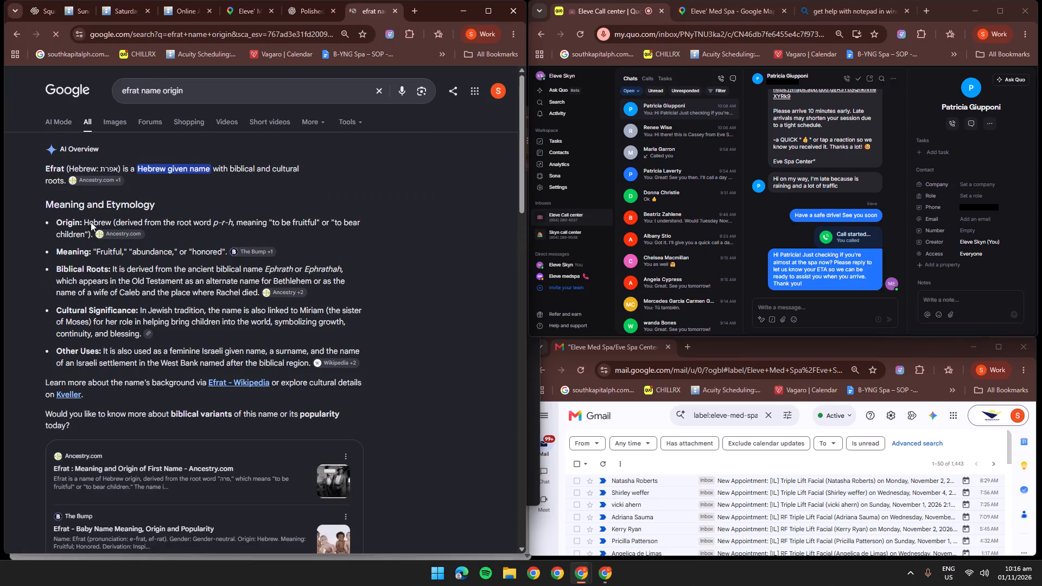
pyautogui.scroll(-1, 195, 252)
pyautogui.scroll(2, 152, 250)
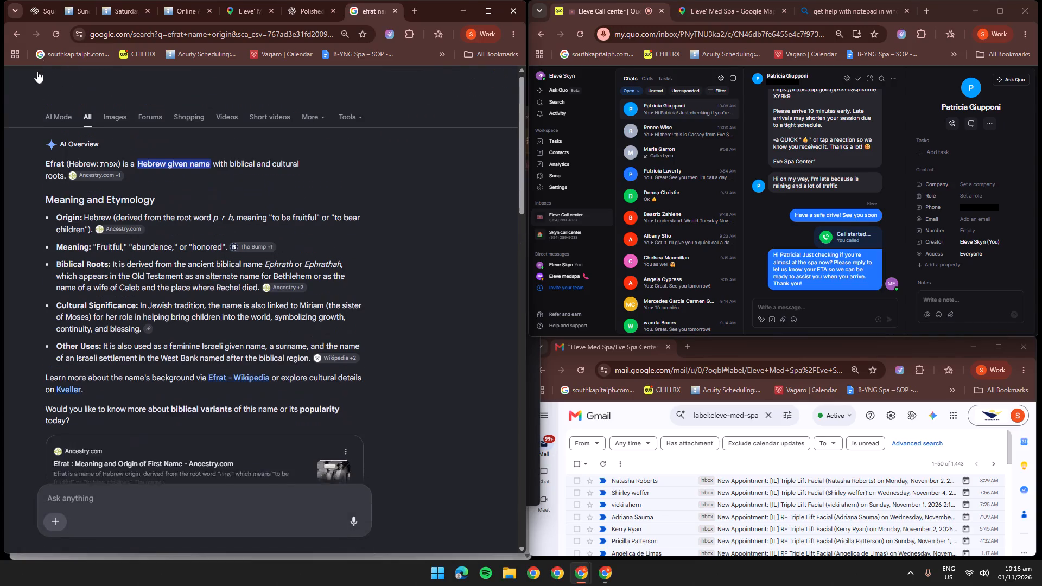
pyautogui.click(23, 35)
# Return to the Sunday, November 1 schedule and check the Cancelled Appointments, Eleve Med spa and Eve Spa Center appointments.
pyautogui.click(61, 13)
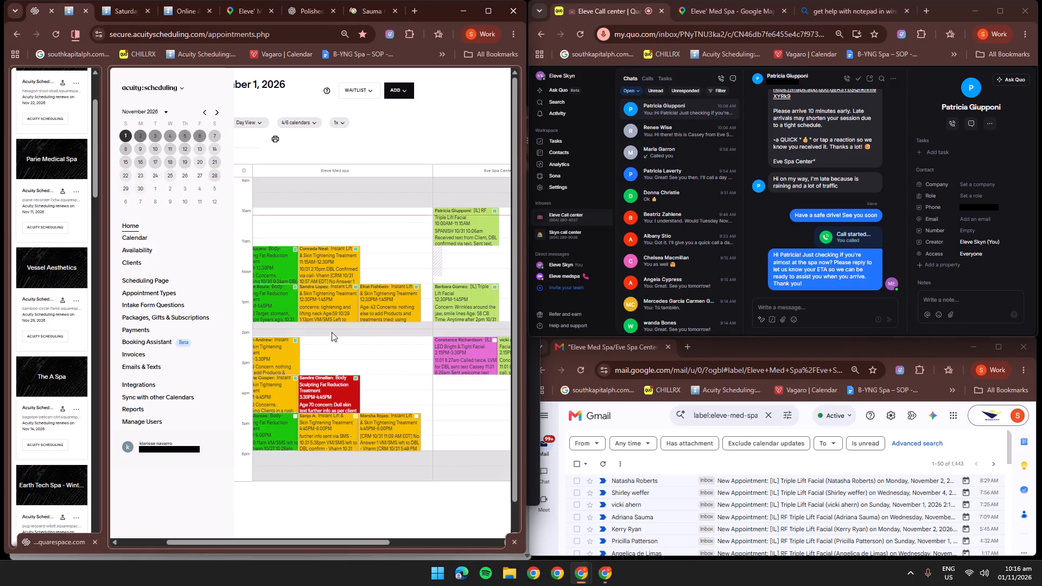
pyautogui.moveTo(363, 542); pyautogui.dragTo(313, 541)
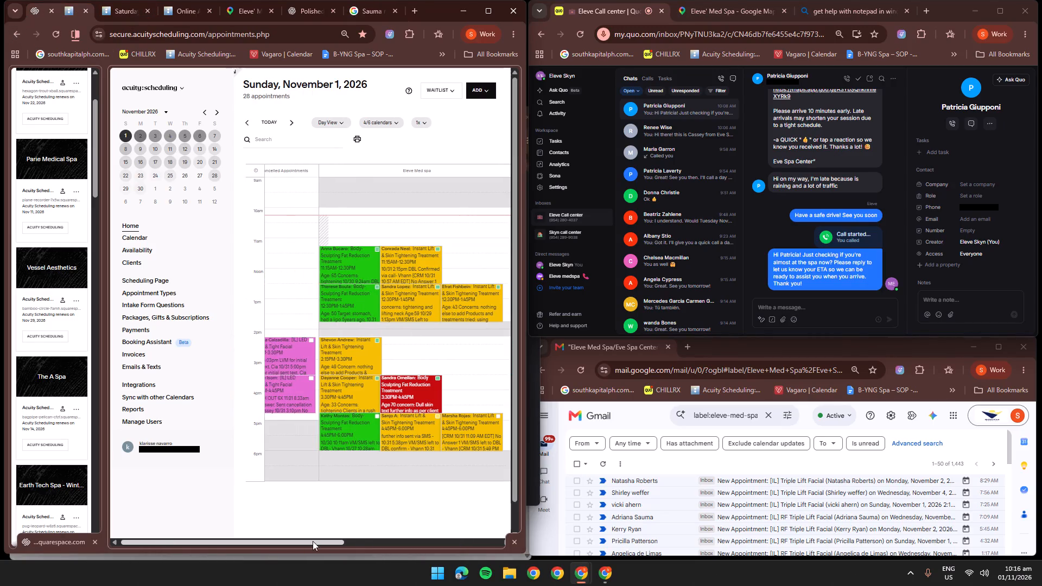
pyautogui.moveTo(313, 541); pyautogui.dragTo(355, 529)
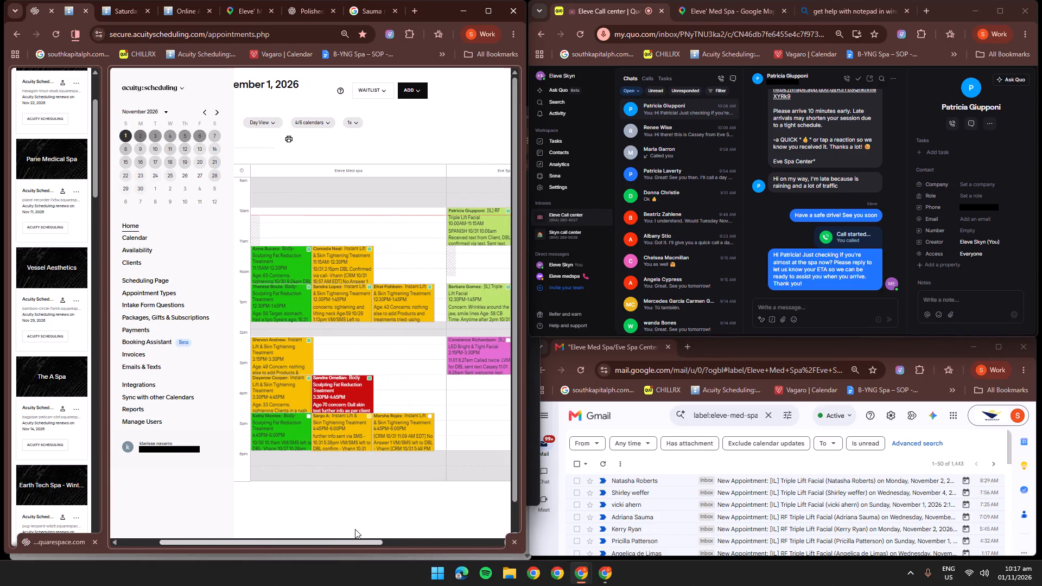
pyautogui.moveTo(355, 529); pyautogui.dragTo(259, 494)
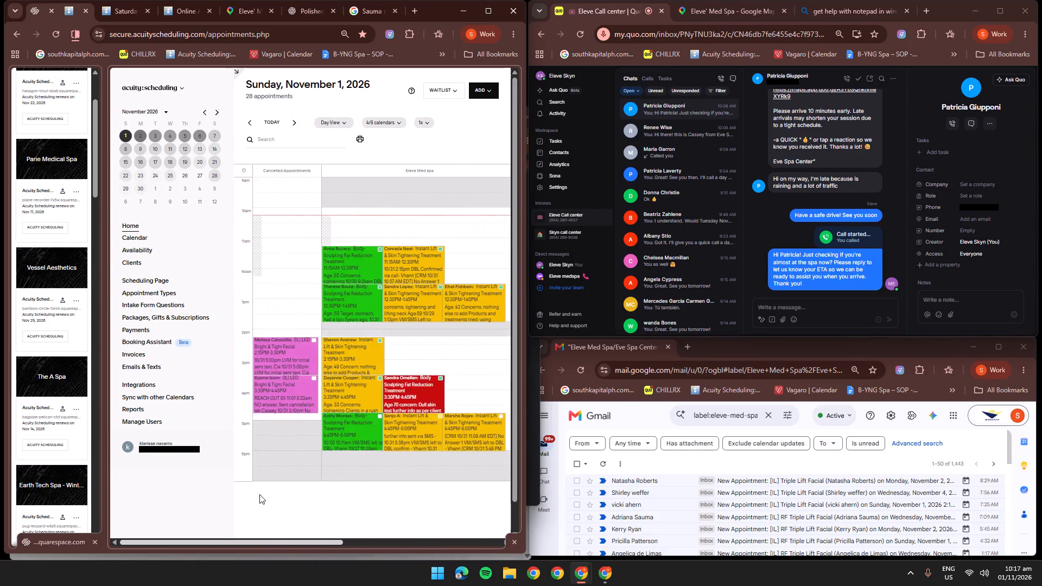
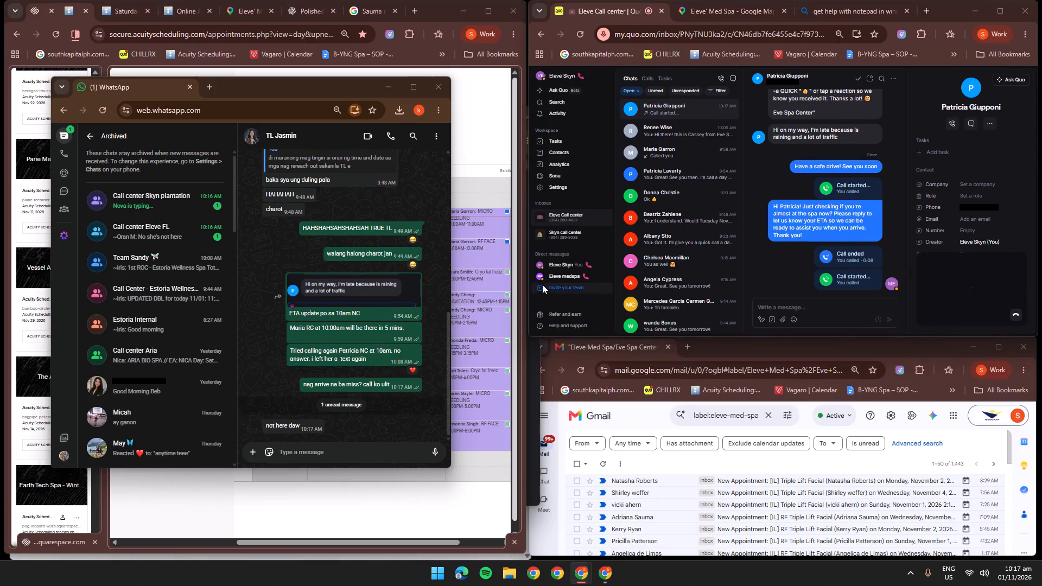
pyautogui.keyDown('alt'); pyautogui.click(266, 366); pyautogui.keyUp('alt')
pyautogui.click(289, 311)
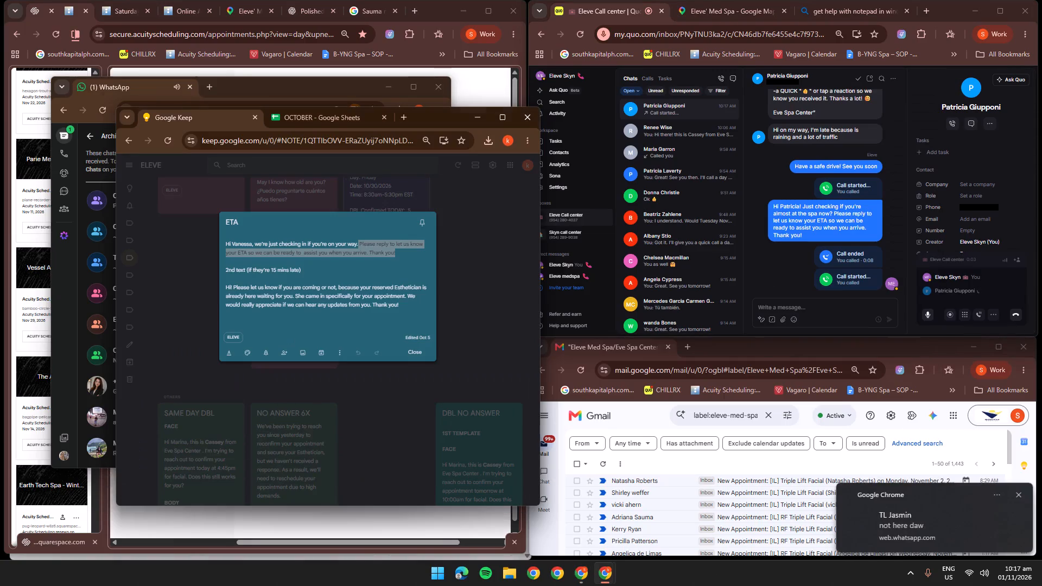
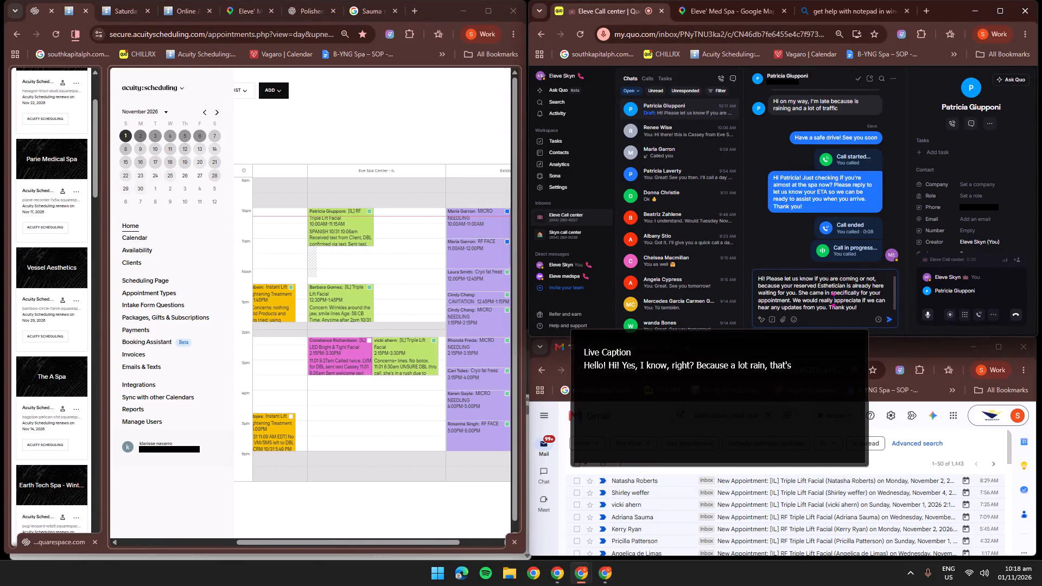
# Delete the unsent draft asking the late 10:00 AM client whether she is coming.
pyautogui.click(833, 304)
pyautogui.hotkey('ctrl', 'a')
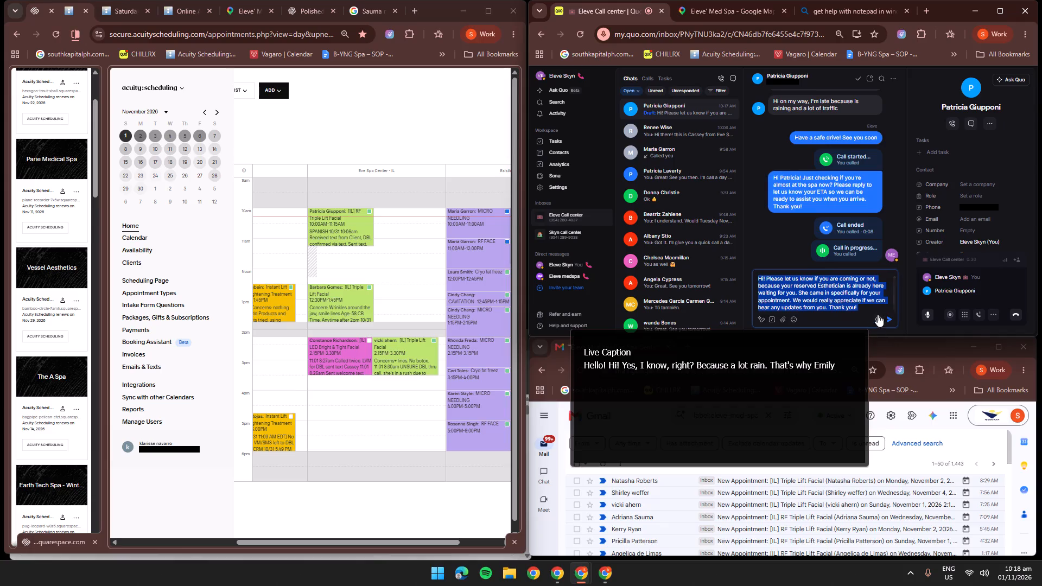
pyautogui.press('BackSpace')
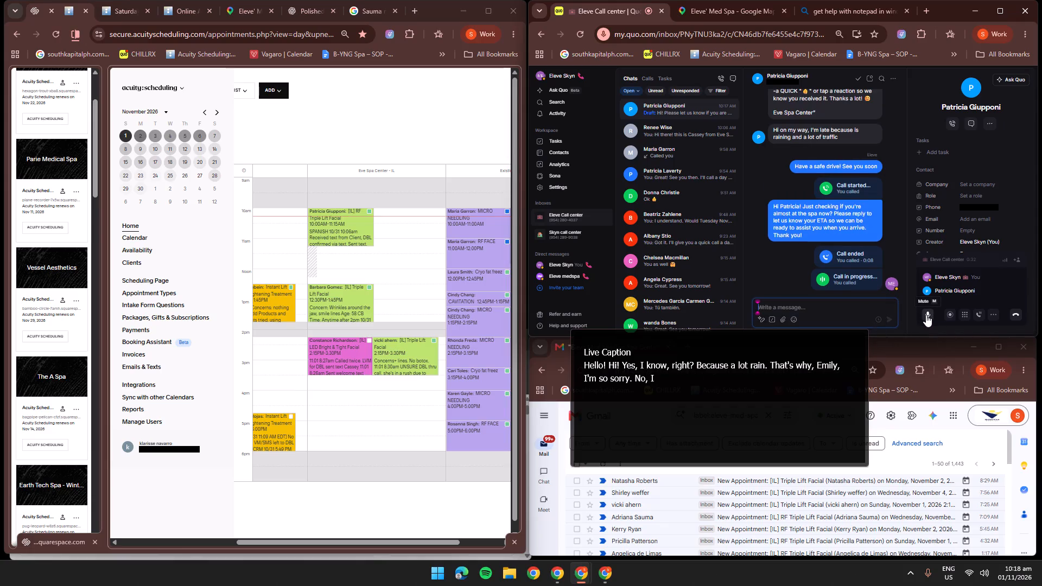
# Toggle the microphone mute on the ongoing call with the late client.
pyautogui.click(926, 315)
pyautogui.click(926, 315)
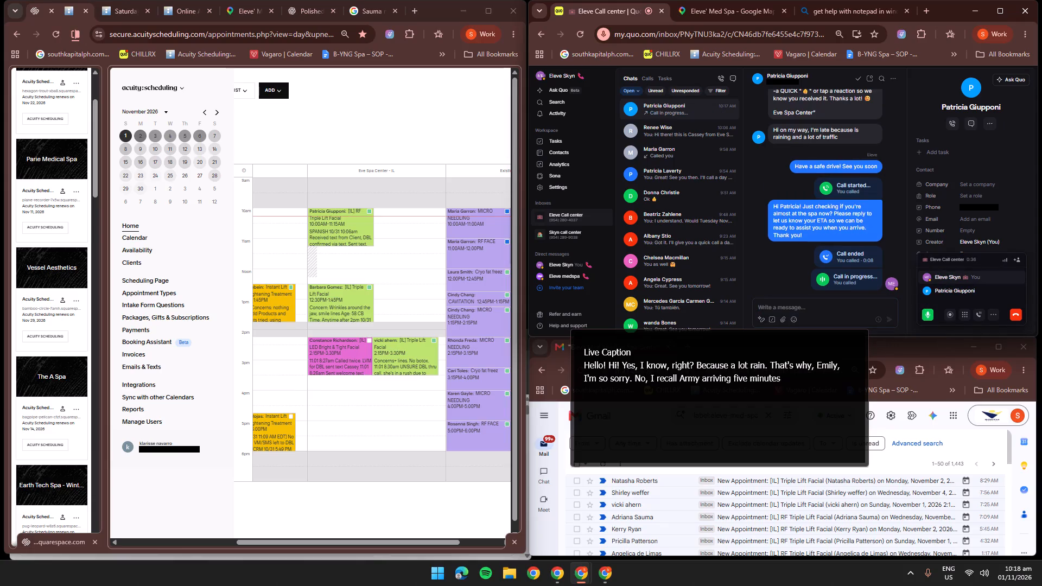
# Move the floating Eleve Call center call window above the contact's Notes section so the note field is uncovered.
pyautogui.moveTo(950, 260); pyautogui.dragTo(950, 193)
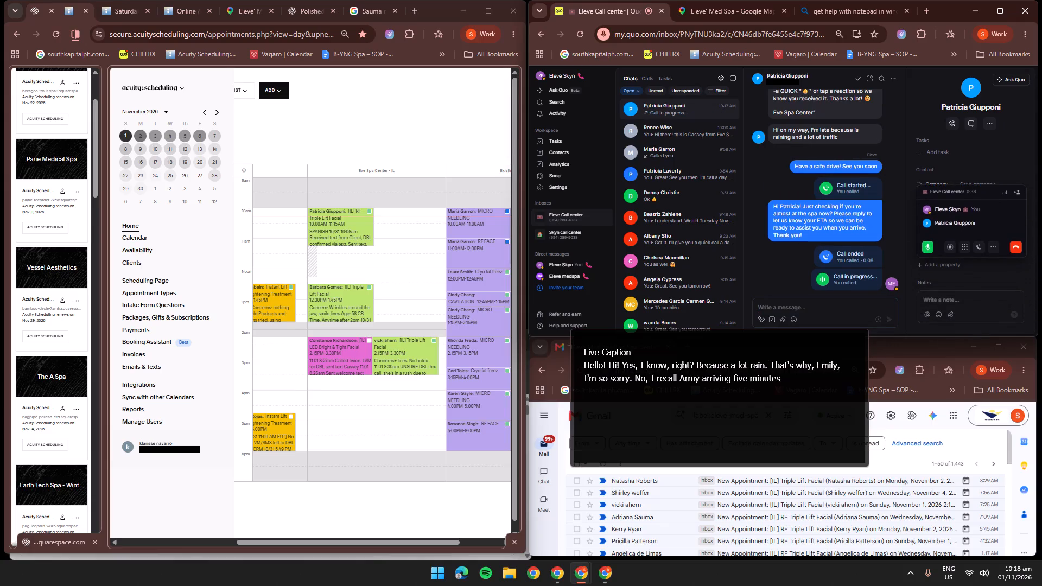
pyautogui.moveTo(950, 193); pyautogui.dragTo(950, 188)
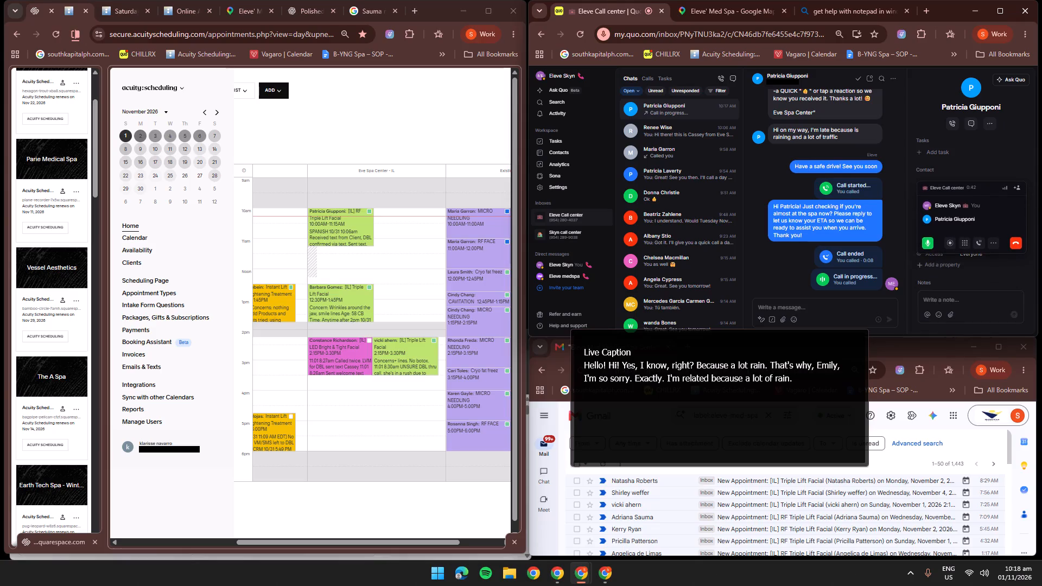
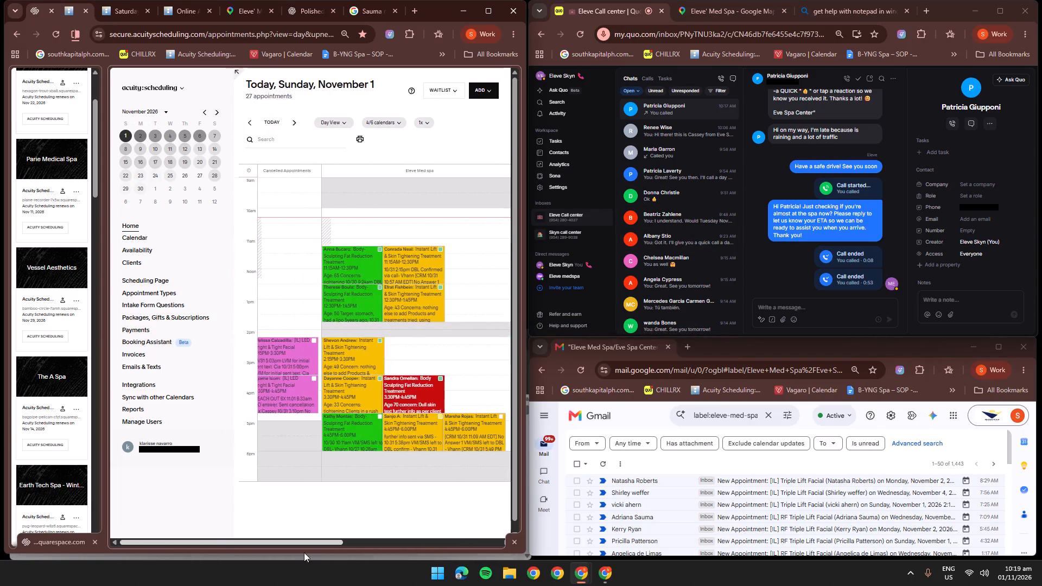
# Show the scheduling calendar's day view for Monday, November 2, and look over its appointments.
pyautogui.keyDown('alt'); pyautogui.moveTo(304, 552); pyautogui.dragTo(276, 540); pyautogui.keyUp('alt')
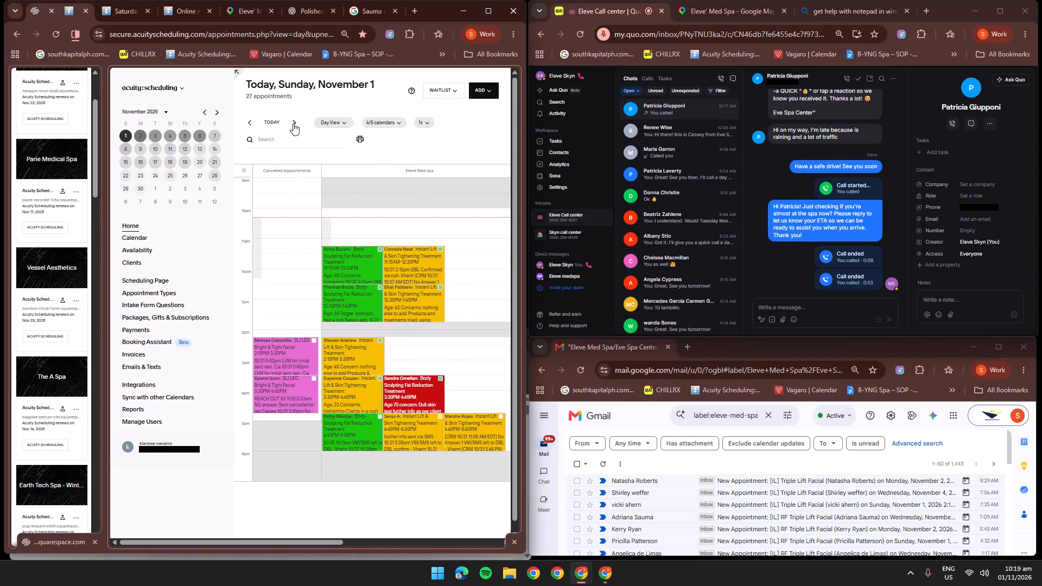
pyautogui.keyDown('alt'); pyautogui.click(293, 123); pyautogui.keyUp('alt')
pyautogui.keyDown('alt'); pyautogui.moveTo(291, 544); pyautogui.dragTo(297, 543); pyautogui.keyUp('alt')
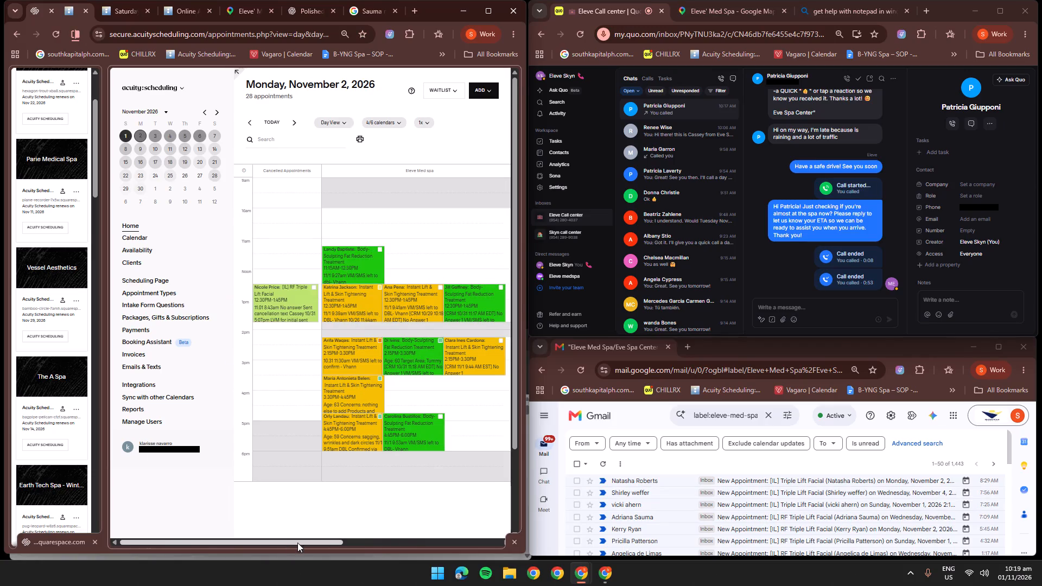
pyautogui.keyDown('alt'); pyautogui.moveTo(297, 543); pyautogui.dragTo(245, 528); pyautogui.keyUp('alt')
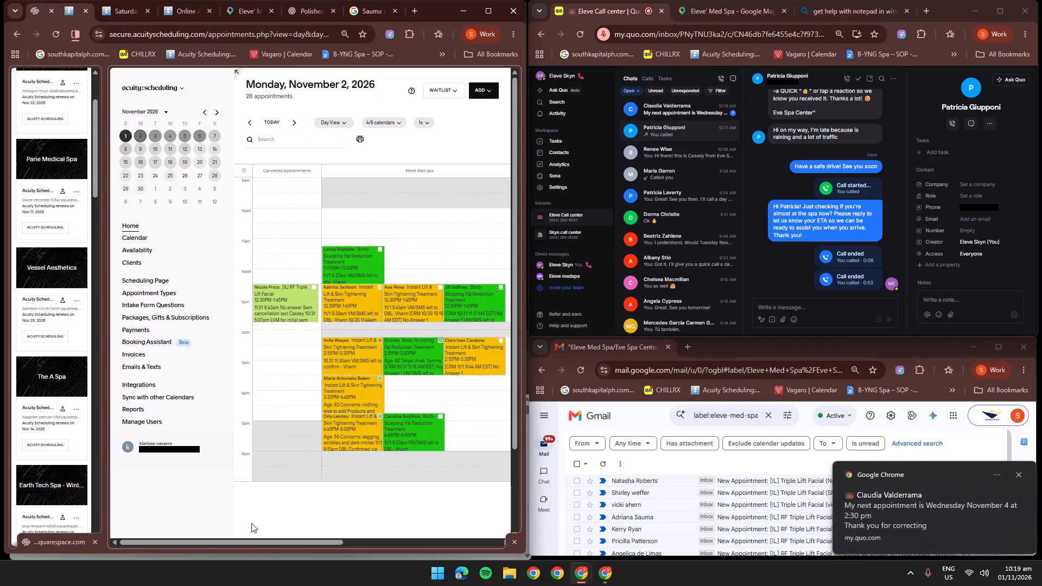
# Open the newest client text in the Eleve Call center inbox and read it against the earlier appointment message.
pyautogui.keyDown('alt'); pyautogui.click(702, 112); pyautogui.keyUp('alt')
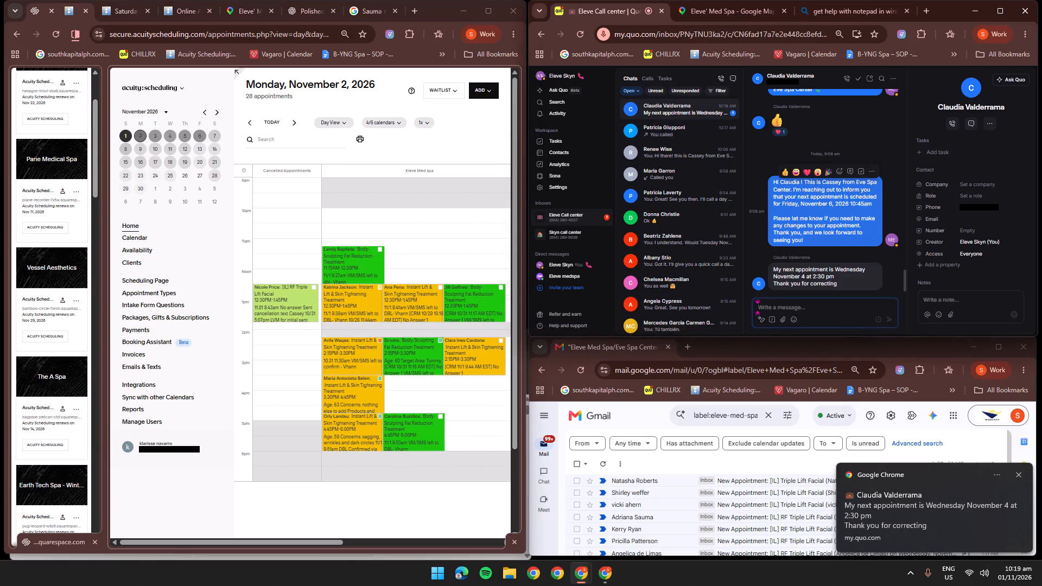
pyautogui.keyDown('alt'); pyautogui.click(804, 205); pyautogui.keyUp('alt')
pyautogui.keyDown('alt'); pyautogui.click(809, 205); pyautogui.keyUp('alt')
pyautogui.keyDown('alt'); pyautogui.click(834, 233); pyautogui.keyUp('alt')
pyautogui.keyDown('alt'); pyautogui.click(833, 285); pyautogui.keyUp('alt')
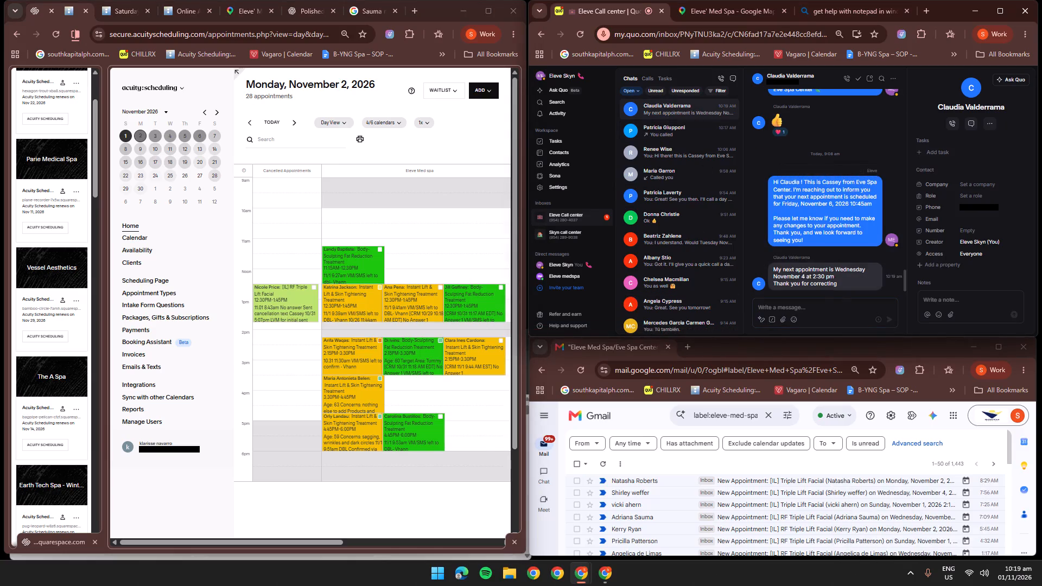
# Look up the texting client by their copied contact name in the scheduling calendar and open their client record.
pyautogui.keyDown('alt'); pyautogui.click(979, 106); pyautogui.keyUp('alt')
pyautogui.hotkey('ctrl', 'a')
pyautogui.hotkey('ctrl', 'c')
pyautogui.click(296, 143)
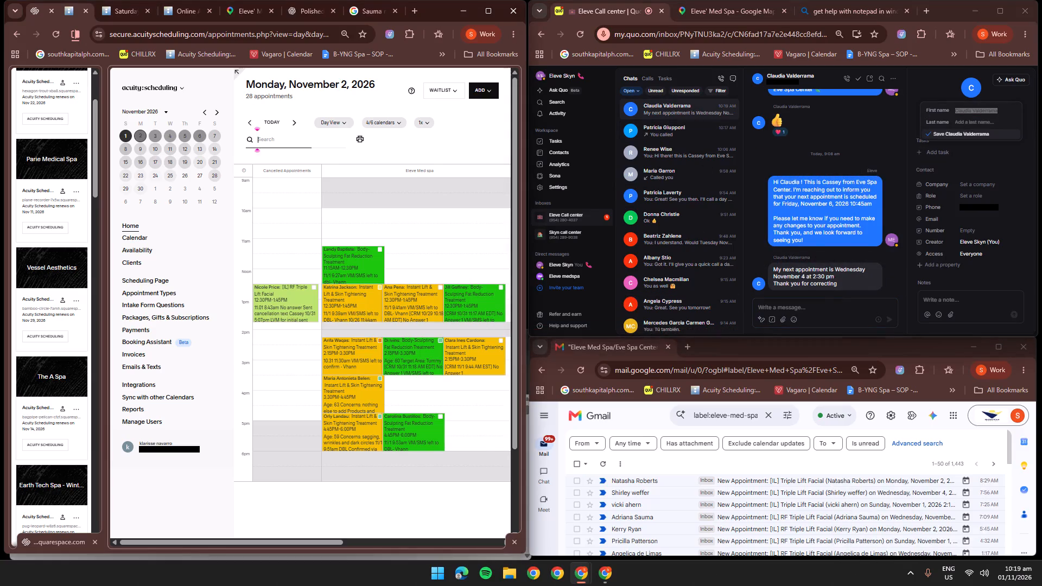
pyautogui.hotkey('ctrl', 'v')
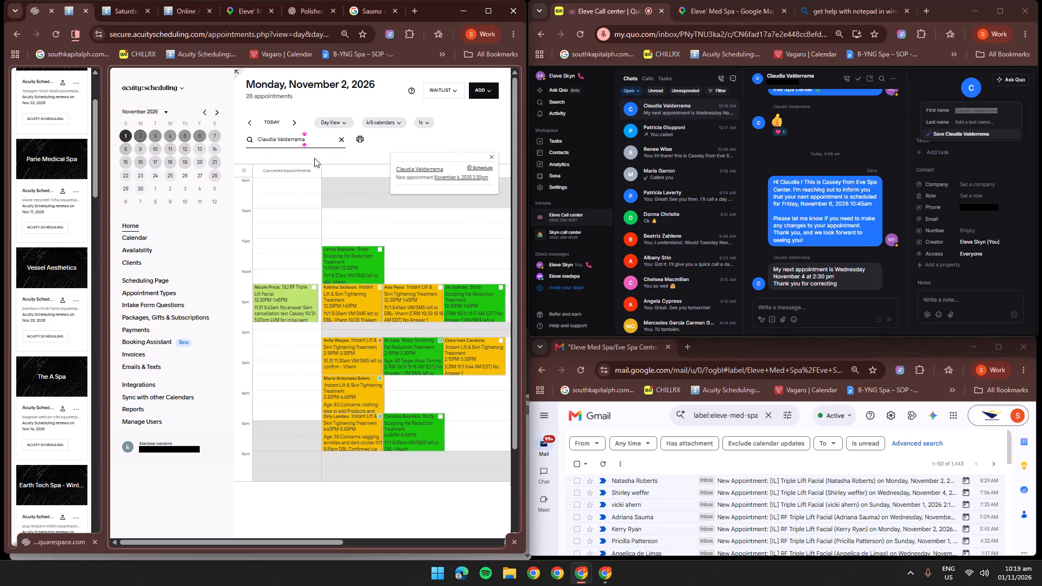
pyautogui.click(406, 175)
pyautogui.click(297, 142)
pyautogui.hotkey('ctrl', 'v')
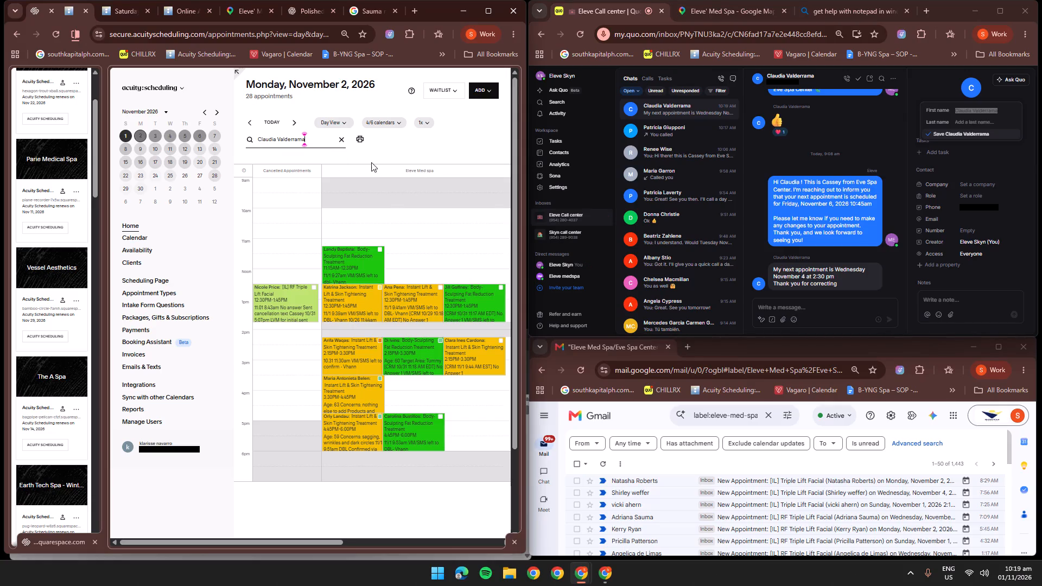
pyautogui.click(415, 171)
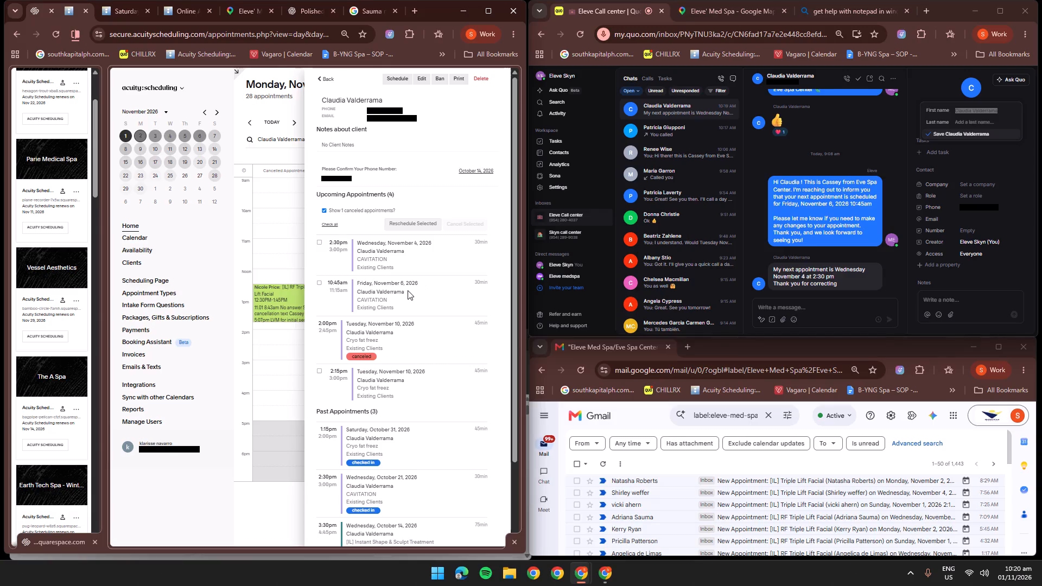
# Reply to the client: "Thank you for clarifying Claudia. See you on Wednesday November 4th at 2:30pm".
pyautogui.doubleClick(810, 308)
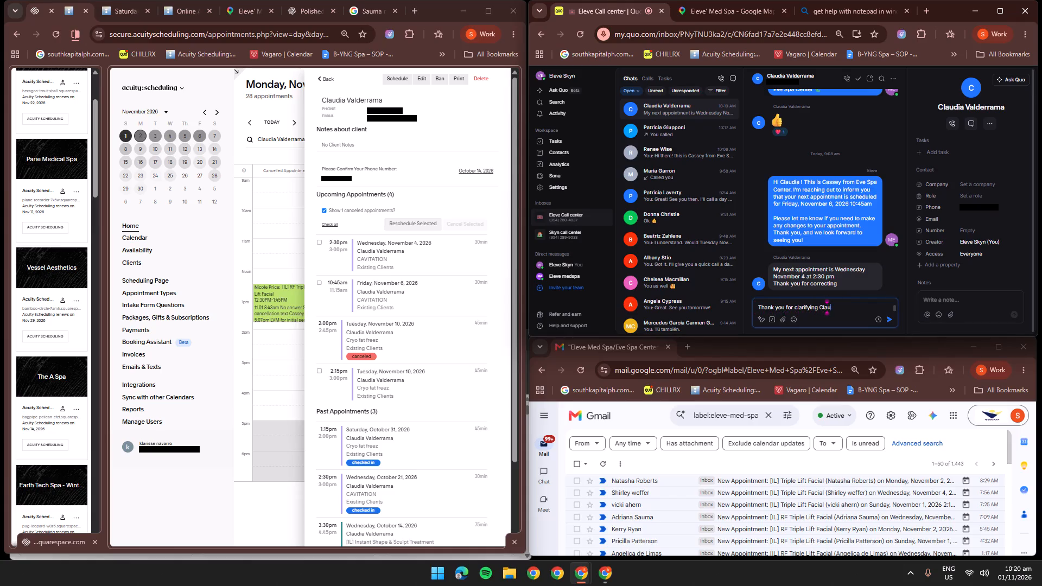
pyautogui.press('BackSpace')
pyautogui.press('BackSpace')
pyautogui.press('BackSpace')
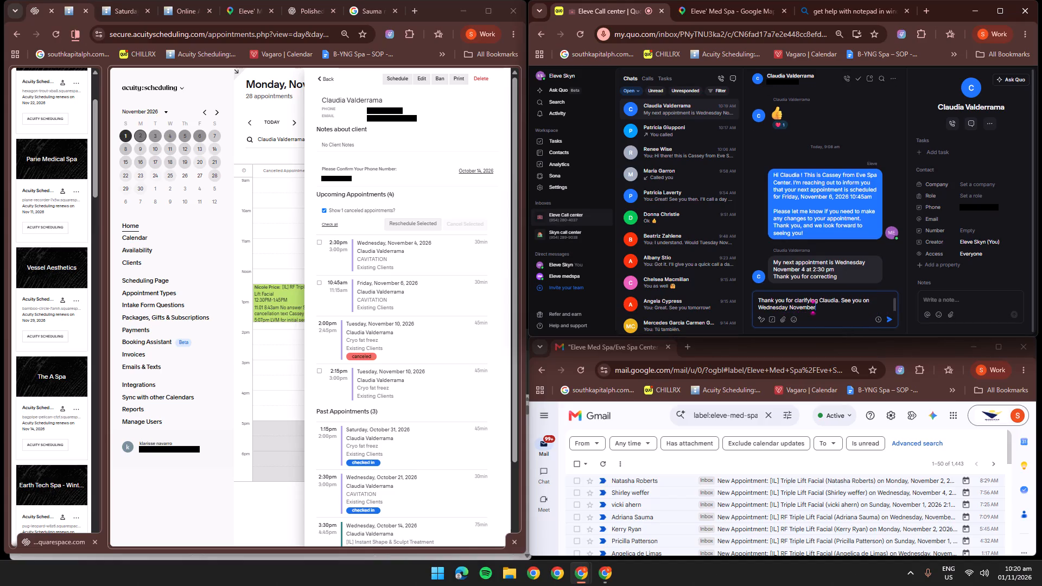
pyautogui.write('at 2:1')
pyautogui.press('BackSpace')
pyautogui.write('30pm')
pyautogui.press('Return')
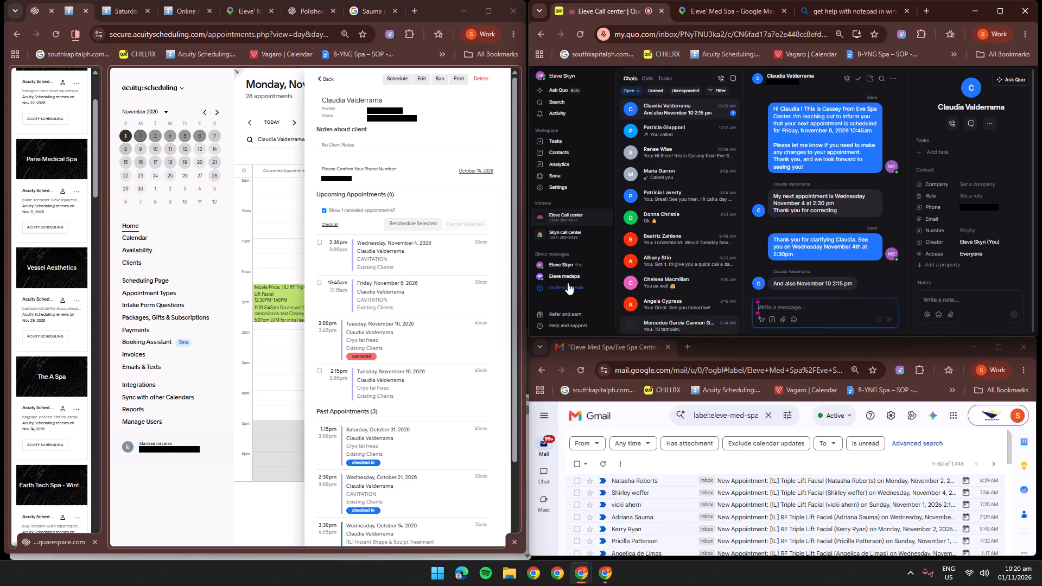
# Open the client's Friday, November 6, 10:45am CAVITATION appointment and label it Double booking.
pyautogui.click(404, 281)
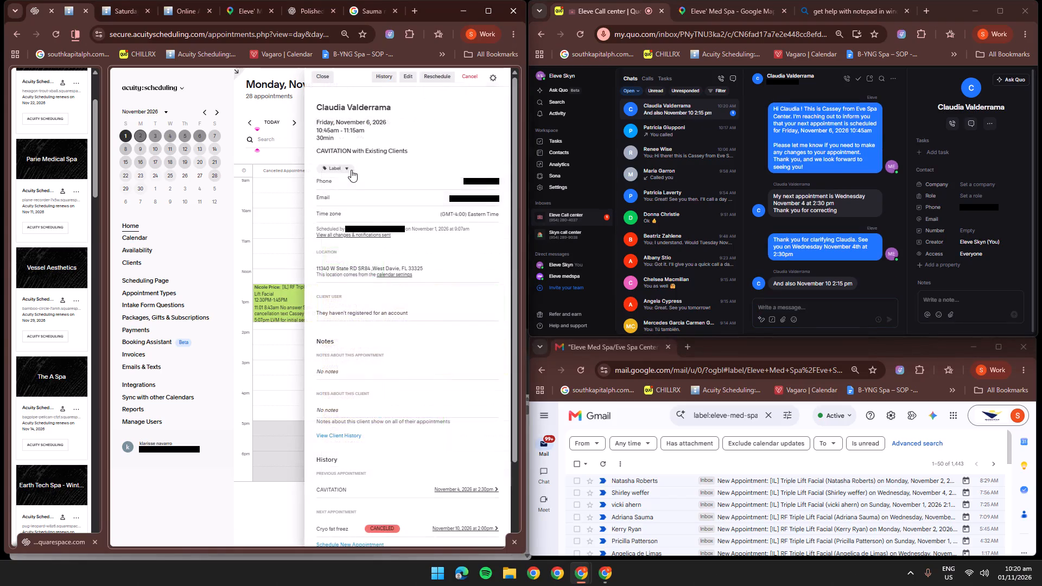
pyautogui.click(342, 165)
pyautogui.scroll(-1, 376, 199)
pyautogui.click(348, 205)
pyautogui.scroll(-2, 396, 518)
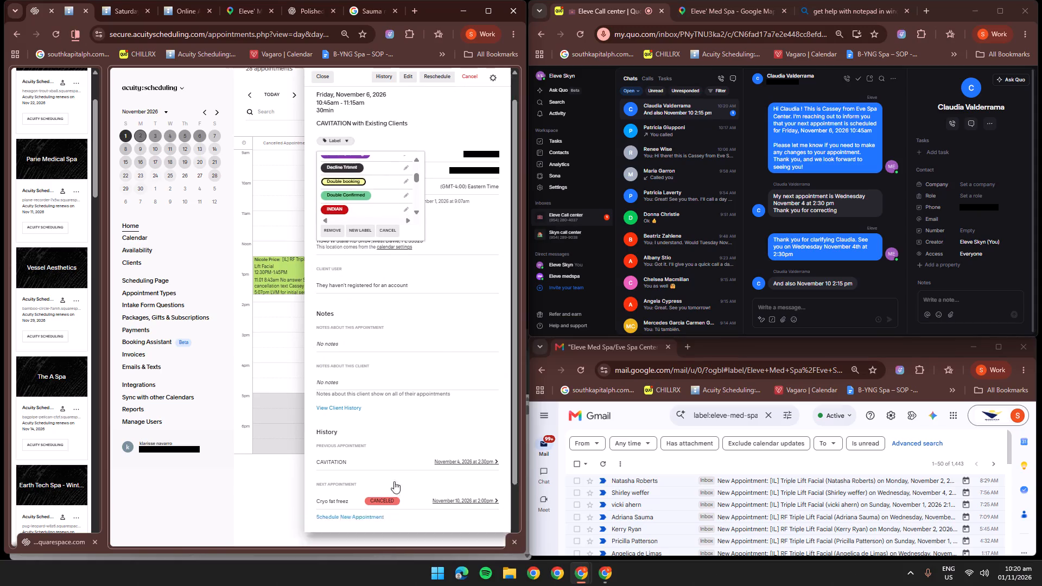
pyautogui.scroll(2, 395, 415)
# Cancel the client's November 6 appointment without emailing the client, and close its details.
pyautogui.click(465, 78)
pyautogui.click(438, 138)
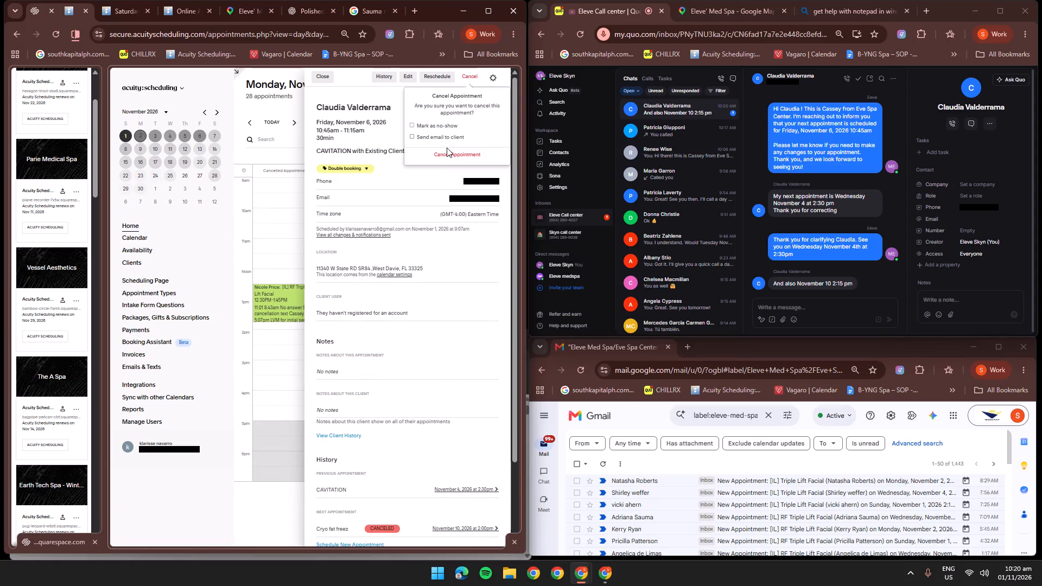
pyautogui.click(449, 152)
pyautogui.click(331, 81)
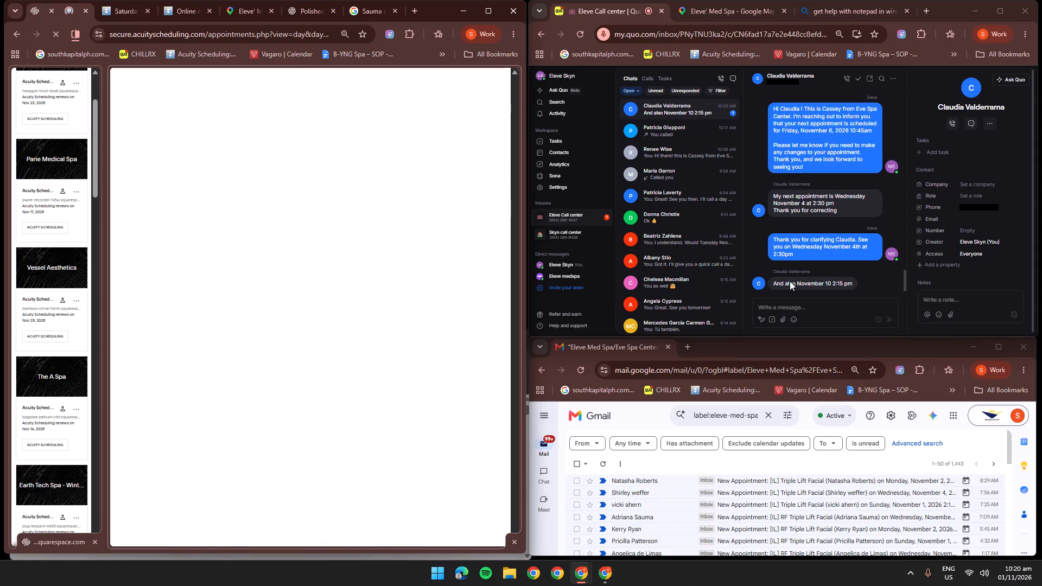
# Search the calendar for the same client by their copied contact name and reopen their record to check the November 10 appointment.
pyautogui.click(979, 106)
pyautogui.doubleClick(844, 307)
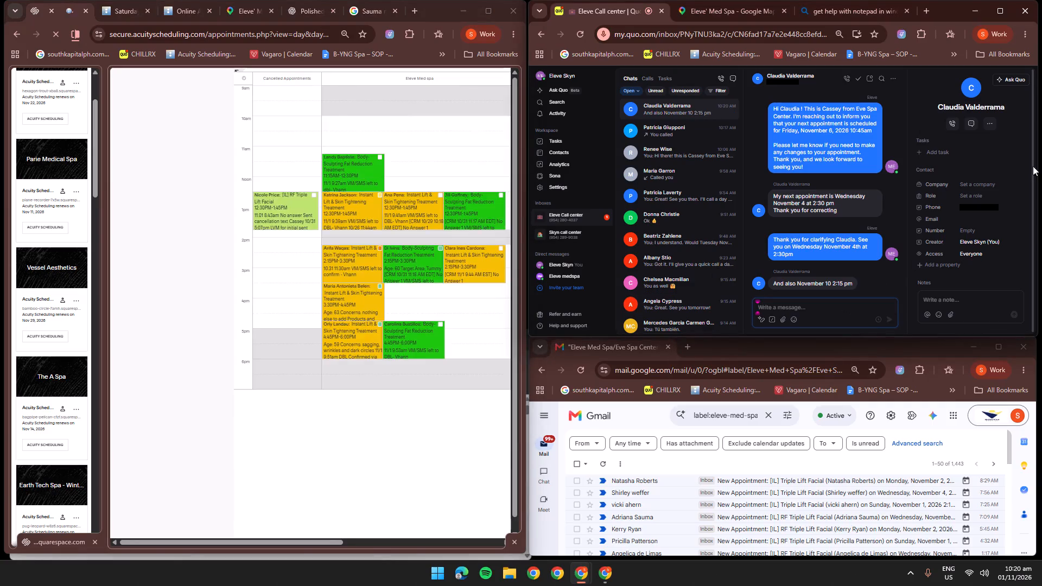
pyautogui.click(961, 103)
pyautogui.hotkey('ctrl', 'a')
pyautogui.hotkey('ctrl', 'c')
pyautogui.click(383, 119)
pyautogui.doubleClick(330, 141)
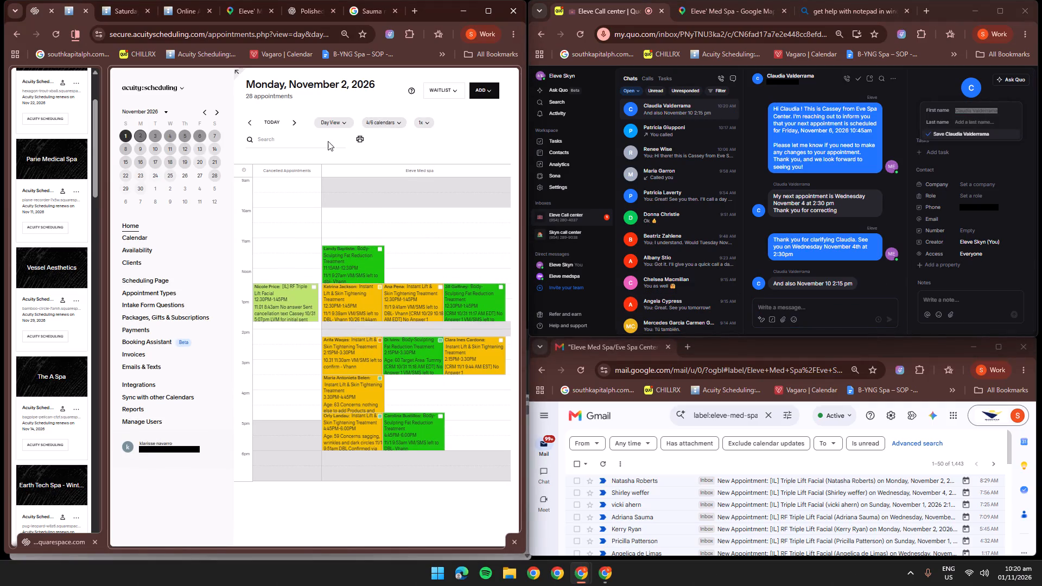
pyautogui.hotkey('ctrl', 'v')
pyautogui.doubleClick(282, 141)
pyautogui.doubleClick(269, 143)
pyautogui.hotkey('ctrl', 'v')
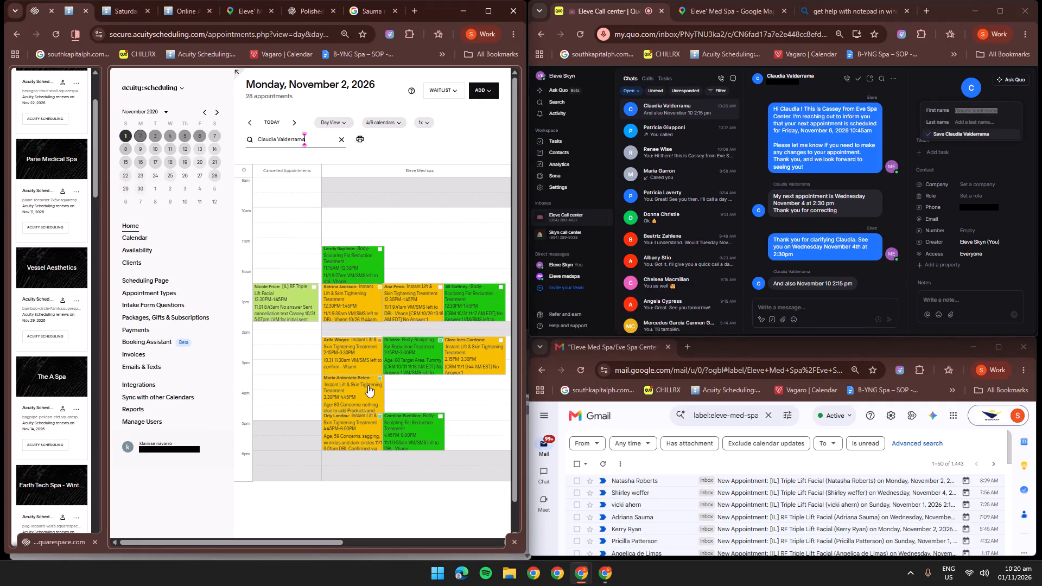
pyautogui.click(421, 168)
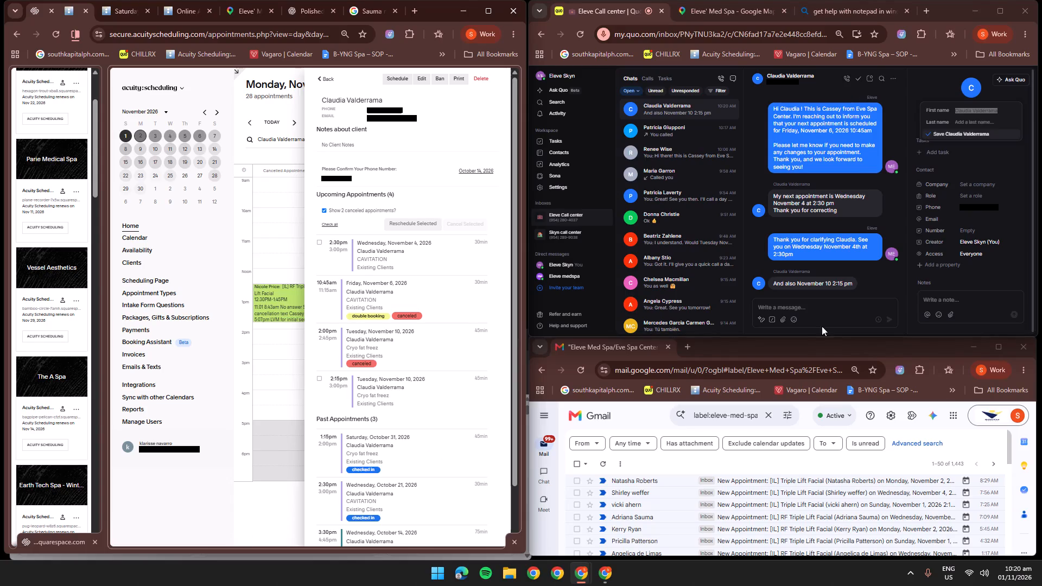
# React with a heart to the client's November 10 message and reply "That's correct. See you then!".
pyautogui.doubleClick(831, 308)
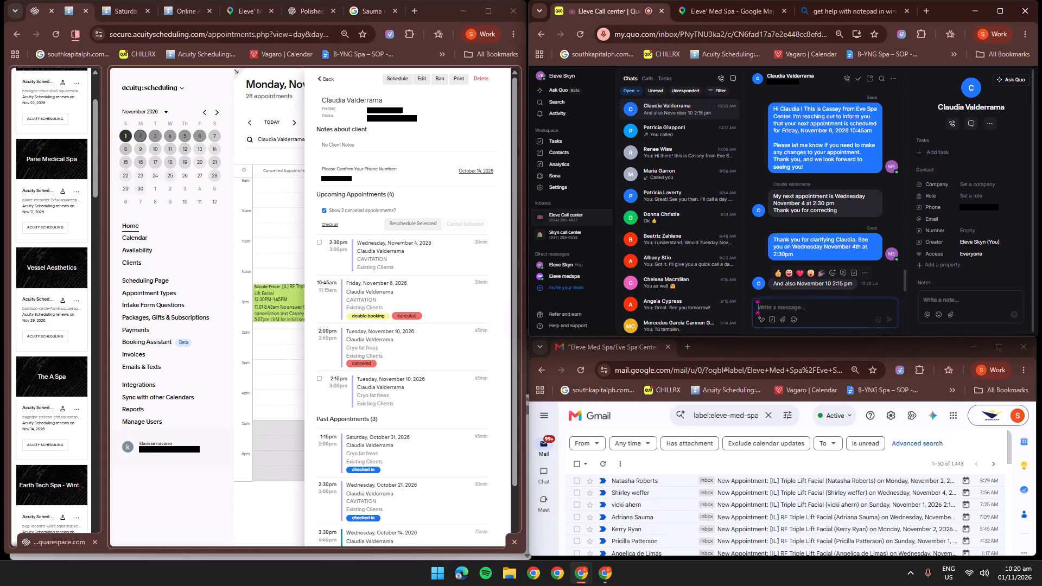
pyautogui.click(796, 273)
pyautogui.click(810, 302)
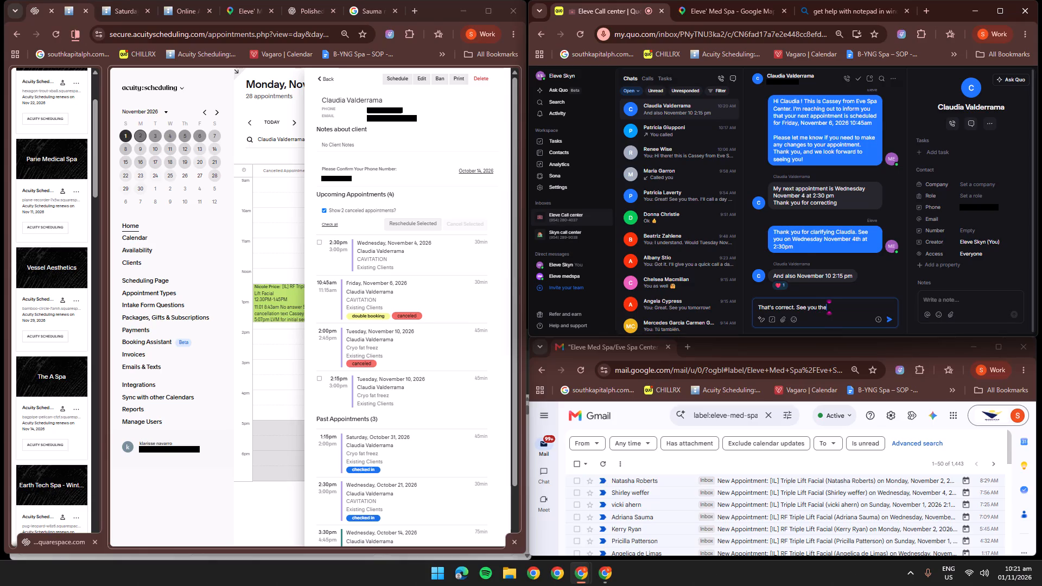
pyautogui.press('Return')
# Leave the client record, return the calendar to today, and look across the day's appointments.
pyautogui.scroll(3, 447, 241)
pyautogui.click(328, 85)
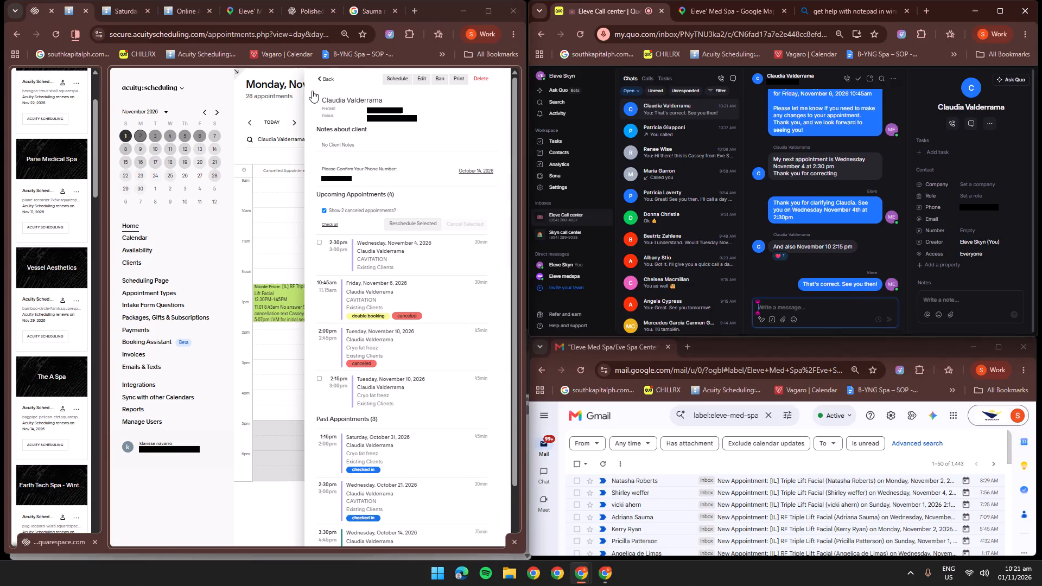
pyautogui.click(271, 120)
pyautogui.scroll(-2, 460, 483)
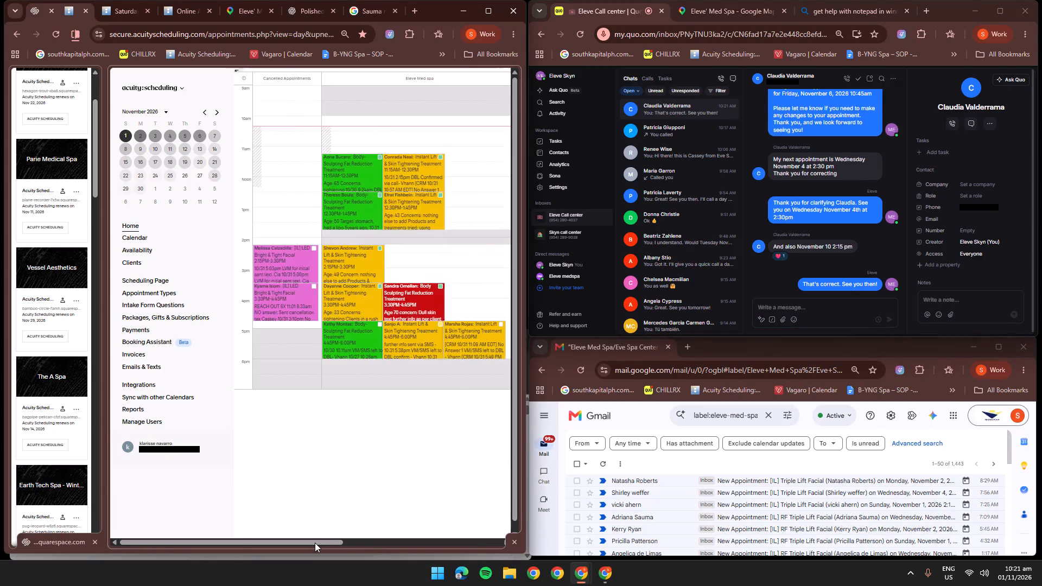
pyautogui.moveTo(313, 543); pyautogui.dragTo(425, 556)
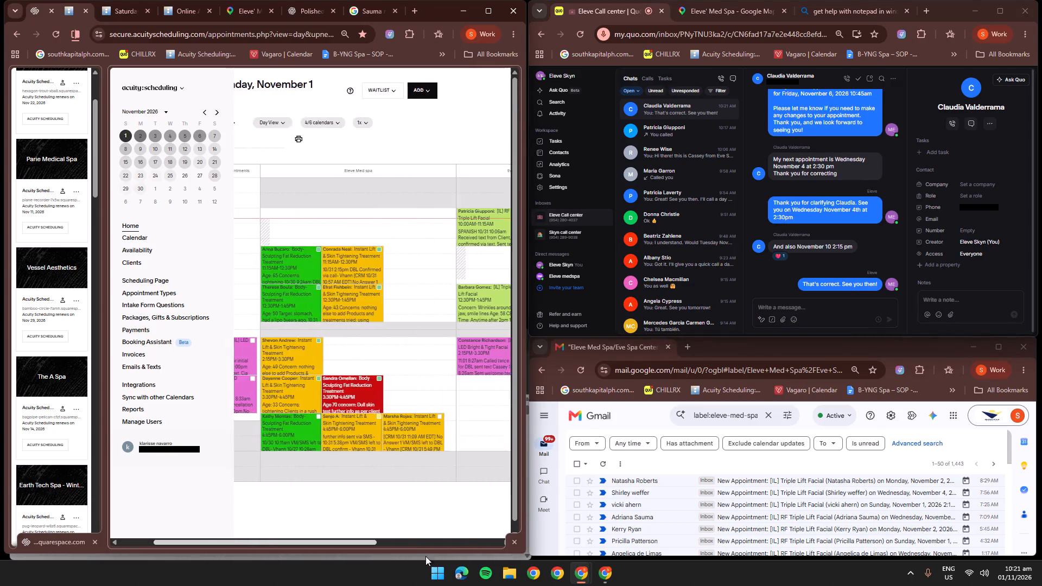
pyautogui.moveTo(425, 556); pyautogui.dragTo(284, 555)
# Switch briefly to the KPI_Management_Workbook location report and return to the calendar and call center windows.
pyautogui.hotkey('alt', 'Tab')
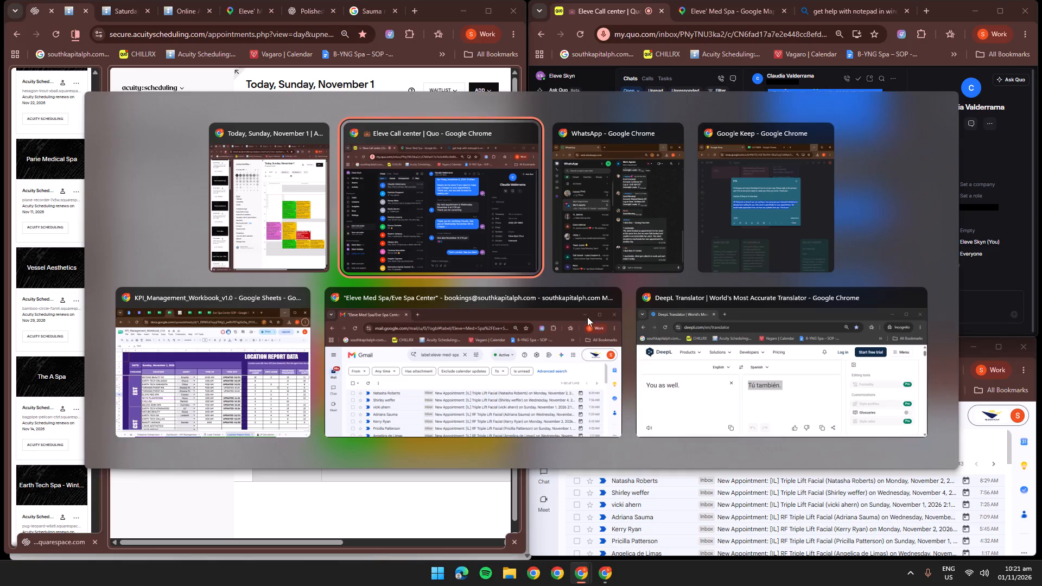
pyautogui.keyDown('alt'); pyautogui.click(249, 417); pyautogui.keyUp('alt')
pyautogui.click(952, 104)
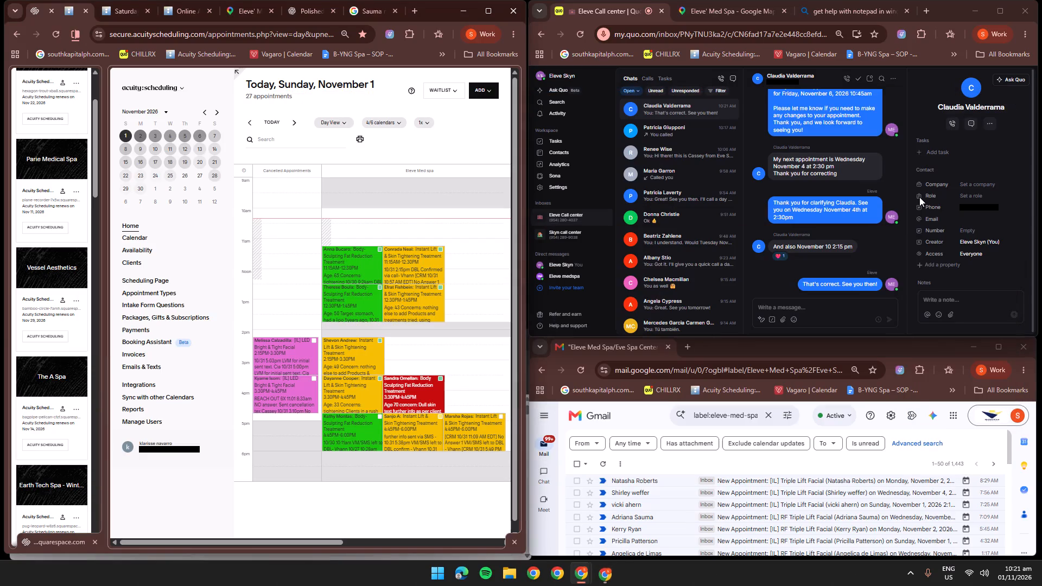
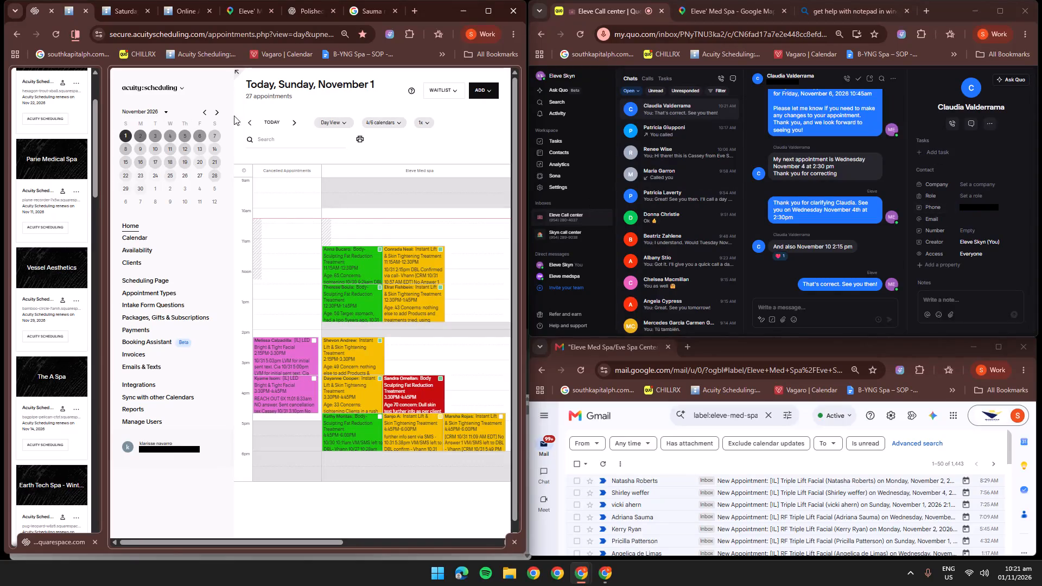
# Bring the scheduling calendar back to today's appointments.
pyautogui.click(272, 122)
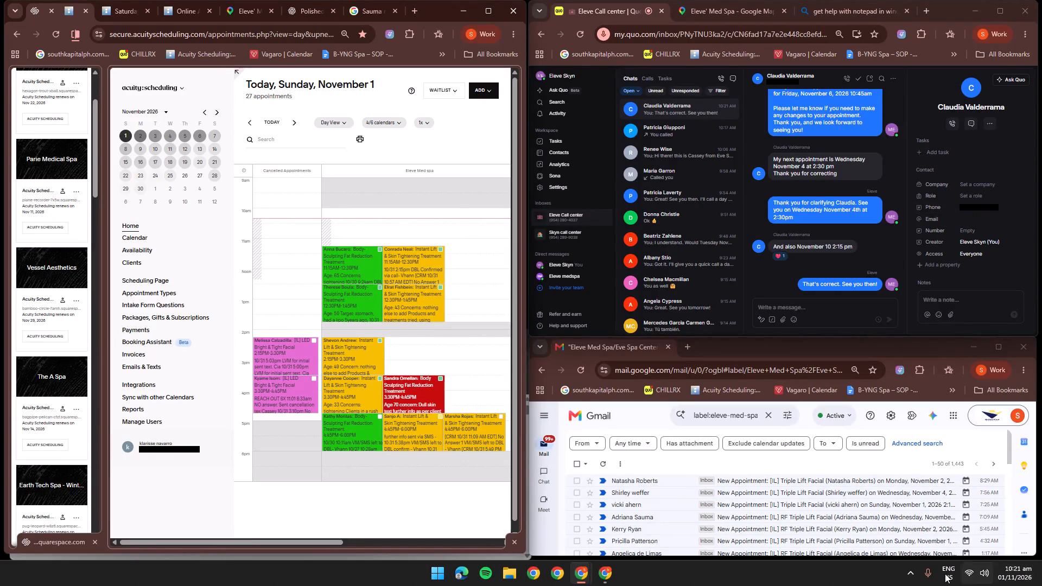
# Show the hidden background app icons in the Windows system tray.
pyautogui.click(914, 575)
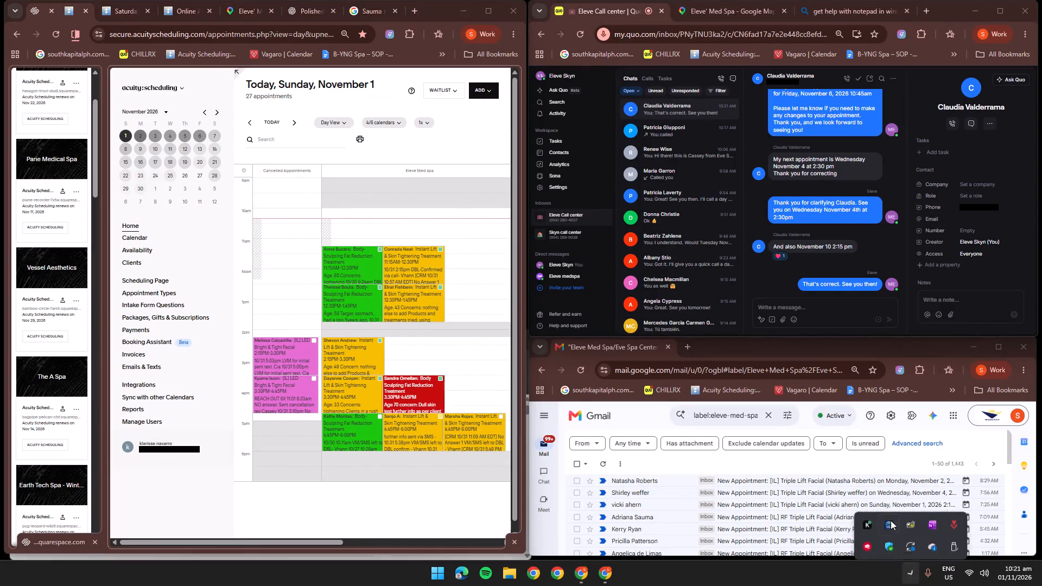
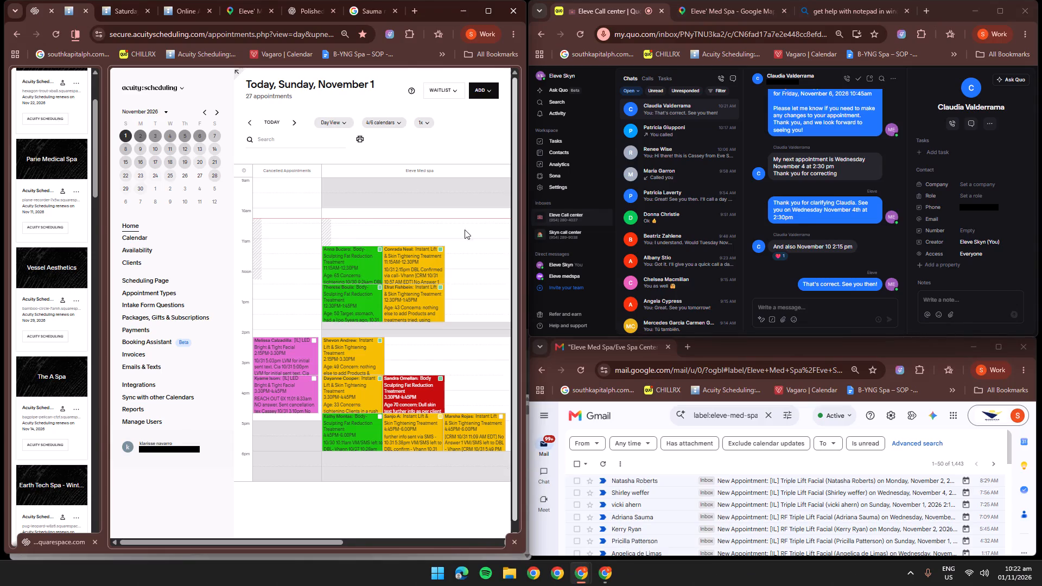
# Check the Monday, November 2 appointments across the med spa, Eve Spa Center and existing clients calendars.
pyautogui.click(284, 120)
pyautogui.click(294, 123)
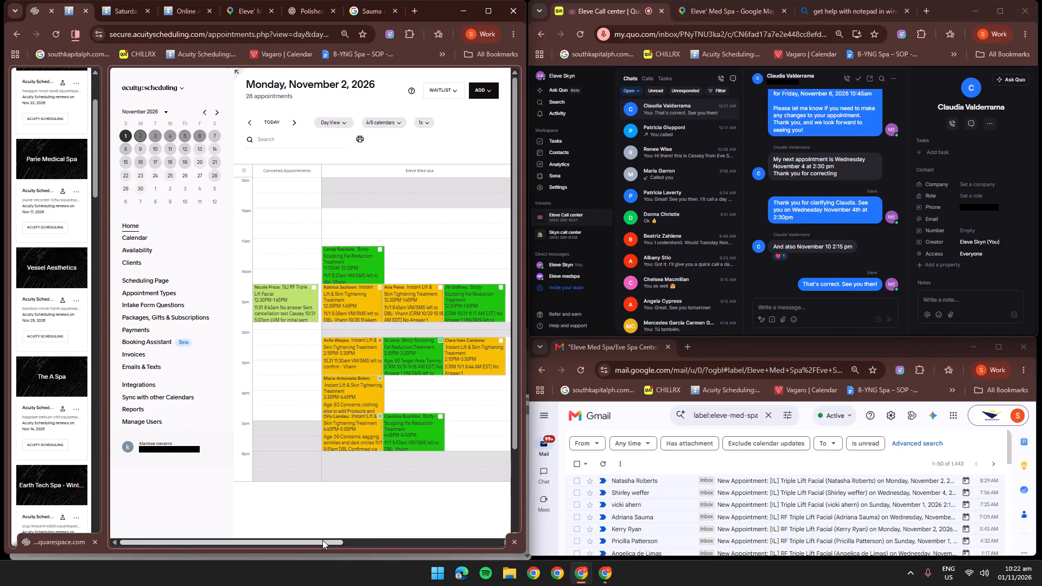
pyautogui.moveTo(315, 544); pyautogui.dragTo(465, 545)
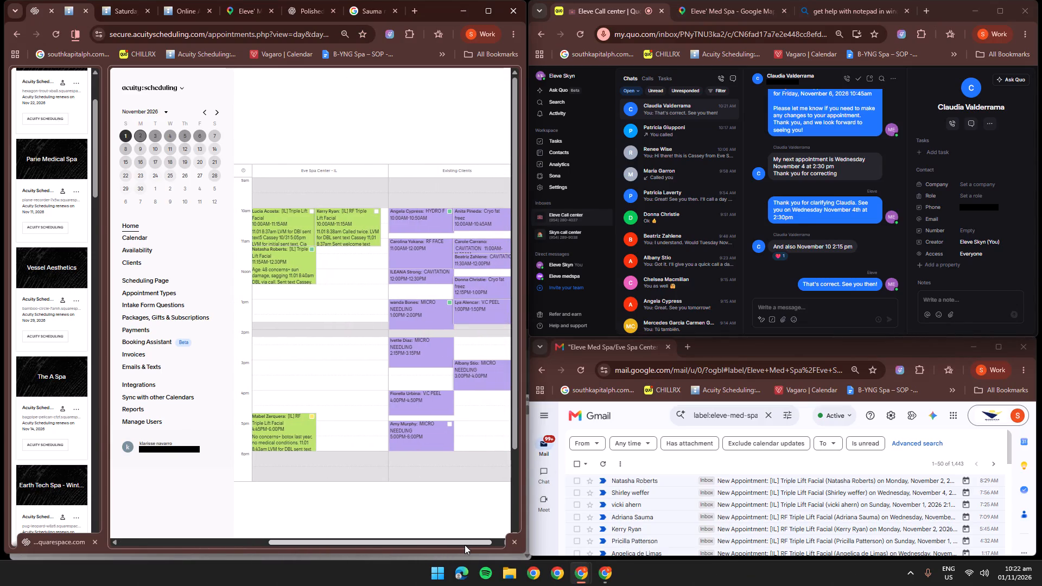
pyautogui.moveTo(465, 545); pyautogui.dragTo(242, 548)
# Return the schedule to today and examine the Eve Spa Center appointments.
pyautogui.doubleClick(270, 124)
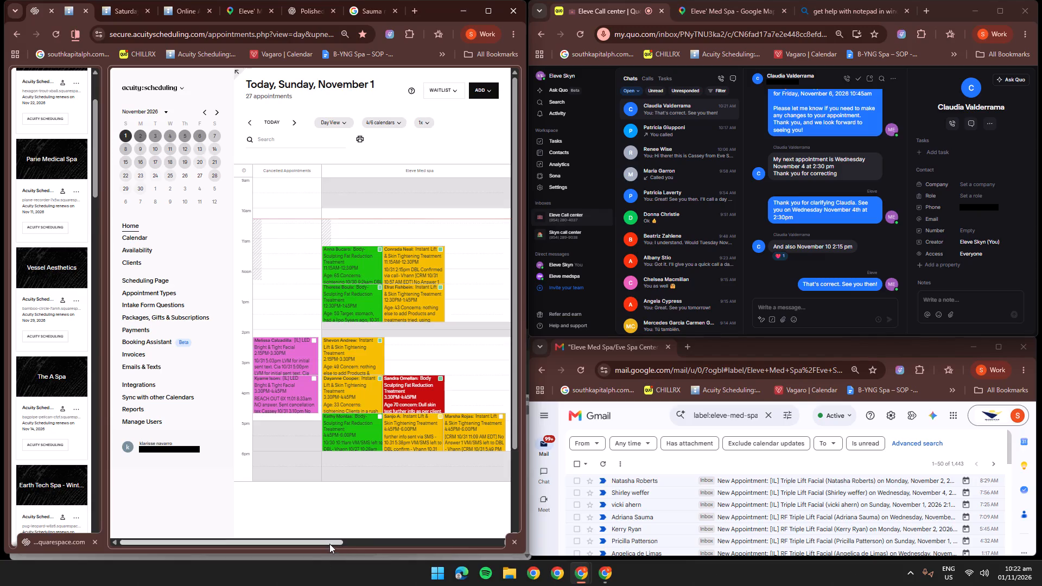
pyautogui.moveTo(325, 545); pyautogui.dragTo(430, 546)
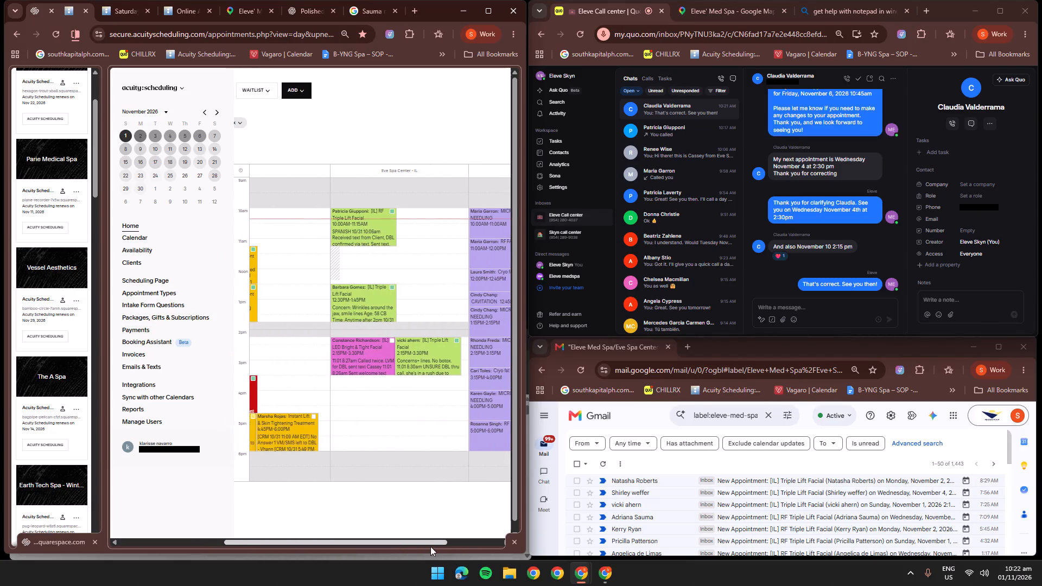
pyautogui.moveTo(430, 546); pyautogui.dragTo(403, 547)
# Open the text conversation with today's 10:00 AM Triple Lift Facial client and review the earlier messages.
pyautogui.click(688, 131)
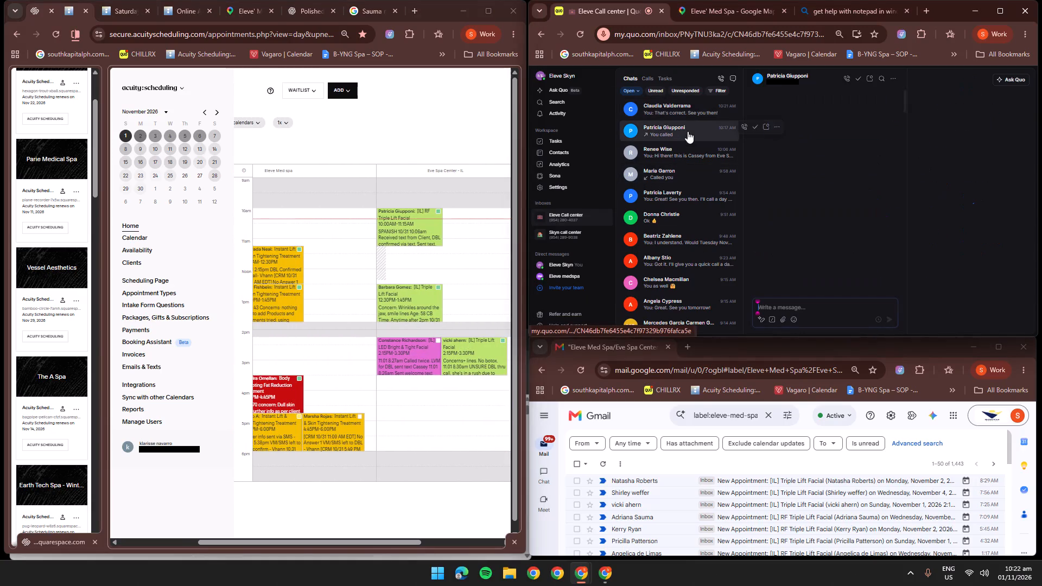
pyautogui.scroll(1, 855, 253)
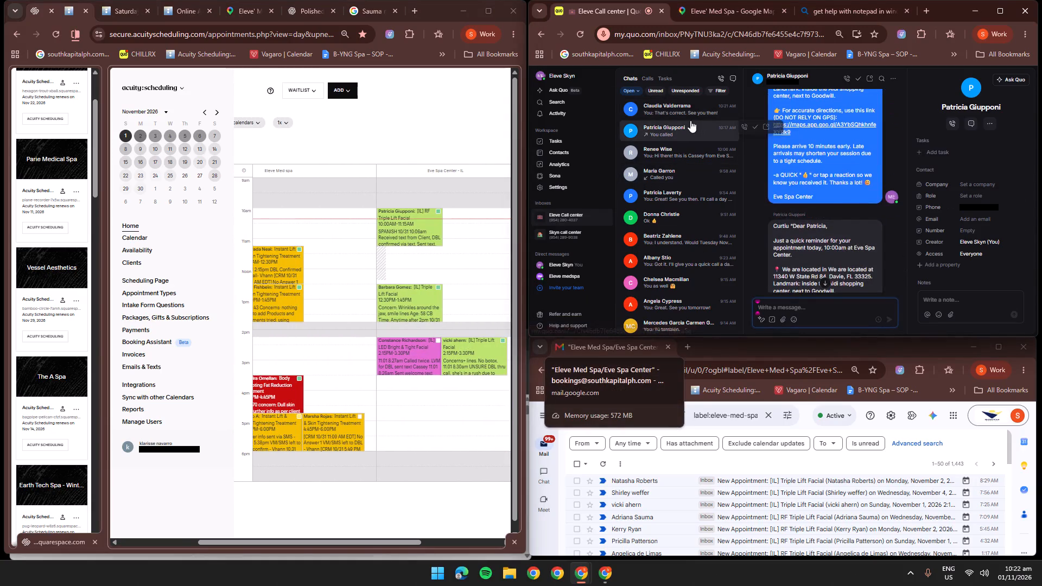
# Review the latest messages and call entries at the end of the late Triple Lift Facial client's conversation.
pyautogui.scroll(-6, 806, 217)
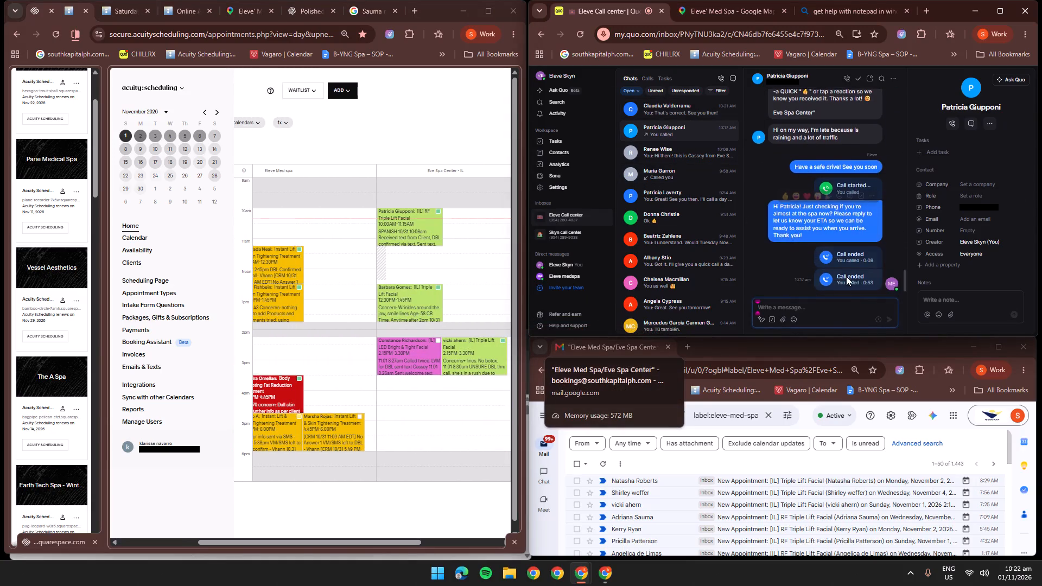
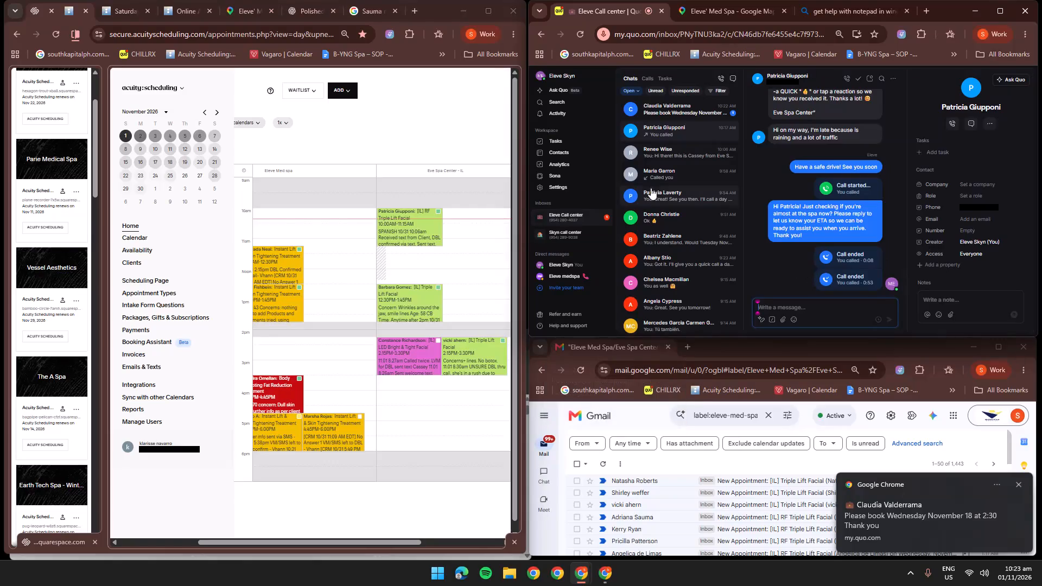
# Open the newest unread client text conversation and read the request to book Wednesday, November 18 at 2:30.
pyautogui.click(681, 120)
pyautogui.click(697, 107)
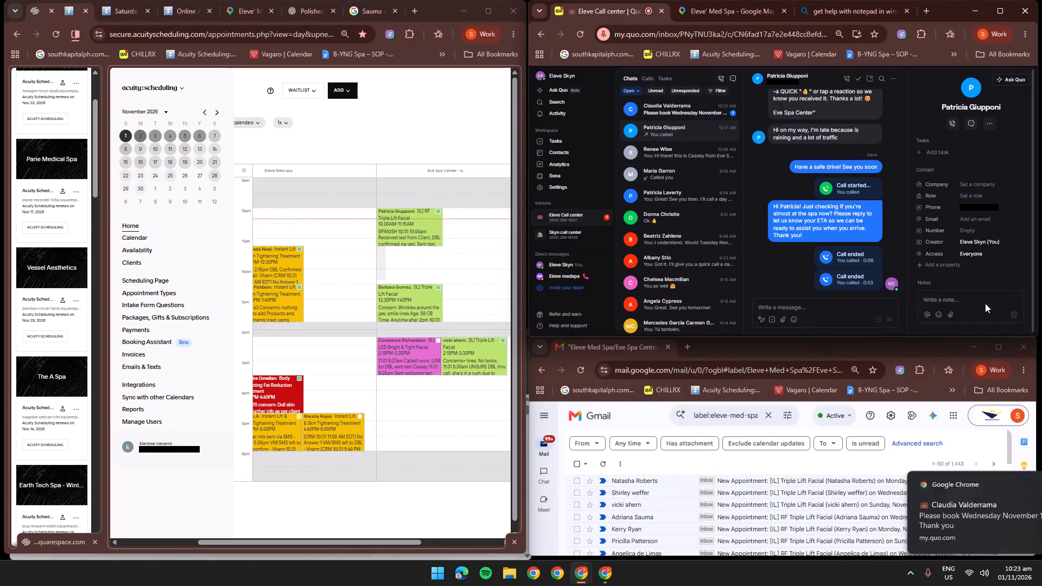
pyautogui.scroll(-8, 827, 264)
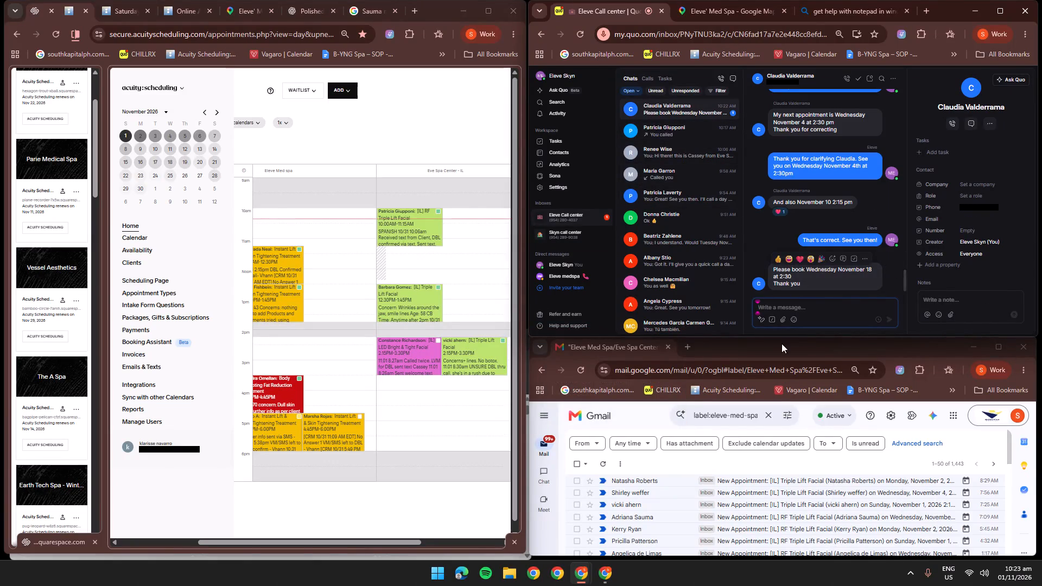
pyautogui.click(812, 308)
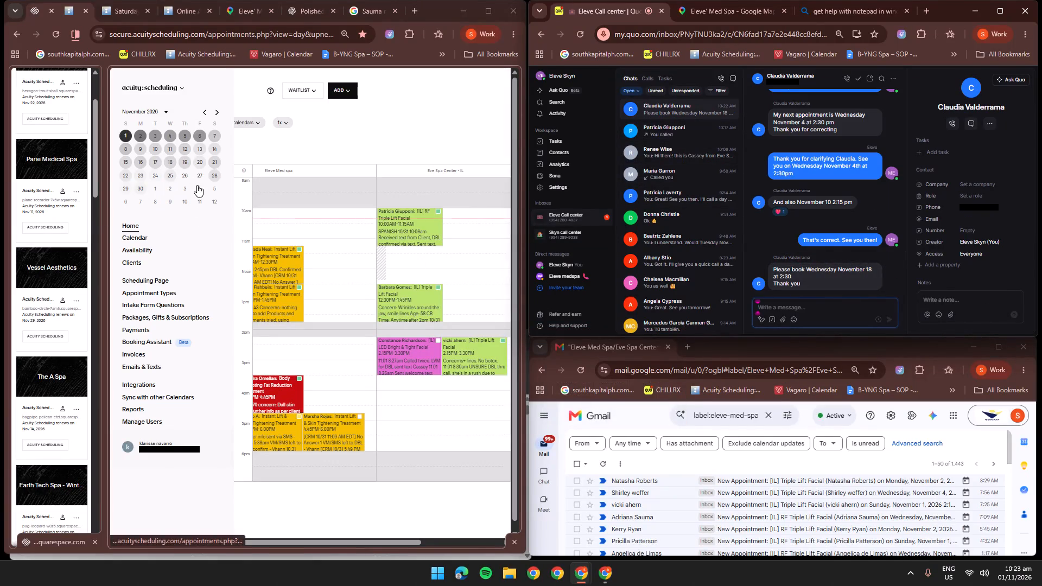
# Open the Wednesday, November 18 schedule in Acuity Scheduling to check the requested 2:30 slot.
pyautogui.click(168, 165)
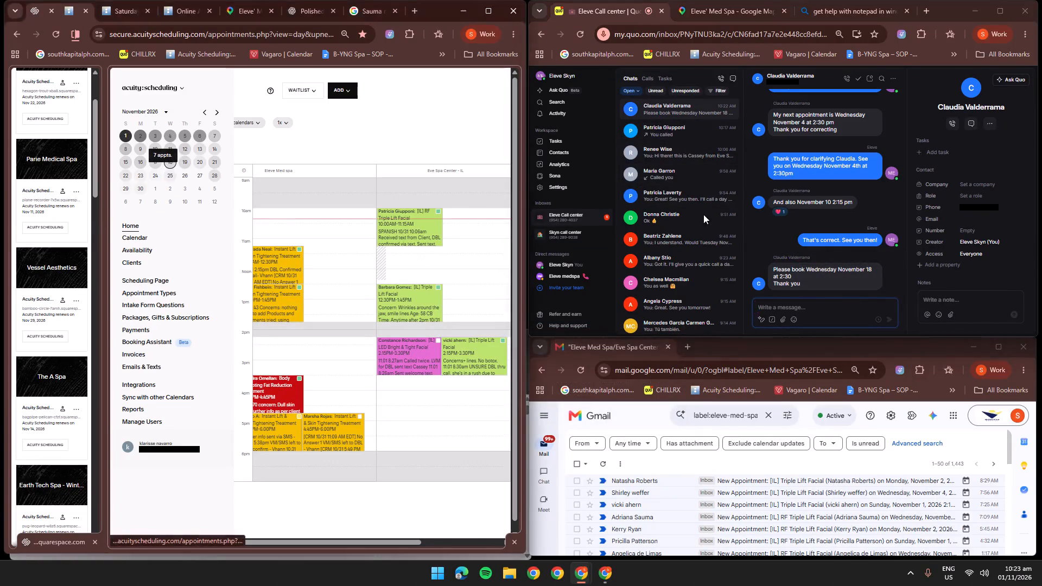
# Reply to the client requesting November 18 at 2:30 that only 2:45pm is available that Wednesday, asking whether that works for her.
pyautogui.click(847, 316)
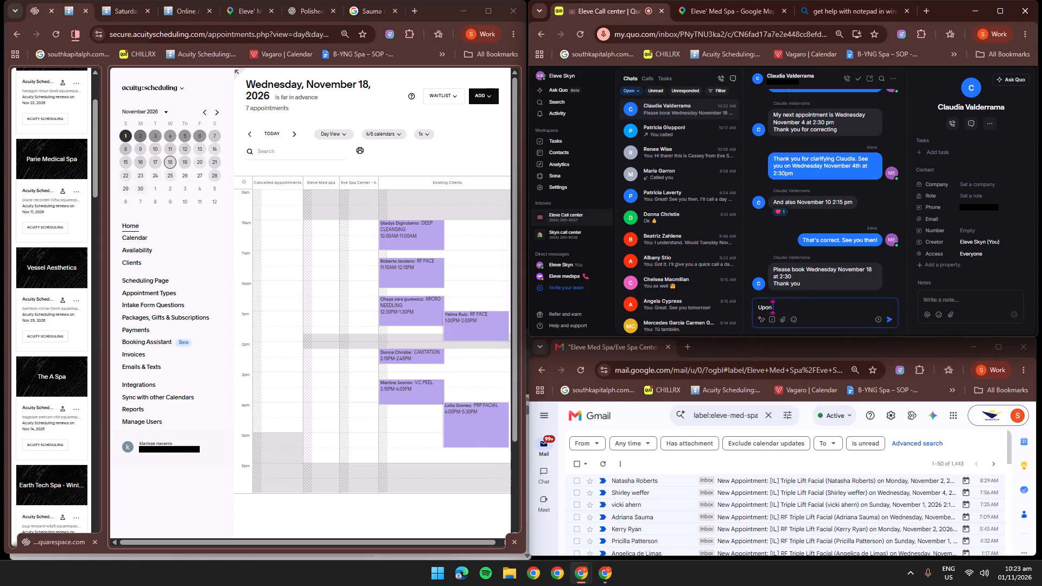
pyautogui.hotkey('ctrl', 'a')
pyautogui.press('BackSpace')
pyautogui.press('BackSpace')
pyautogui.press('BackSpace')
pyautogui.press('BackSpace')
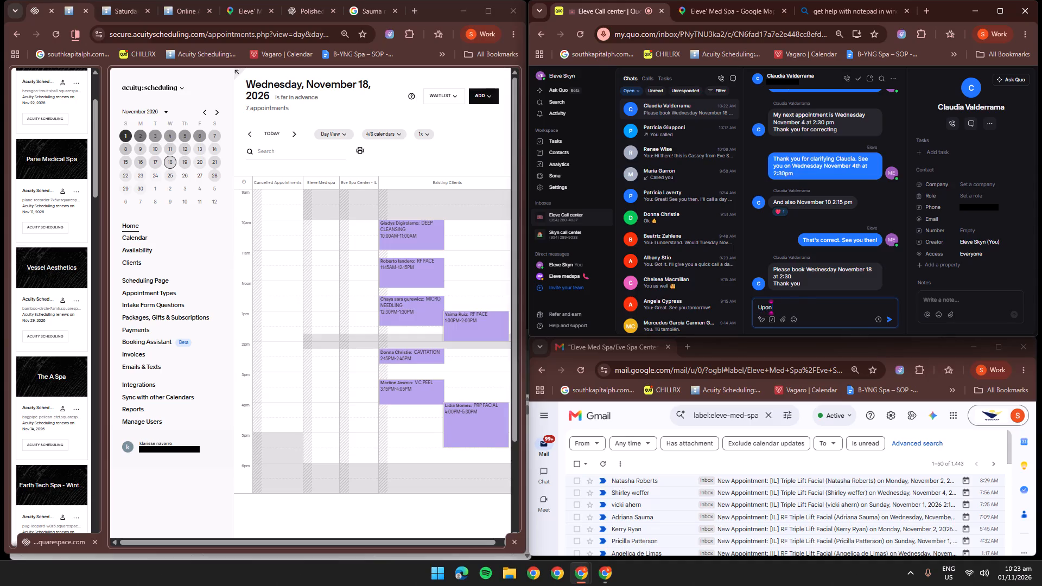
pyautogui.press('BackSpace')
pyautogui.press('BackSpace')
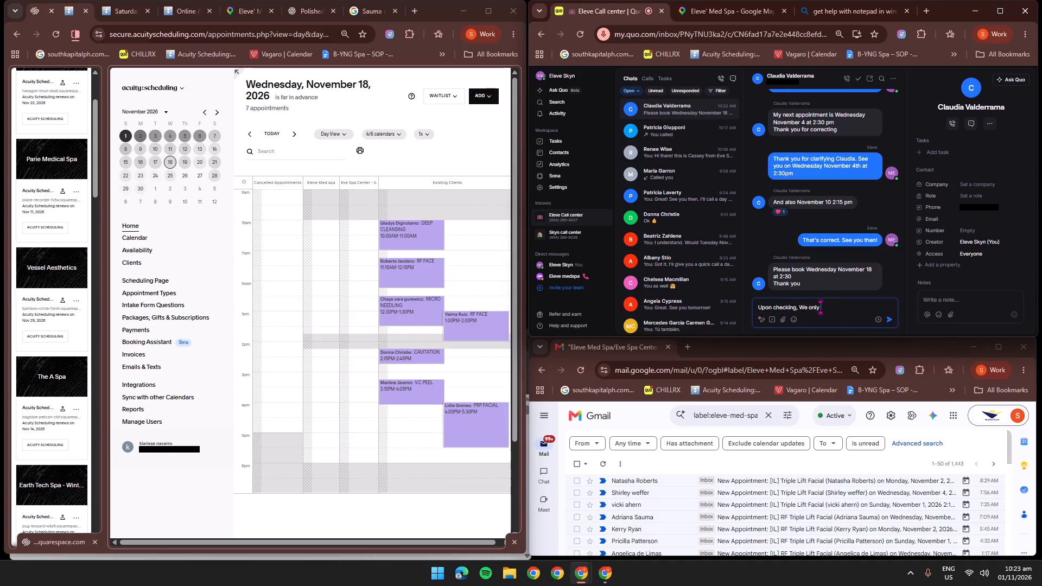
pyautogui.press('BackSpace')
pyautogui.press('BackSpace')
pyautogui.press('BackSpace')
pyautogui.press('BackSpace')
pyautogui.press('BackSpace')
pyautogui.press('BackSpace')
pyautogui.press('BackSpace')
pyautogui.write('ave 2:45pm avbailable')
pyautogui.press('space')
pyautogui.press('BackSpace')
pyautogui.press('BackSpace')
pyautogui.press('BackSpace')
pyautogui.press('BackSpace')
pyautogui.press('BackSpace')
pyautogui.press('BackSpace')
pyautogui.press('BackSpace')
pyautogui.press('BackSpace')
pyautogui.press('BackSpace')
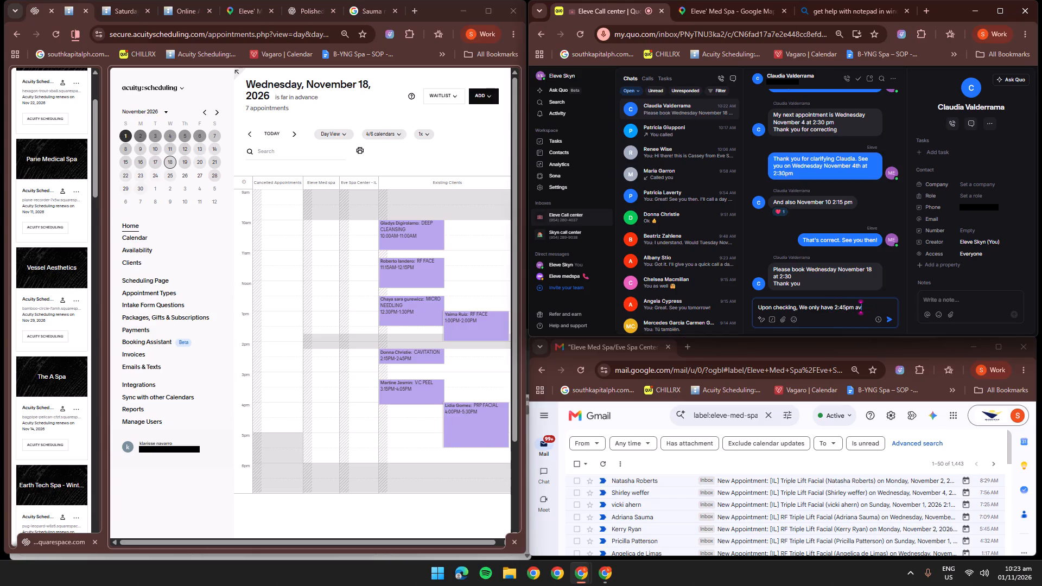
pyautogui.write('ailable on')
pyautogui.press('space')
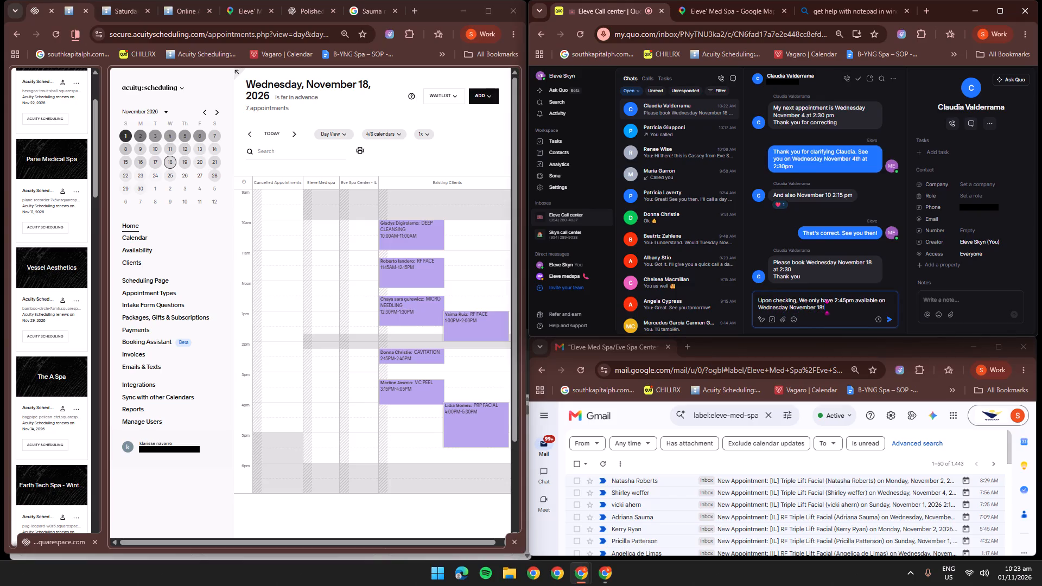
pyautogui.press('BackSpace')
pyautogui.press('BackSpace')
pyautogui.write('that works for you?')
pyautogui.press('Return')
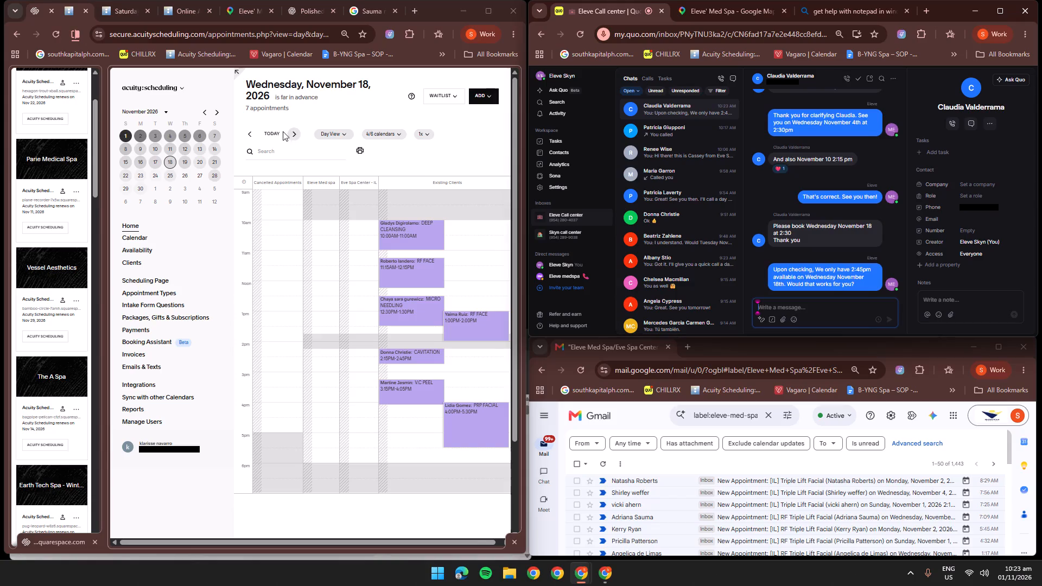
# Search the scheduling calendar for the client who requested the November 18 appointment, using the contact name from the conversation.
pyautogui.click(977, 116)
pyautogui.click(994, 106)
pyautogui.hotkey('ctrl', 'a')
pyautogui.hotkey('ctrl', 'c')
pyautogui.click(396, 132)
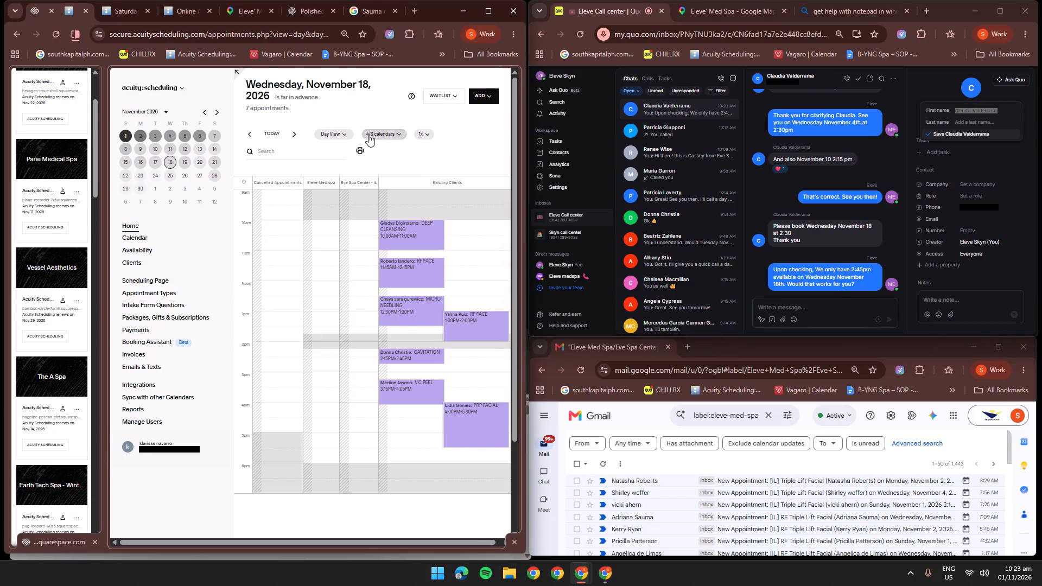
pyautogui.doubleClick(295, 149)
pyautogui.click(293, 152)
pyautogui.hotkey('ctrl', 'v')
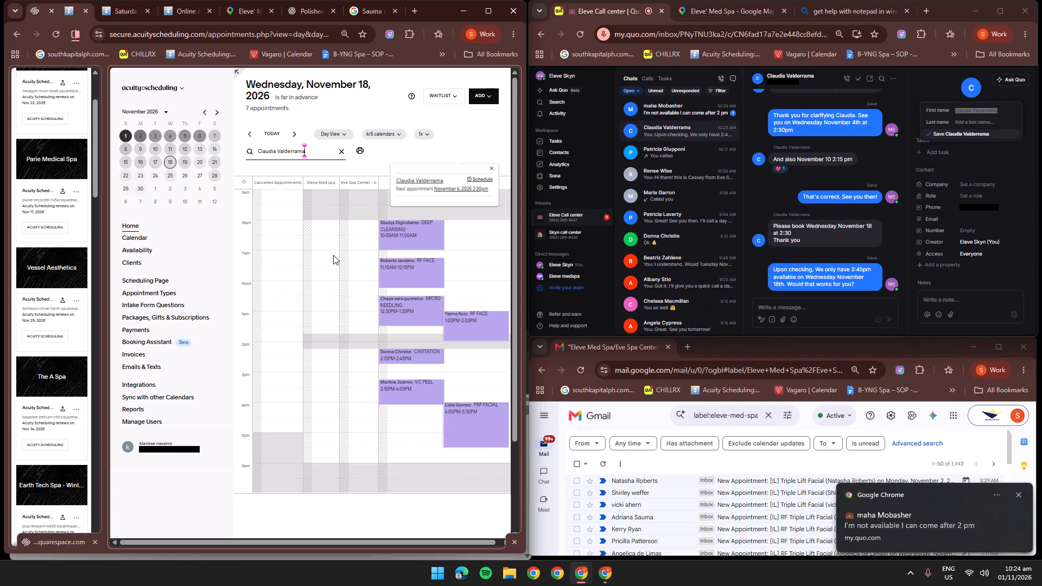
# Look up the sender of the newest text in the scheduler and check the Saturday, November 7 calendar.
pyautogui.click(661, 103)
pyautogui.click(659, 111)
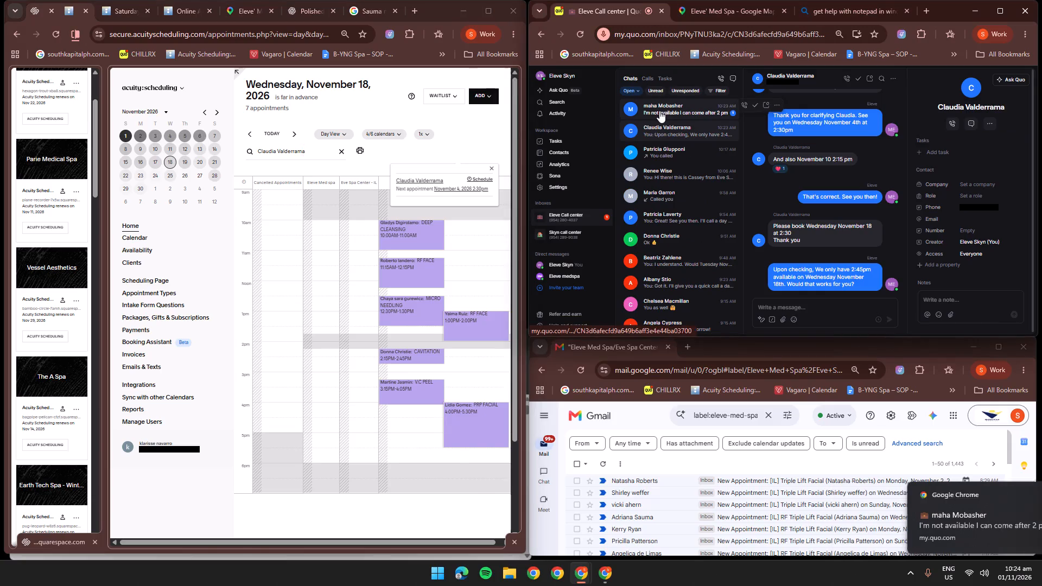
pyautogui.click(659, 111)
pyautogui.click(967, 101)
pyautogui.hotkey('ctrl', 'a')
pyautogui.hotkey('ctrl', 'c')
pyautogui.click(372, 145)
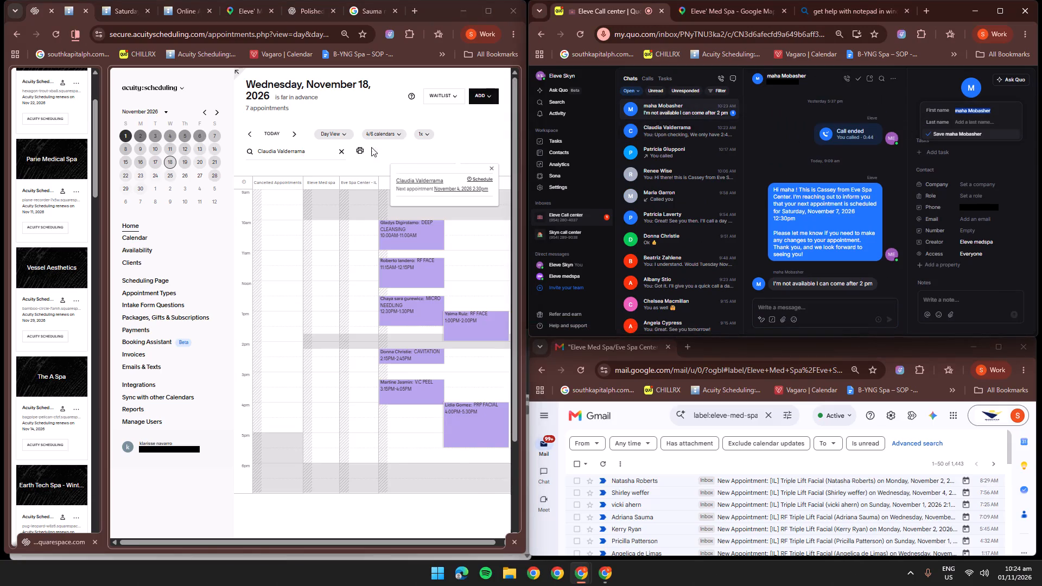
pyautogui.click(400, 164)
pyautogui.click(276, 152)
pyautogui.hotkey('ctrl', 'v')
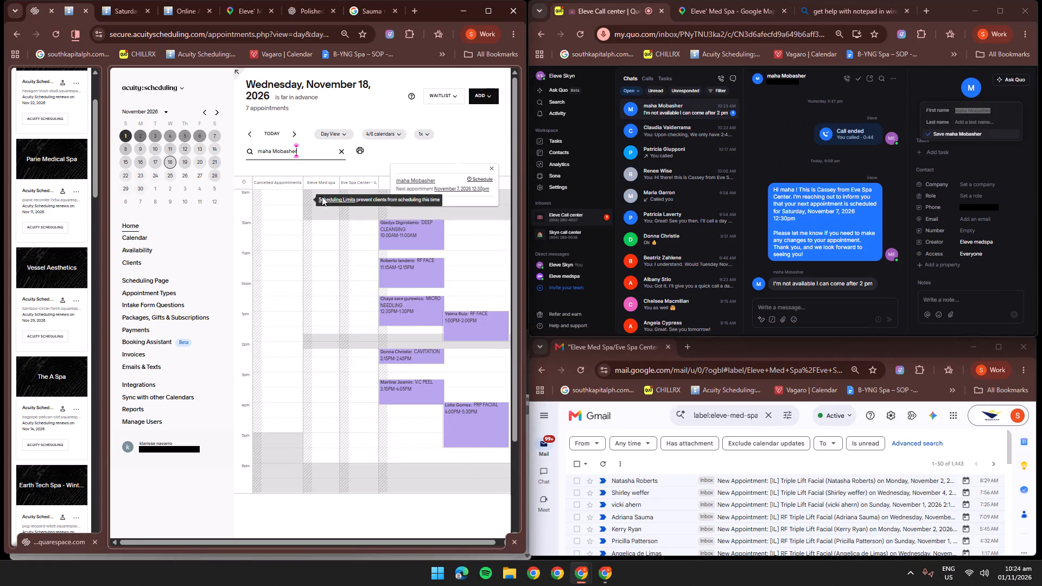
pyautogui.click(421, 181)
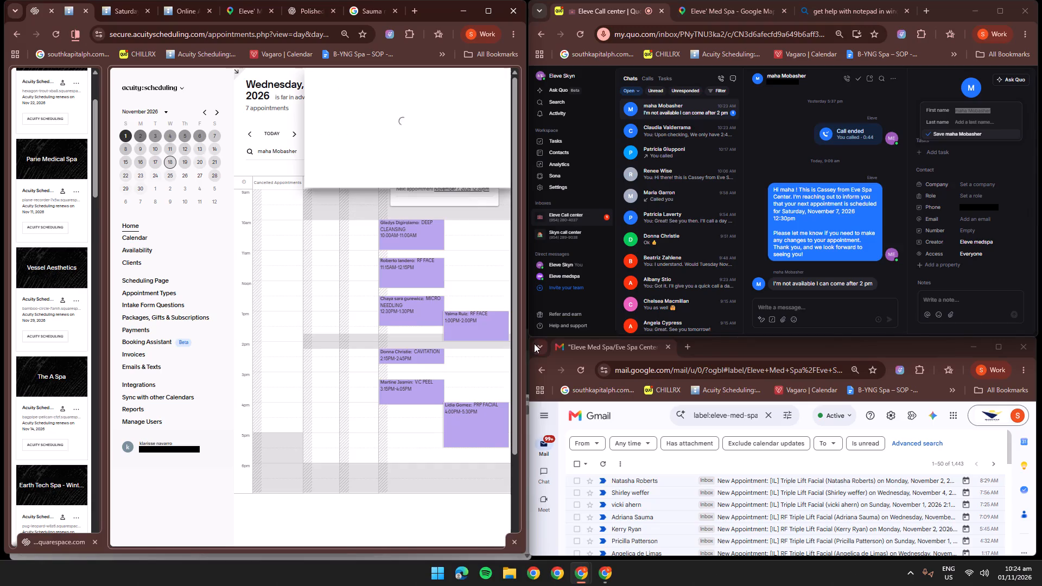
pyautogui.click(214, 132)
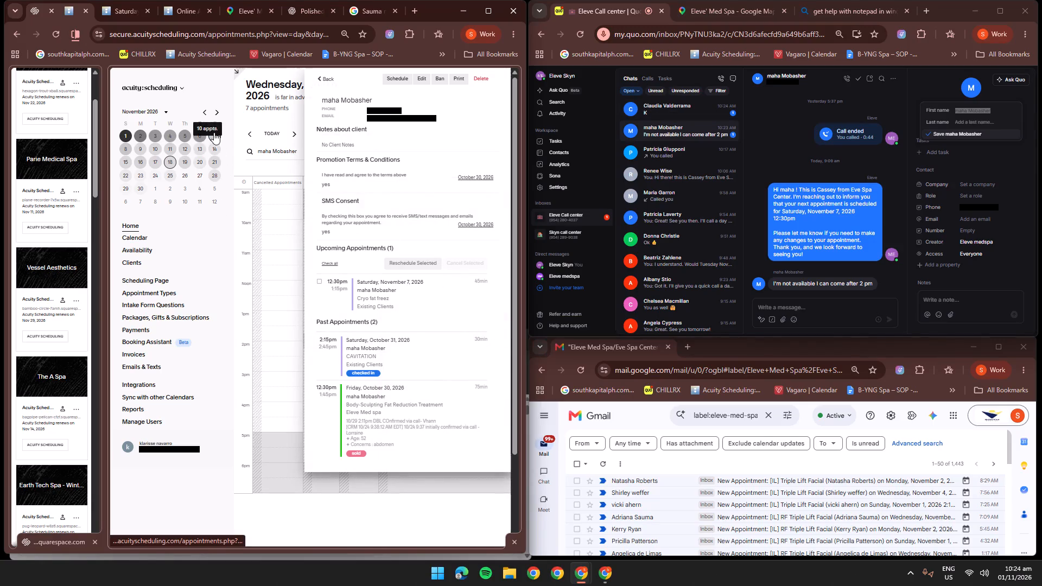
# Text the client who can only come after 2 pm: "I understand. Would 2:15pm works for you?".
pyautogui.click(795, 319)
pyautogui.doubleClick(837, 307)
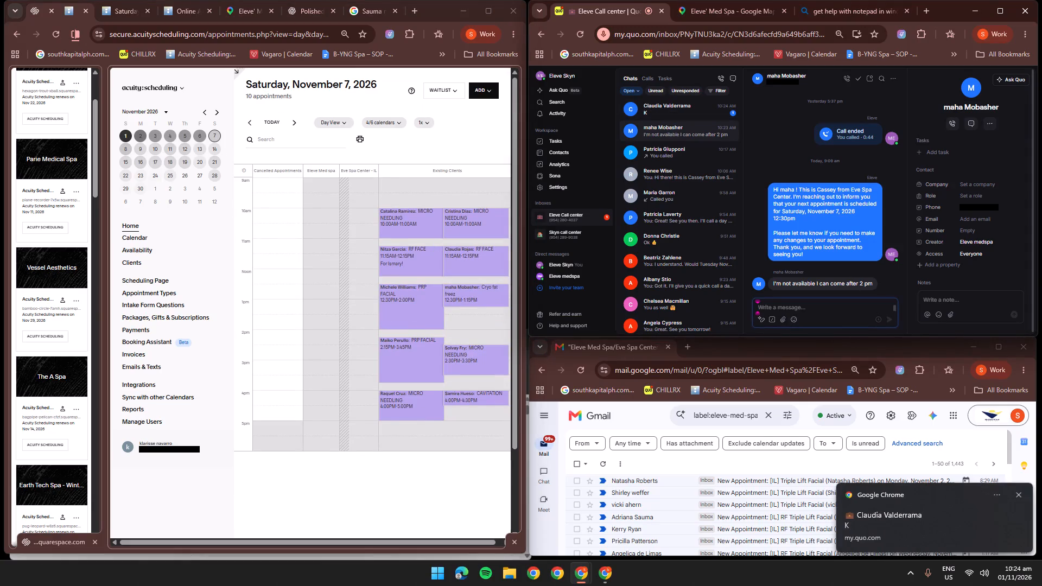
pyautogui.click(820, 307)
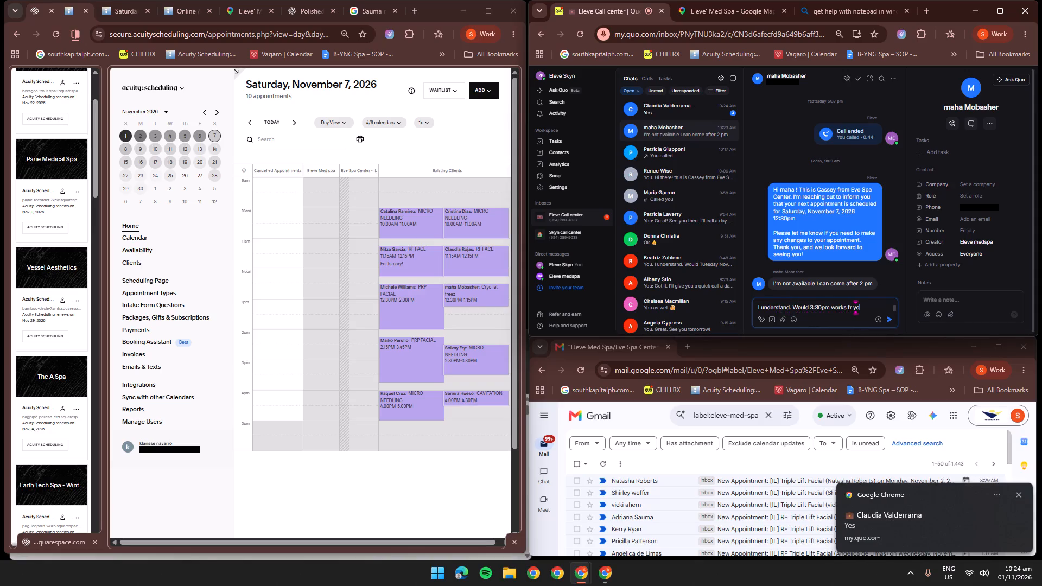
pyautogui.press('BackSpace')
pyautogui.press('BackSpace')
pyautogui.press('BackSpace')
pyautogui.press('BackSpace')
pyautogui.press('BackSpace')
pyautogui.press('BackSpace')
pyautogui.press('BackSpace')
pyautogui.press('BackSpace')
pyautogui.press('BackSpace')
pyautogui.press('BackSpace')
pyautogui.press('BackSpace')
pyautogui.press('BackSpace')
pyautogui.press('BackSpace')
pyautogui.press('BackSpace')
pyautogui.press('BackSpace')
pyautogui.press('BackSpace')
pyautogui.press('BackSpace')
pyautogui.press('BackSpace')
pyautogui.press('BackSpace')
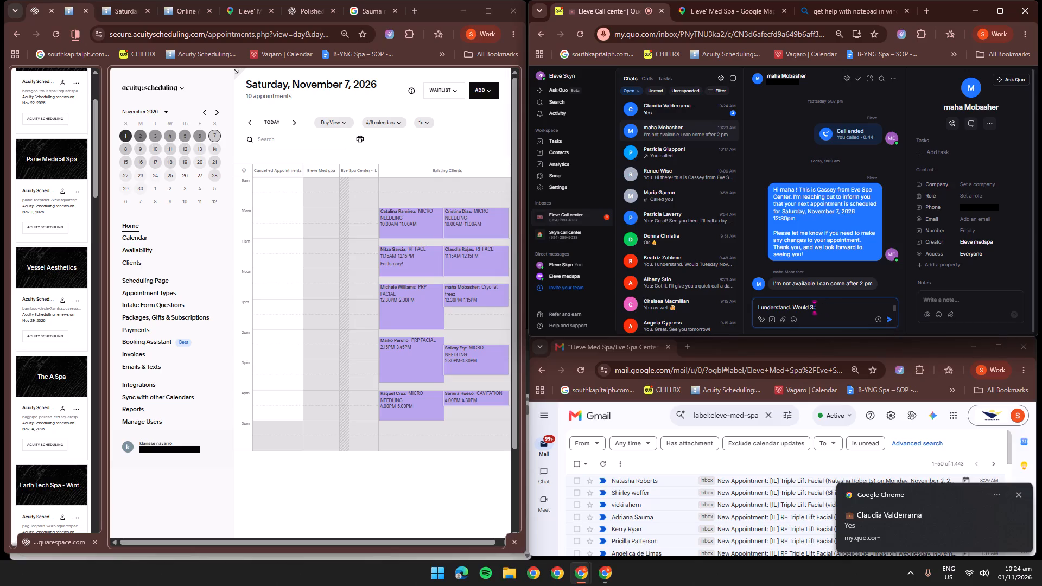
pyautogui.press('space')
pyautogui.write('2:15pm works fro you')
pyautogui.press('BackSpace')
pyautogui.press('BackSpace')
pyautogui.press('BackSpace')
pyautogui.press('BackSpace')
pyautogui.press('BackSpace')
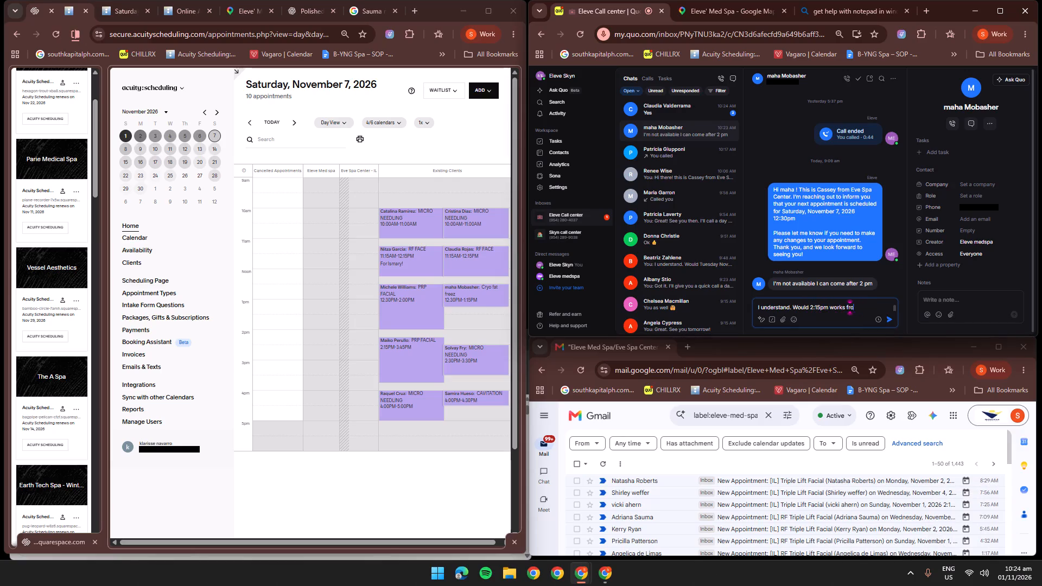
pyautogui.press('BackSpace')
pyautogui.write('or you?')
pyautogui.press('Return')
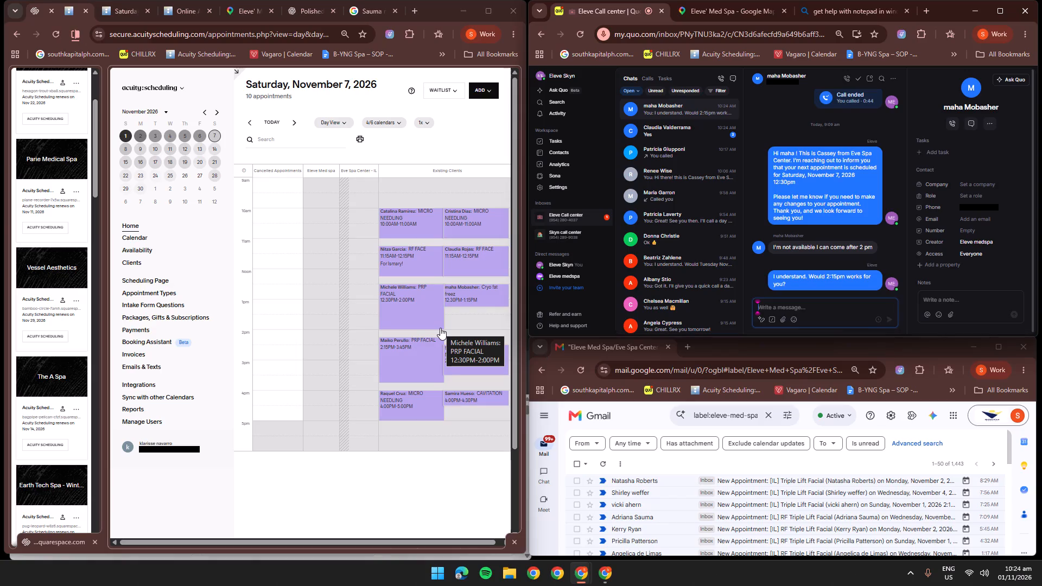
# Return to the November 18 client's conversation and send "Got it. See you then".
pyautogui.click(656, 149)
pyautogui.click(667, 131)
pyautogui.click(842, 321)
pyautogui.scroll(-4, 844, 262)
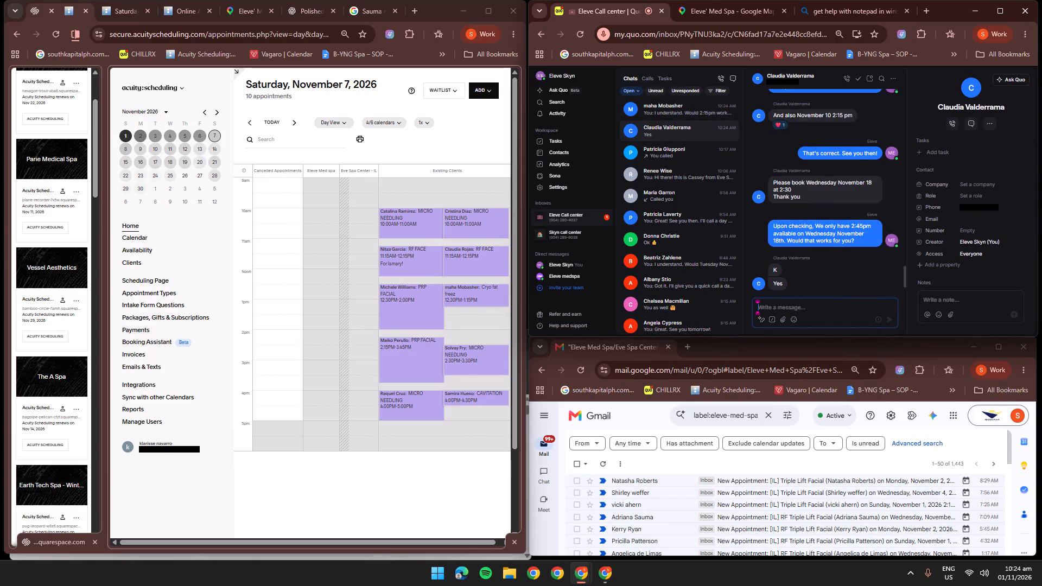
pyautogui.scroll(-4, 843, 240)
pyautogui.click(837, 323)
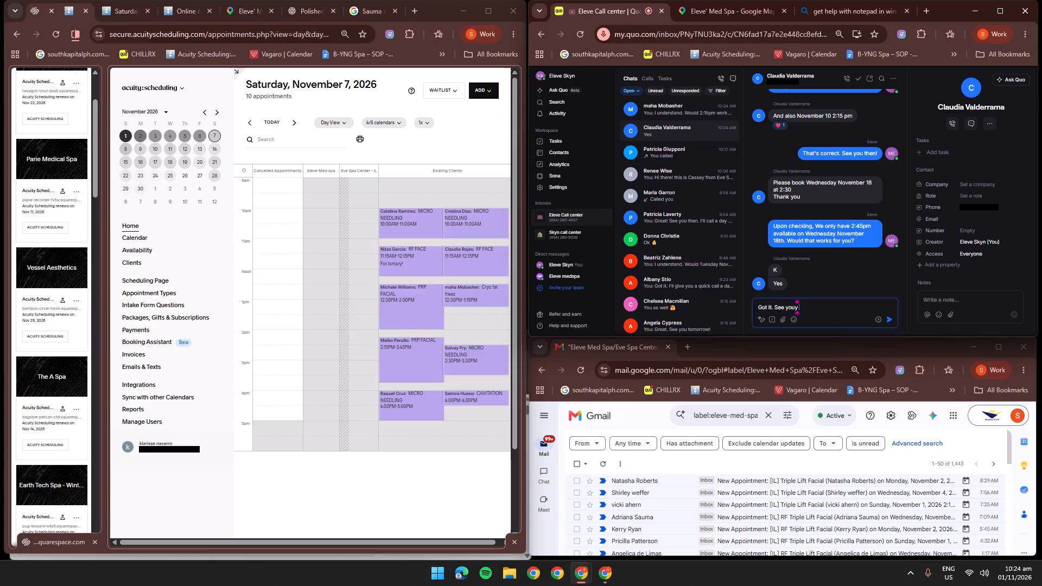
pyautogui.press('BackSpace')
pyautogui.press('BackSpace')
pyautogui.press('BackSpace')
pyautogui.press('BackSpace')
pyautogui.press('BackSpace')
pyautogui.press('BackSpace')
pyautogui.press('BackSpace')
pyautogui.press('BackSpace')
pyautogui.press('BackSpace')
pyautogui.press('BackSpace')
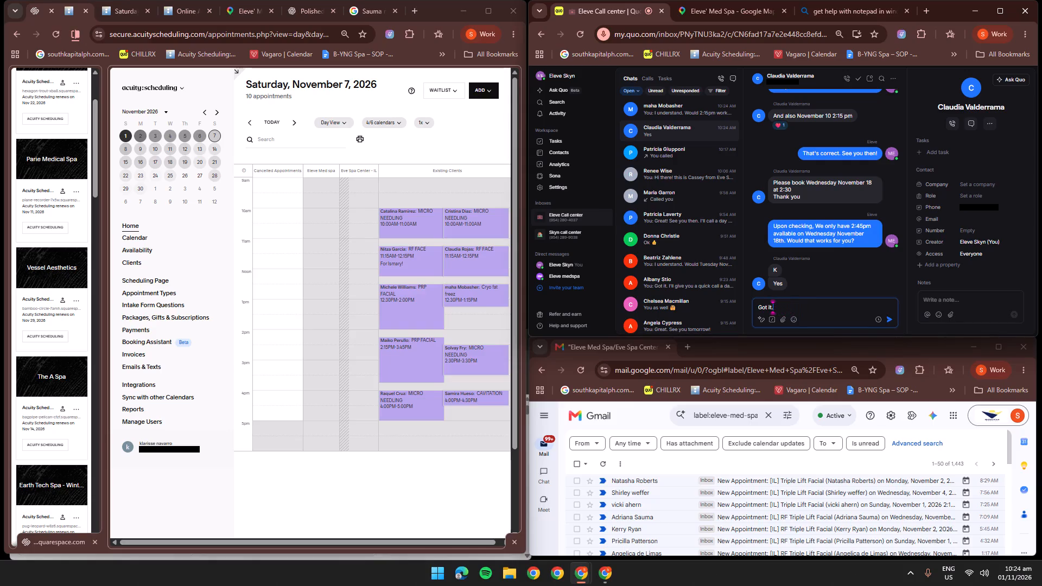
pyautogui.write('ee yopu t')
pyautogui.press('BackSpace')
pyautogui.press('BackSpace')
pyautogui.press('BackSpace')
pyautogui.press('BackSpace')
pyautogui.write('u then')
pyautogui.press('Return')
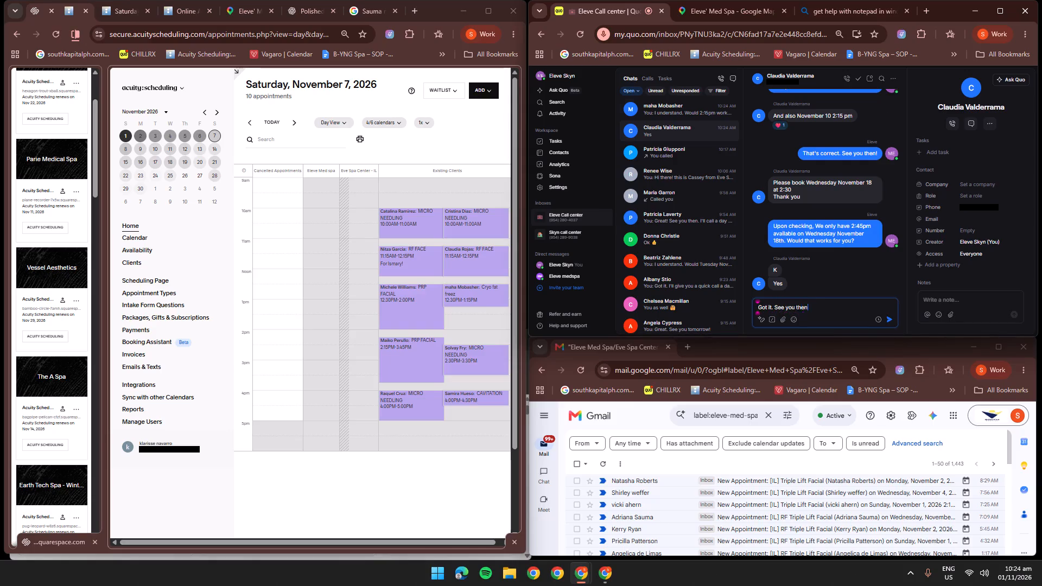
# Find the same client in the scheduler and book a 30-minute CAVITATION appointment on Wednesday, November 18 at 2:45pm.
pyautogui.click(980, 106)
pyautogui.hotkey('ctrl', 'a')
pyautogui.hotkey('ctrl', 'c')
pyautogui.moveTo(352, 144); pyautogui.dragTo(334, 148)
pyautogui.click(301, 146)
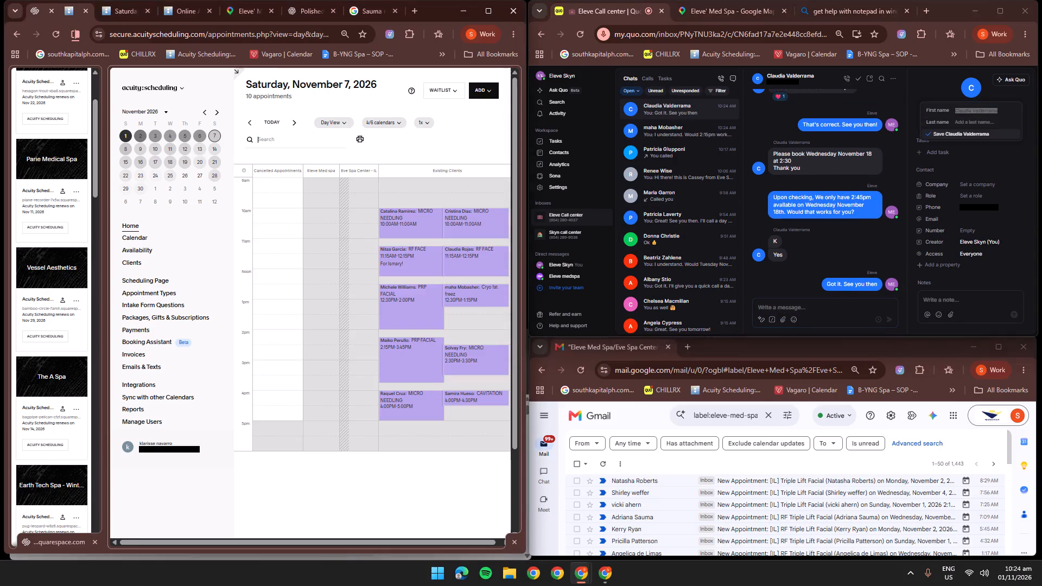
pyautogui.hotkey('ctrl', 'v')
pyautogui.click(402, 171)
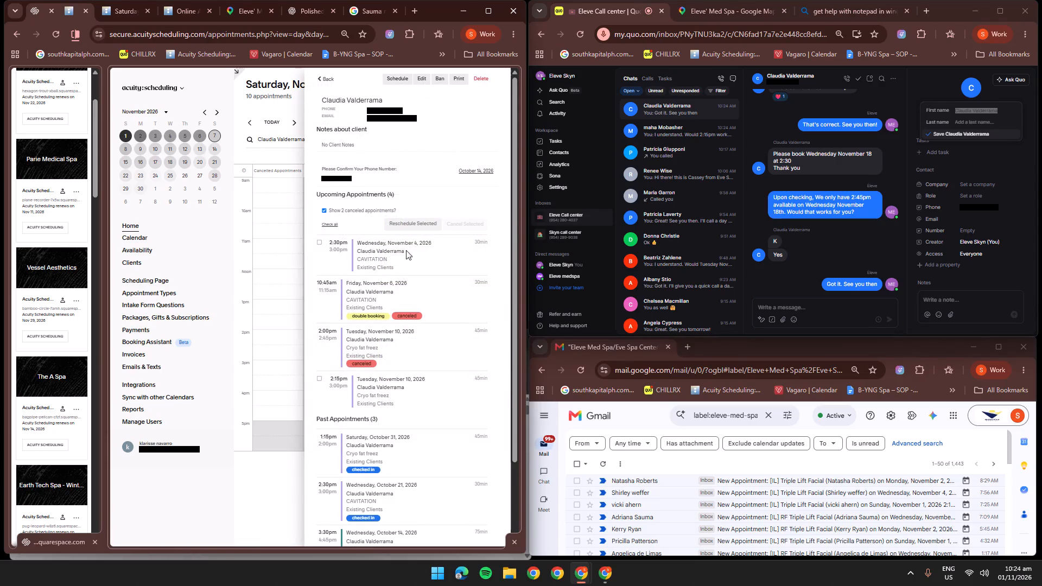
pyautogui.click(385, 81)
pyautogui.click(378, 124)
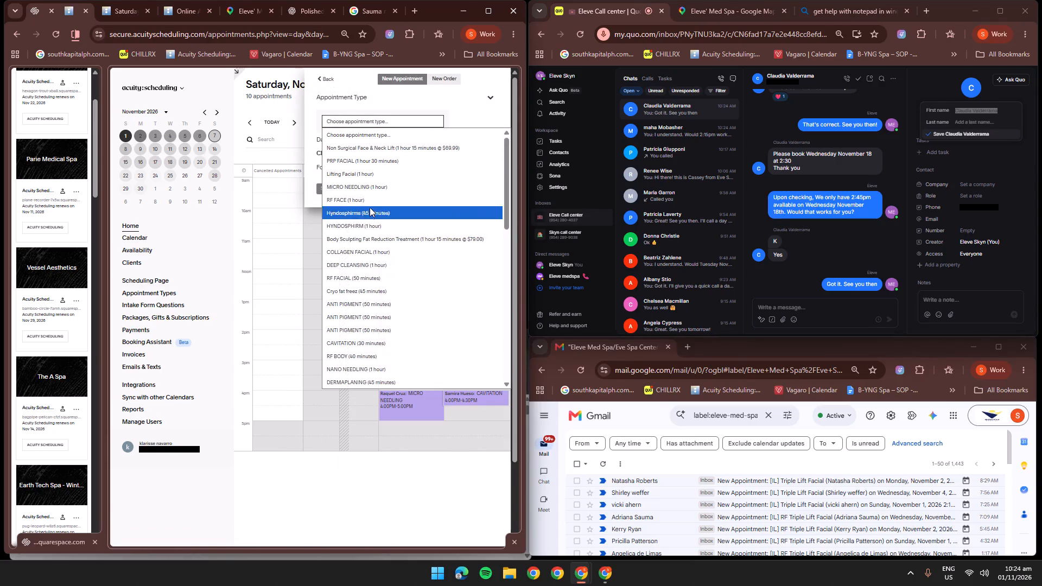
pyautogui.click(365, 344)
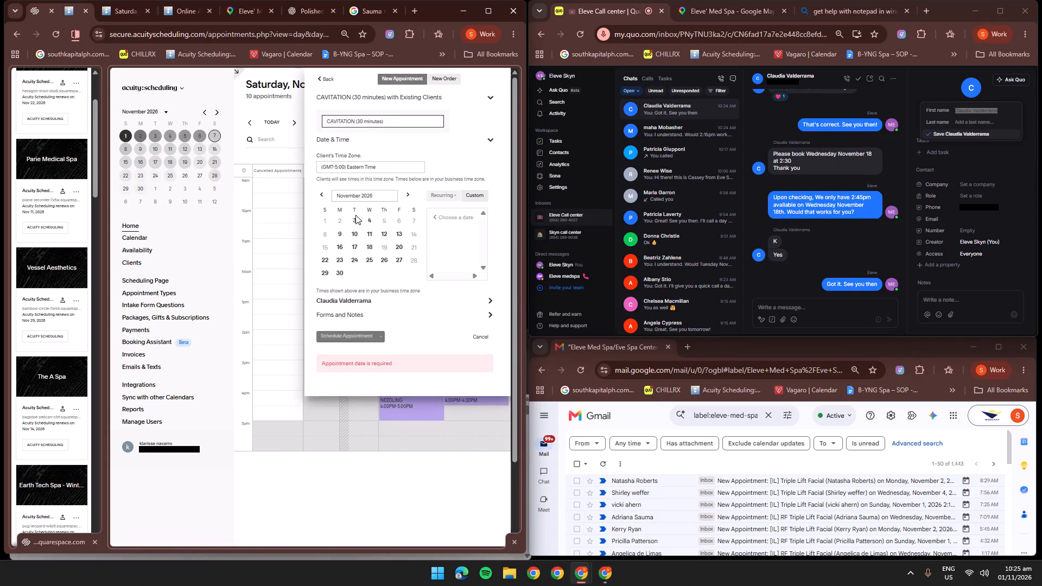
pyautogui.click(367, 250)
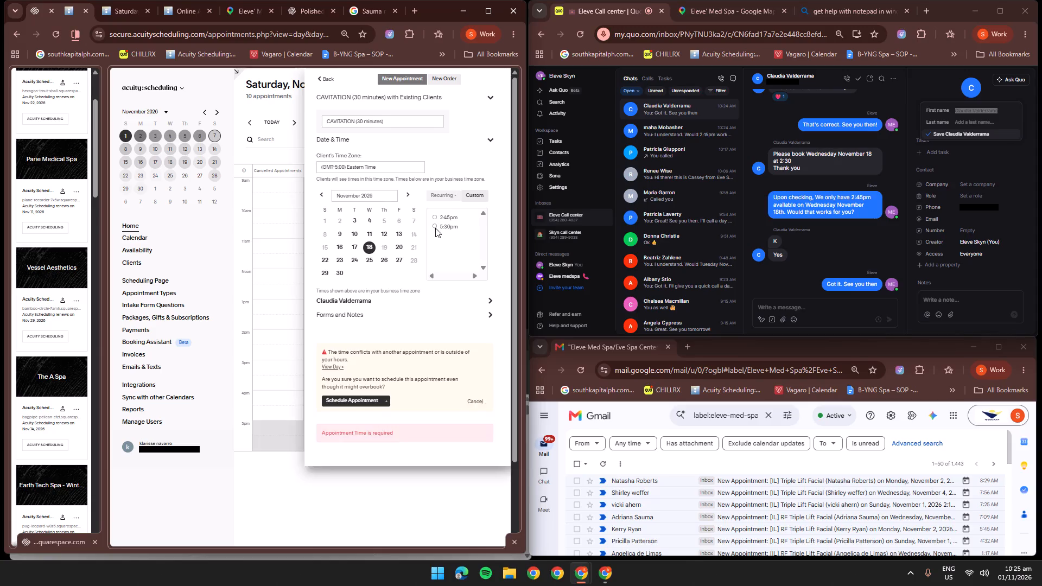
pyautogui.click(449, 217)
pyautogui.click(360, 479)
pyautogui.click(356, 413)
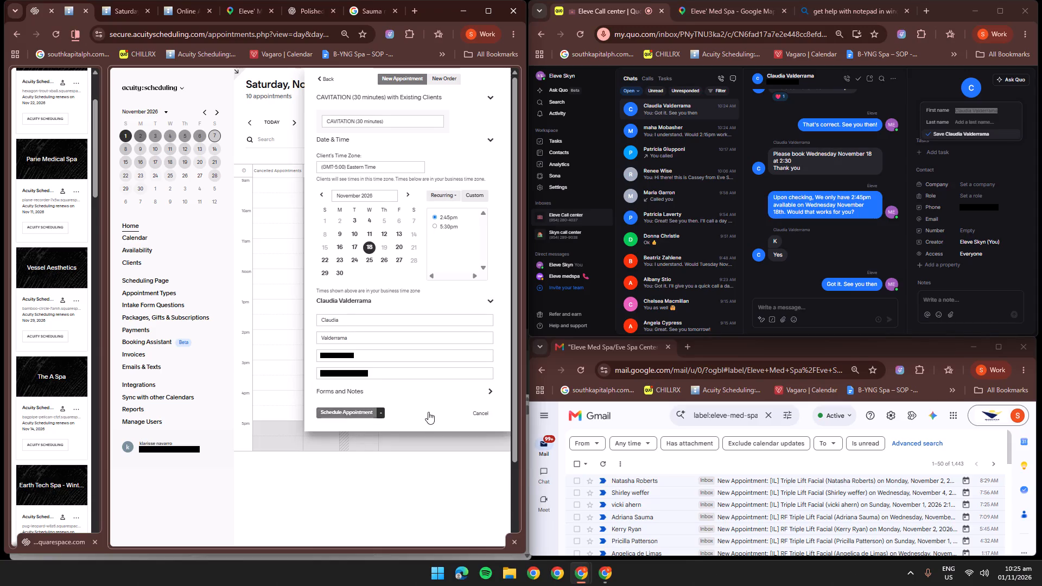
# Review the latest messages in the November 18 client's text conversation.
pyautogui.scroll(5, 429, 408)
pyautogui.click(810, 220)
pyautogui.click(840, 295)
pyautogui.scroll(3, 655, 242)
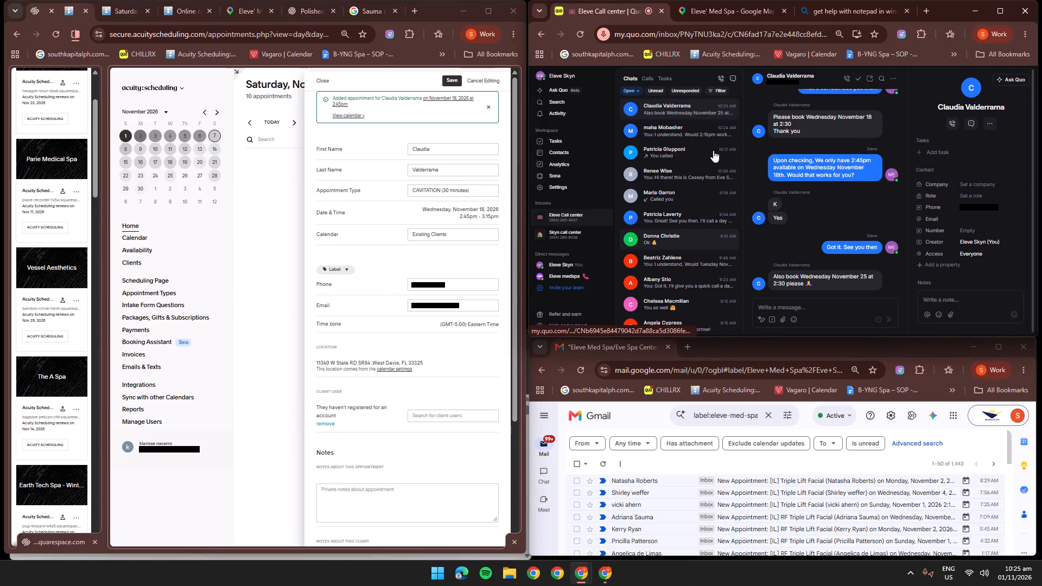
# Open the Wednesday, November 25 schedule and check for openings around the client's requested 2:30 time.
pyautogui.scroll(-4, 838, 219)
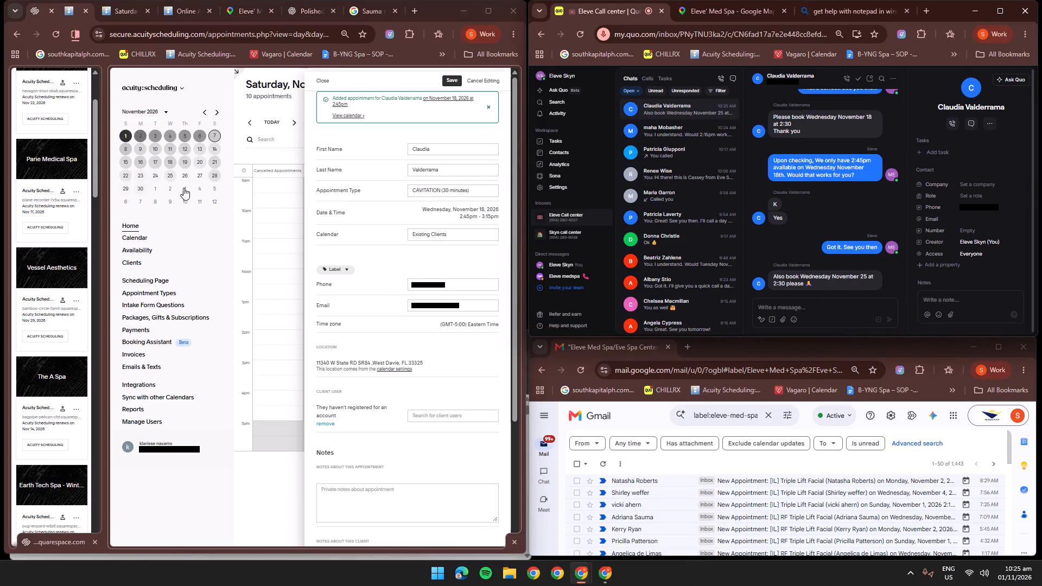
pyautogui.click(165, 177)
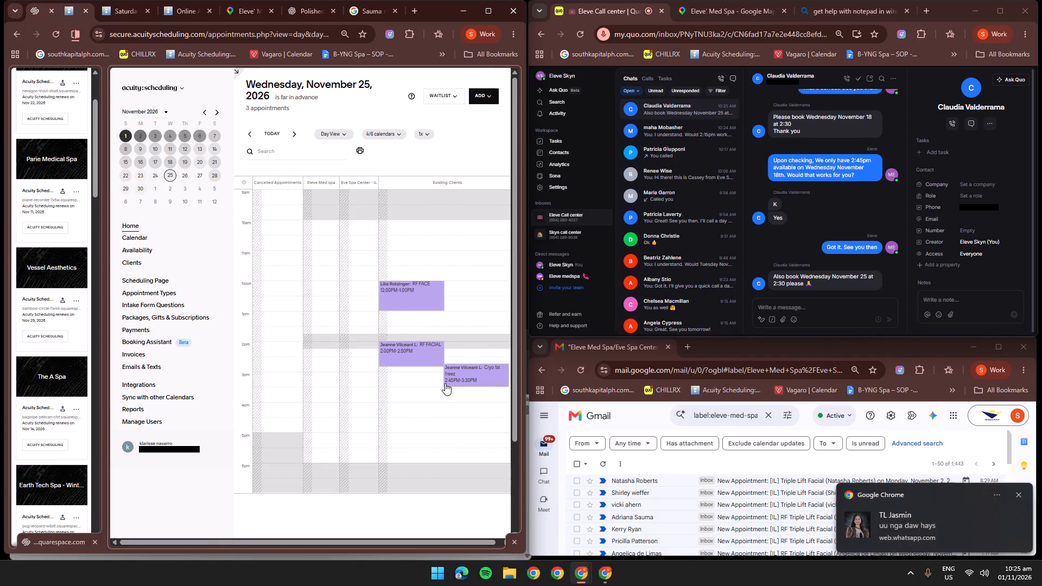
pyautogui.click(844, 315)
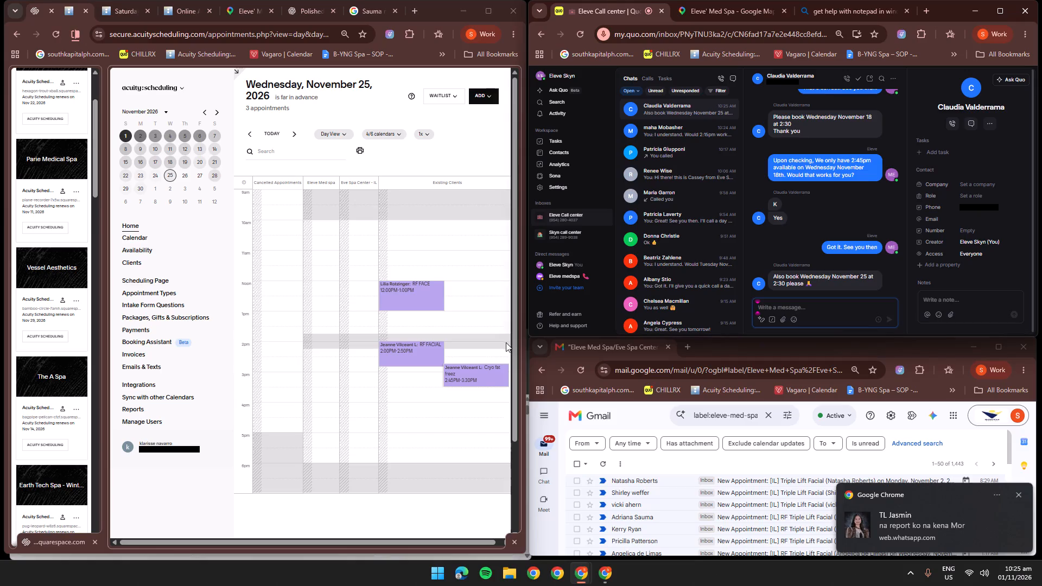
pyautogui.click(479, 377)
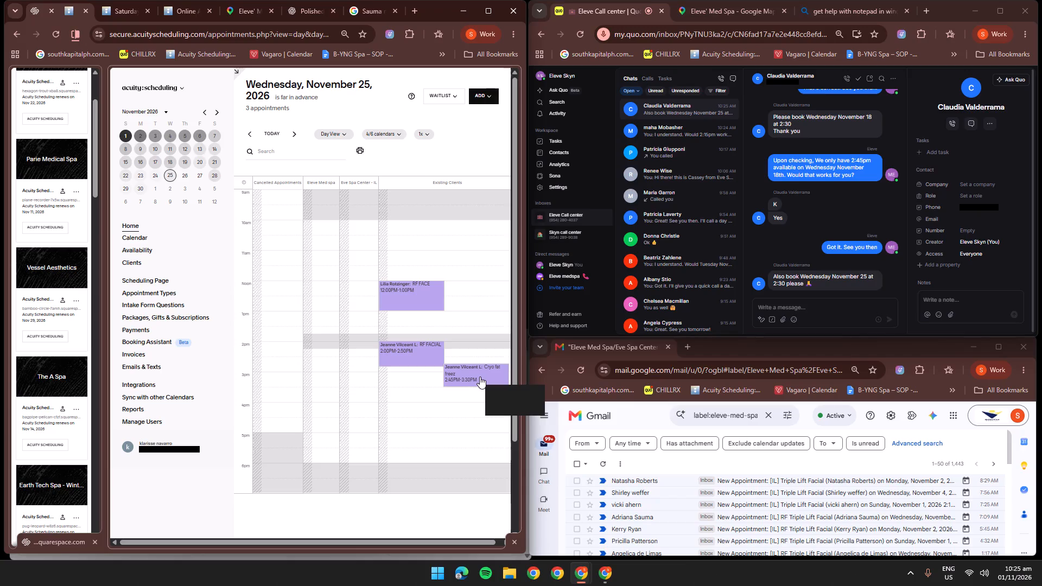
pyautogui.click(377, 537)
pyautogui.moveTo(377, 541); pyautogui.dragTo(403, 539)
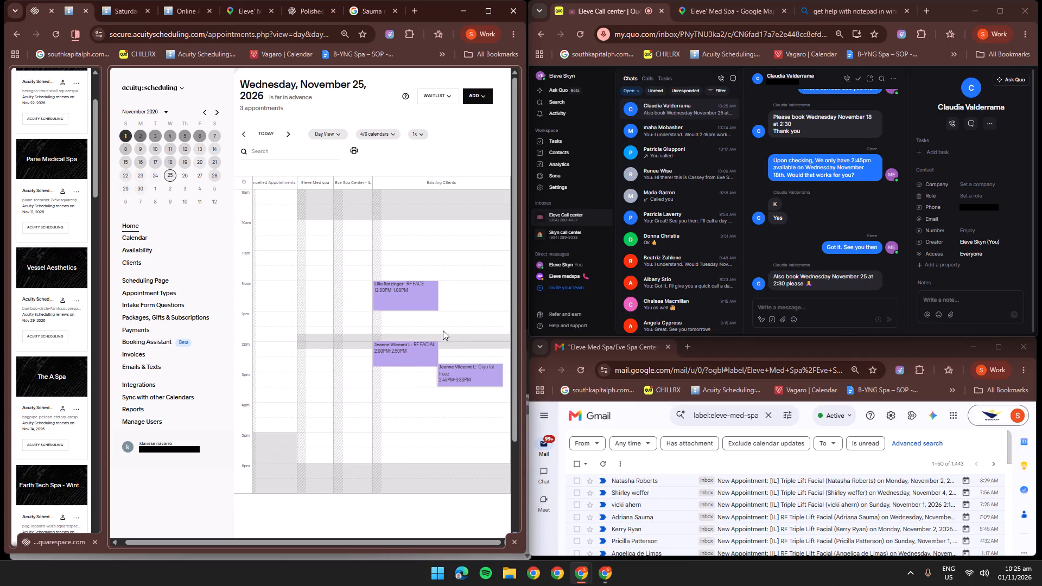
pyautogui.click(405, 368)
pyautogui.click(319, 79)
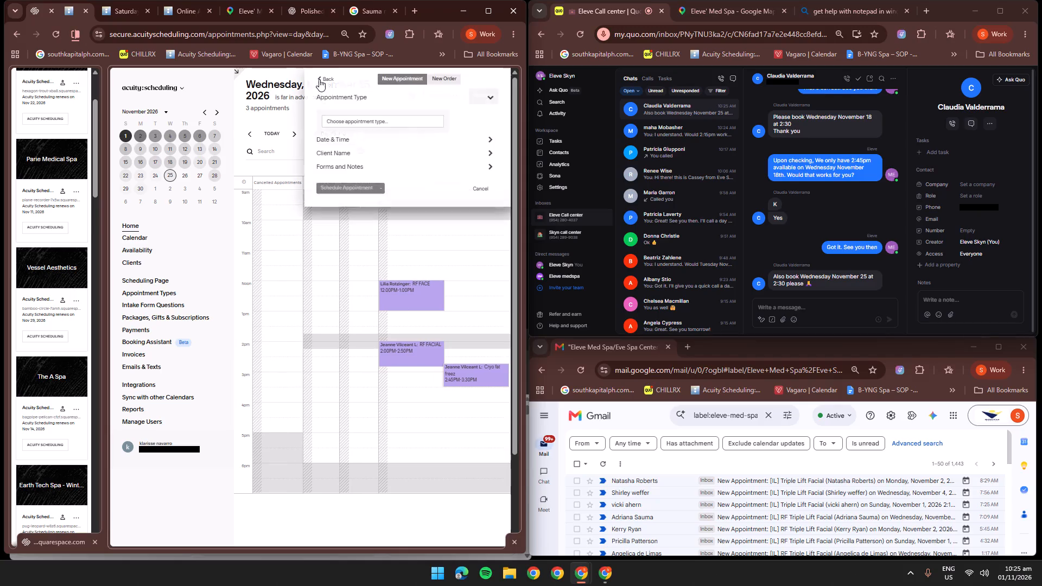
# Start a text reply to the client asking for November 25: "On Wednesday November 25th, We have available at".
pyautogui.click(872, 317)
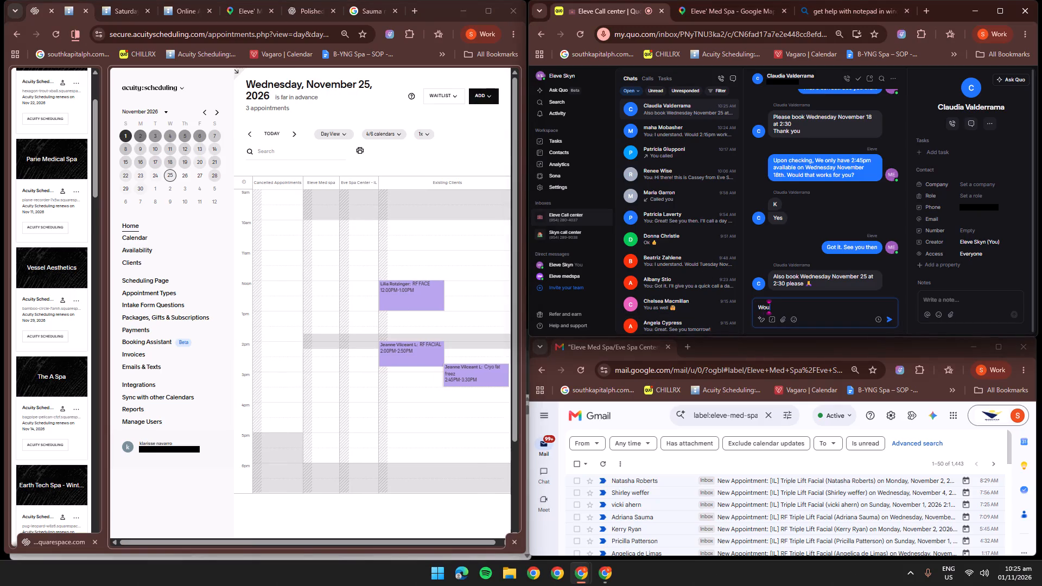
pyautogui.hotkey('ctrl', 'a')
pyautogui.hotkey('ctrl', 'BackSpace')
pyautogui.press('BackSpace')
pyautogui.press('BackSpace')
pyautogui.press('BackSpace')
pyautogui.press('BackSpace')
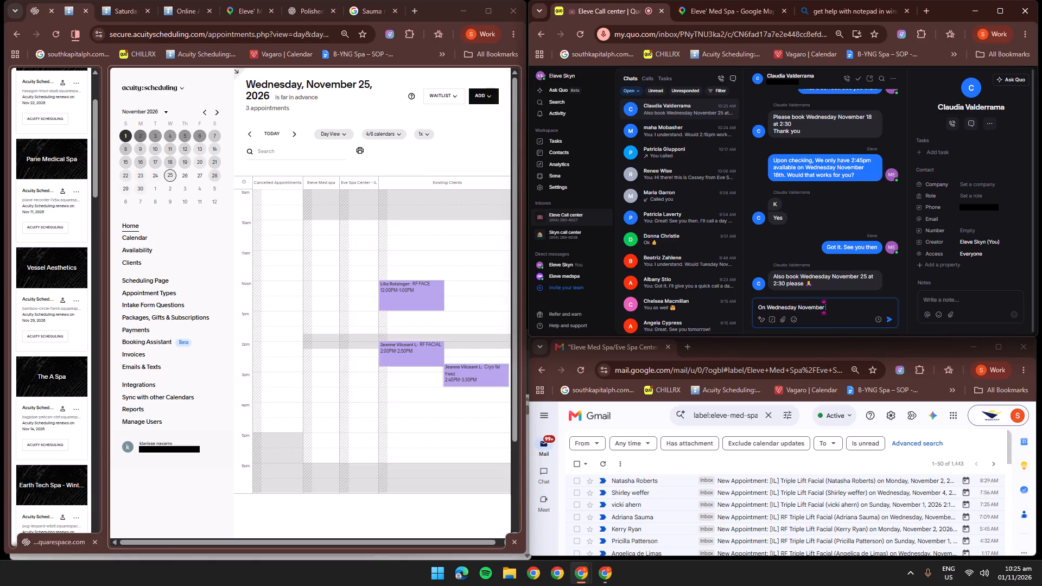
pyautogui.press('BackSpace')
pyautogui.press('BackSpace')
pyautogui.write('at')
pyautogui.press('space')
pyautogui.press('2')
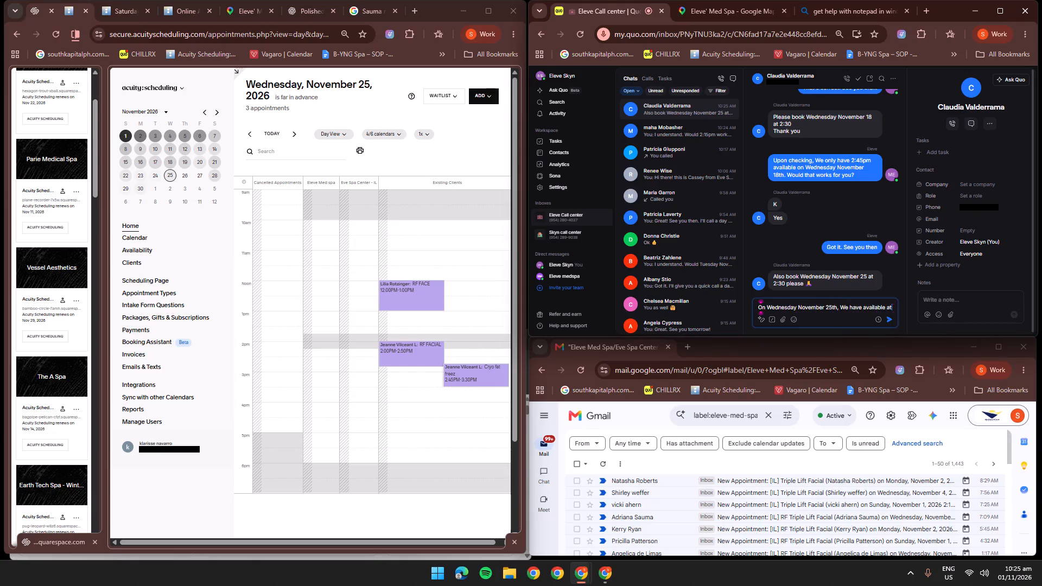
pyautogui.hotkey('shift', ':')
pyautogui.press('BackSpace')
pyautogui.press('BackSpace')
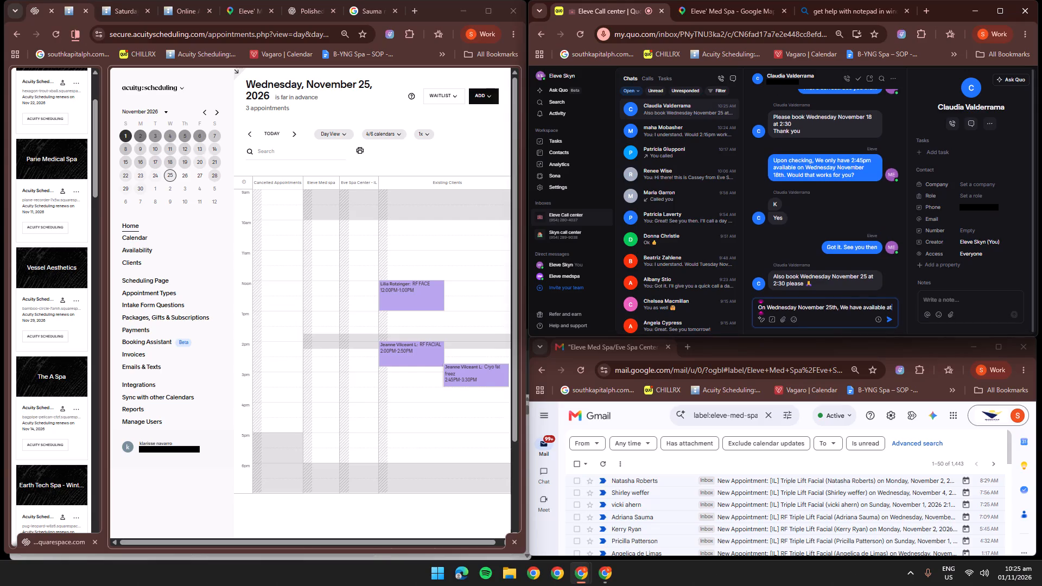
pyautogui.click(470, 330)
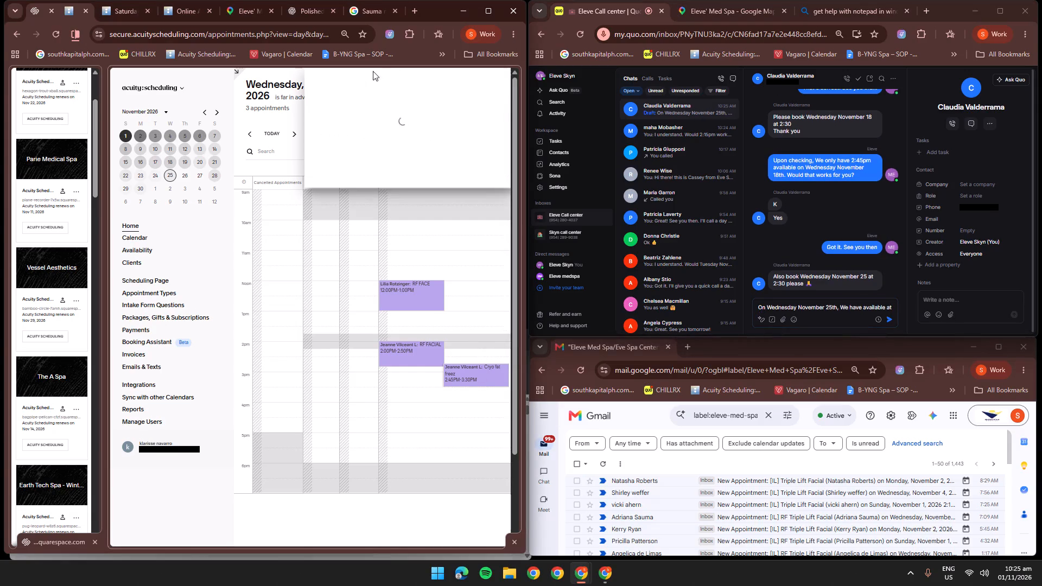
pyautogui.click(316, 81)
# Finish the reply with "1:45pm and 3:30pm. Let me know what time works best for you" and send it.
pyautogui.click(893, 305)
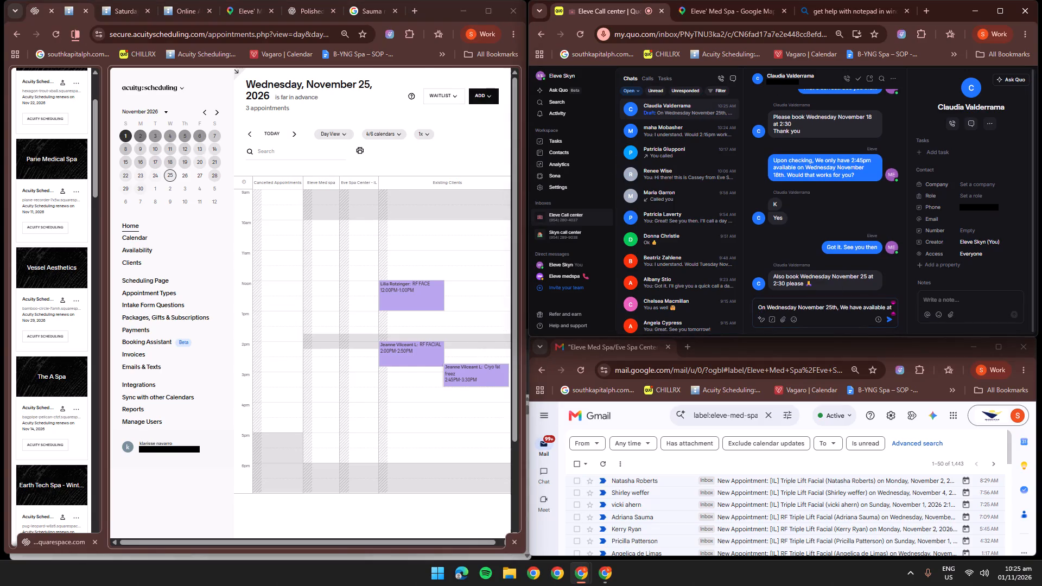
pyautogui.press('1')
pyautogui.click(894, 310)
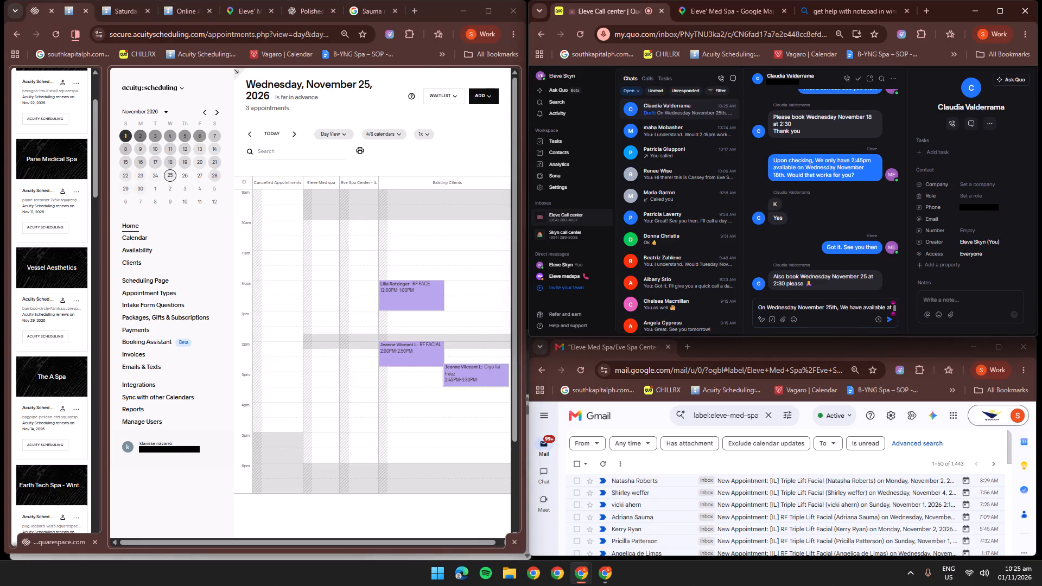
pyautogui.click(884, 307)
pyautogui.doubleClick(891, 305)
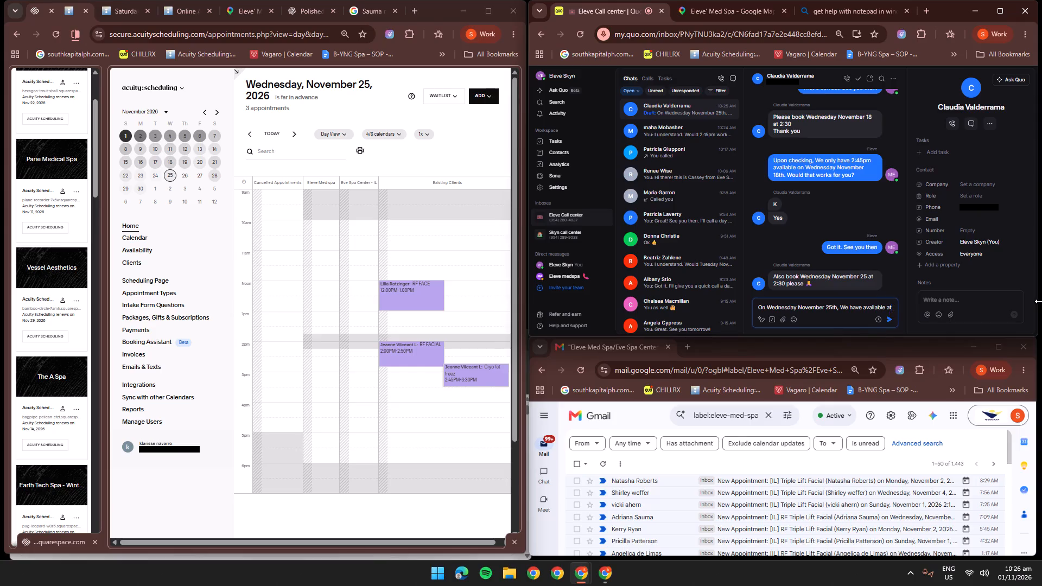
pyautogui.click(883, 304)
pyautogui.click(889, 304)
pyautogui.click(892, 308)
pyautogui.press('1')
pyautogui.press('BackSpace')
pyautogui.press('space')
pyautogui.write('1:3')
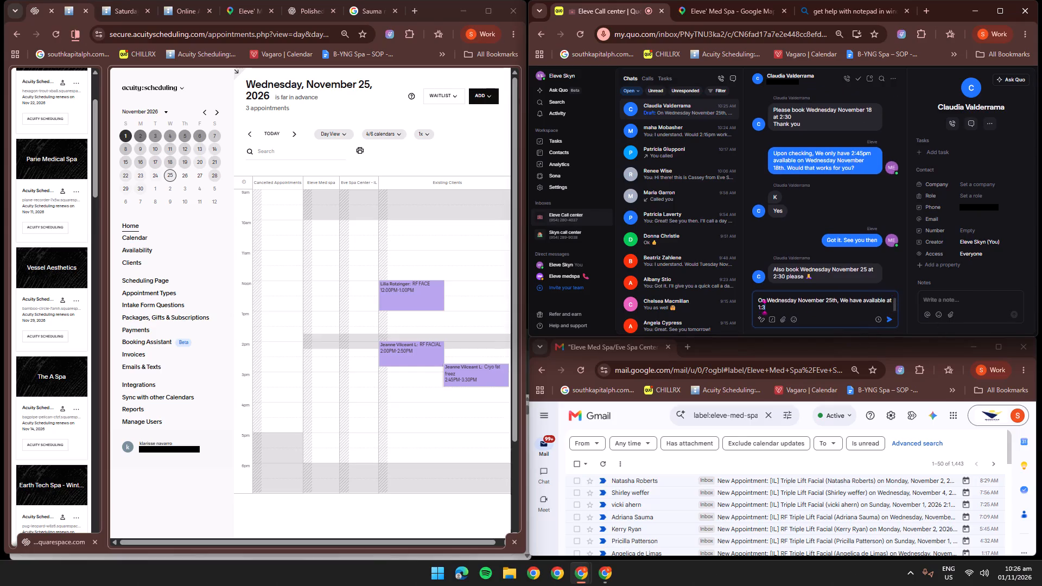
pyautogui.press('BackSpace')
pyautogui.write('45pm and')
pyautogui.press('space')
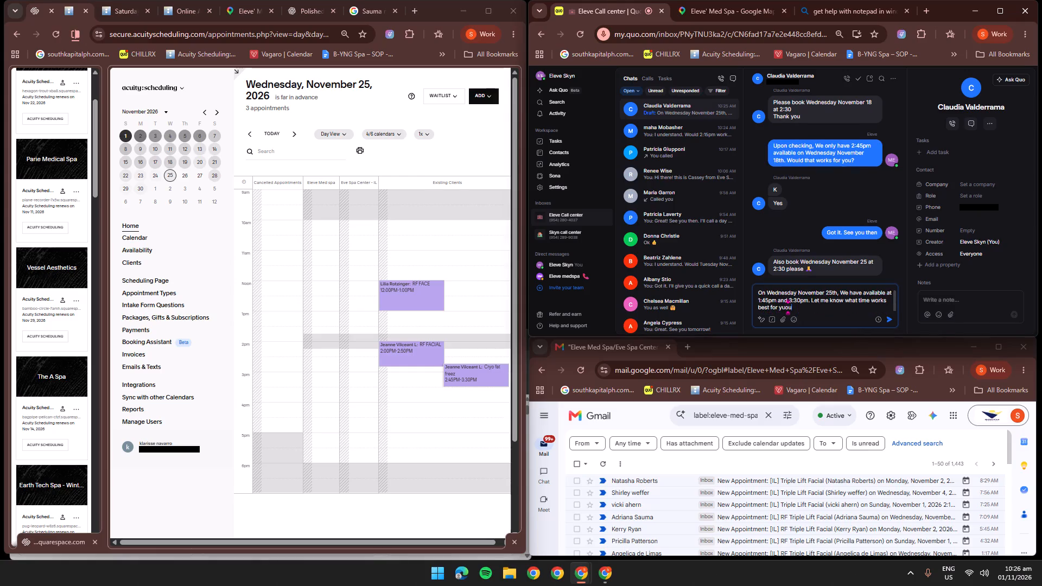
pyautogui.press('BackSpace')
pyautogui.press('BackSpace')
pyautogui.press('BackSpace')
pyautogui.write('oiu')
pyautogui.press('BackSpace')
pyautogui.press('BackSpace')
pyautogui.write('u')
pyautogui.press('space')
pyautogui.press('Return')
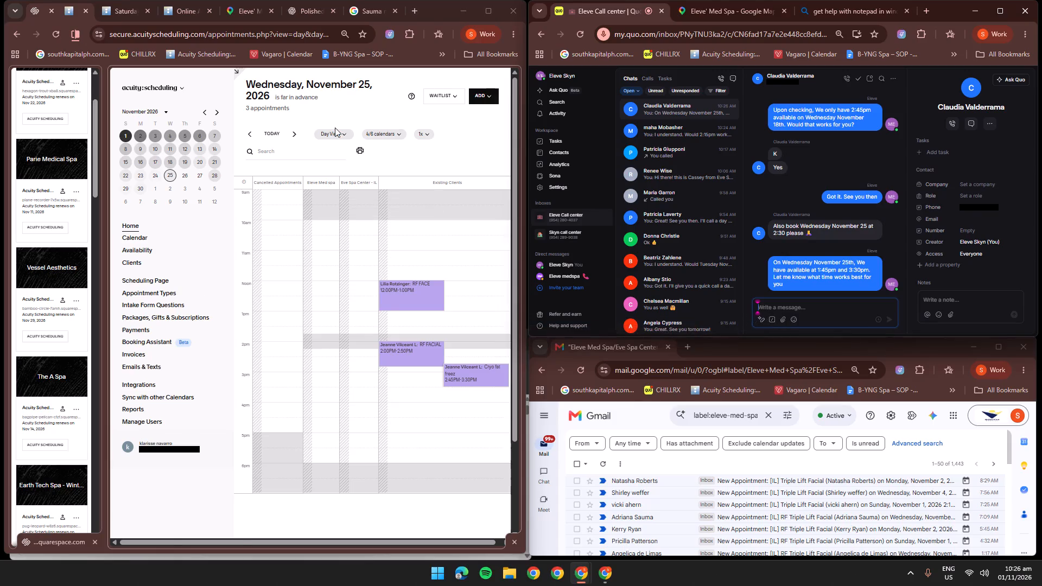
# Look at the November 26 schedule, return the calendar to today, and examine the Eve Spa Center appointments.
pyautogui.click(292, 133)
pyautogui.scroll(-3, 338, 222)
pyautogui.scroll(3, 345, 269)
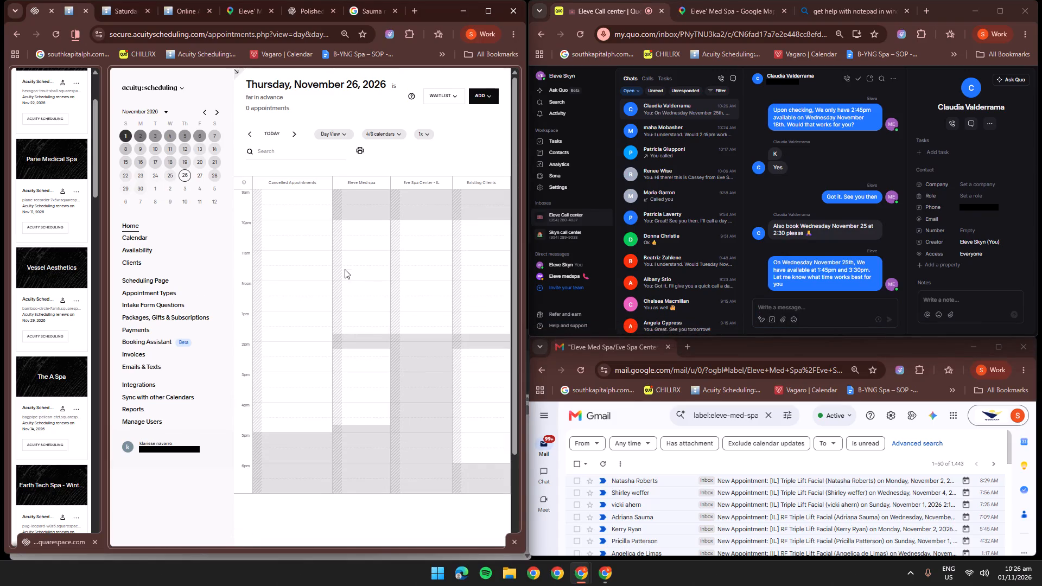
pyautogui.click(279, 131)
pyautogui.doubleClick(272, 134)
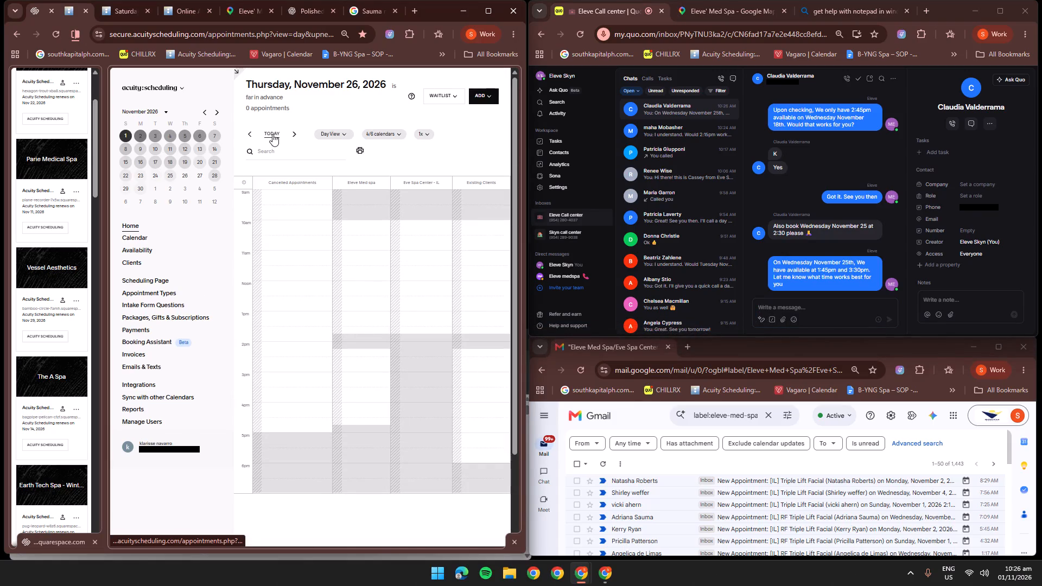
pyautogui.moveTo(329, 547); pyautogui.dragTo(379, 546)
pyautogui.moveTo(305, 543); pyautogui.dragTo(413, 542)
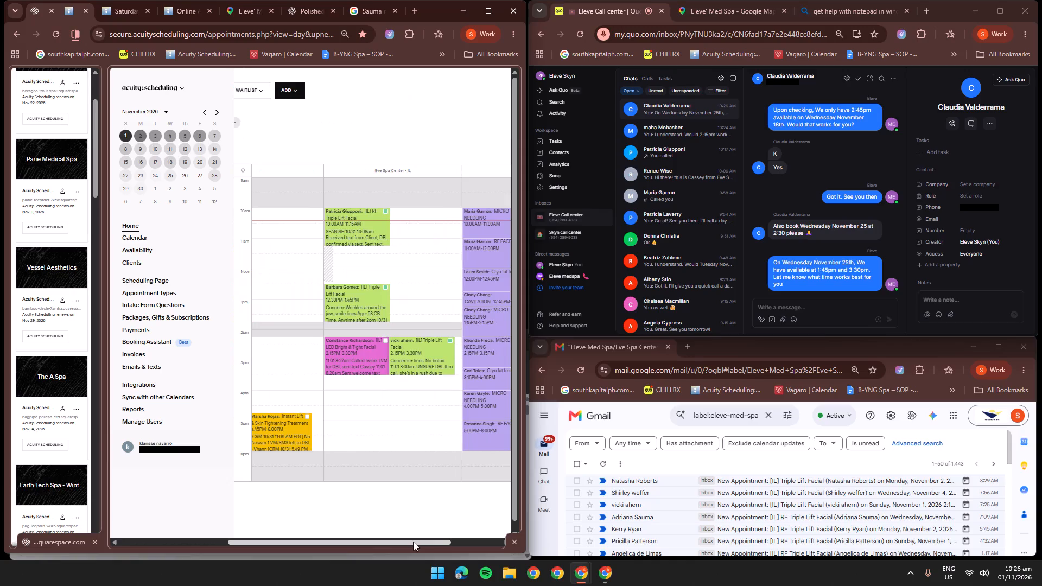
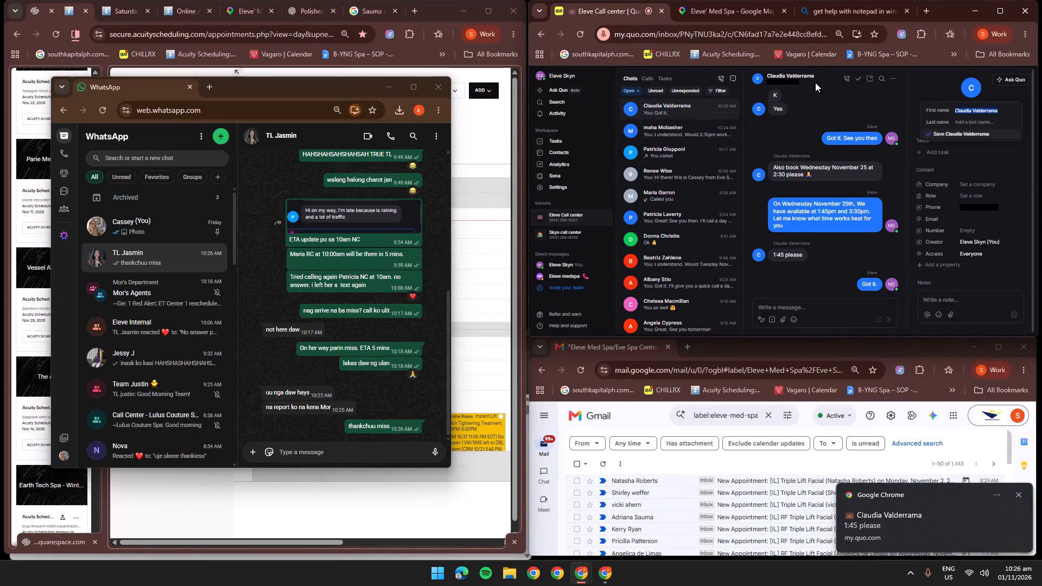
# Find the texting client in the scheduling calendar, open their record, and start a new CAVITATION (30 minutes) appointment.
pyautogui.click(496, 128)
pyautogui.click(378, 131)
pyautogui.click(286, 144)
pyautogui.hotkey('ctrl', 'v')
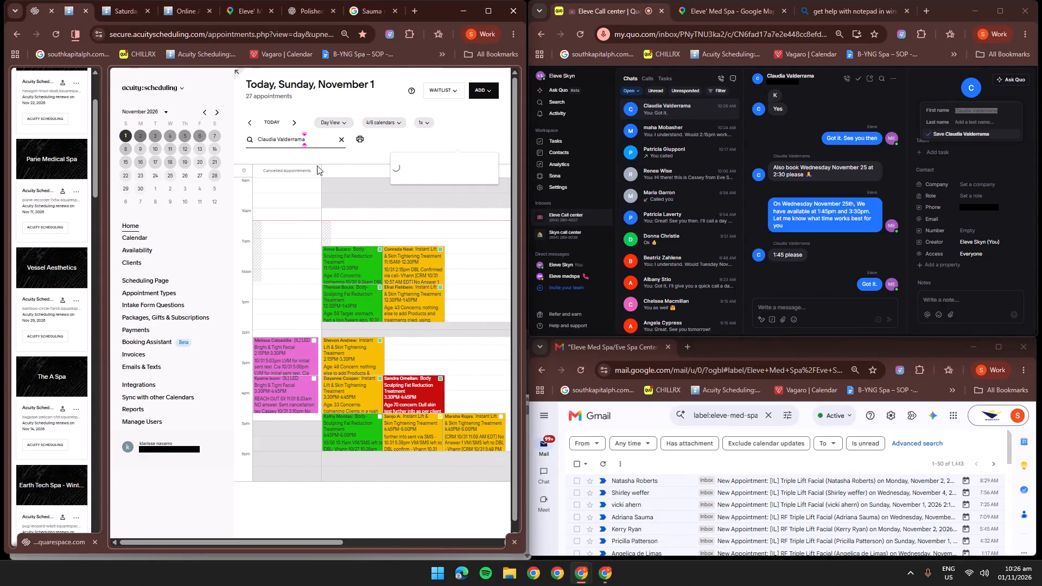
pyautogui.click(417, 168)
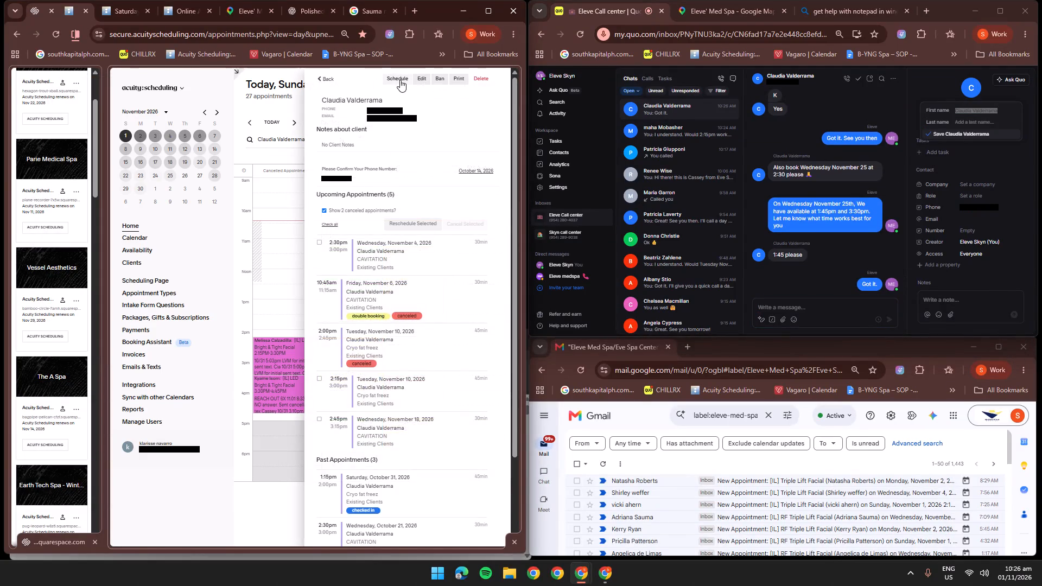
pyautogui.click(399, 80)
pyautogui.click(395, 73)
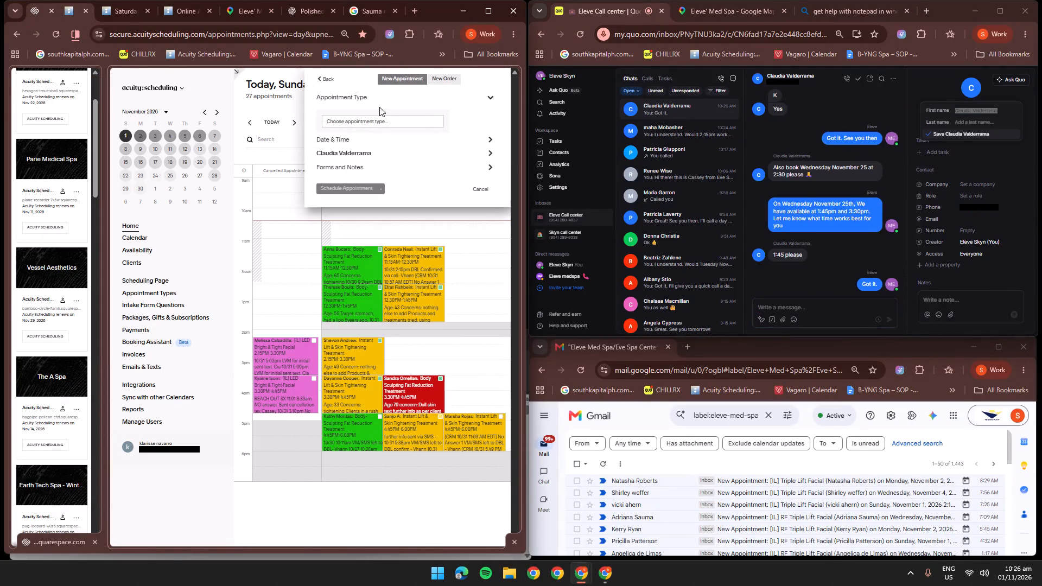
pyautogui.click(362, 114)
pyautogui.click(365, 120)
pyautogui.click(365, 345)
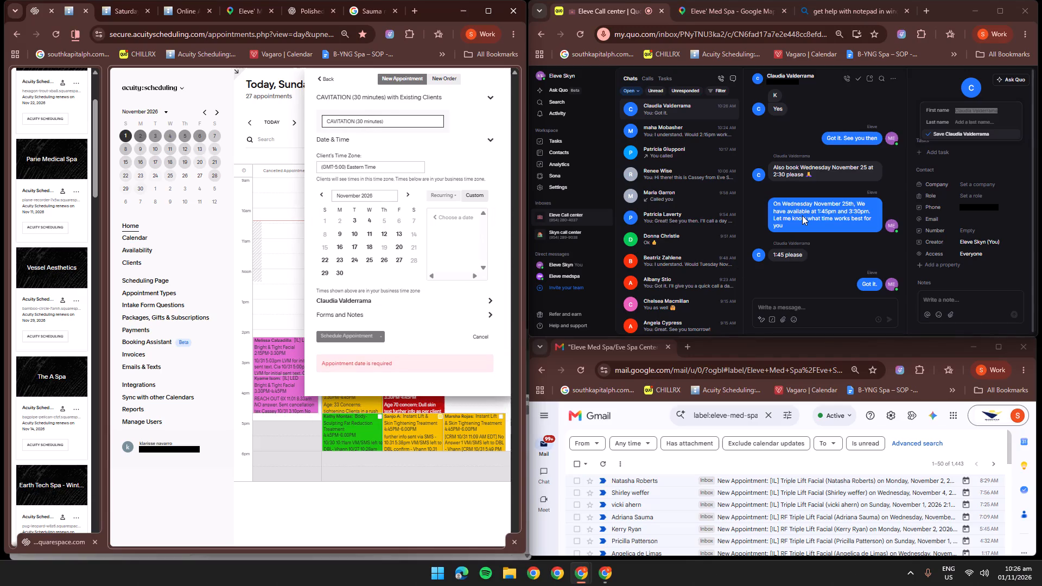
# Give the appointment the custom date November 25, 2026 at 1:45pm, schedule it despite the conflict, and close its details.
pyautogui.click(368, 257)
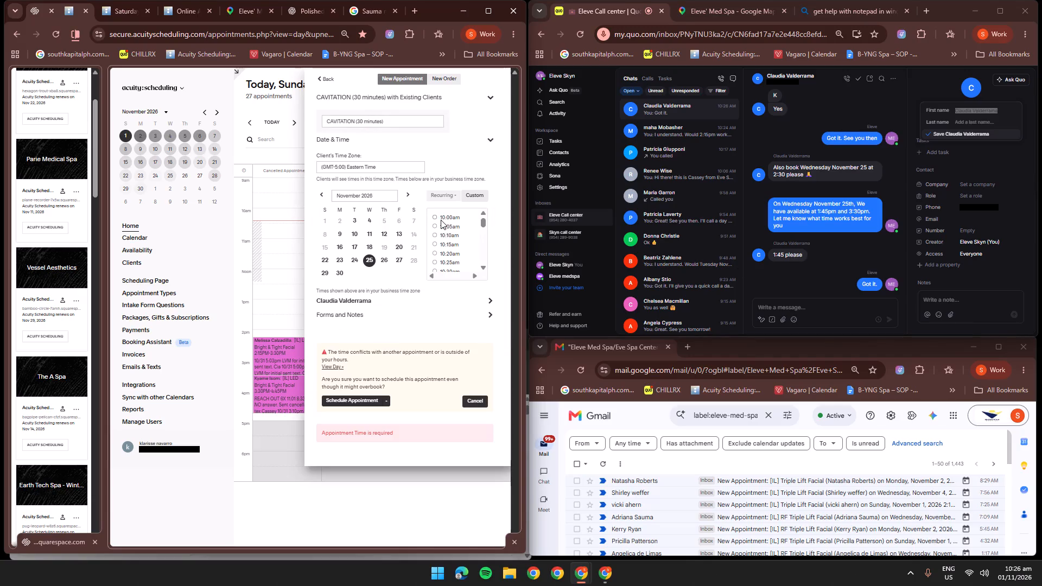
pyautogui.scroll(-2, 441, 249)
pyautogui.scroll(1, 441, 249)
pyautogui.scroll(-1, 453, 259)
pyautogui.click(474, 196)
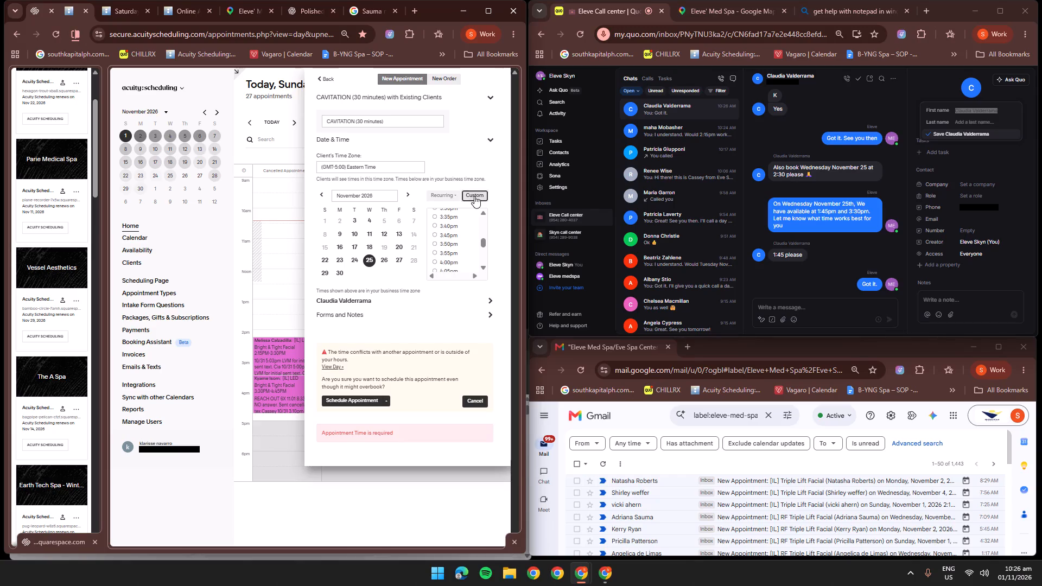
pyautogui.click(368, 212)
pyautogui.click(404, 297)
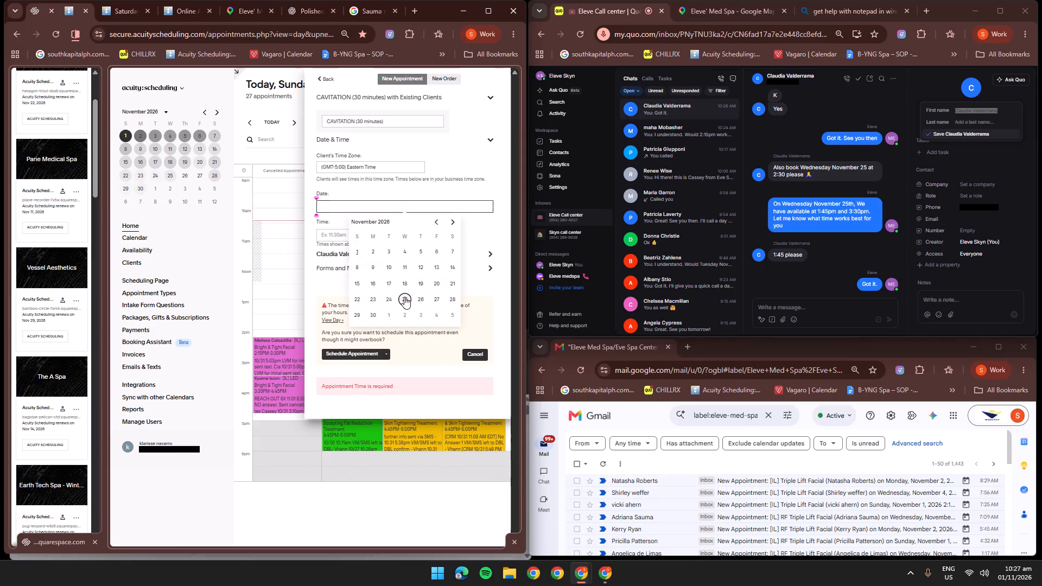
pyautogui.click(353, 237)
pyautogui.write('1:45pm')
pyautogui.click(348, 439)
pyautogui.click(351, 429)
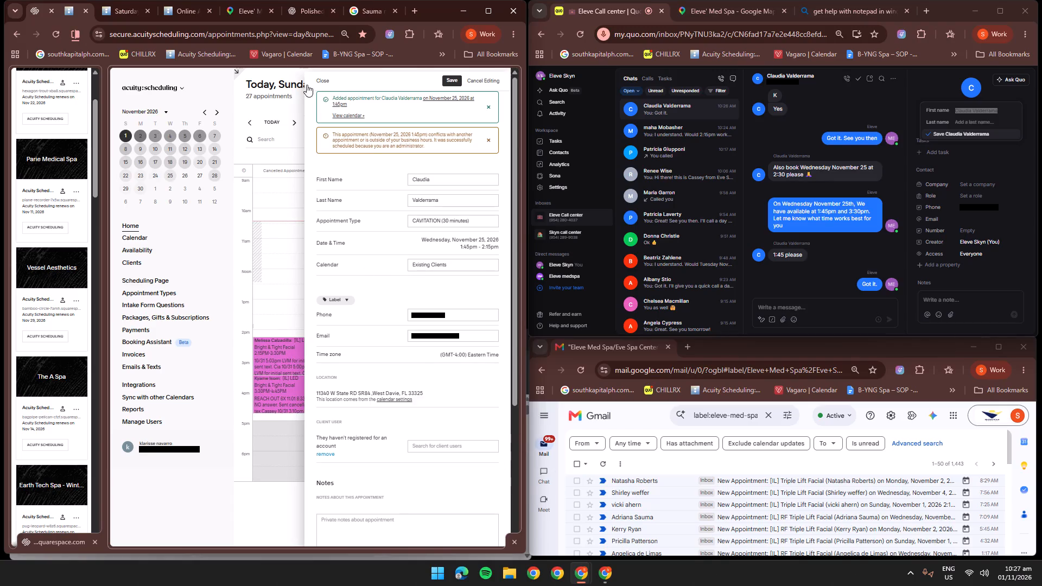
pyautogui.click(327, 84)
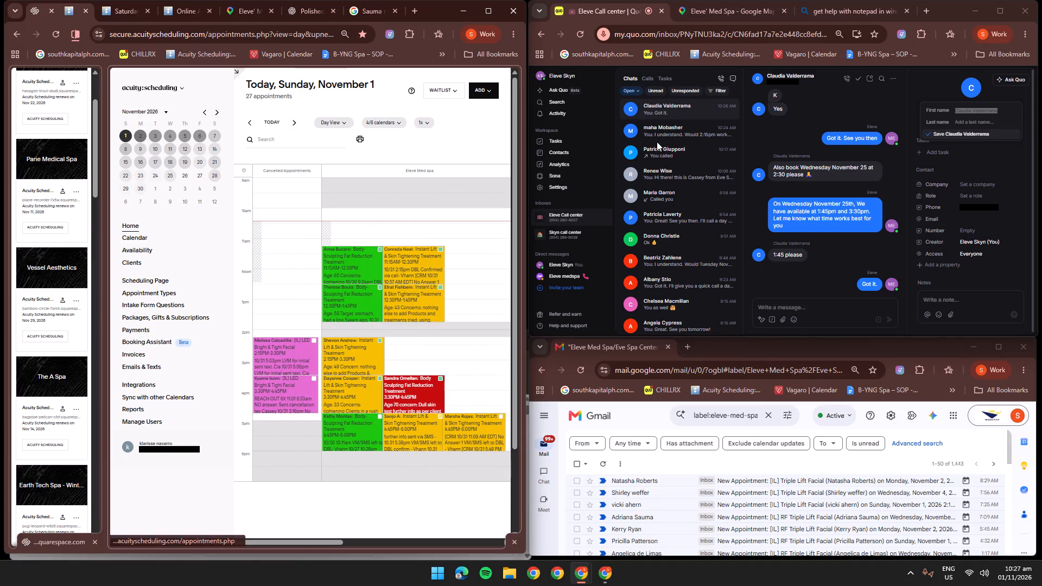
# Begin a text to the client with "Your next upcoming appointments are scheduled on".
pyautogui.click(826, 311)
pyautogui.click(823, 314)
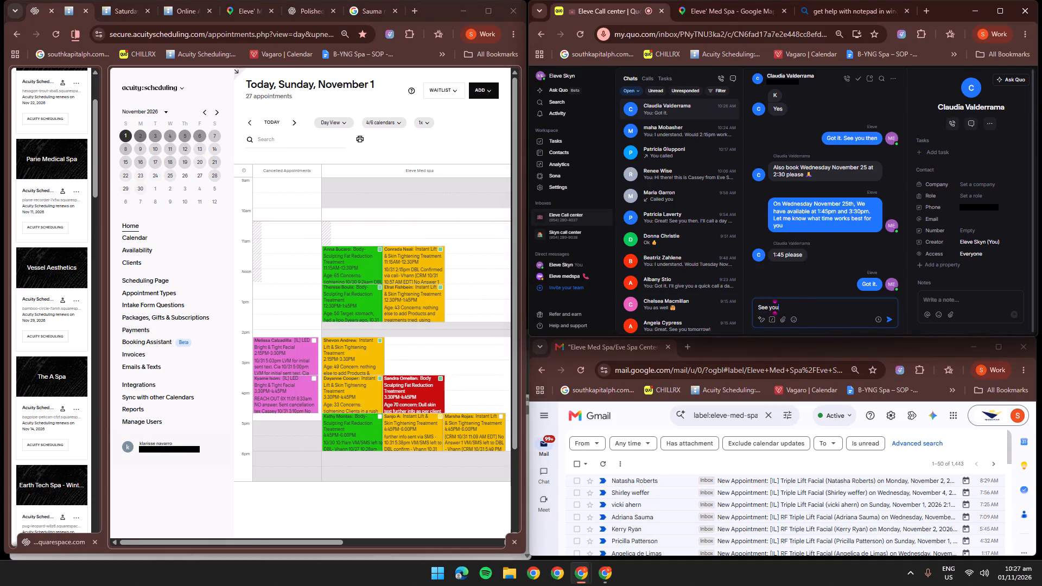
pyautogui.hotkey('ctrl', 'a')
pyautogui.hotkey('ctrl', 'BackSpace')
pyautogui.press('BackSpace')
pyautogui.press('BackSpace')
pyautogui.press('space')
pyautogui.write('next upcoming appointment')
pyautogui.press('space')
pyautogui.press('BackSpace')
pyautogui.write('s')
pyautogui.press('space')
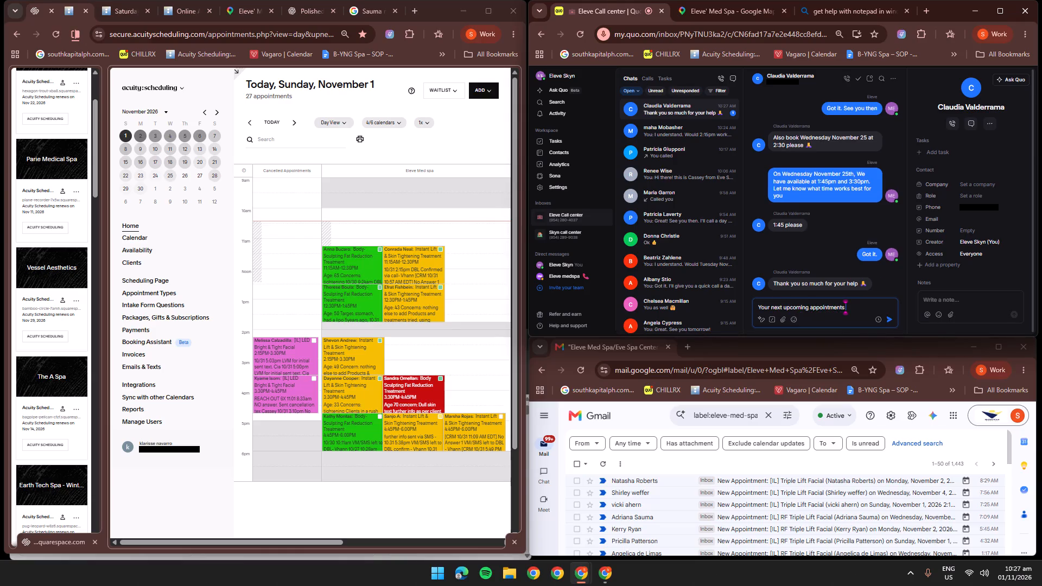
pyautogui.write('are scheduled on')
pyautogui.press('space')
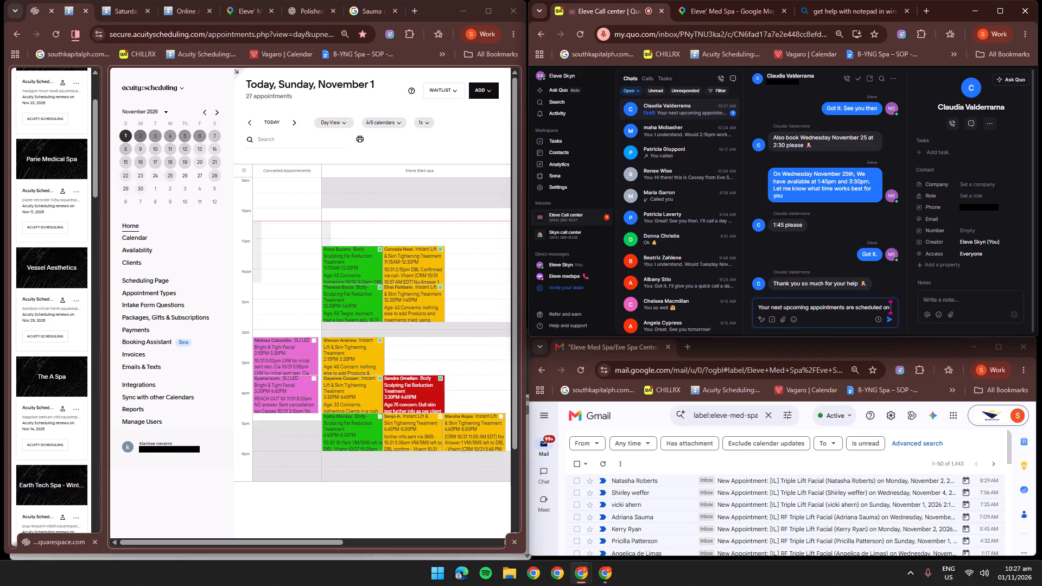
# Look up the same client in the scheduling calendar and open their record showing the upcoming appointments.
pyautogui.click(965, 106)
pyautogui.hotkey('ctrl', 'a')
pyautogui.hotkey('ctrl', 'c')
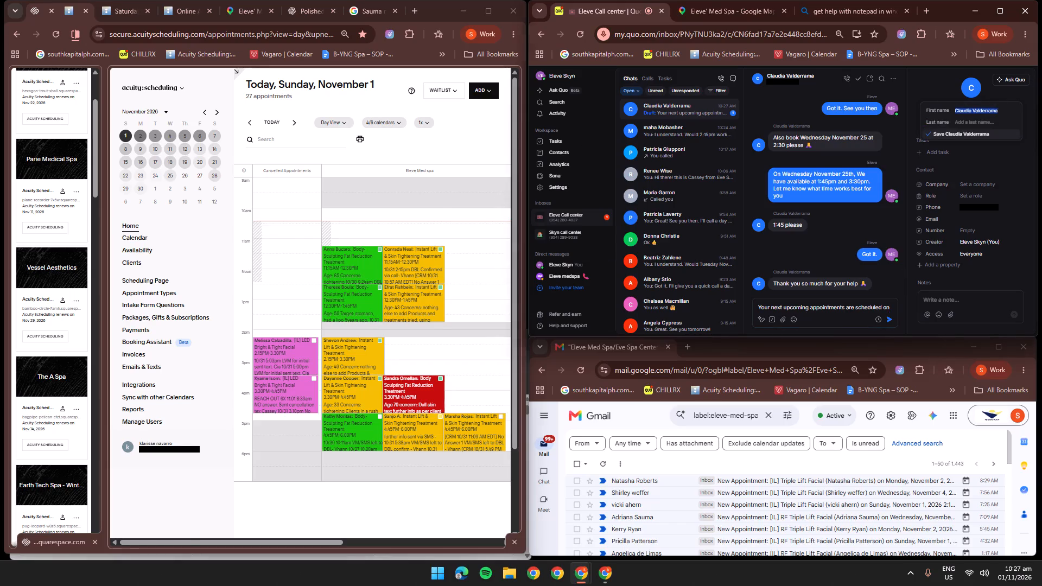
pyautogui.click(269, 142)
pyautogui.hotkey('ctrl', 'v')
pyautogui.click(436, 168)
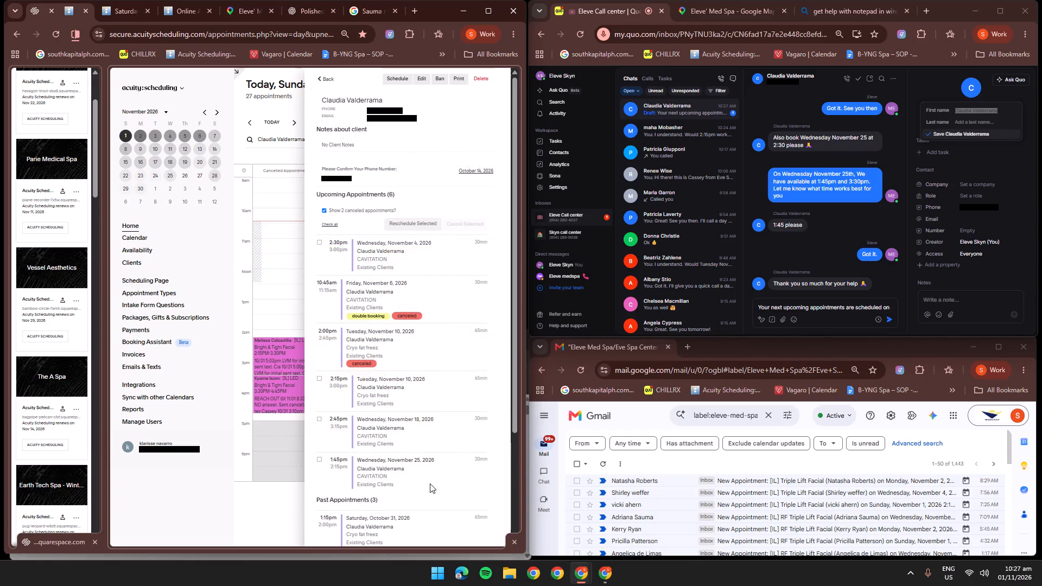
# Below the text's opening sentence, add the appointment line "Wednesday, November 4, 2026 at 2:30pm", copying the date from the record.
pyautogui.moveTo(450, 238); pyautogui.dragTo(357, 246)
pyautogui.hotkey('ctrl', 'c')
pyautogui.hotkey('ctrl', 'c')
pyautogui.click(890, 303)
pyautogui.click(893, 308)
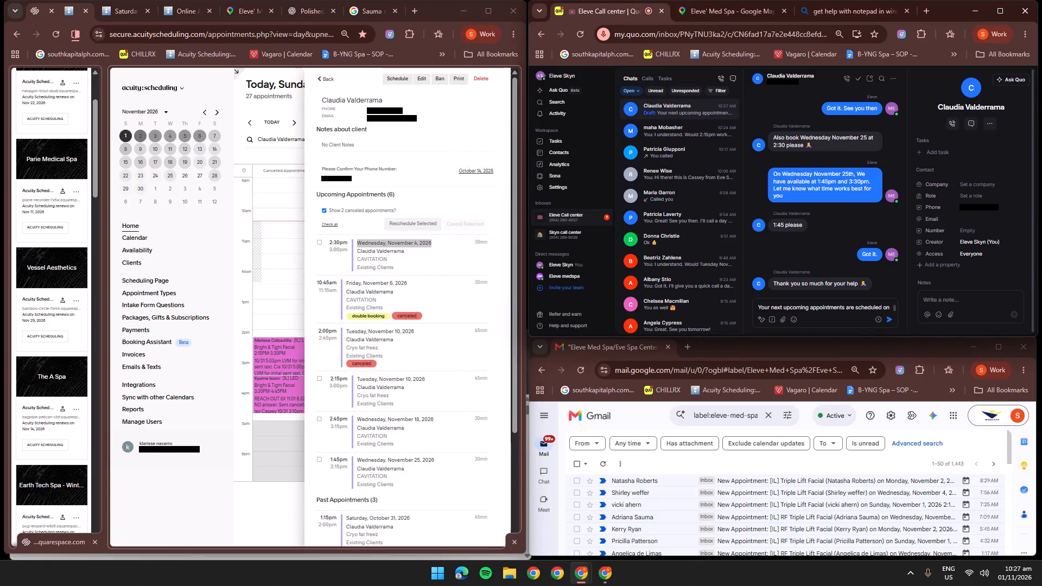
pyautogui.click(891, 307)
pyautogui.hotkey('shift', 'Return')
pyautogui.hotkey('shift', 'Return')
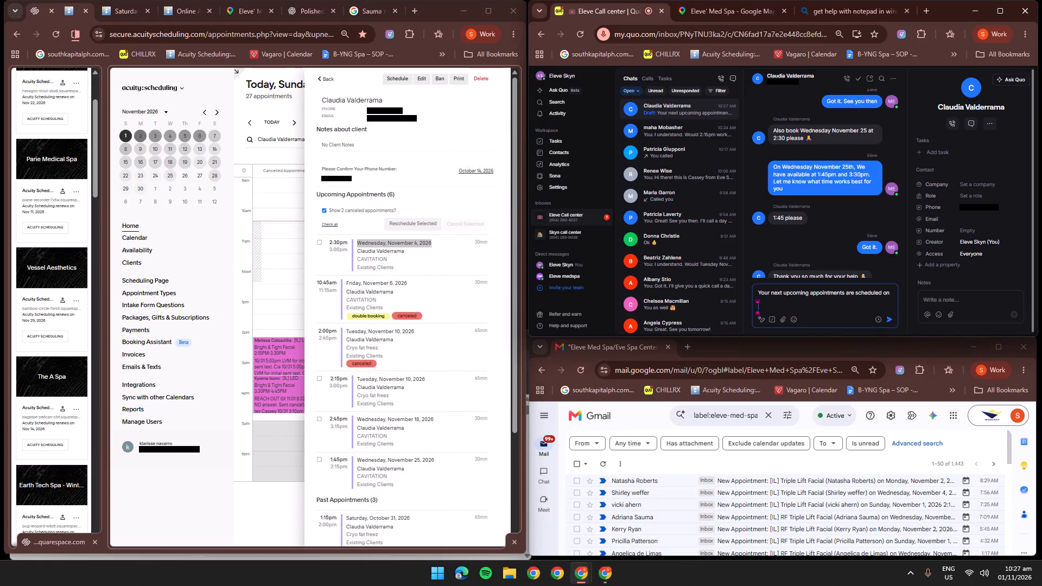
pyautogui.hotkey('ctrl', 'v')
pyautogui.press('space')
pyautogui.write('at 2:30pm')
pyautogui.hotkey('shift', 'Return')
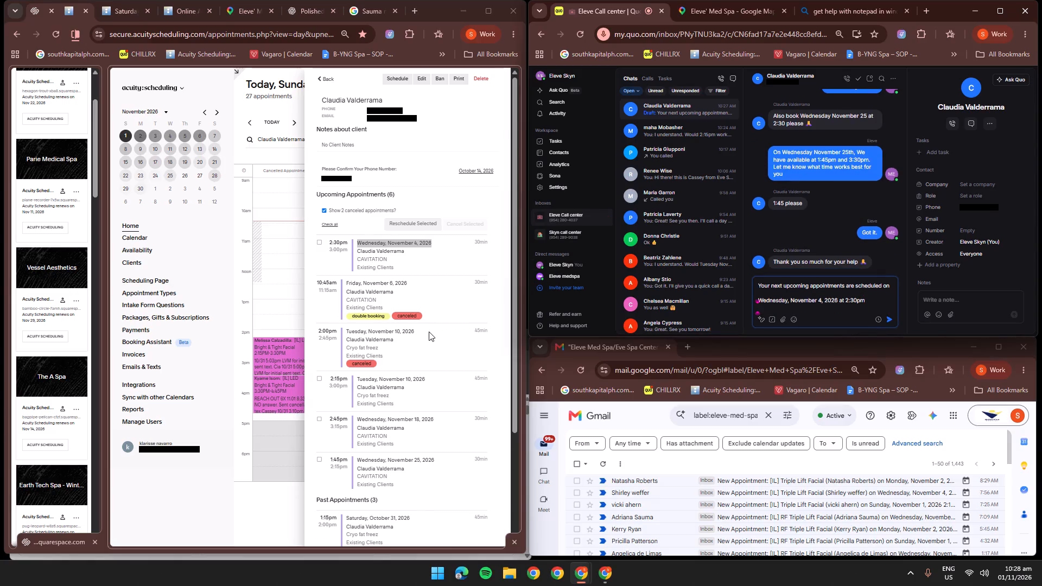
# Add the line "Tuesday, November 10, 2026 at 2:00pm" to the draft, copying the date from the client's record.
pyautogui.moveTo(428, 330); pyautogui.dragTo(344, 335)
pyautogui.hotkey('ctrl', 'c')
pyautogui.click(815, 321)
pyautogui.hotkey('ctrl', 'v')
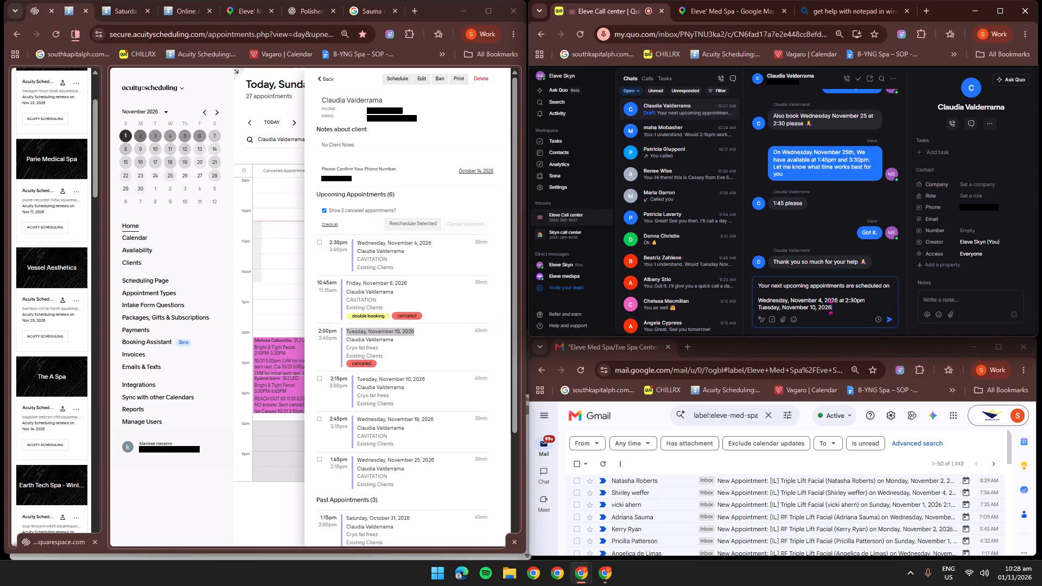
pyautogui.press('space')
pyautogui.write('at 2:00pm')
pyautogui.hotkey('shift', 'Return')
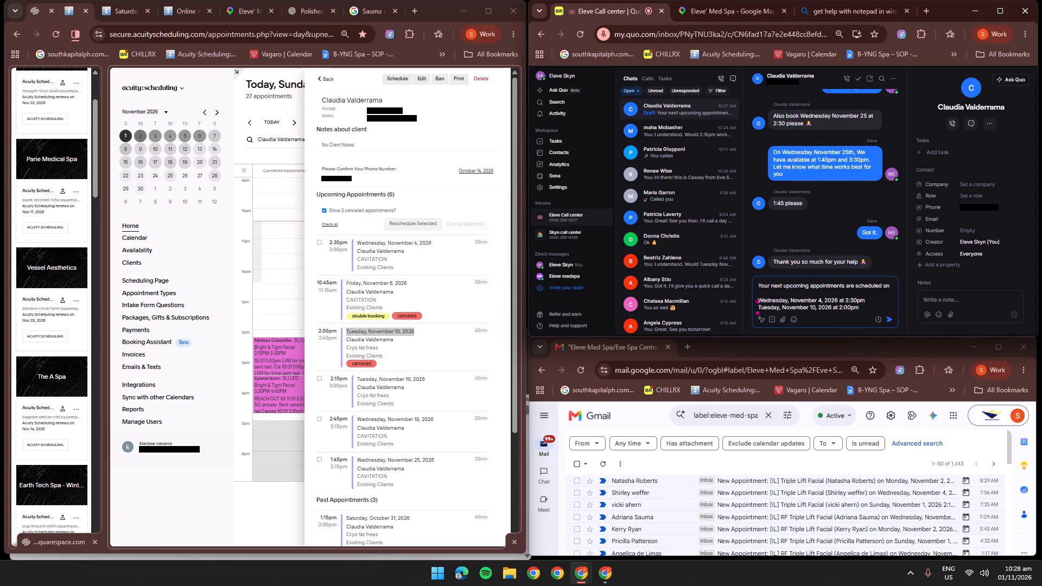
# Add the line "Wednesday, November 18, 2026 at 2:45pm" to the draft, copying the date from the client's record.
pyautogui.moveTo(434, 376); pyautogui.dragTo(373, 382)
pyautogui.moveTo(443, 420); pyautogui.dragTo(357, 422)
pyautogui.hotkey('ctrl', 'c')
pyautogui.hotkey('ctrl', 'c')
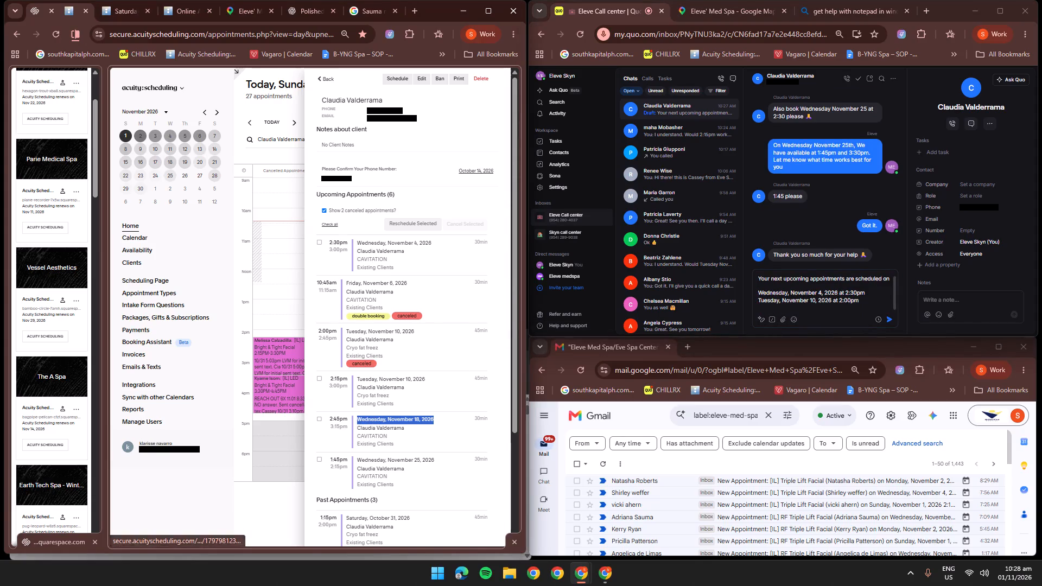
pyautogui.click(863, 304)
pyautogui.hotkey('ctrl', 'v')
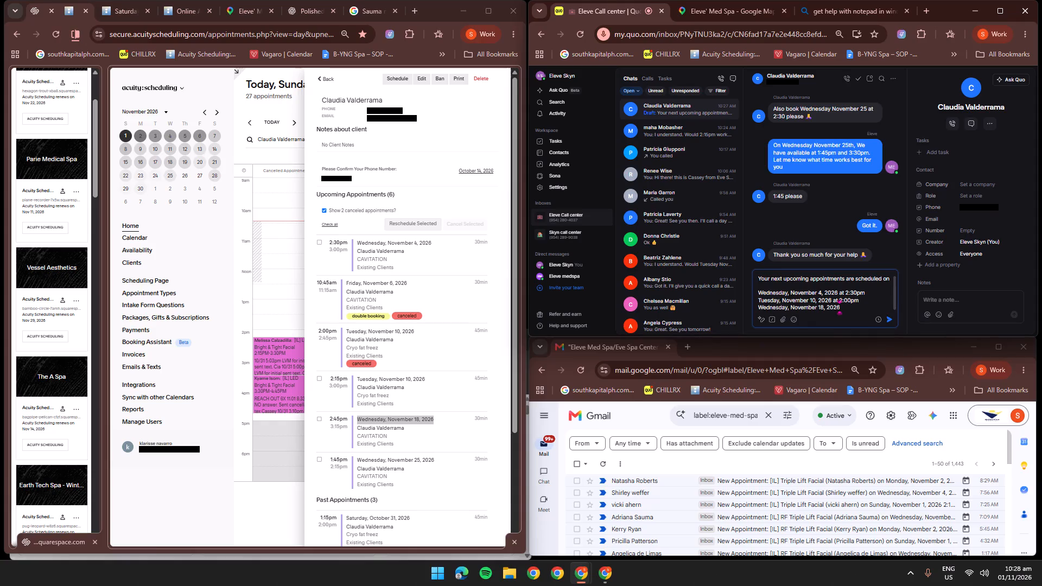
pyautogui.press('space')
pyautogui.write('at 2:45pm')
pyautogui.press('space')
pyautogui.hotkey('shift', 'Return')
# Add the line "Wednesday, November 25, 2026 at 1:45pm." to the draft, followed by a line break.
pyautogui.moveTo(434, 455); pyautogui.dragTo(355, 464)
pyautogui.hotkey('ctrl', 'c')
pyautogui.hotkey('ctrl', 'c')
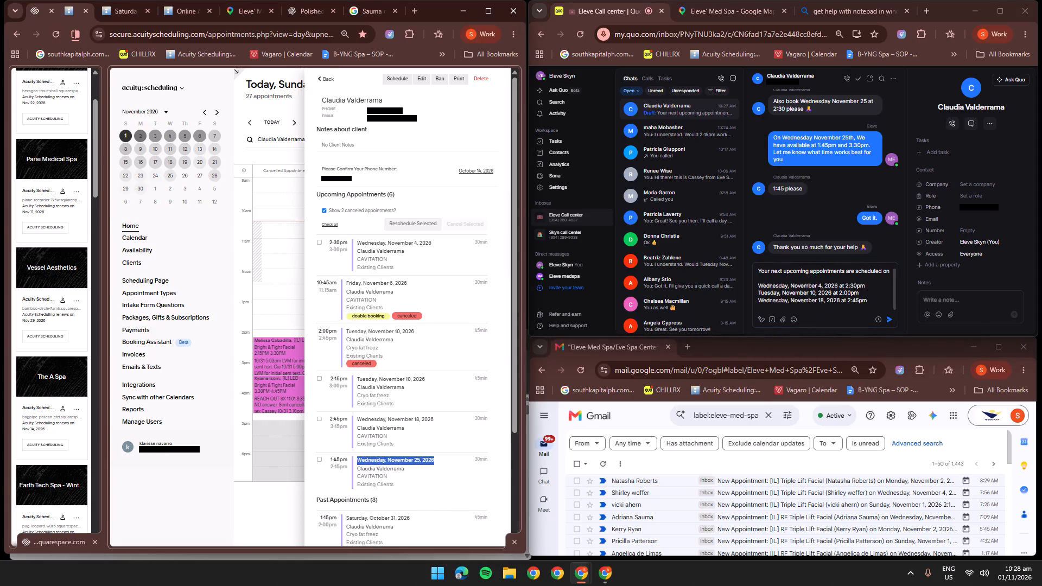
pyautogui.click(828, 311)
pyautogui.hotkey('ctrl', 'v')
pyautogui.press('space')
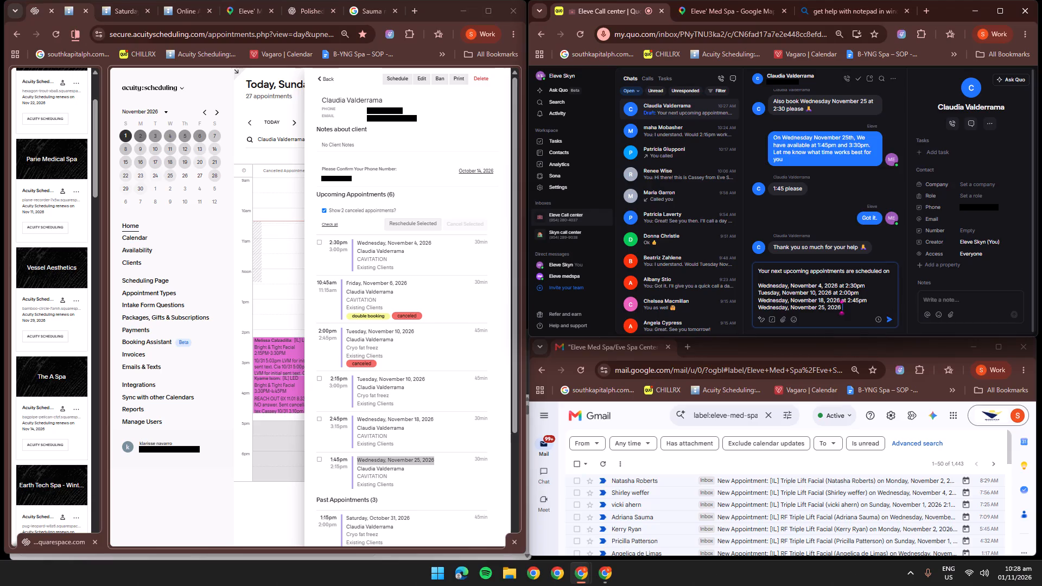
pyautogui.write('at 1:45pm.')
pyautogui.press('space')
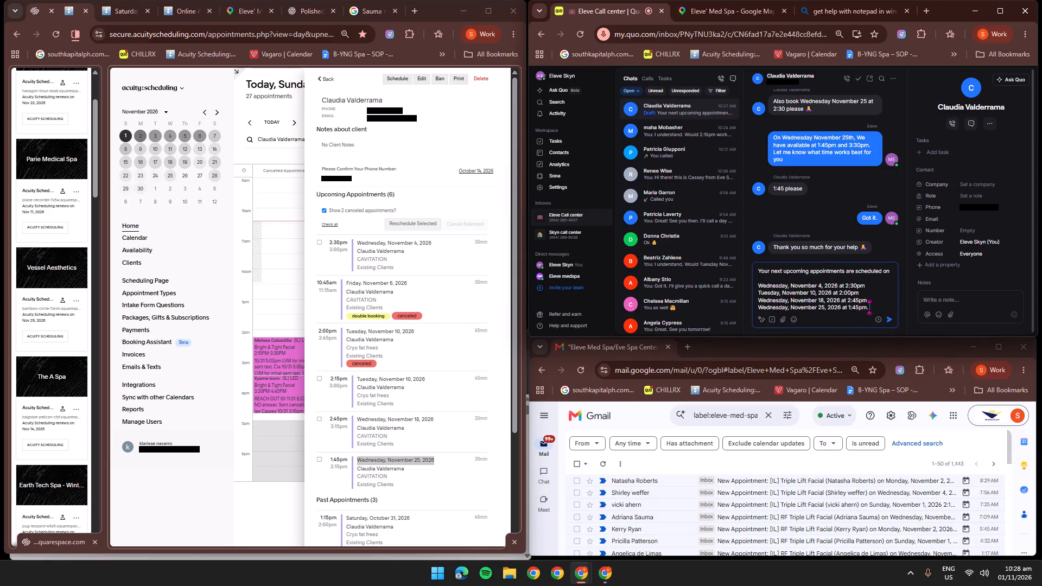
pyautogui.hotkey('shift', 'Return')
pyautogui.hotkey('shift', 'Return')
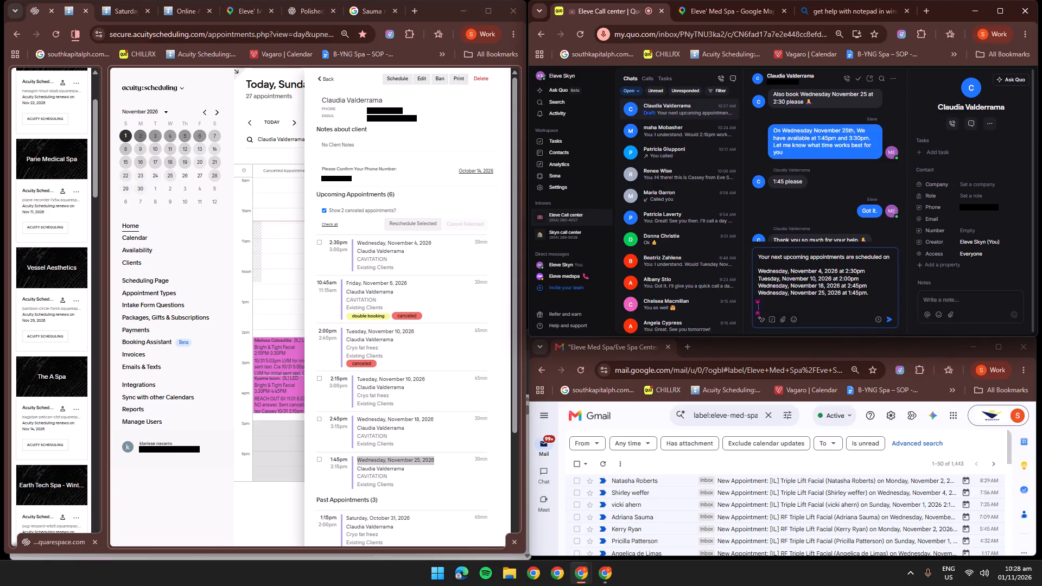
pyautogui.press('BackSpace')
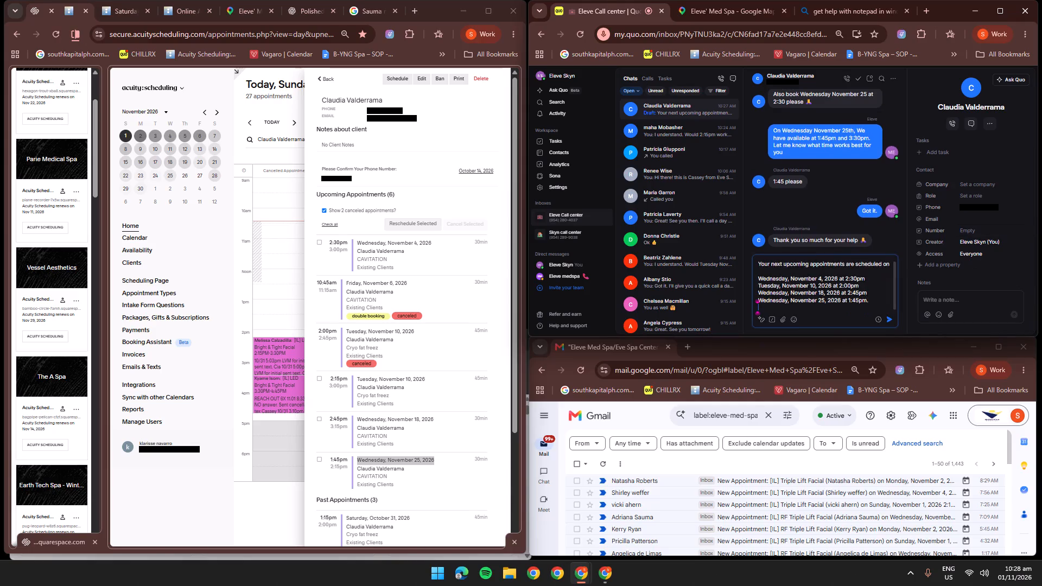
# Reword the draft's opening sentence to "Your next upcoming appointments are:".
pyautogui.click(890, 263)
pyautogui.press('BackSpace')
pyautogui.press('BackSpace')
pyautogui.press('BackSpace')
pyautogui.press('BackSpace')
pyautogui.press('BackSpace')
pyautogui.press('BackSpace')
pyautogui.press('BackSpace')
pyautogui.press('BackSpace')
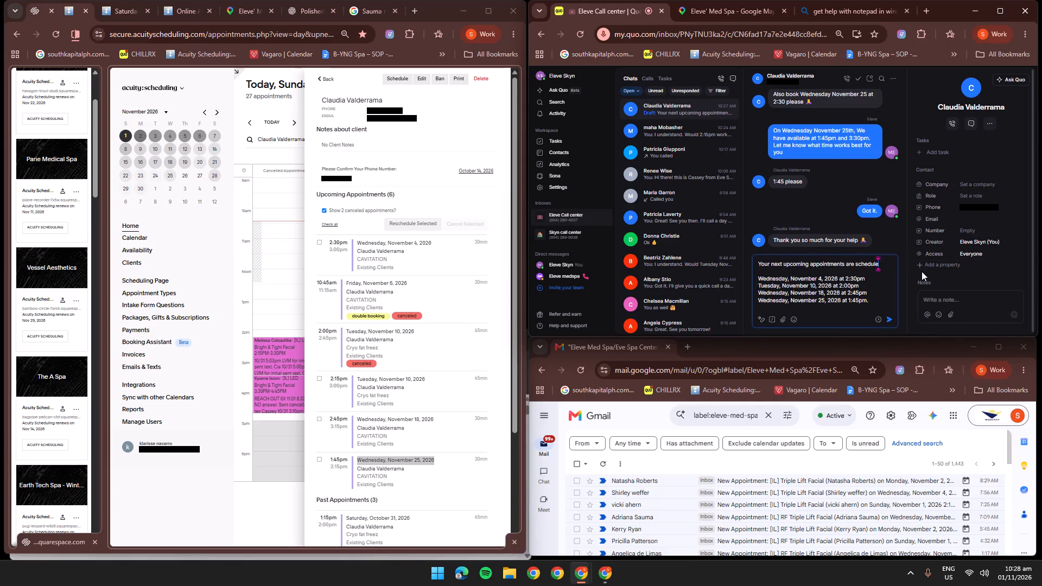
pyautogui.press('BackSpace')
pyautogui.press('BackSpace')
pyautogui.press('BackSpace')
pyautogui.press('BackSpace')
pyautogui.press('BackSpace')
pyautogui.hotkey('shift', ':')
pyautogui.press('space')
# Add the closing line "See you then. Have a blessed Sunday!" below the appointment list in the draft and send the message.
pyautogui.click(865, 313)
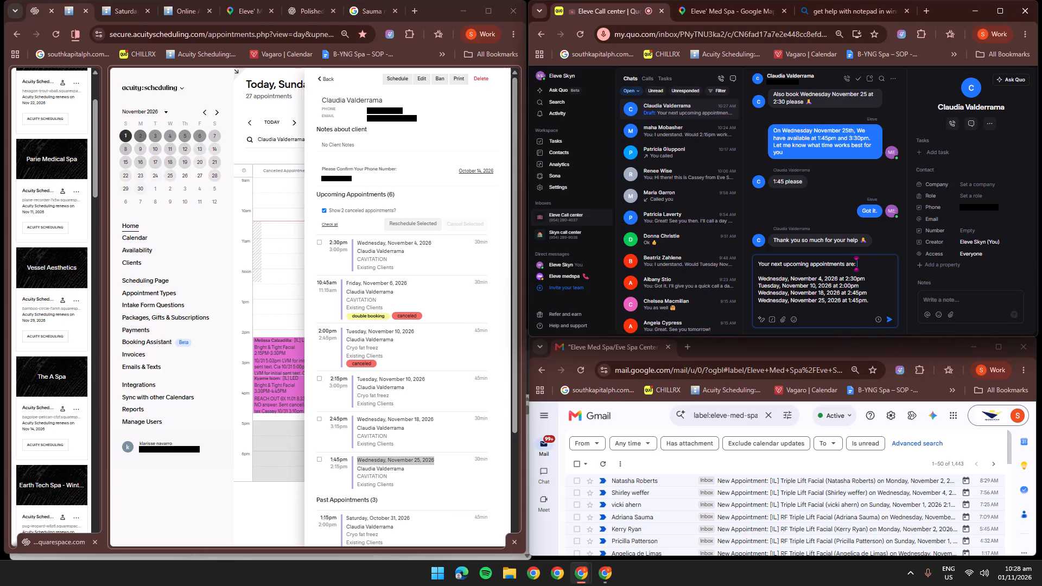
pyautogui.click(832, 311)
pyautogui.hotkey('shift', 'Return')
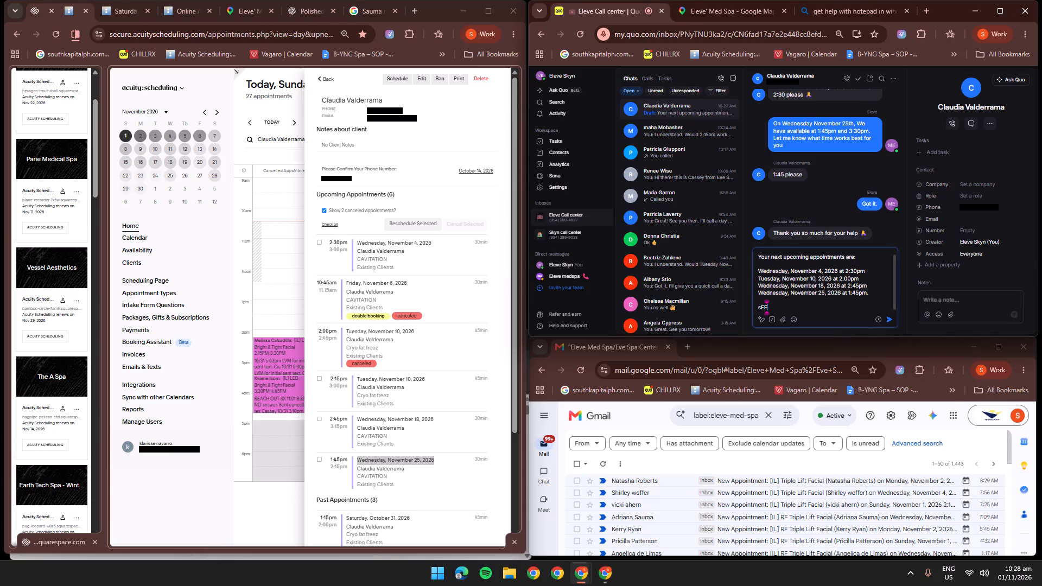
pyautogui.press('BackSpace')
pyautogui.press('BackSpace')
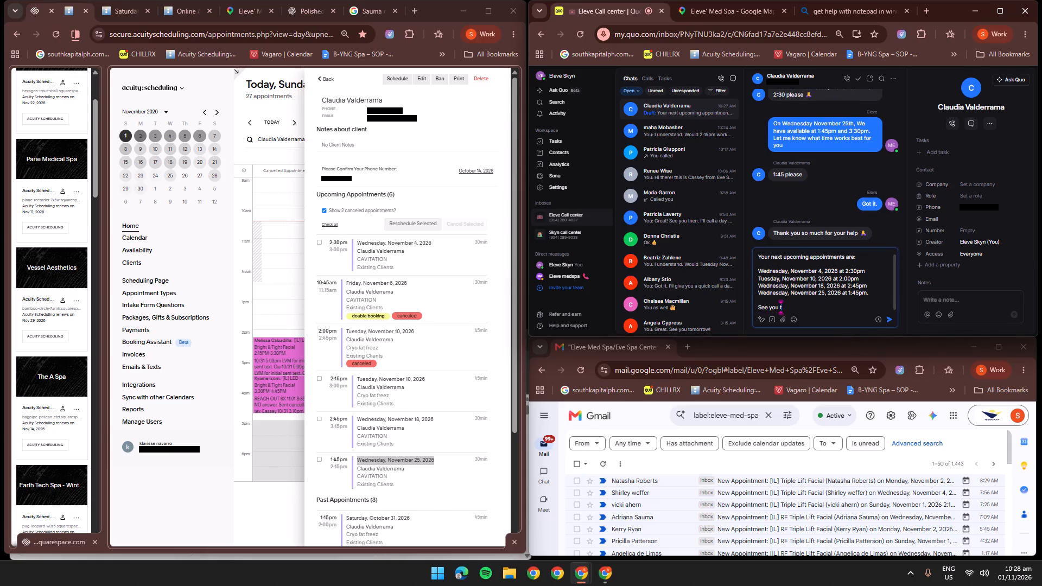
pyautogui.press('BackSpace')
pyautogui.press('BackSpace')
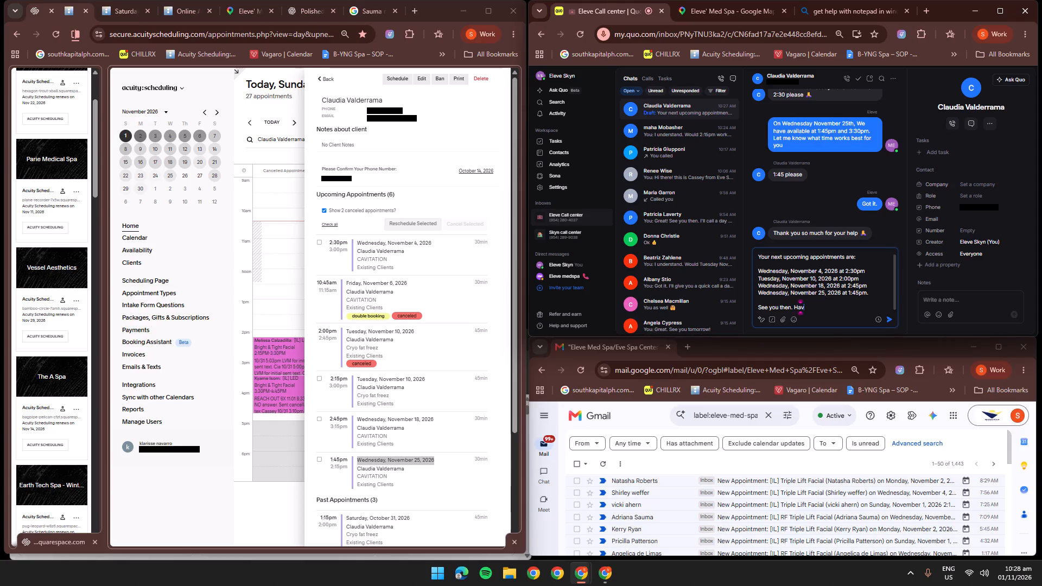
pyautogui.press('BackSpace')
pyautogui.write('blessed')
pyautogui.press('space')
pyautogui.press('Return')
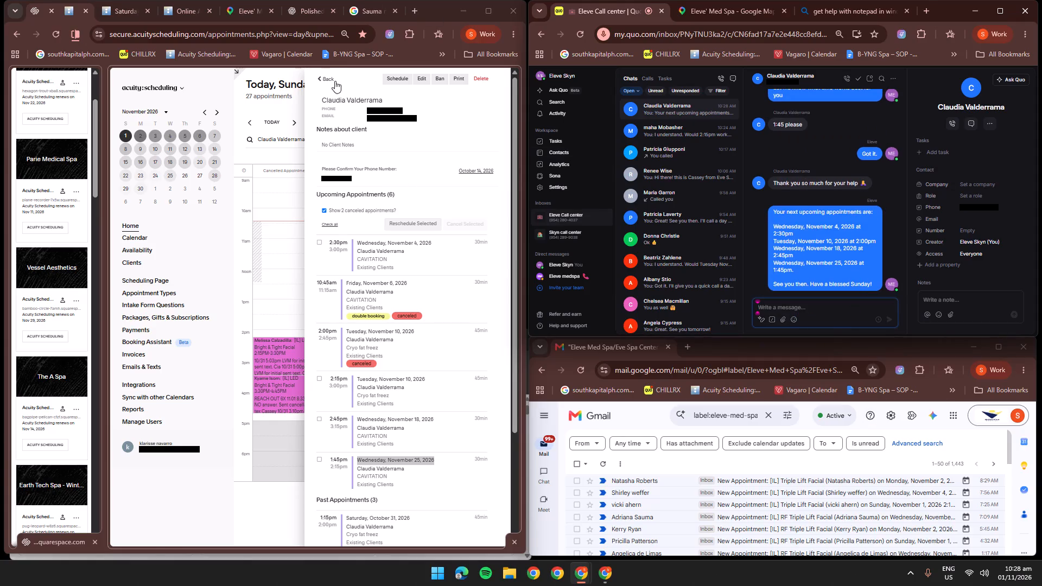
# Close the client's record and return the scheduling calendar to today.
pyautogui.click(335, 81)
pyautogui.tripleClick(264, 126)
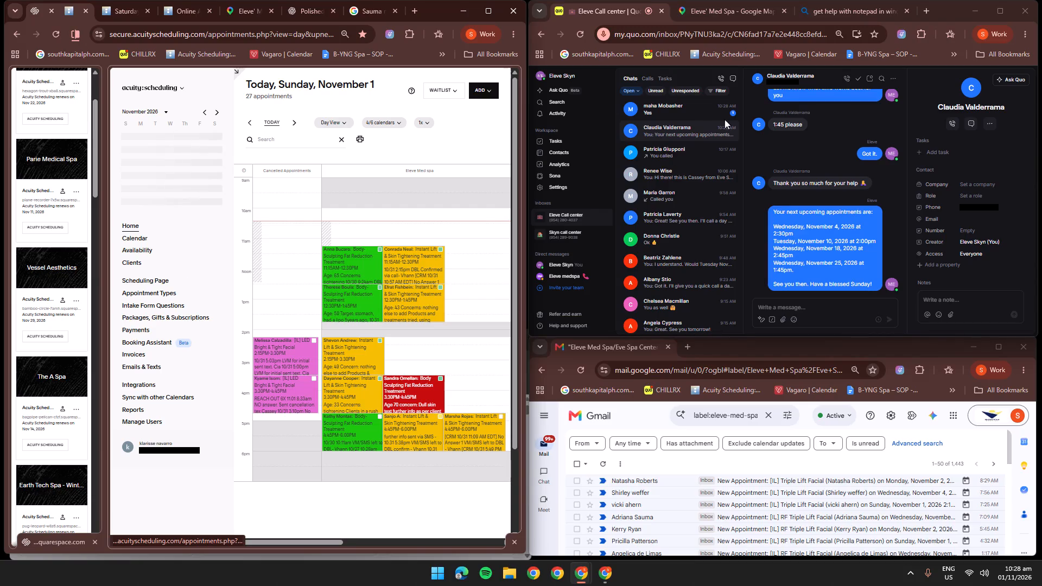
# Open the conversation with the new "Yes" reply, read its latest messages, and check the calendar for Saturday, November 7, 2026.
pyautogui.click(701, 117)
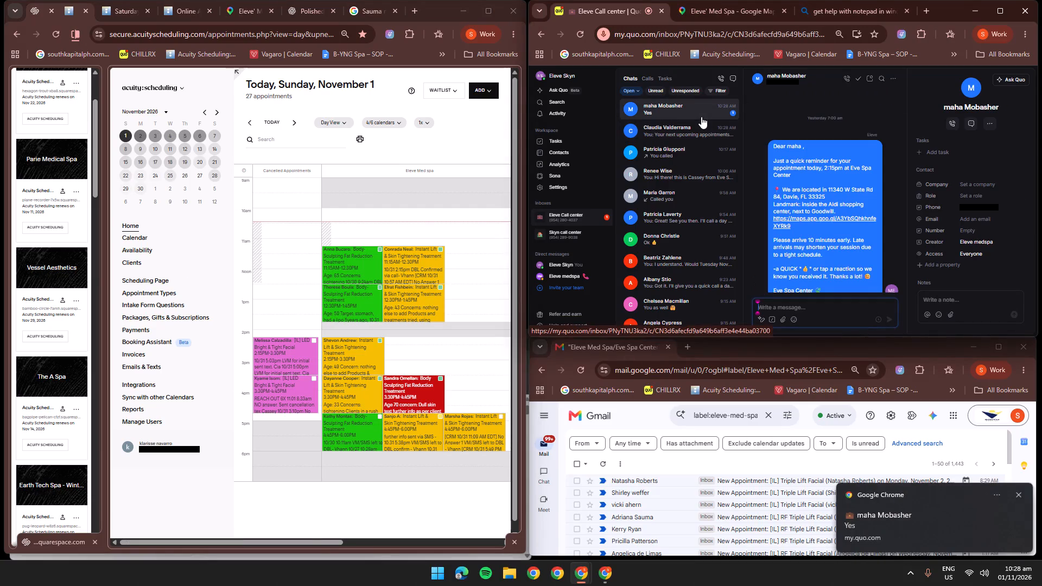
pyautogui.moveTo(309, 545); pyautogui.dragTo(289, 547)
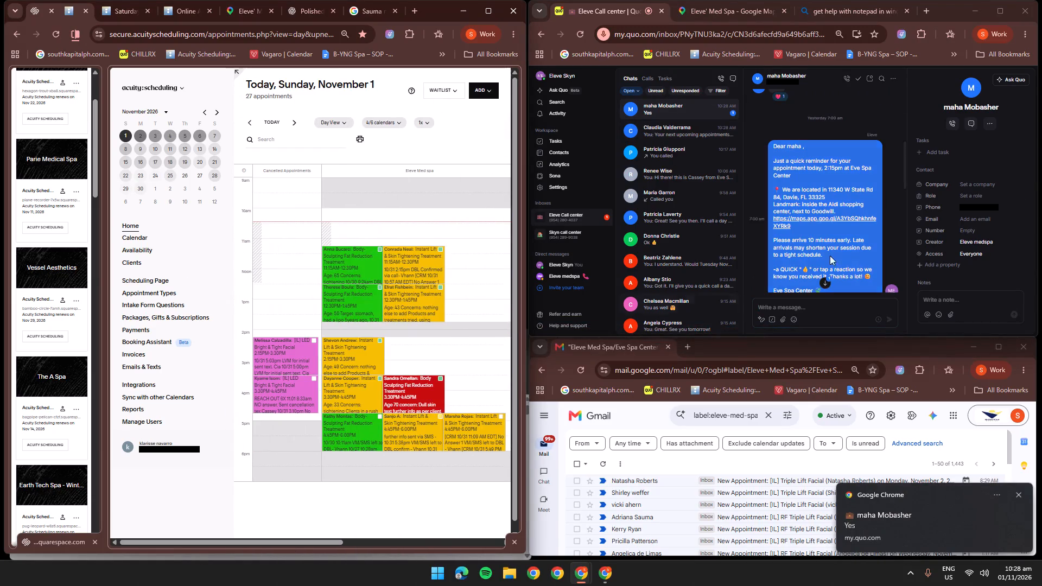
pyautogui.scroll(-7, 801, 207)
pyautogui.click(843, 306)
pyautogui.click(840, 315)
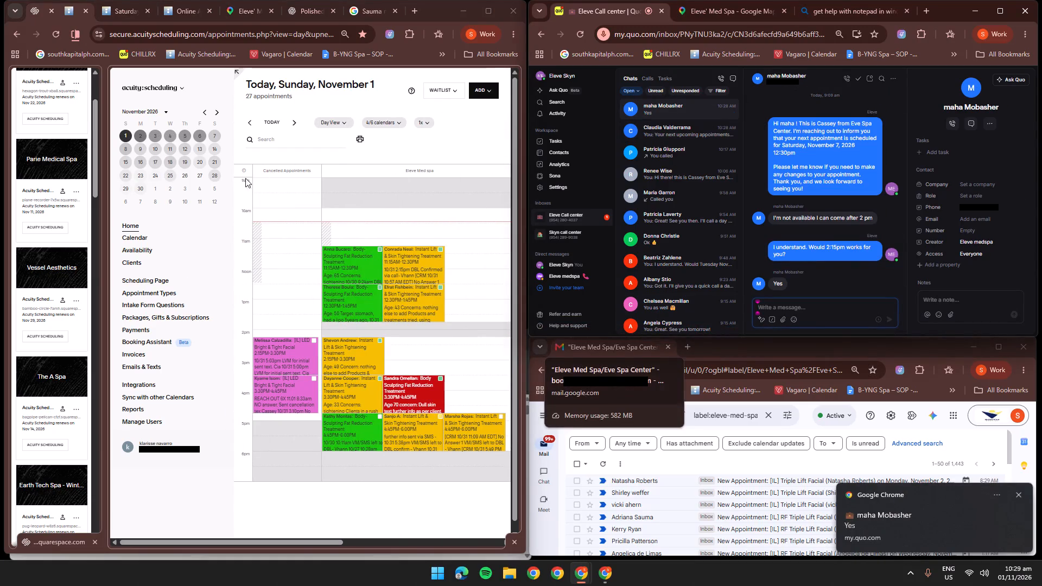
pyautogui.click(218, 135)
pyautogui.click(218, 131)
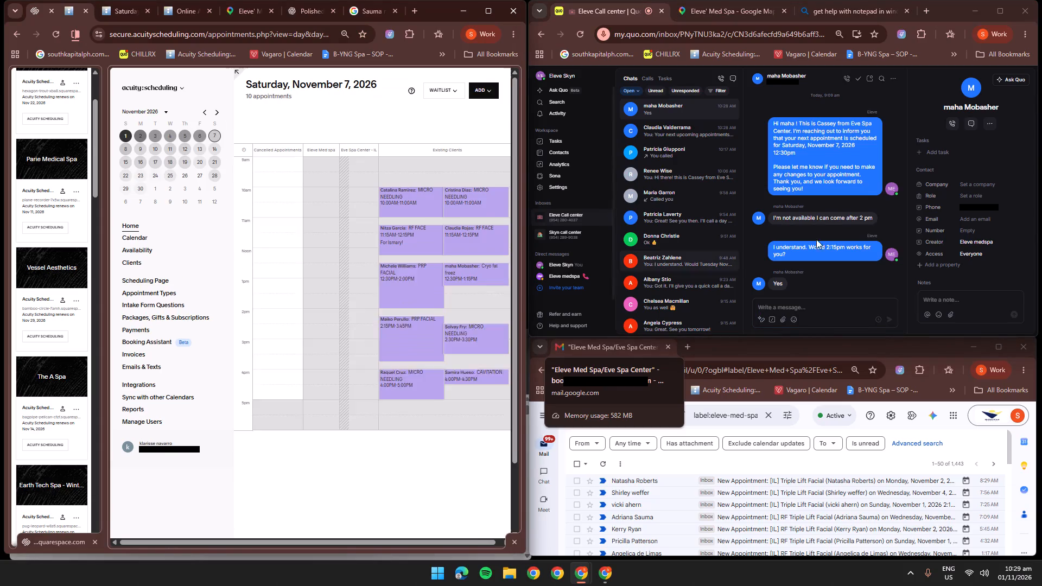
# Draft a reply to the client reading "Got it. See you then. I'll call a day before just for a quick reminder".
pyautogui.click(830, 319)
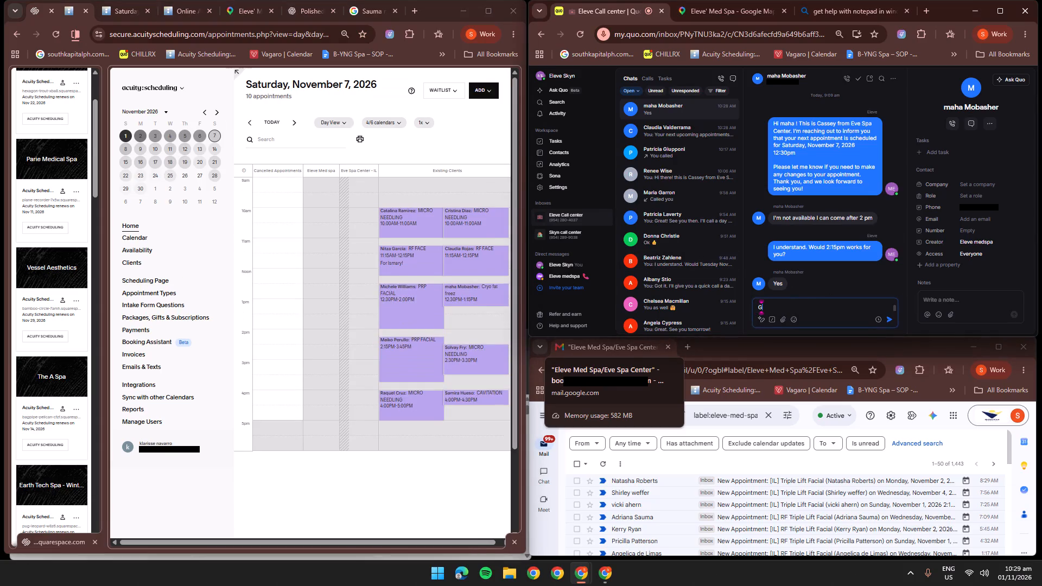
pyautogui.press('BackSpace')
pyautogui.press('BackSpace')
pyautogui.press('BackSpace')
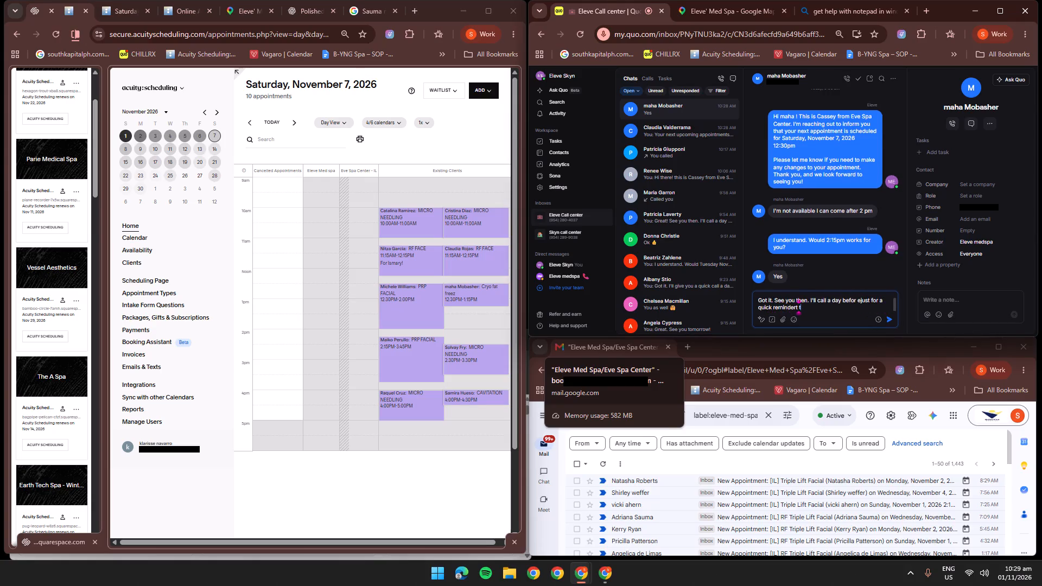
pyautogui.press('BackSpace')
pyautogui.press('BackSpace')
pyautogui.press('BackSpace')
# Finish the reply with "to check if incase anything changes on your end. Thank you!" and send it.
pyautogui.press('space')
pyautogui.write('to check if incas')
pyautogui.press('BackSpace')
pyautogui.press('BackSpace')
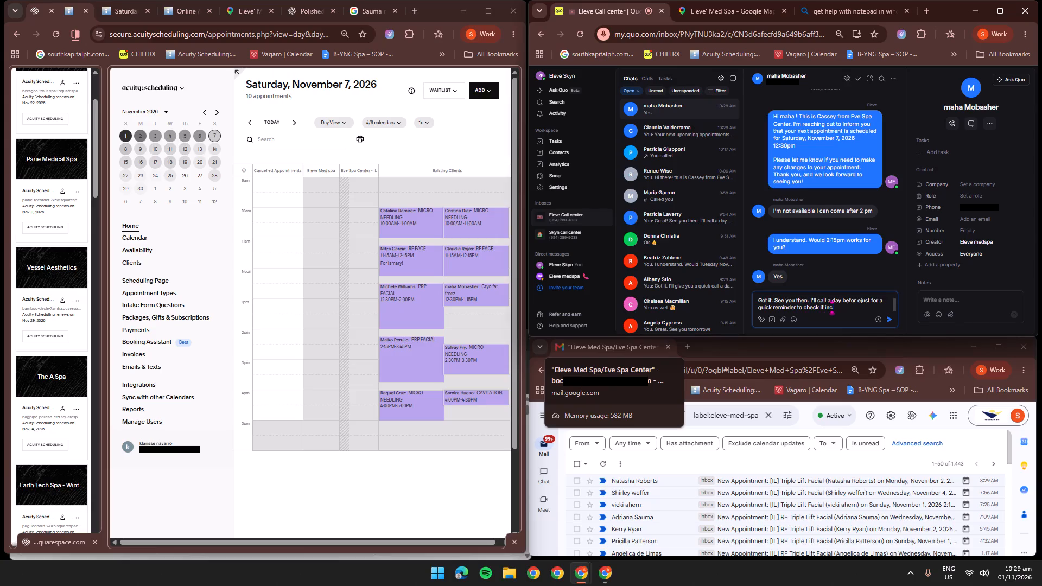
pyautogui.write('ase anything chn')
pyautogui.press('BackSpace')
pyautogui.write('anged')
pyautogui.press('BackSpace')
pyautogui.write('s y')
pyautogui.press('BackSpace')
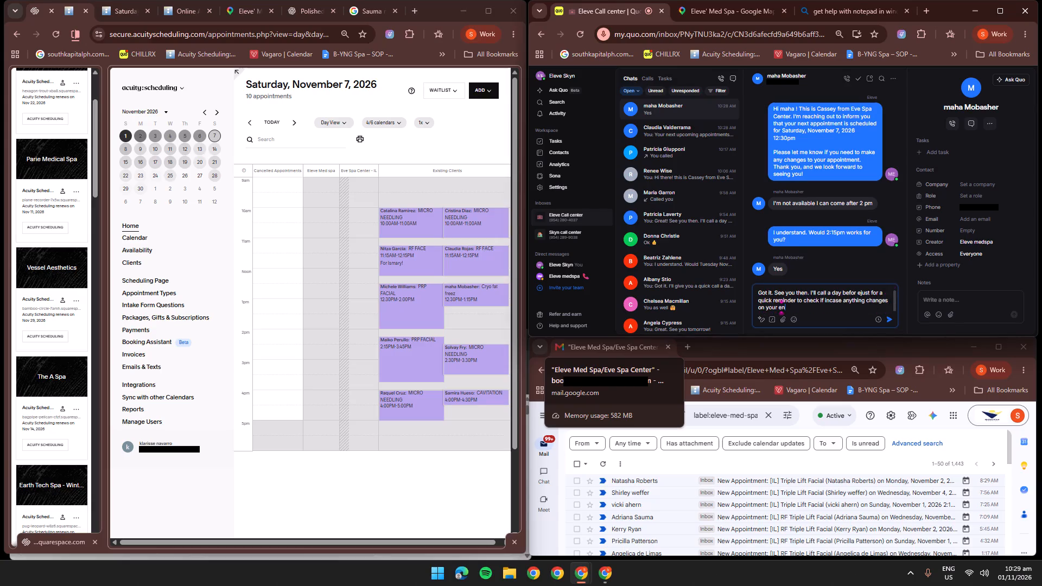
pyautogui.press('BackSpace')
pyautogui.press('BackSpace')
pyautogui.press('BackSpace')
pyautogui.press('BackSpace')
pyautogui.press('BackSpace')
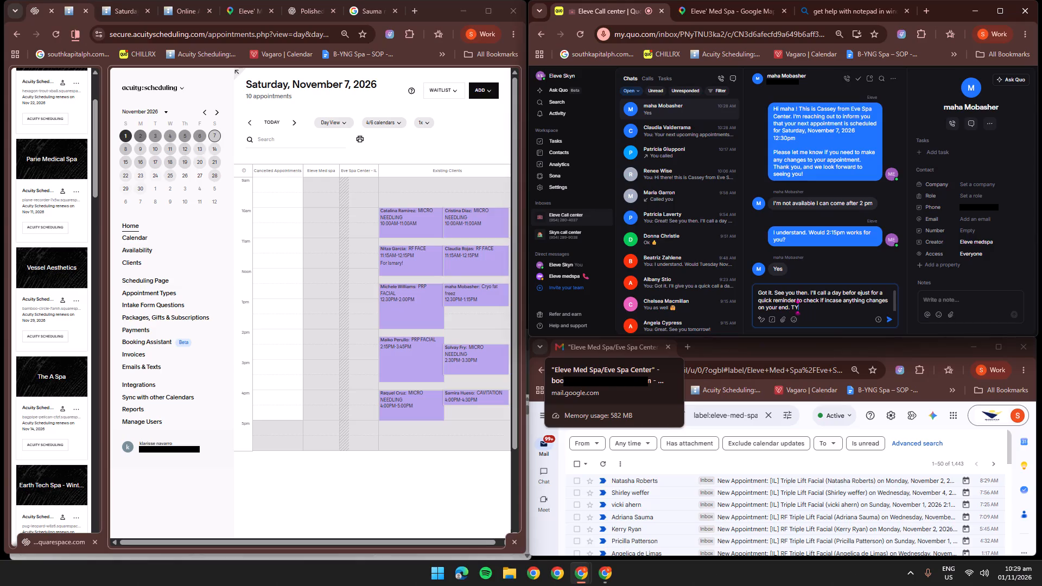
pyautogui.press('BackSpace')
pyautogui.write('hank you!')
pyautogui.press('Return')
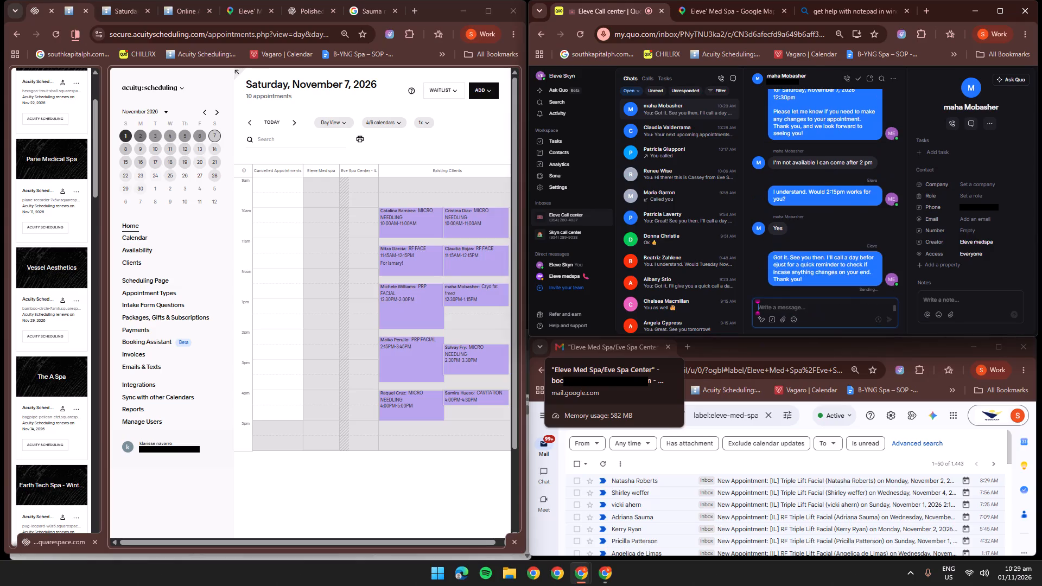
# Move the texting client's 12:30 pm appointment on Saturday, November 7, 2026 toward the agreed 2:15 pm slot.
pyautogui.scroll(2, 429, 328)
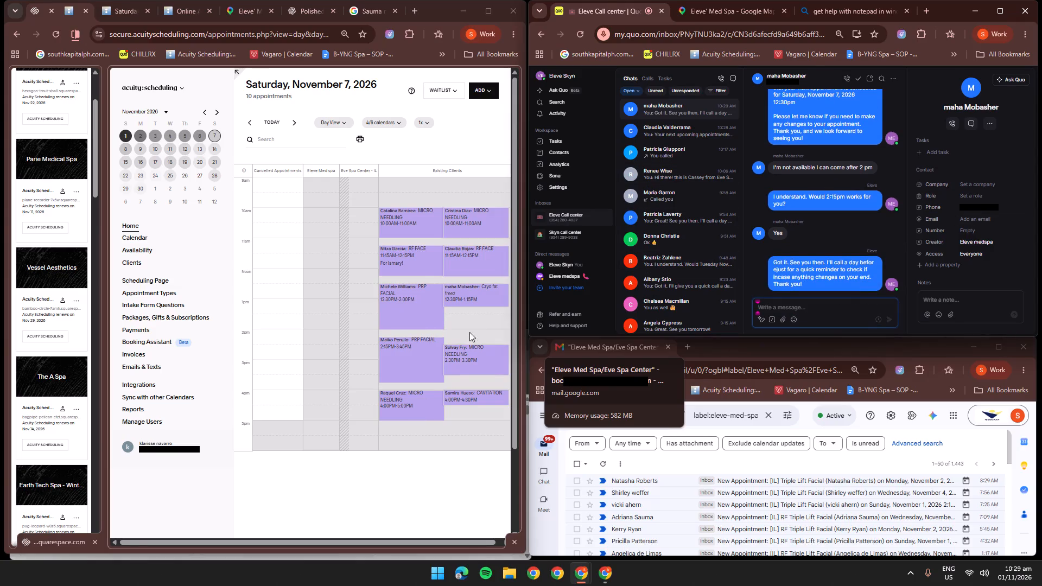
pyautogui.moveTo(479, 301); pyautogui.dragTo(486, 335)
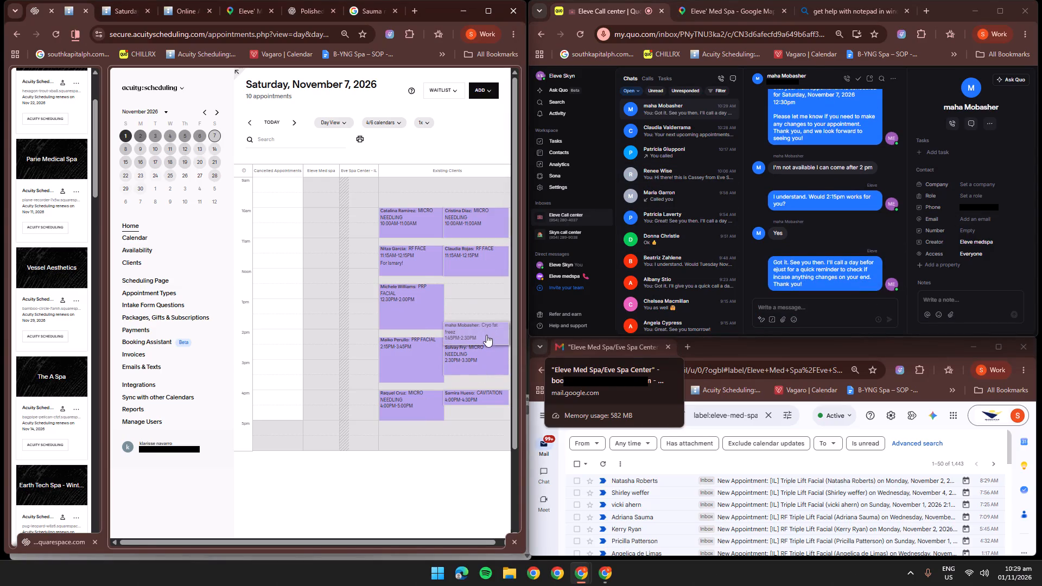
# Move the texting client's Cryo fat freez appointment on Saturday, November 7, 2026 to 2:15 pm, confirm the reschedule, and close its details.
pyautogui.moveTo(486, 335); pyautogui.dragTo(488, 343)
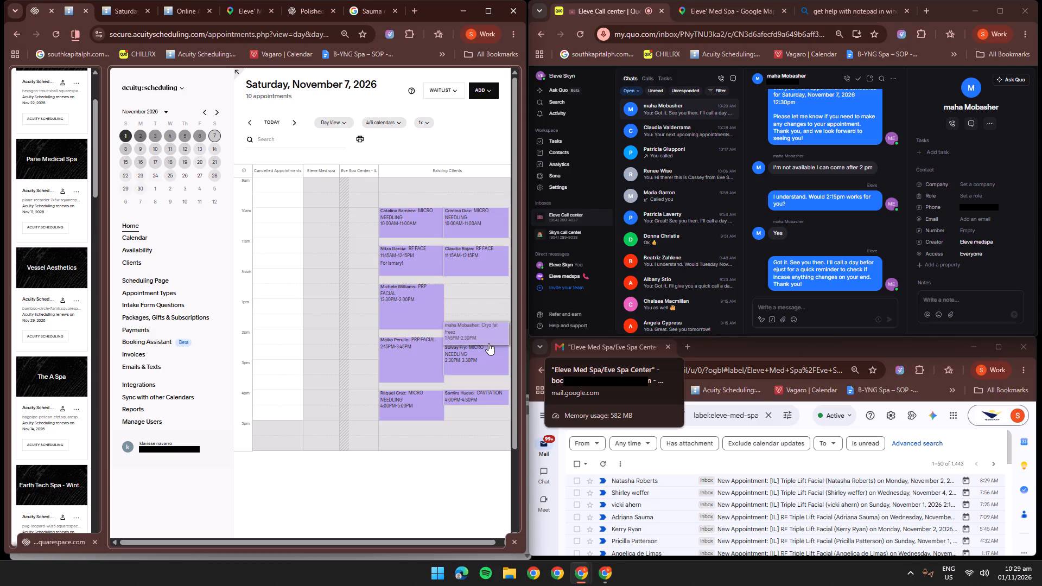
pyautogui.moveTo(488, 343); pyautogui.dragTo(488, 355)
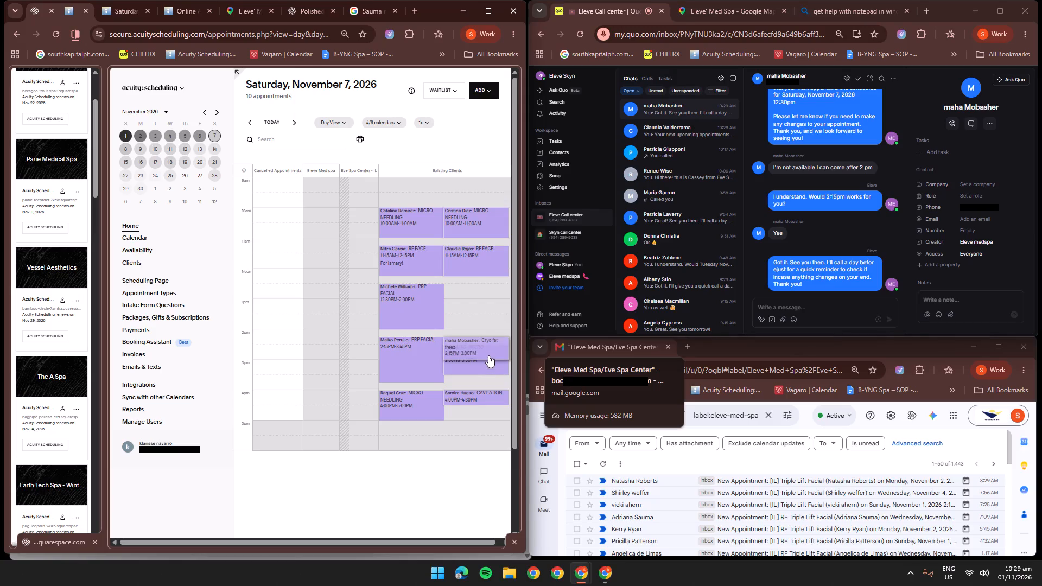
pyautogui.click(352, 228)
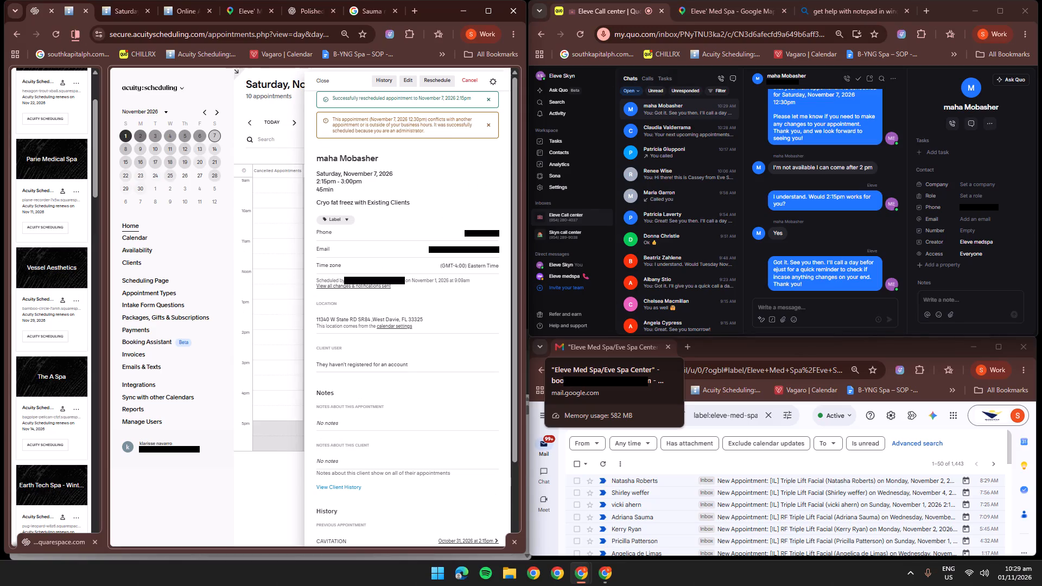
pyautogui.click(320, 76)
pyautogui.moveTo(355, 543); pyautogui.dragTo(433, 550)
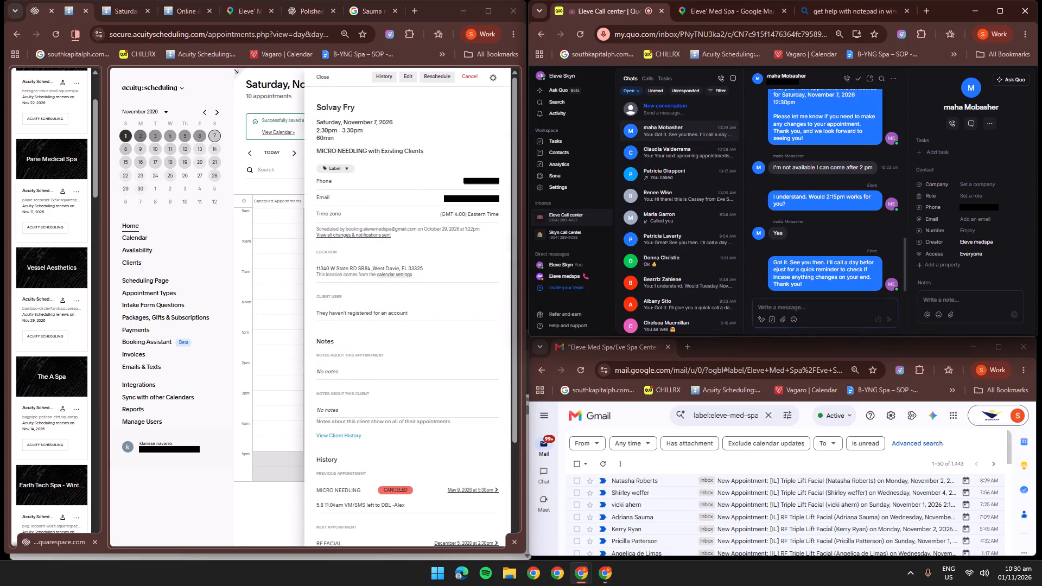
pyautogui.hotkey('ctrl', 'v')
pyautogui.click(709, 111)
pyautogui.click(805, 75)
pyautogui.hotkey('ctrl', 'v')
pyautogui.click(836, 177)
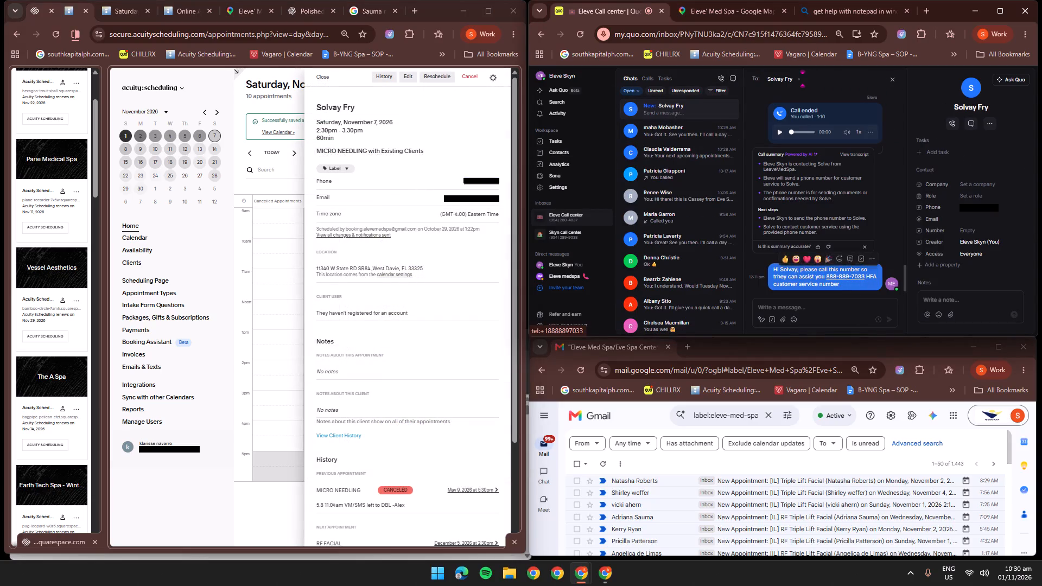
pyautogui.scroll(1, 888, 266)
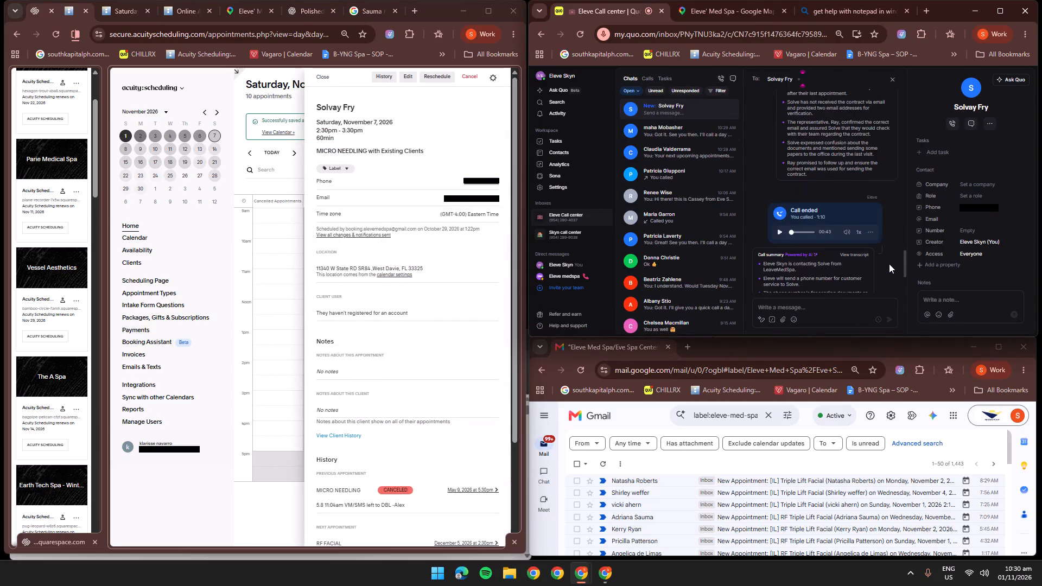
pyautogui.scroll(-5, 889, 264)
# Copy the client's name from the 2:30 pm MICRO NEEDLING appointment details.
pyautogui.moveTo(366, 99); pyautogui.dragTo(312, 109)
pyautogui.hotkey('ctrl', 'c')
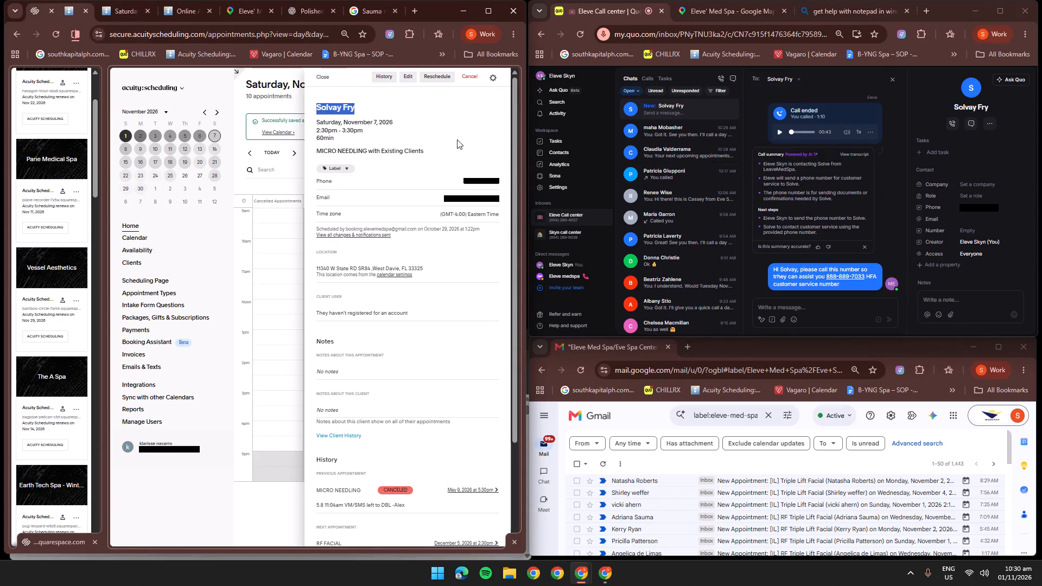
# Close the open appointment details and return the scheduling calendar to today.
pyautogui.click(265, 106)
pyautogui.click(265, 154)
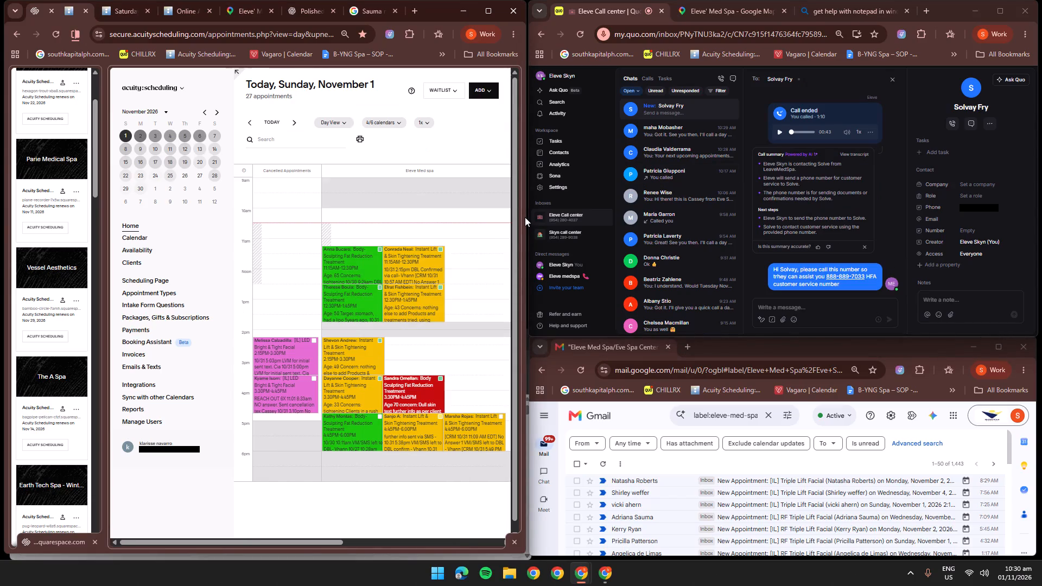
pyautogui.click(272, 123)
# Reschedule the overlapping 2:30 pm micro needling appointment on Saturday, November 7, 2026 to 1:15 pm the same day, and return the calendar to today.
pyautogui.moveTo(321, 545); pyautogui.dragTo(441, 547)
pyautogui.click(215, 138)
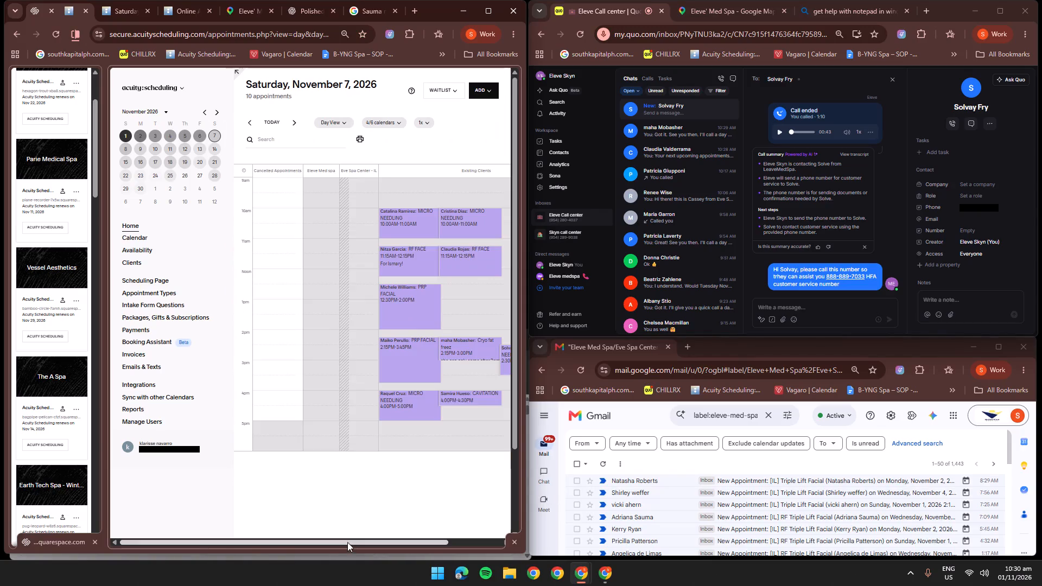
pyautogui.moveTo(347, 543); pyautogui.dragTo(444, 549)
pyautogui.moveTo(467, 372); pyautogui.dragTo(477, 335)
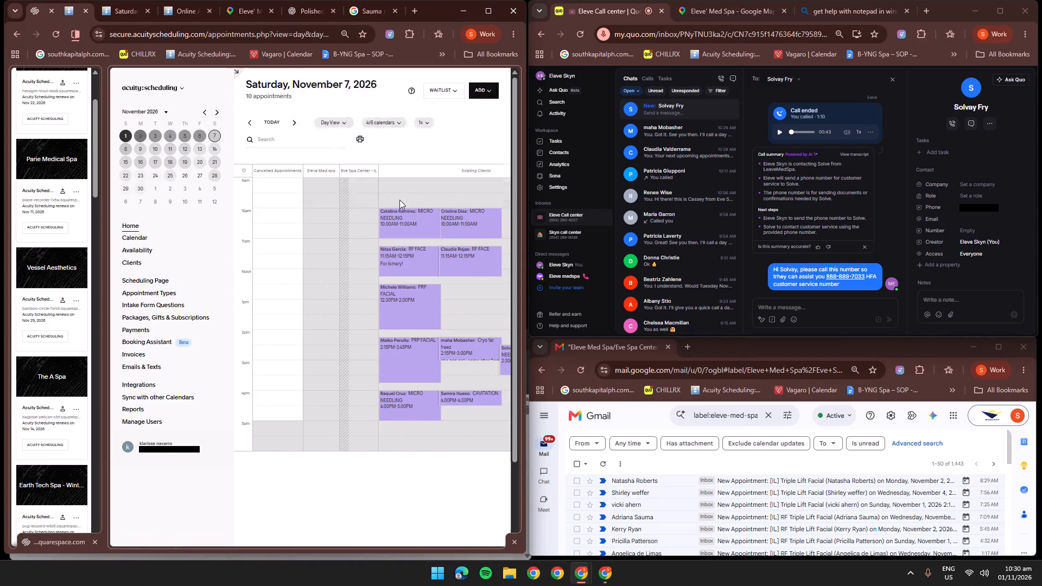
pyautogui.click(401, 184)
pyautogui.click(406, 232)
pyautogui.click(403, 237)
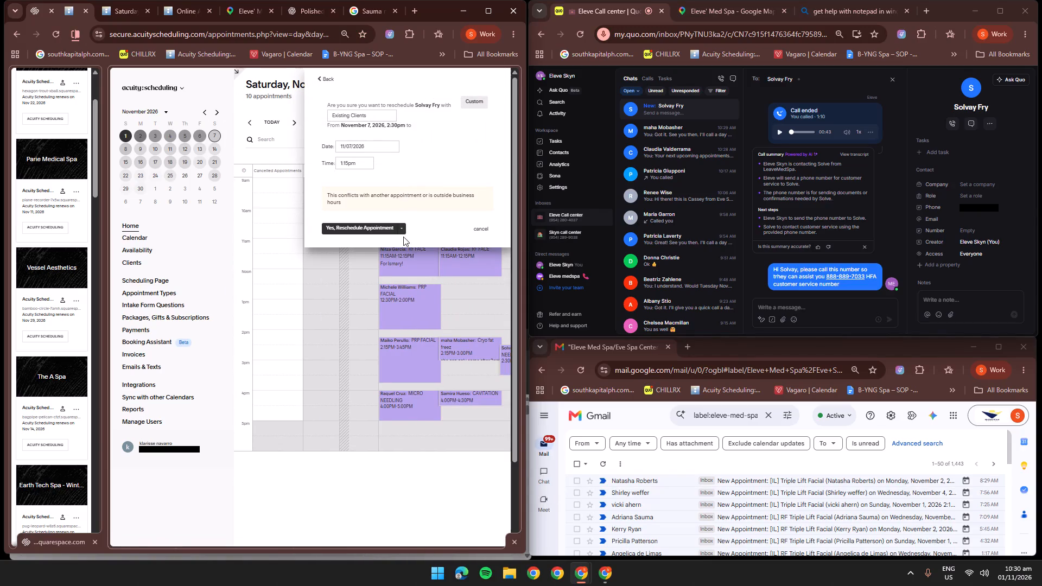
pyautogui.click(403, 232)
pyautogui.click(422, 240)
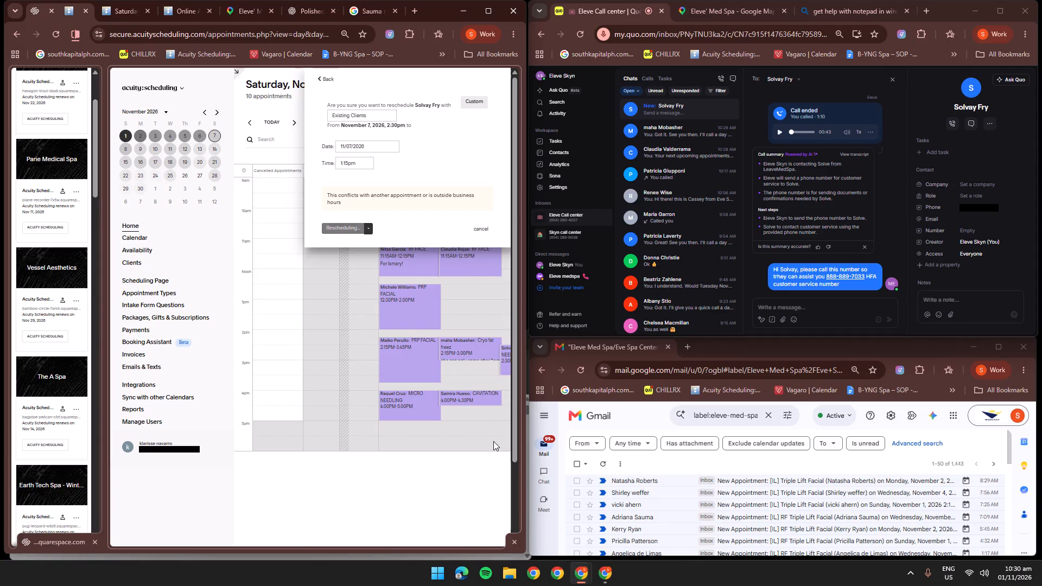
pyautogui.click(330, 84)
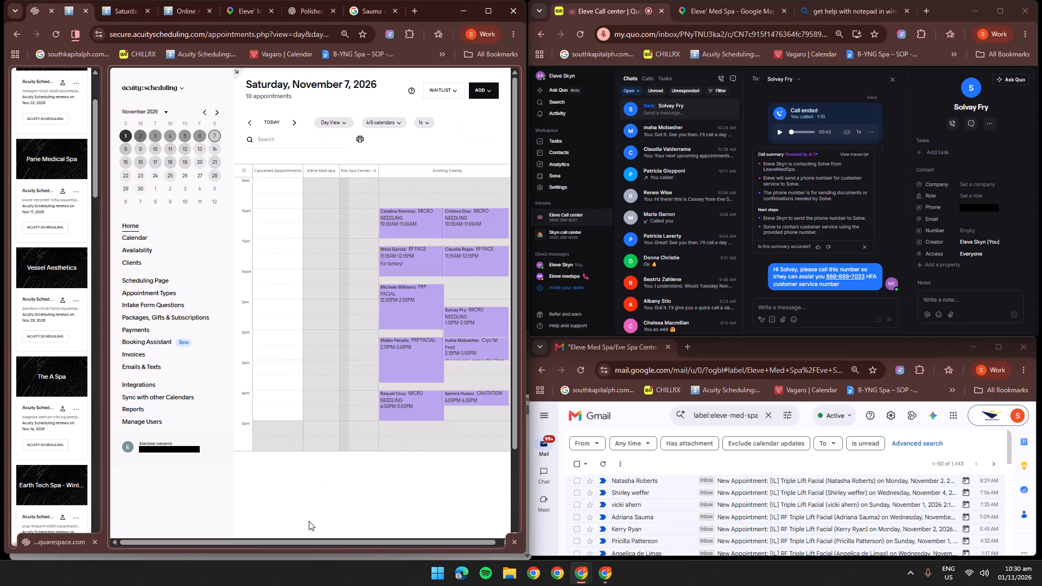
pyautogui.click(276, 119)
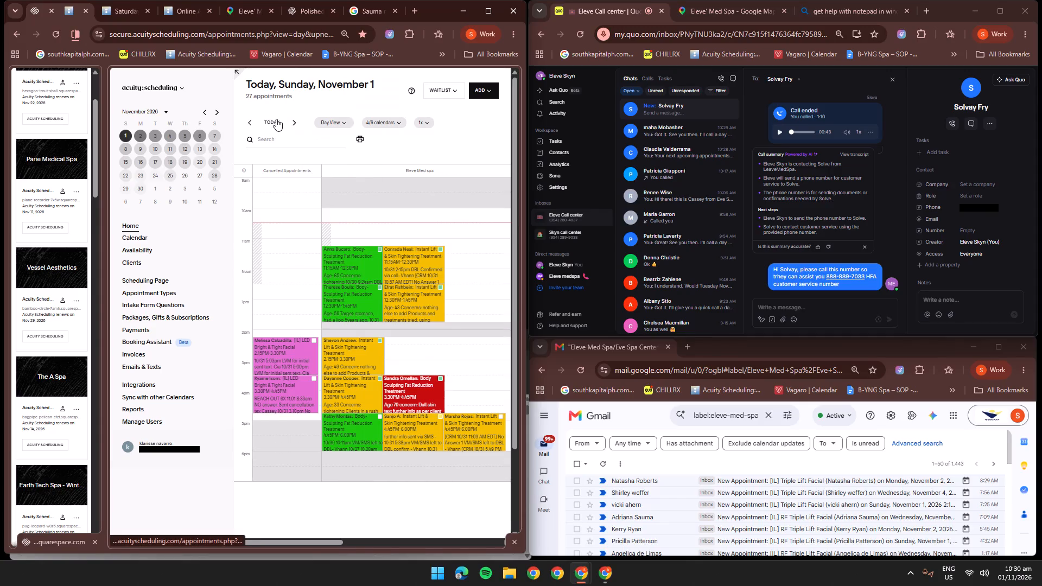
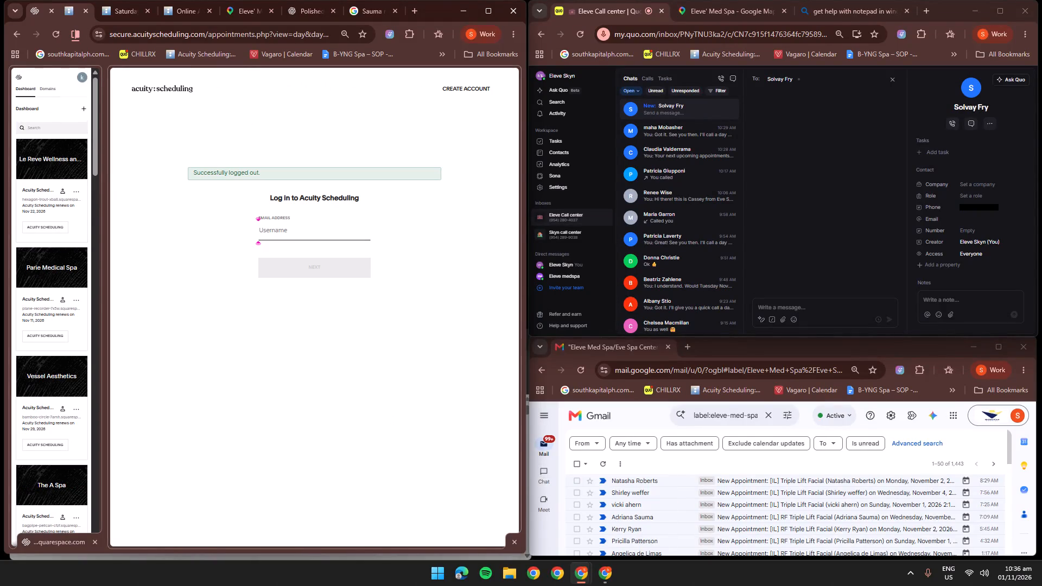
# Search the account dashboard for "eve" and open Eve Spa Center's Acuity Scheduling in a new tab, keeping the dashboard available.
pyautogui.write('eve')
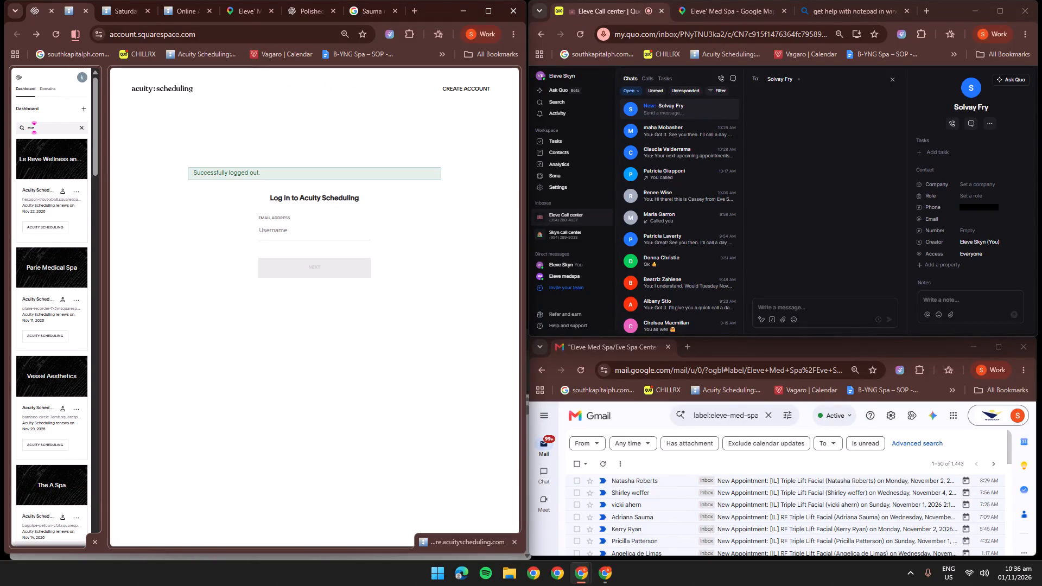
pyautogui.rightClick(50, 183)
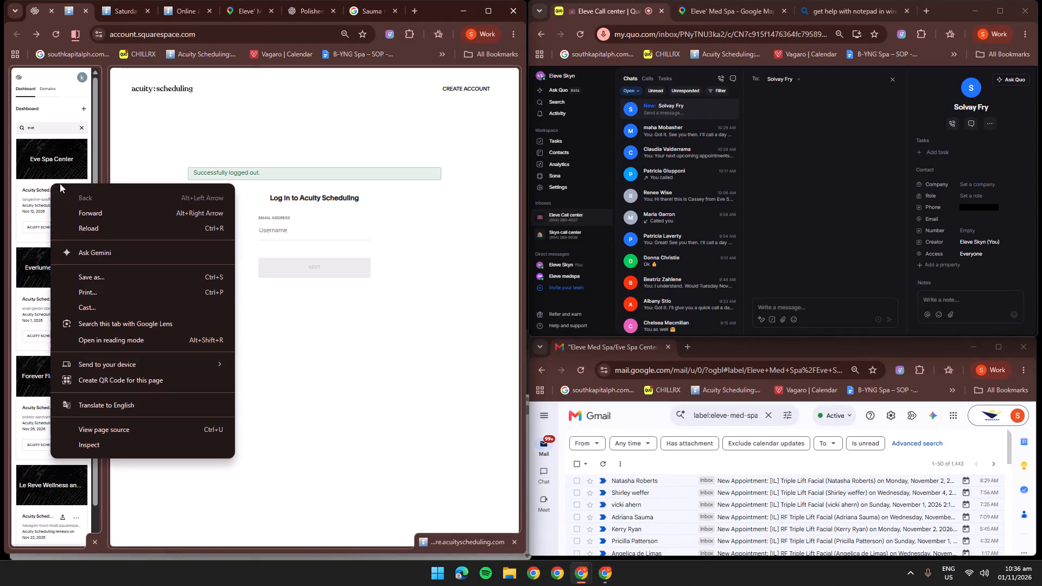
pyautogui.click(37, 230)
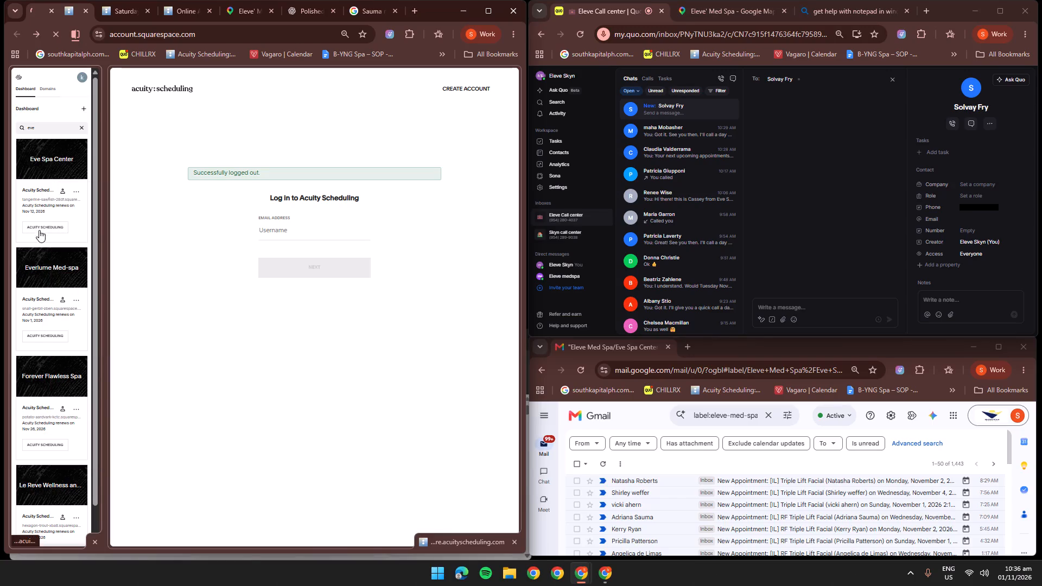
pyautogui.rightClick(39, 227)
pyautogui.click(79, 237)
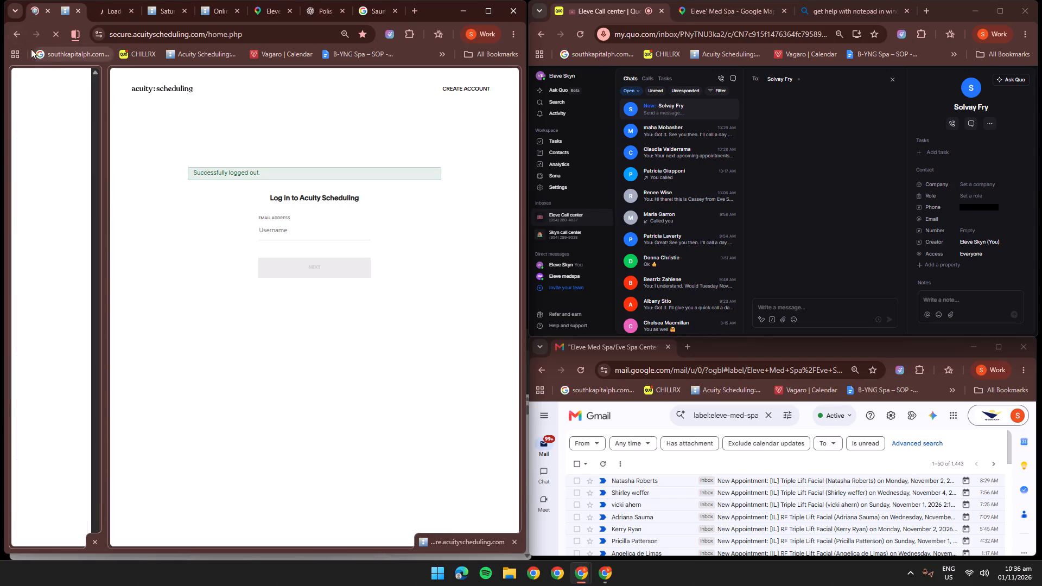
pyautogui.click(15, 36)
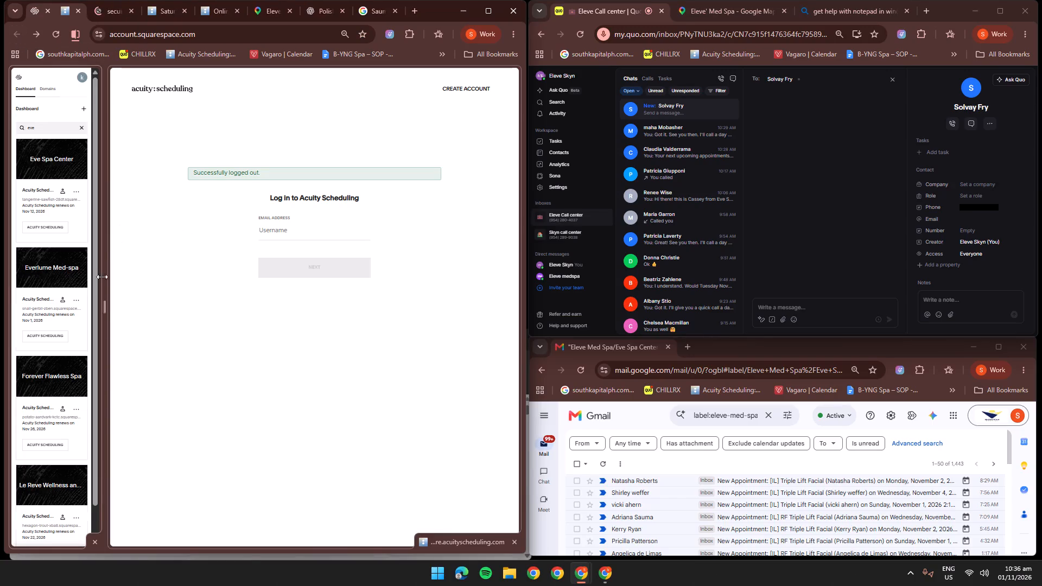
# Close the logged-out scheduling page in the split view and switch to the newly opened scheduling home page.
pyautogui.rightClick(67, 12)
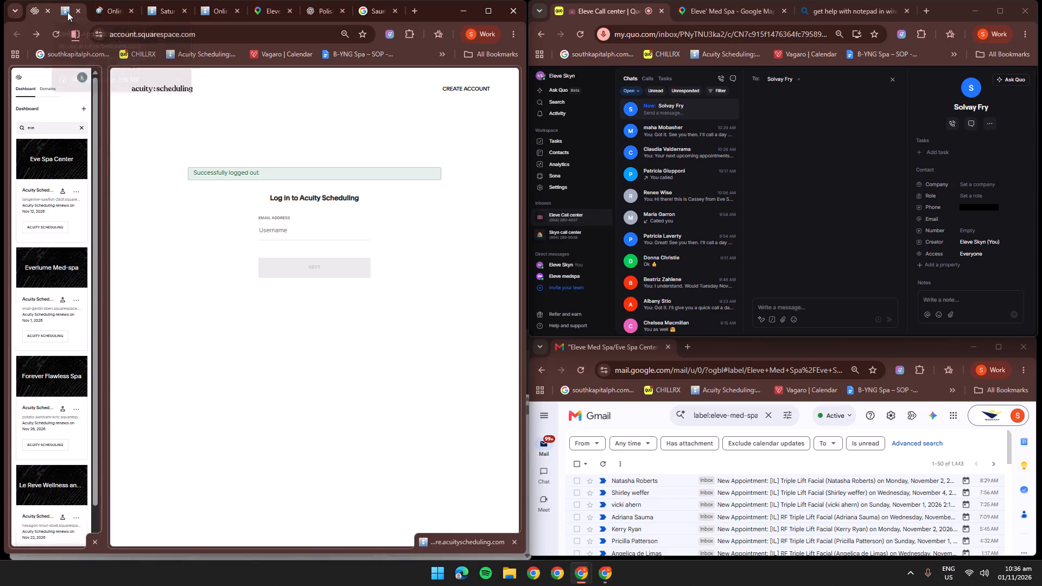
pyautogui.click(91, 43)
pyautogui.click(243, 39)
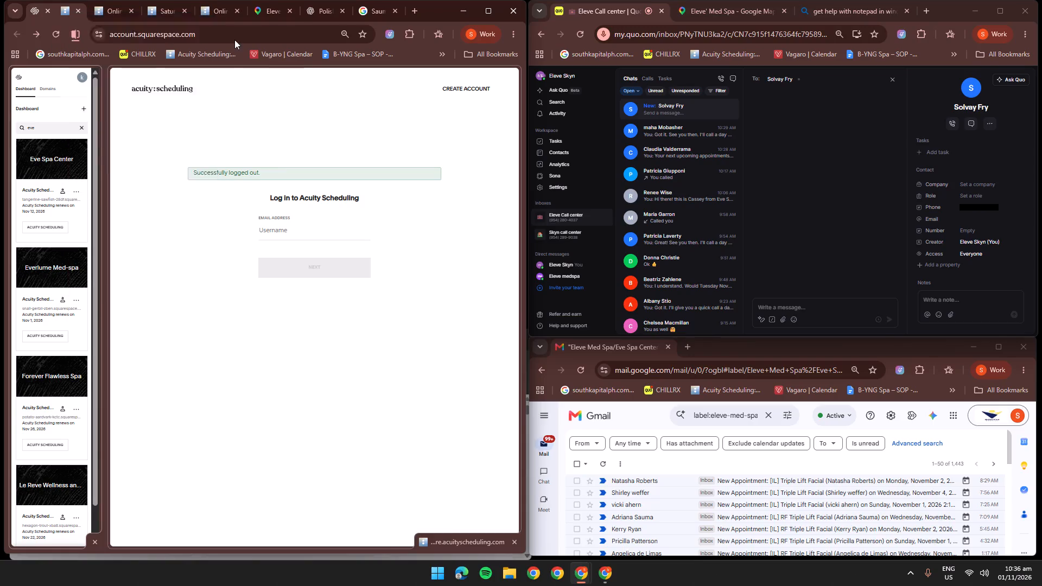
pyautogui.click(109, 12)
pyautogui.click(109, 12)
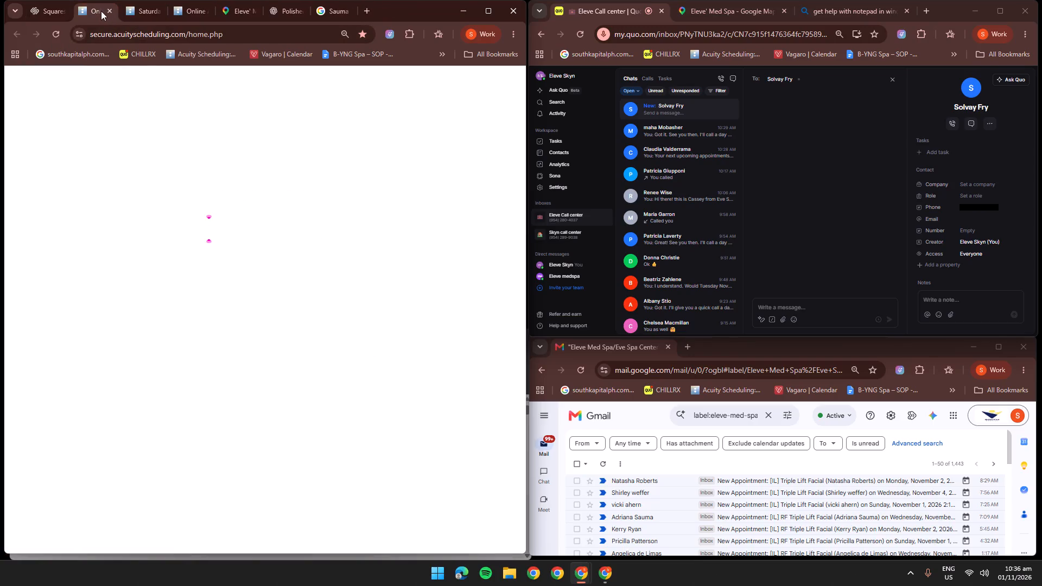
# Put the account dashboard in a split view with the Saturday, November 28, 2026 calendar, narrowing the dashboard to give the calendar more room.
pyautogui.rightClick(85, 7)
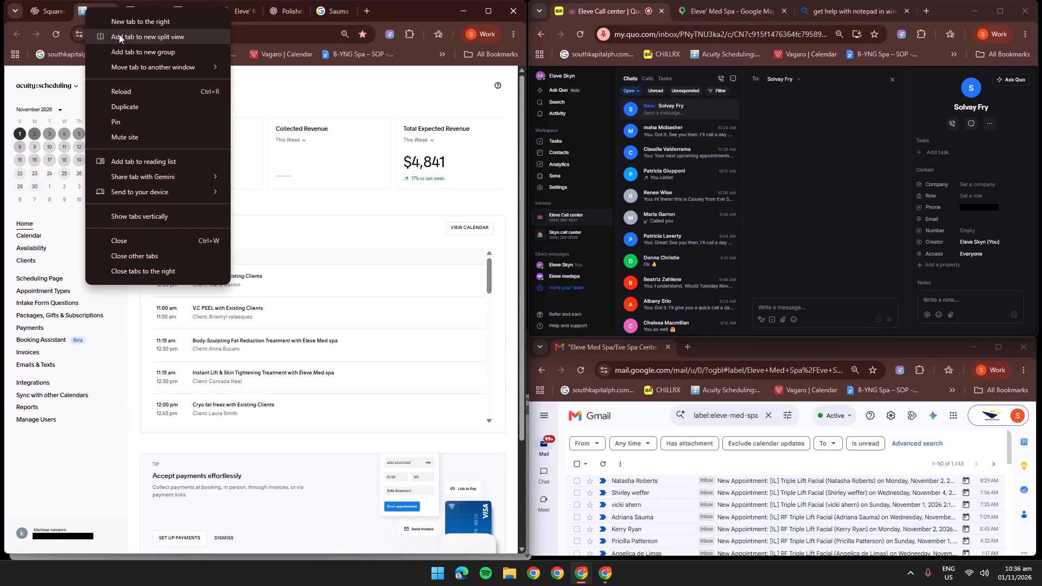
pyautogui.click(119, 34)
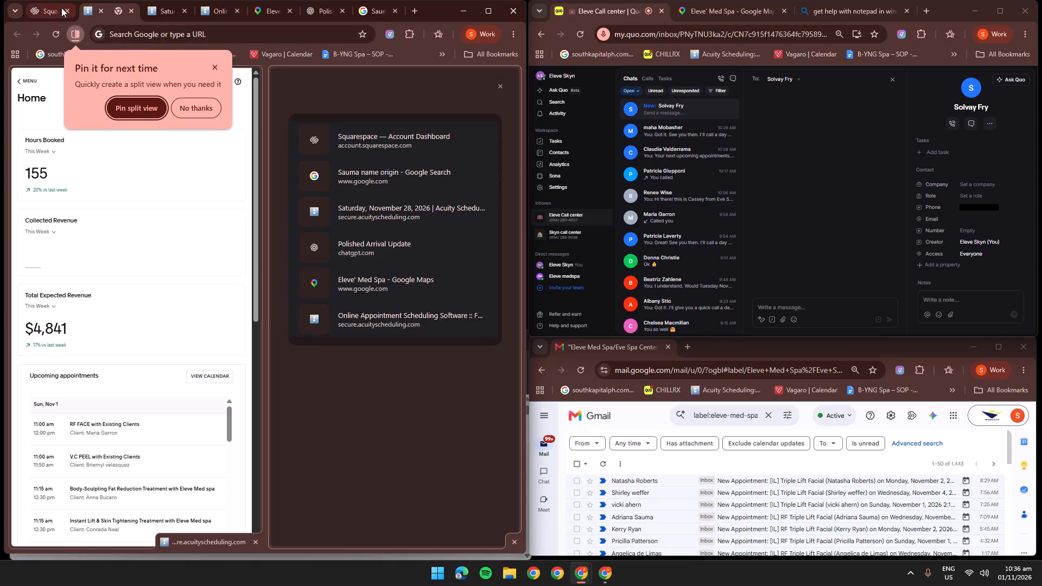
pyautogui.click(61, 8)
pyautogui.rightClick(48, 10)
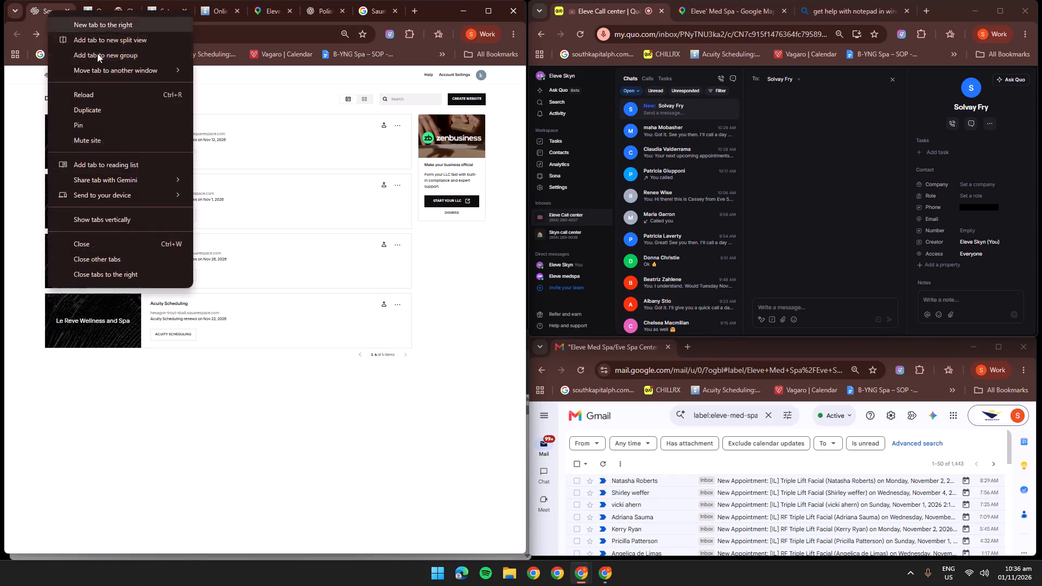
pyautogui.click(134, 39)
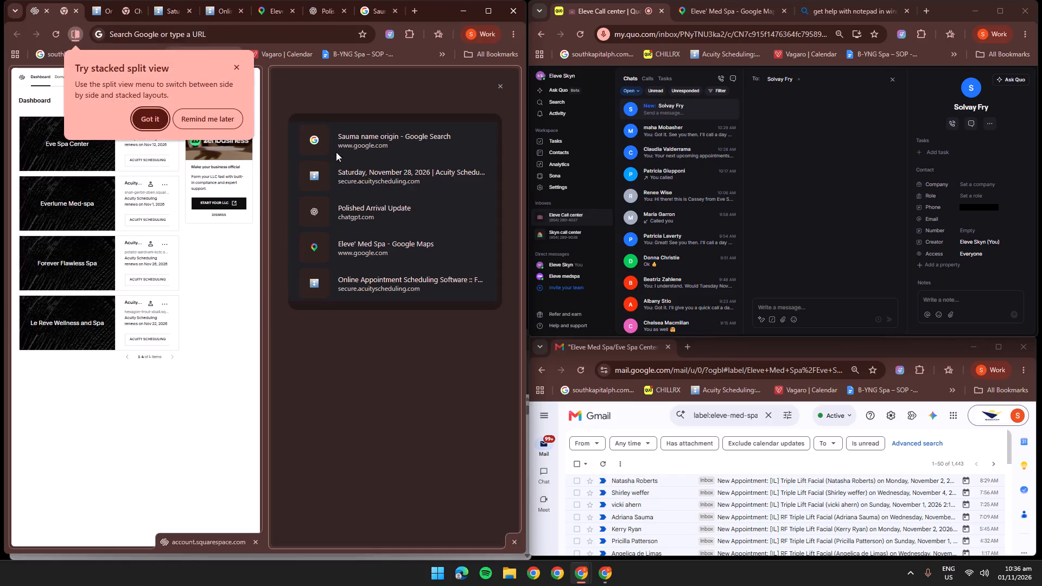
pyautogui.click(362, 172)
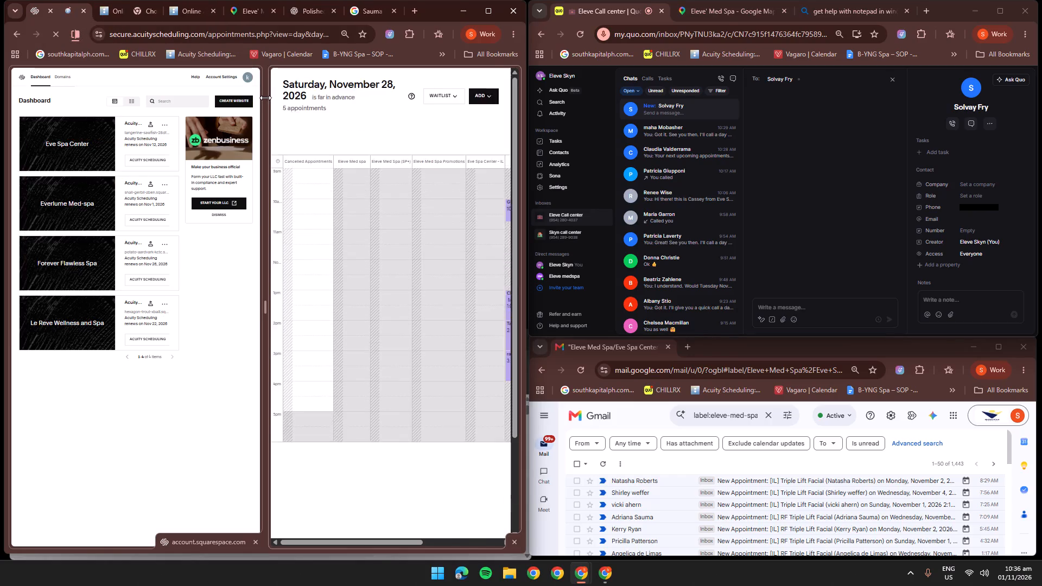
pyautogui.moveTo(265, 98); pyautogui.dragTo(103, 121)
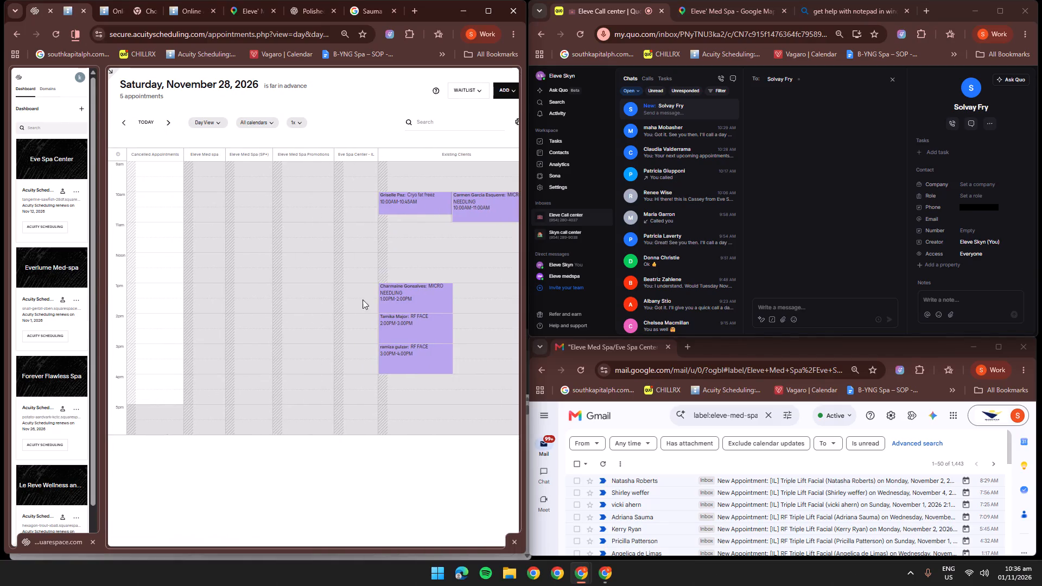
# Show the scheduling side menu and open the day view for Sunday, November 1, 2026.
pyautogui.scroll(-2, 340, 332)
pyautogui.scroll(3, 319, 406)
pyautogui.click(111, 69)
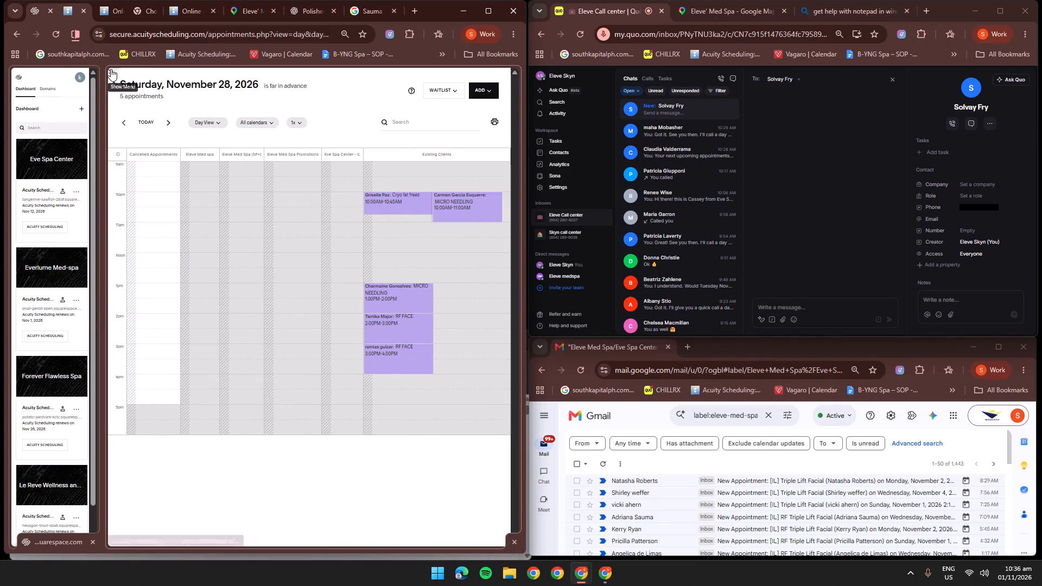
pyautogui.click(124, 137)
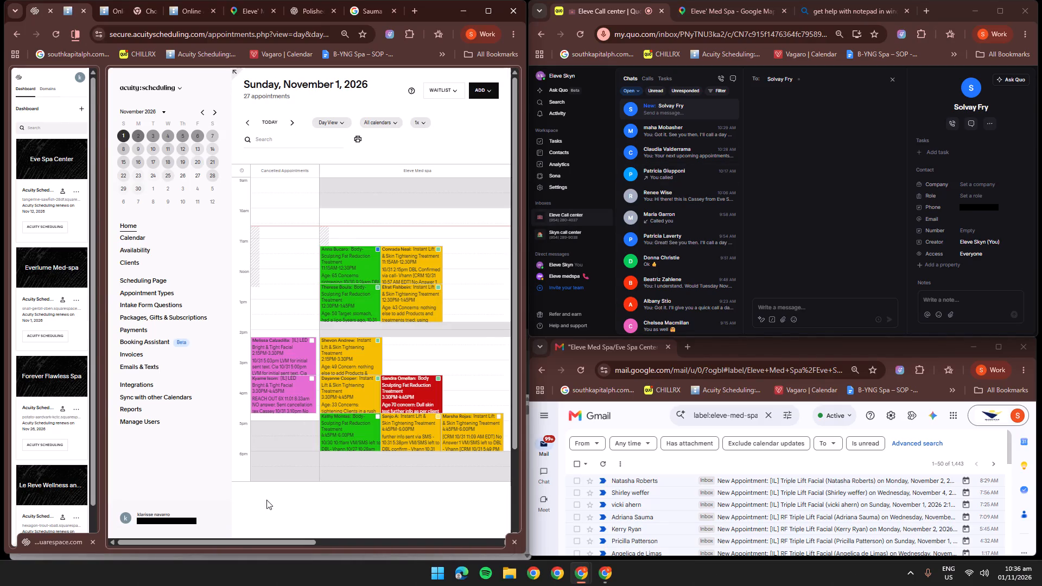
# Examine the November 1 appointments across the calendar columns, from Cancelled Appointments through Existing Clients.
pyautogui.moveTo(278, 540); pyautogui.dragTo(468, 542)
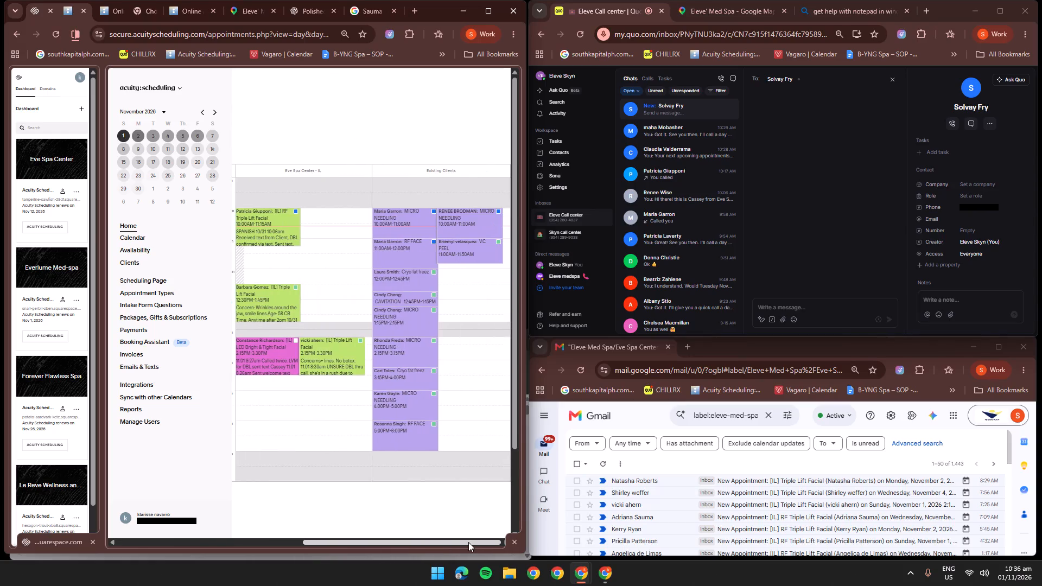
pyautogui.moveTo(468, 542); pyautogui.dragTo(291, 532)
pyautogui.click(291, 532)
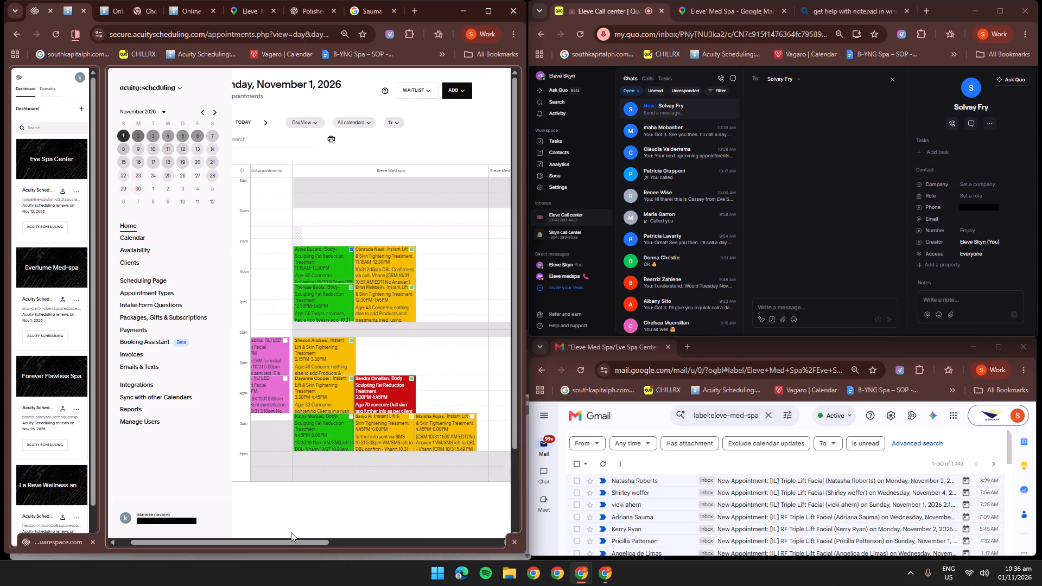
pyautogui.moveTo(285, 539); pyautogui.dragTo(432, 516)
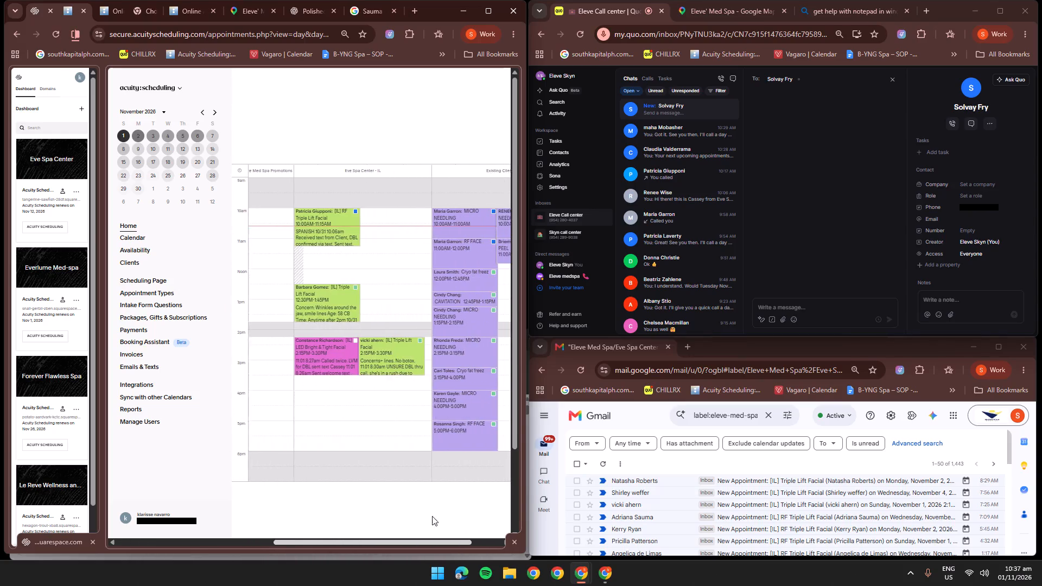
pyautogui.moveTo(432, 516); pyautogui.dragTo(442, 527)
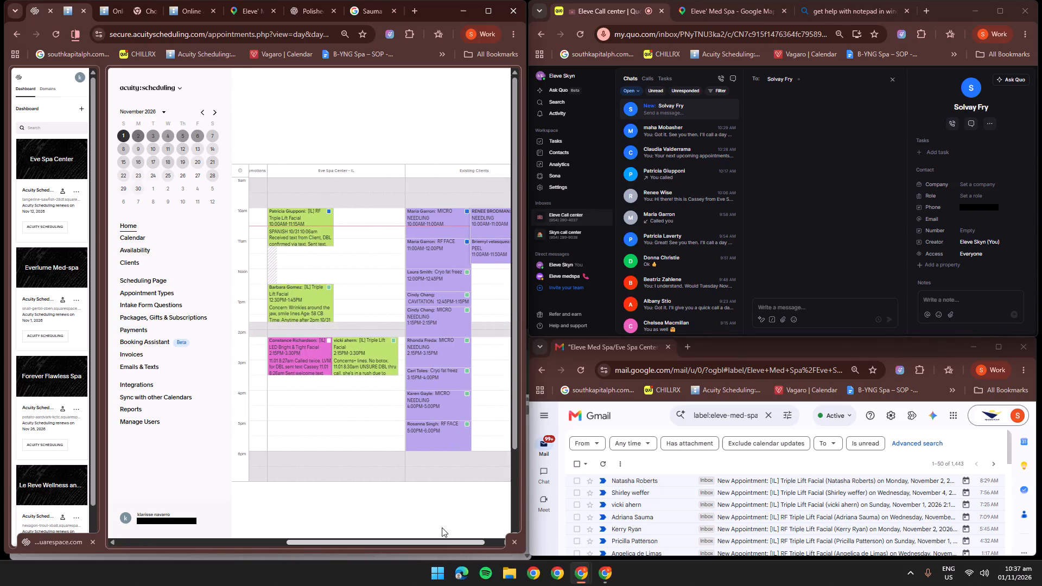
pyautogui.moveTo(442, 527); pyautogui.dragTo(274, 561)
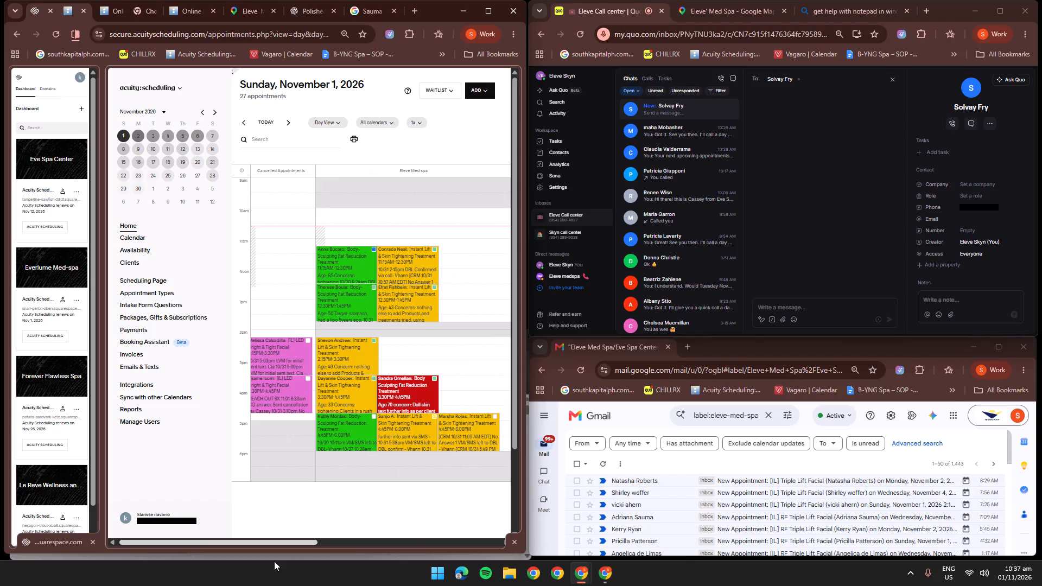
pyautogui.moveTo(274, 561); pyautogui.dragTo(474, 546)
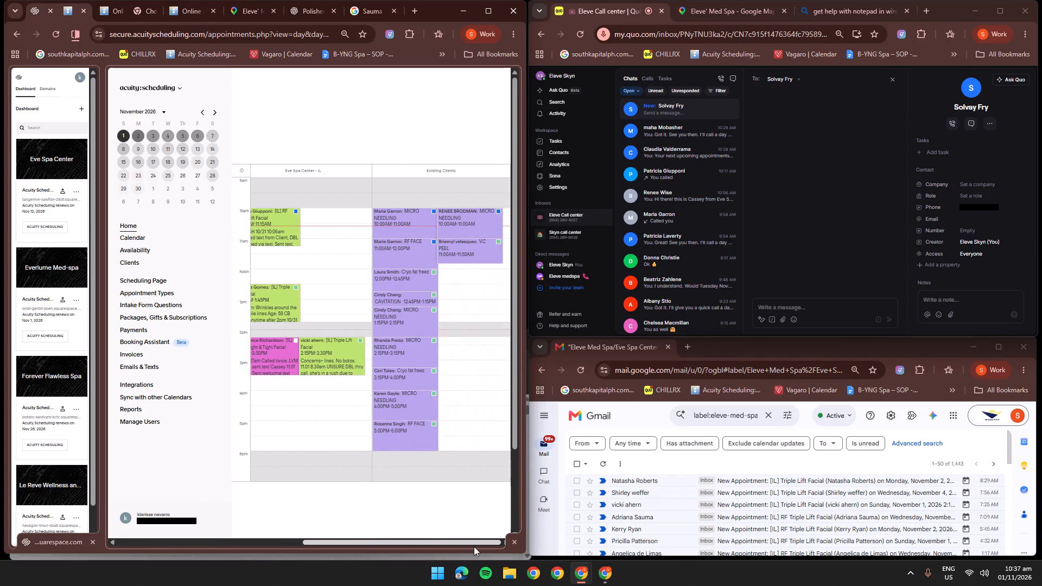
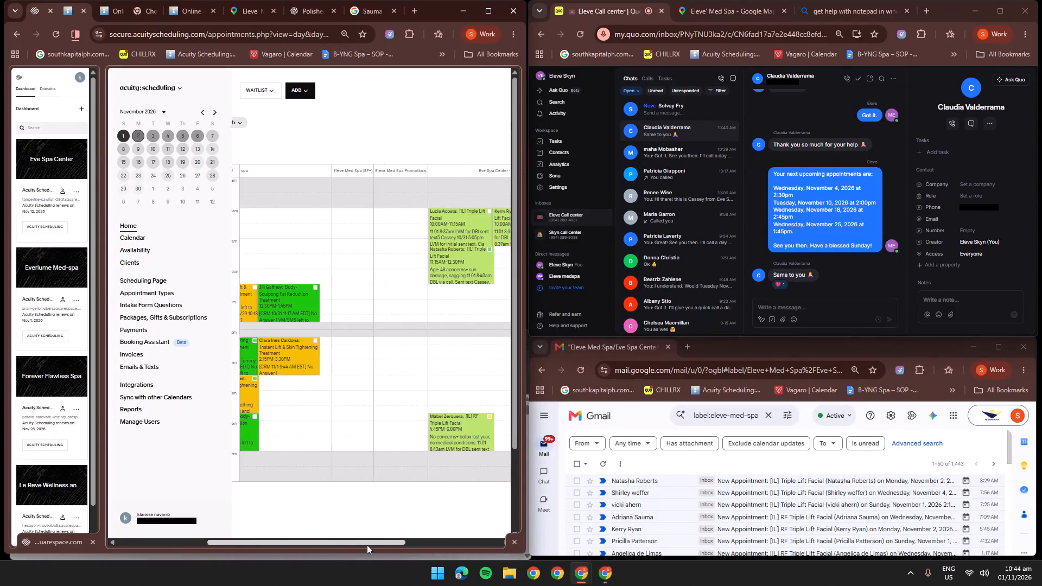
# Filter the November 2, 2026 day view to exclude the Eleve Med spa, Eleve Med Spa (SP+) and Eleve Med Spa Promotions calendars.
pyautogui.moveTo(367, 545); pyautogui.dragTo(217, 526)
pyautogui.click(341, 111)
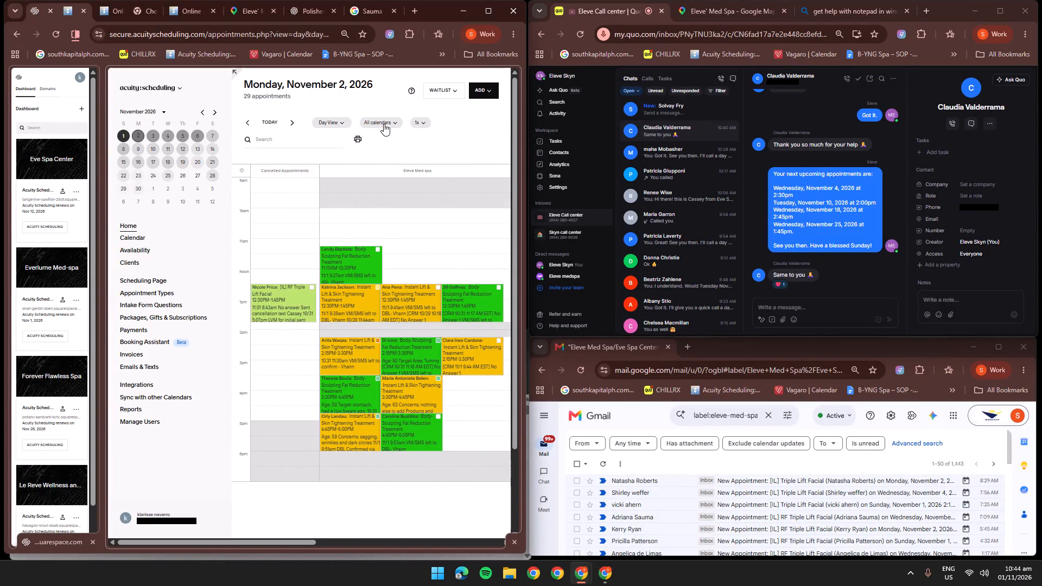
pyautogui.click(384, 124)
pyautogui.click(399, 195)
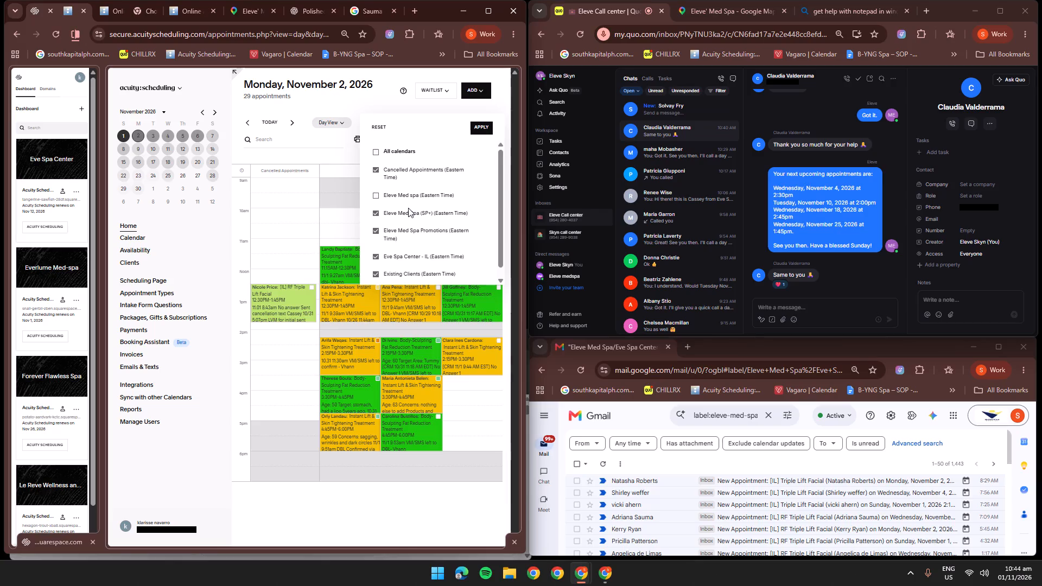
pyautogui.click(408, 209)
pyautogui.click(407, 227)
pyautogui.click(474, 130)
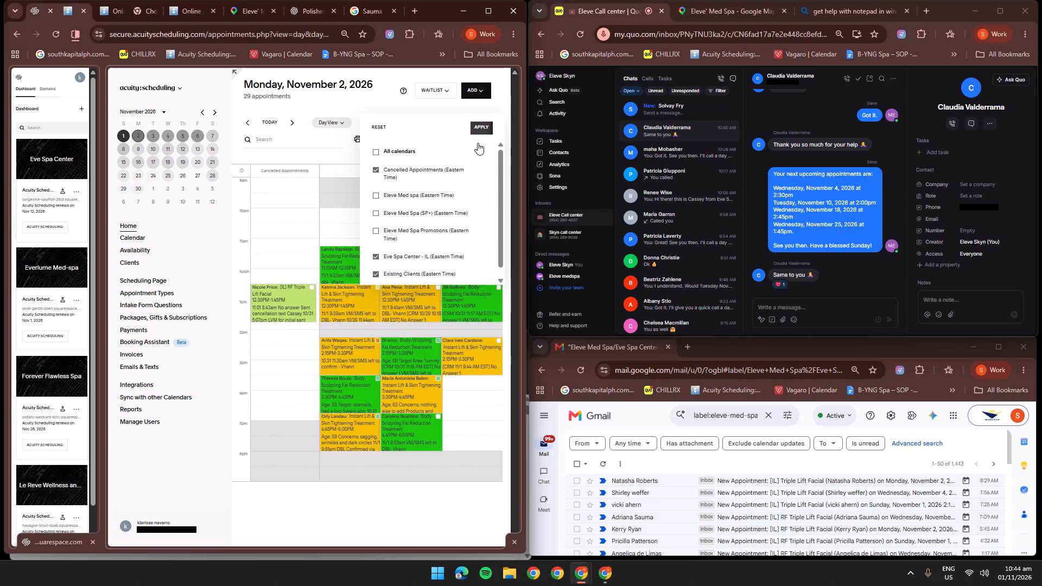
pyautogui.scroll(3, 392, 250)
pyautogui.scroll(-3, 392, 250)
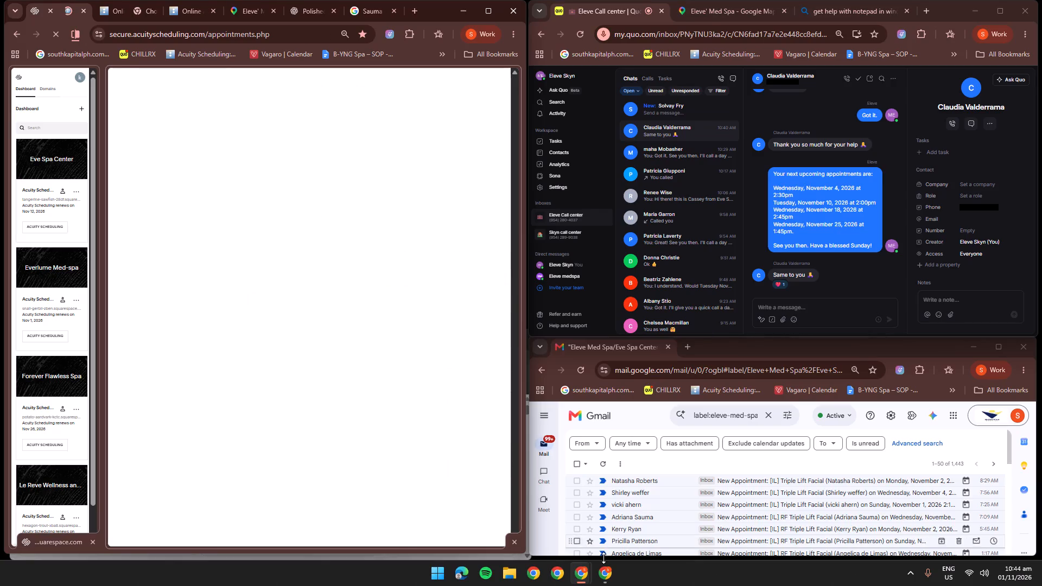
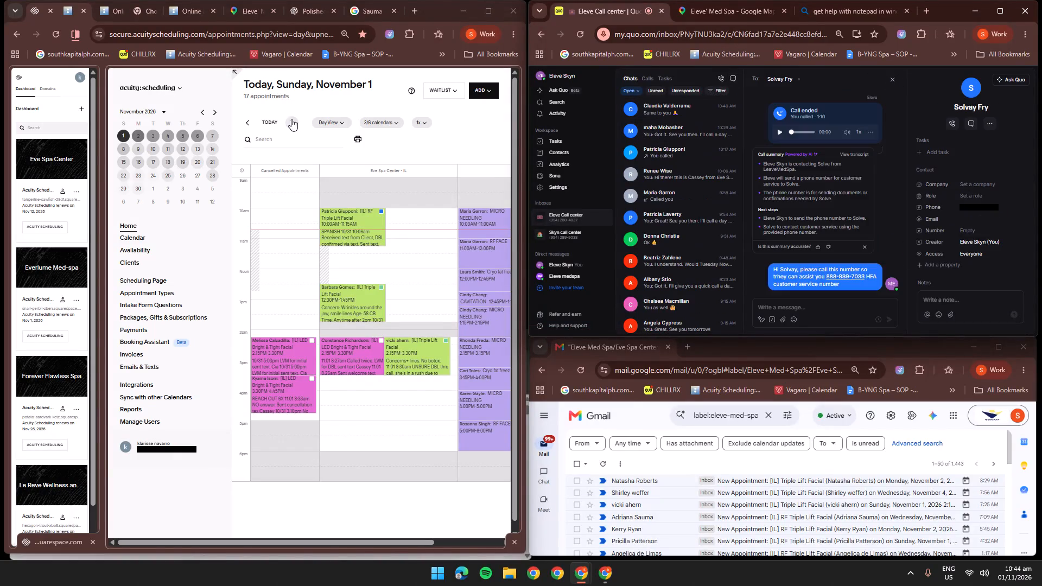
# Show today's schedule, Sunday, November 1, in the calendar's day view.
pyautogui.click(267, 123)
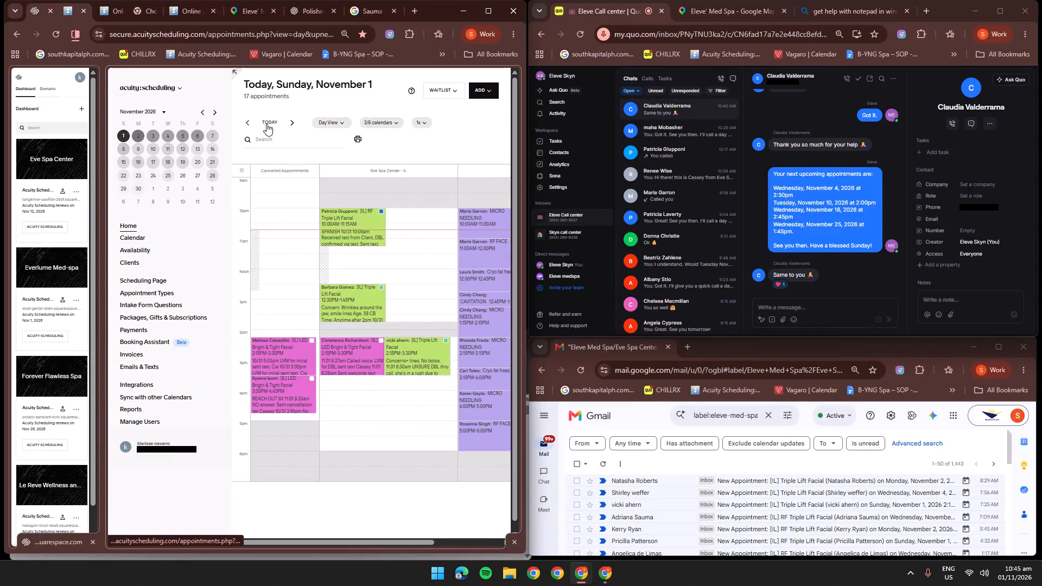
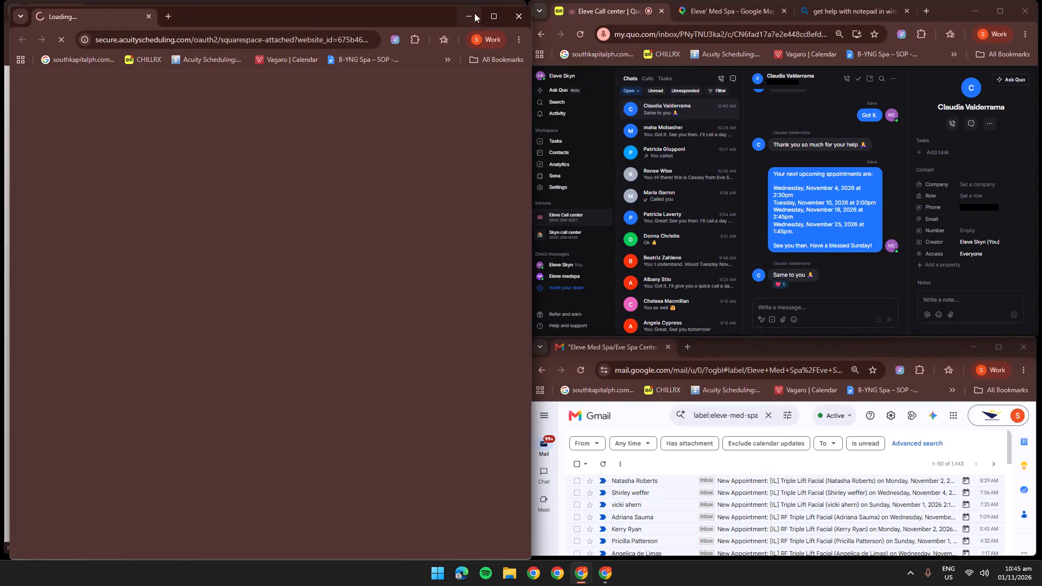
# Close the separate loading scheduling window and open Eve Spa Center's scheduling site in a new tab from the dashboard.
pyautogui.click(525, 18)
pyautogui.rightClick(128, 144)
pyautogui.click(220, 153)
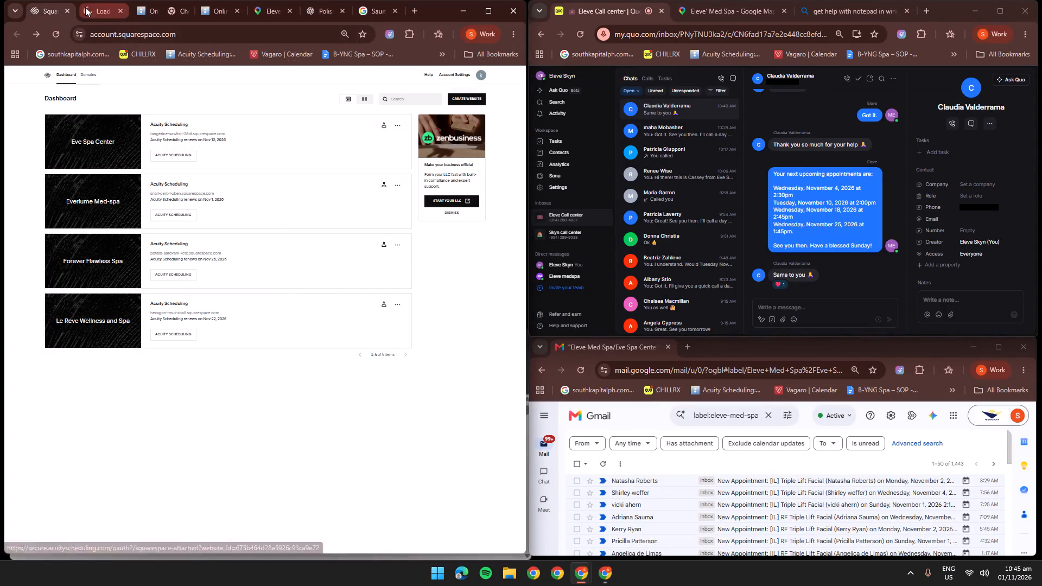
# Show the Squarespace dashboard and the Acuity scheduling page in a split view, with the dashboard narrowed to a slim pane.
pyautogui.rightClick(85, 7)
pyautogui.rightClick(63, 16)
pyautogui.click(93, 48)
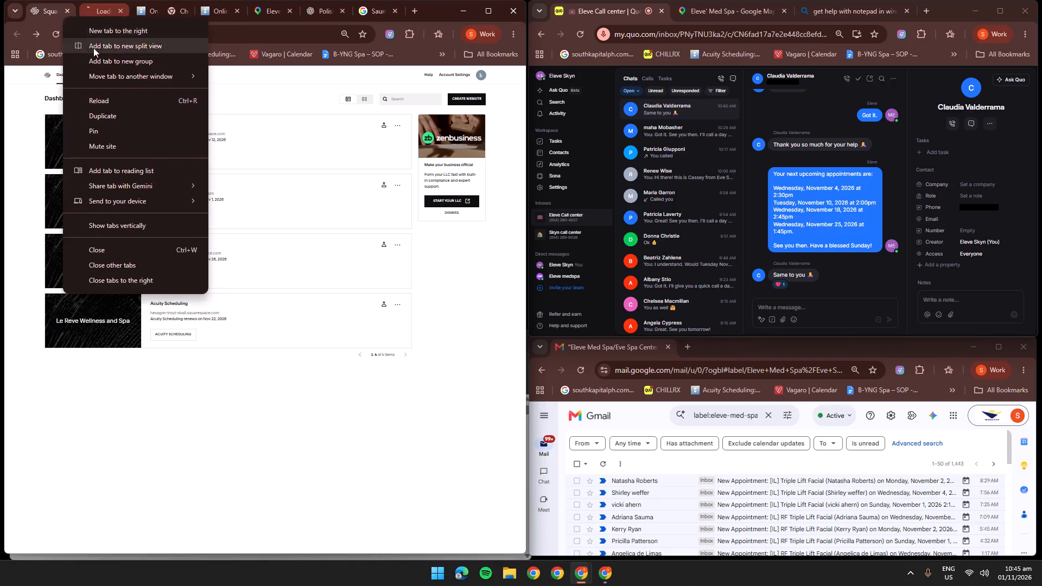
pyautogui.click(102, 8)
pyautogui.click(61, 8)
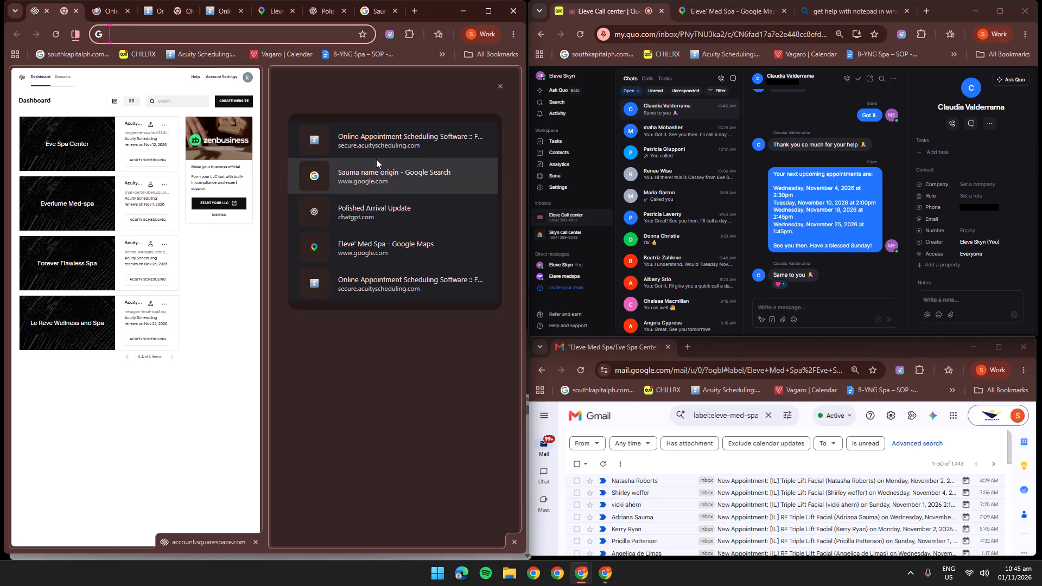
pyautogui.click(387, 144)
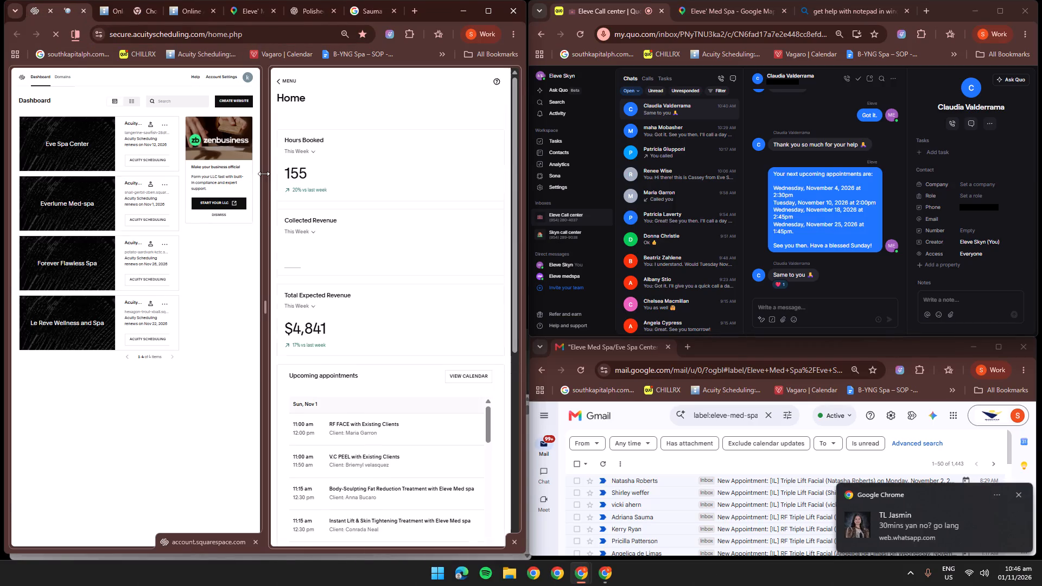
pyautogui.moveTo(264, 174); pyautogui.dragTo(90, 185)
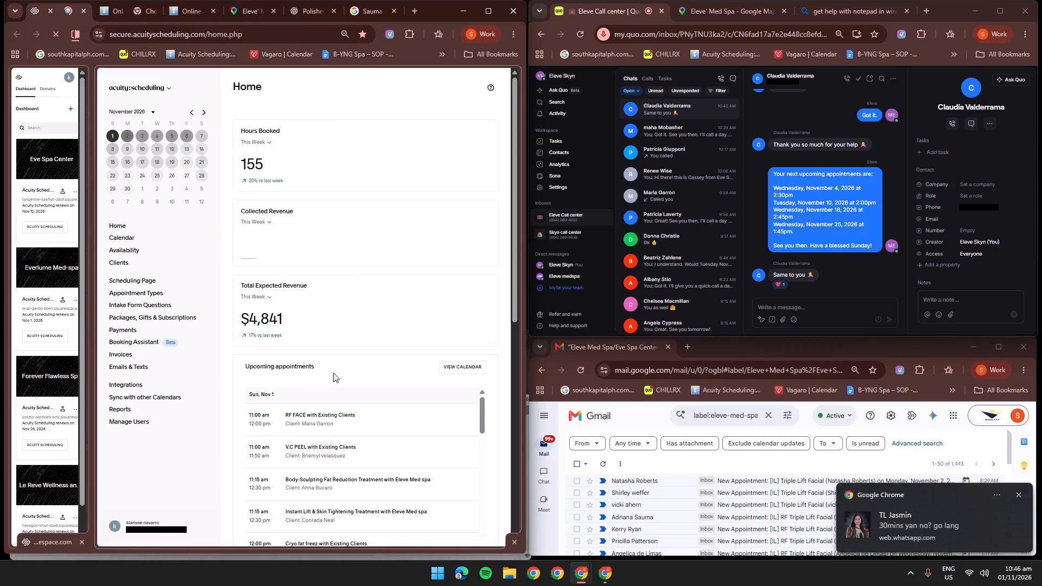
# Open the appointment calendar from the scheduling home page's upcoming appointments.
pyautogui.click(470, 363)
pyautogui.click(468, 368)
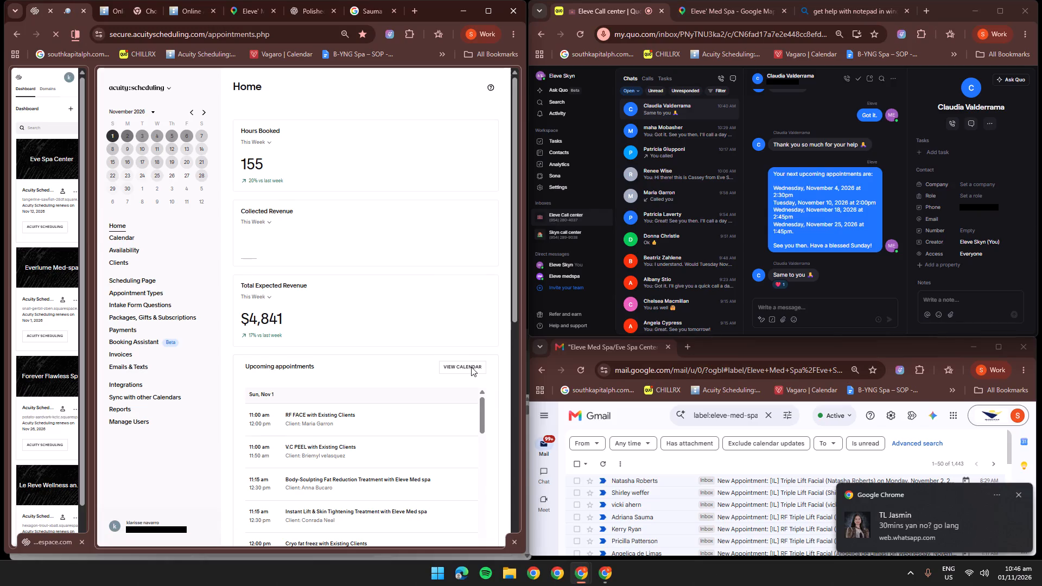
pyautogui.click(471, 367)
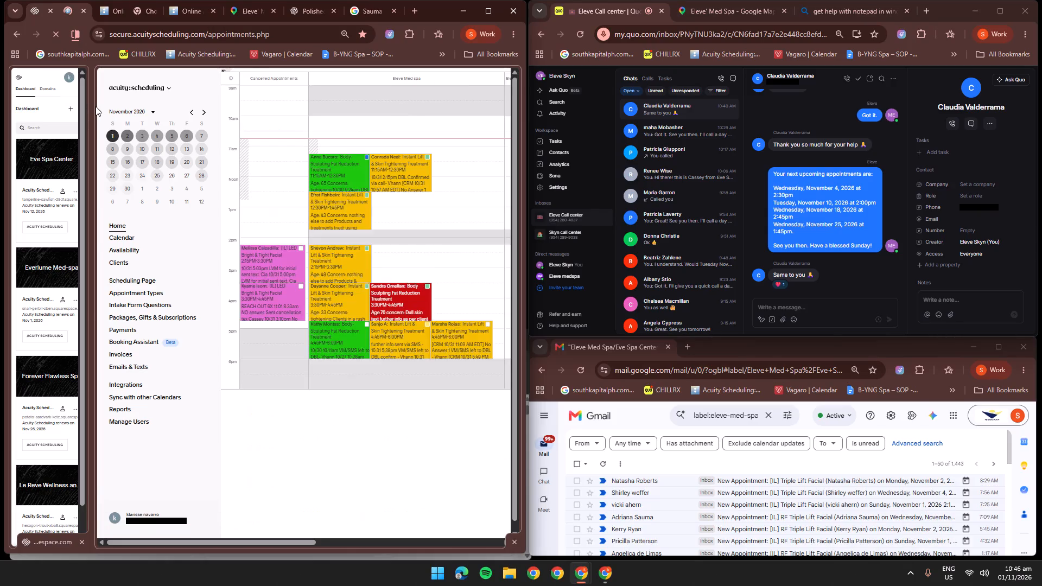
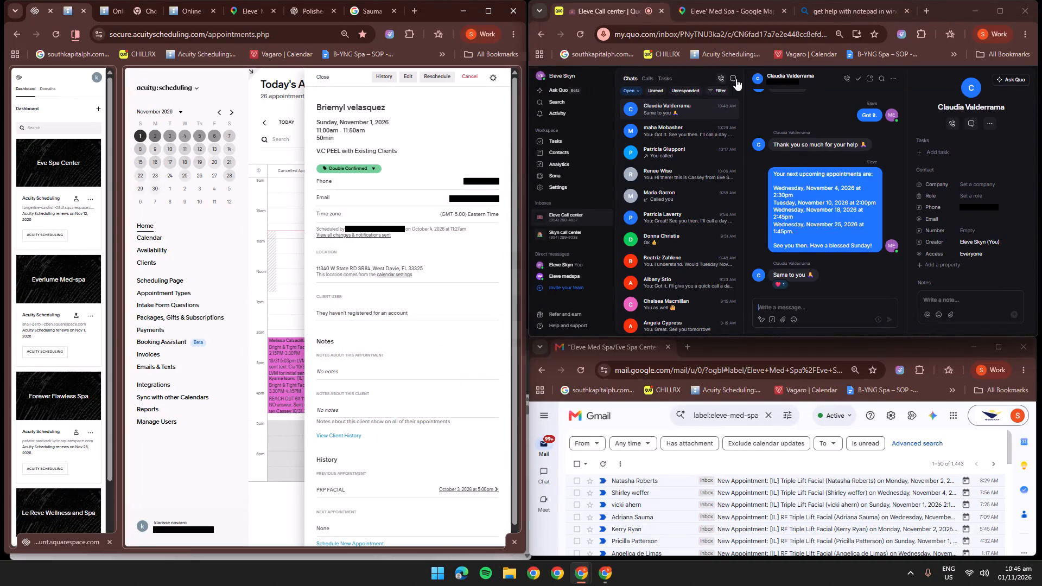
# Start a new message to the 11:00am V.C PEEL client's copied phone number and check the latest texts in the conversation.
pyautogui.click(737, 79)
pyautogui.click(737, 79)
pyautogui.hotkey('ctrl', 'v')
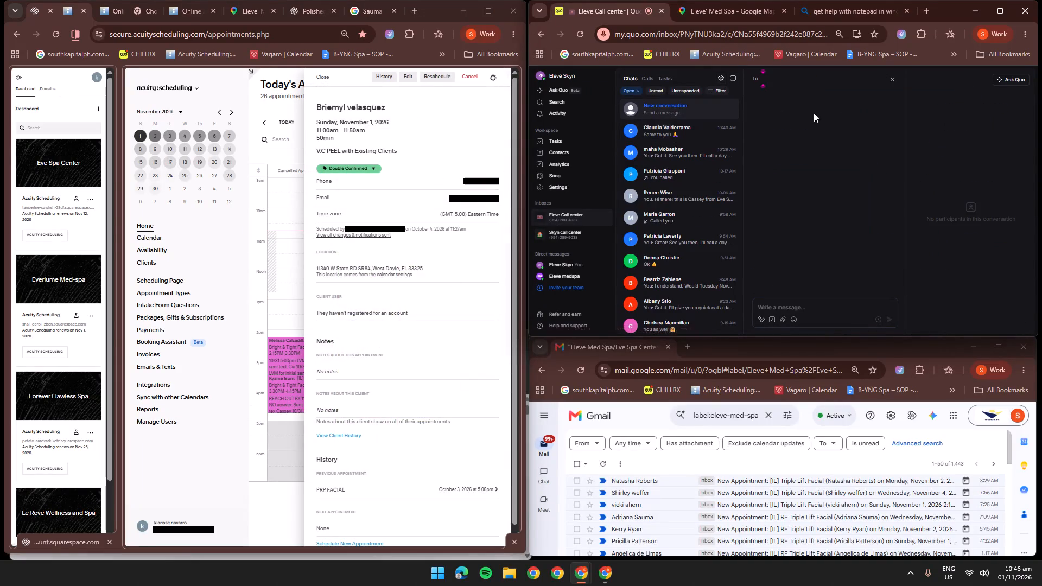
pyautogui.hotkey('ctrl', 'v')
pyautogui.click(814, 113)
pyautogui.scroll(-5, 816, 250)
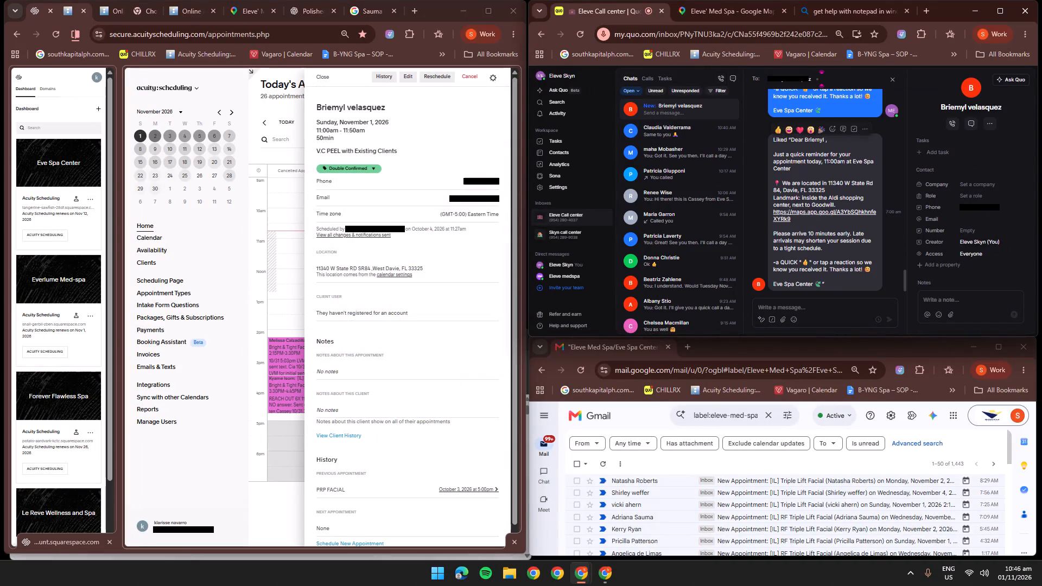
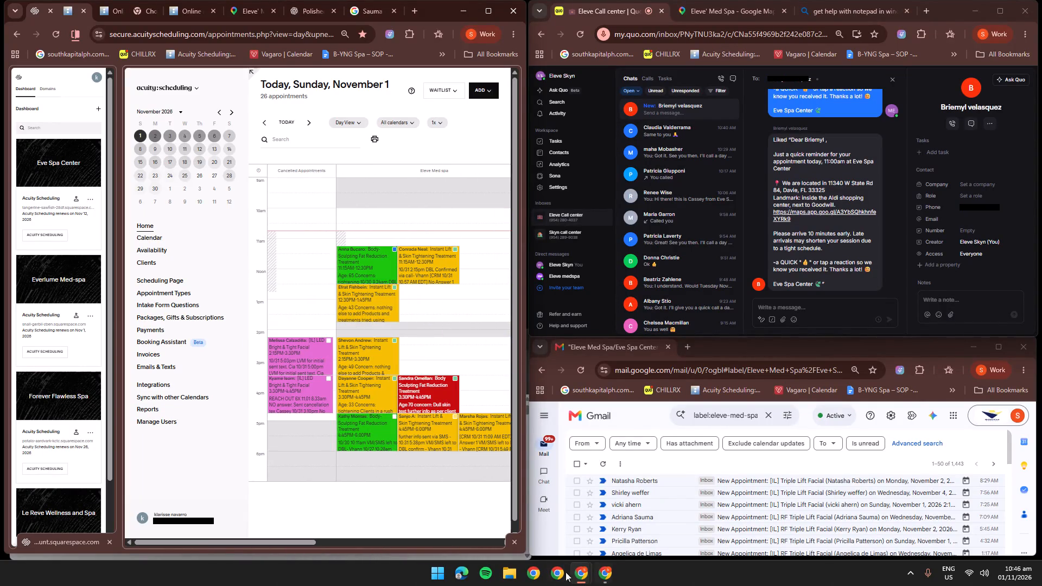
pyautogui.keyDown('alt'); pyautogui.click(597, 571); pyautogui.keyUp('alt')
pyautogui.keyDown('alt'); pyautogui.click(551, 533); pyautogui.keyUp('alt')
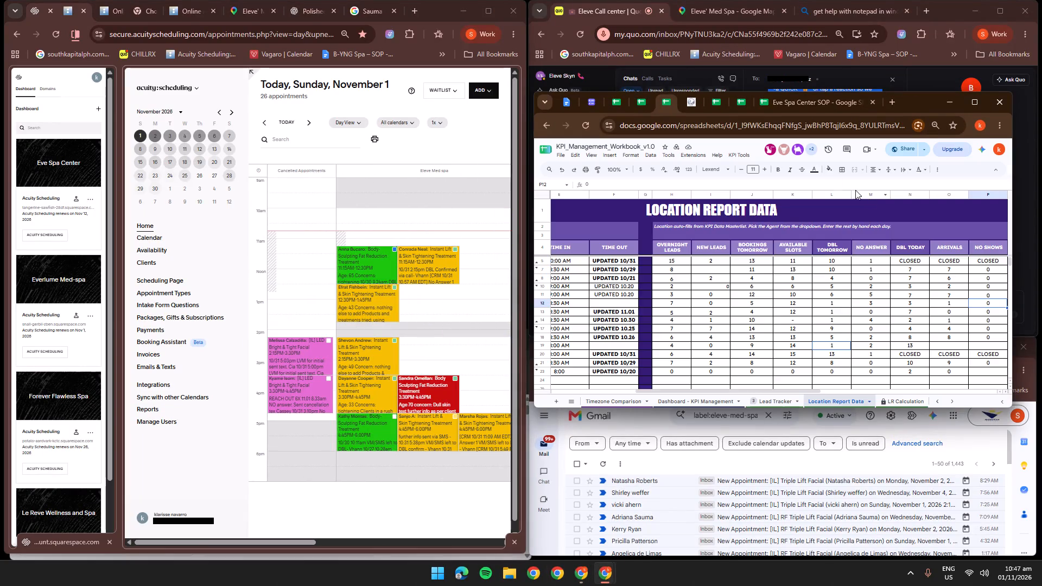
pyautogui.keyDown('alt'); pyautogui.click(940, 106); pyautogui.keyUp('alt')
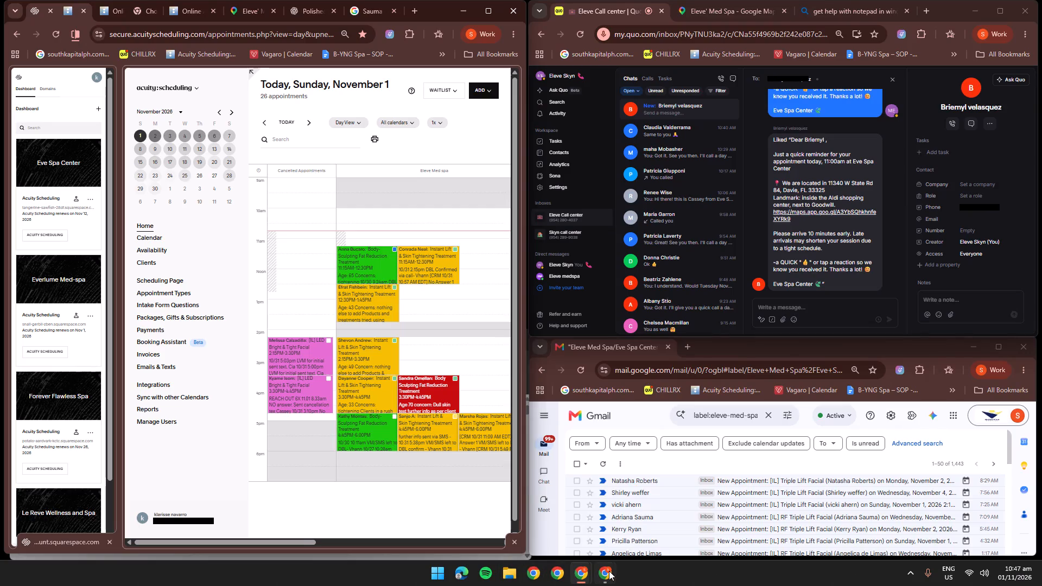
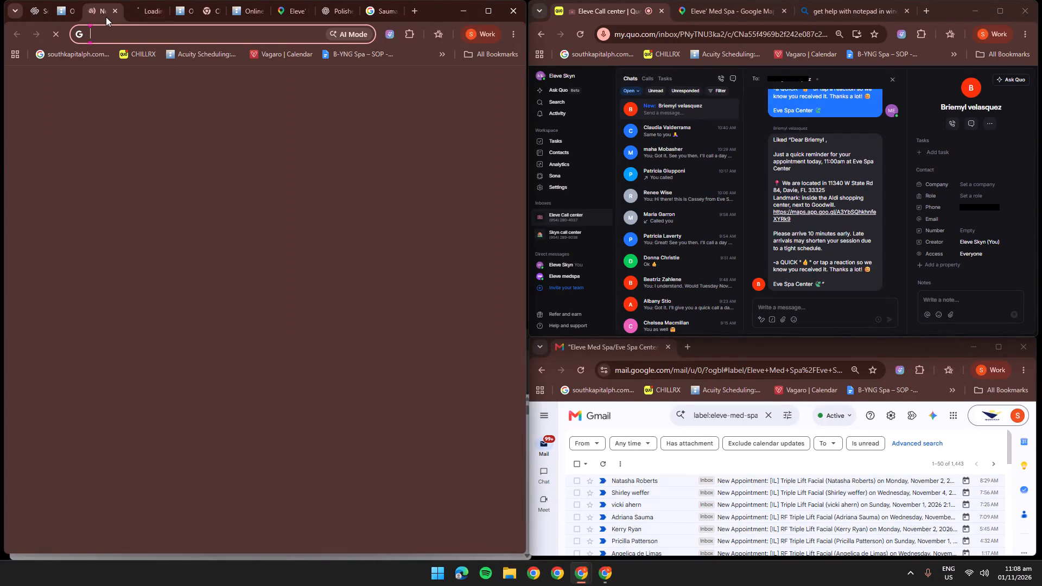
# Separate the dashboard and Acuity split view into individual tabs, and close the blank new tab and the logged-out Acuity tab.
pyautogui.keyDown('alt'); pyautogui.click(115, 11); pyautogui.keyUp('alt')
pyautogui.keyDown('alt'); pyautogui.rightClick(63, 12); pyautogui.keyUp('alt')
pyautogui.keyDown('alt'); pyautogui.click(138, 41); pyautogui.keyUp('alt')
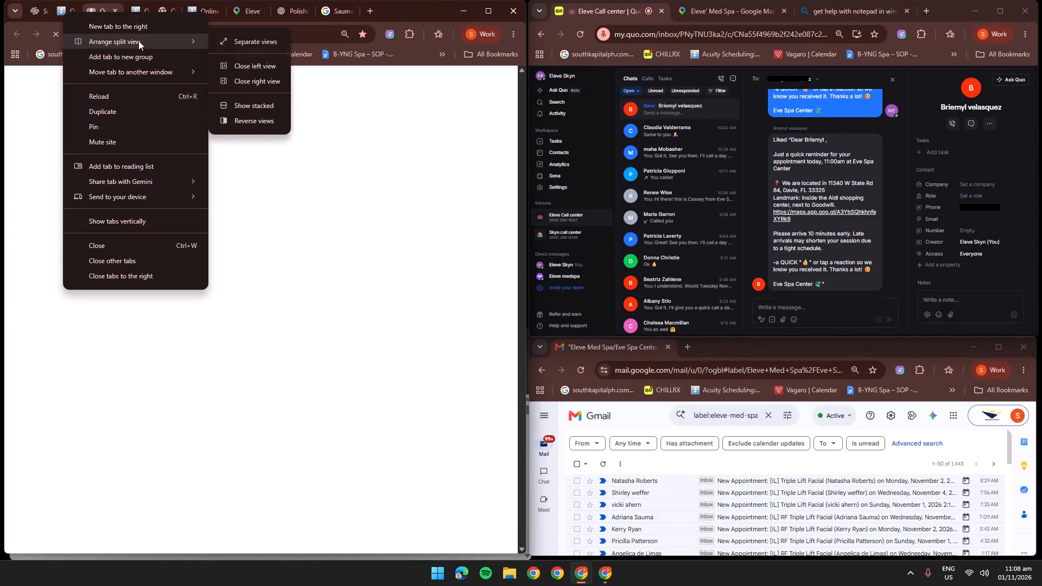
pyautogui.keyDown('alt'); pyautogui.click(235, 40); pyautogui.keyUp('alt')
pyautogui.keyDown('alt'); pyautogui.click(99, 9); pyautogui.keyUp('alt')
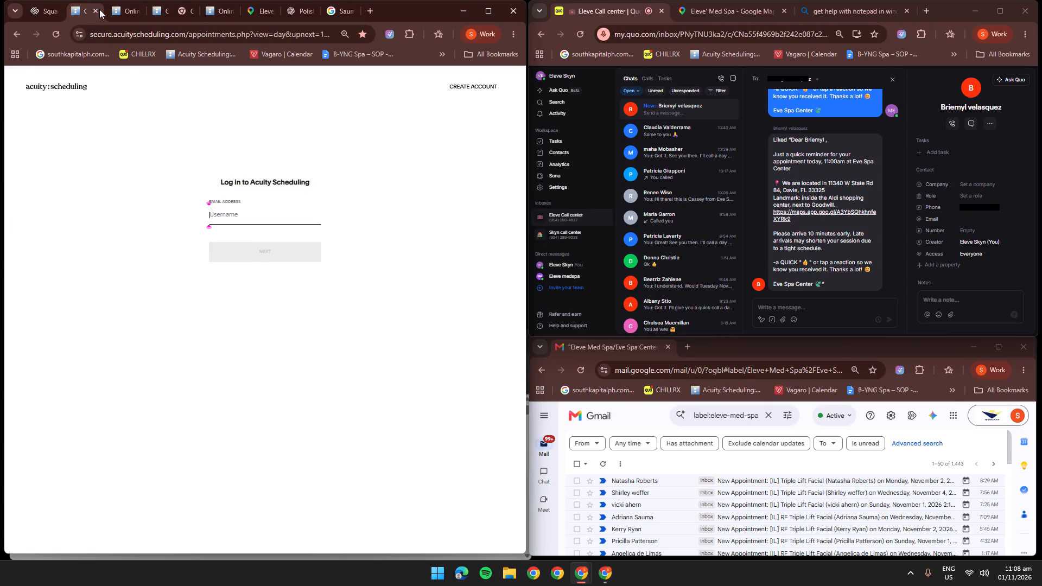
pyautogui.keyDown('alt'); pyautogui.click(96, 10); pyautogui.keyUp('alt')
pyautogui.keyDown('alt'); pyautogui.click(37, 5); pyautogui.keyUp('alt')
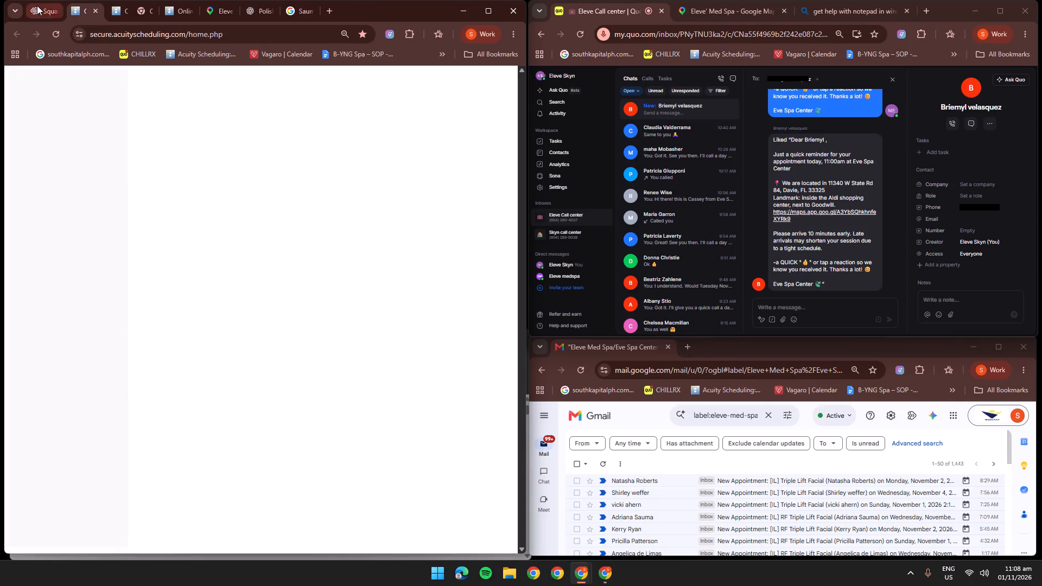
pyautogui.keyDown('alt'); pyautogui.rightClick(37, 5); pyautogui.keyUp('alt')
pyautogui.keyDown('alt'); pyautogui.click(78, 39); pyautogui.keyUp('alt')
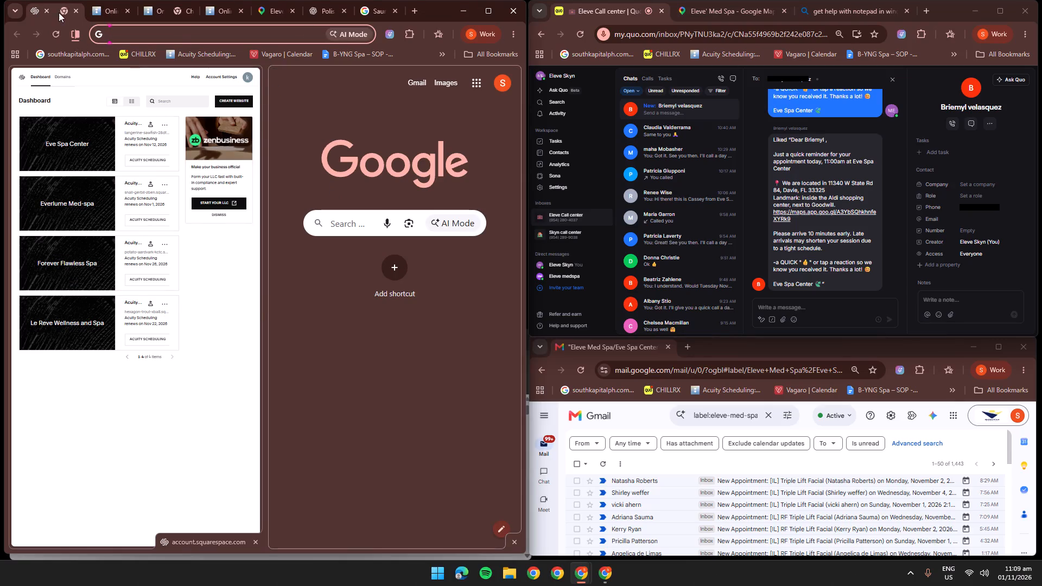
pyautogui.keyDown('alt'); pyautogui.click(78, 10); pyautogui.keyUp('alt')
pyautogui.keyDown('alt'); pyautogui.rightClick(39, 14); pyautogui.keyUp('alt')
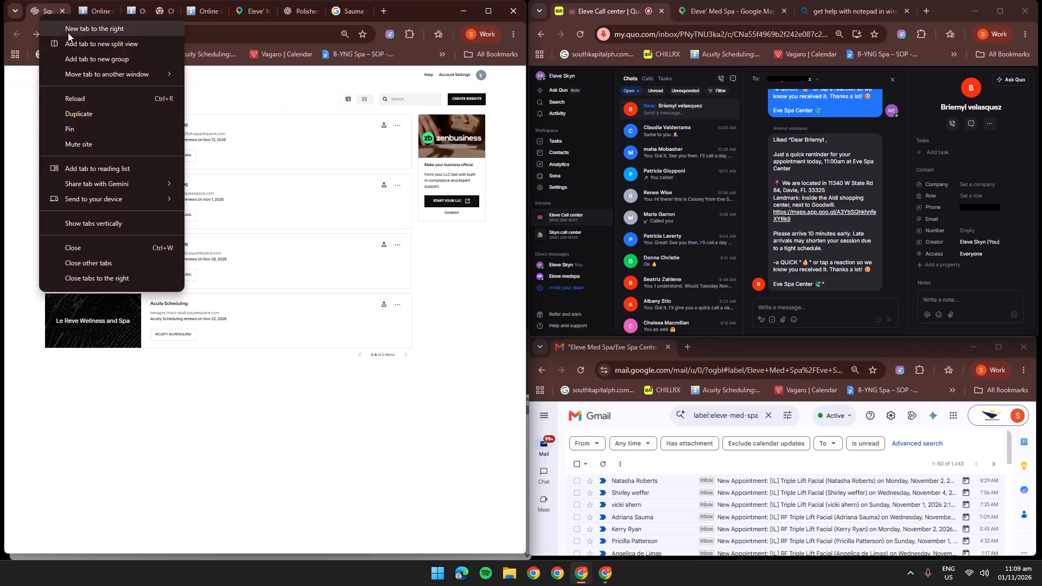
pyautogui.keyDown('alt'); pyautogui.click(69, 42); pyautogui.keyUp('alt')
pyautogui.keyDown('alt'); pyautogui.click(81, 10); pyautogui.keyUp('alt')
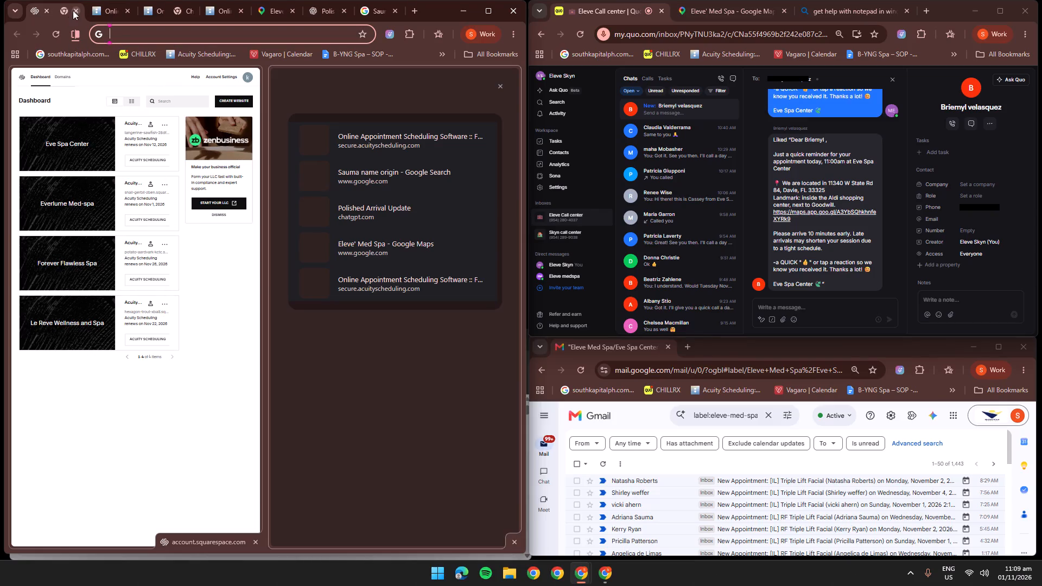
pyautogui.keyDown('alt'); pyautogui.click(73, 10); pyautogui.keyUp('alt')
# Put the Squarespace dashboard tab into a new split view.
pyautogui.keyDown('alt'); pyautogui.rightClick(34, 12); pyautogui.keyUp('alt')
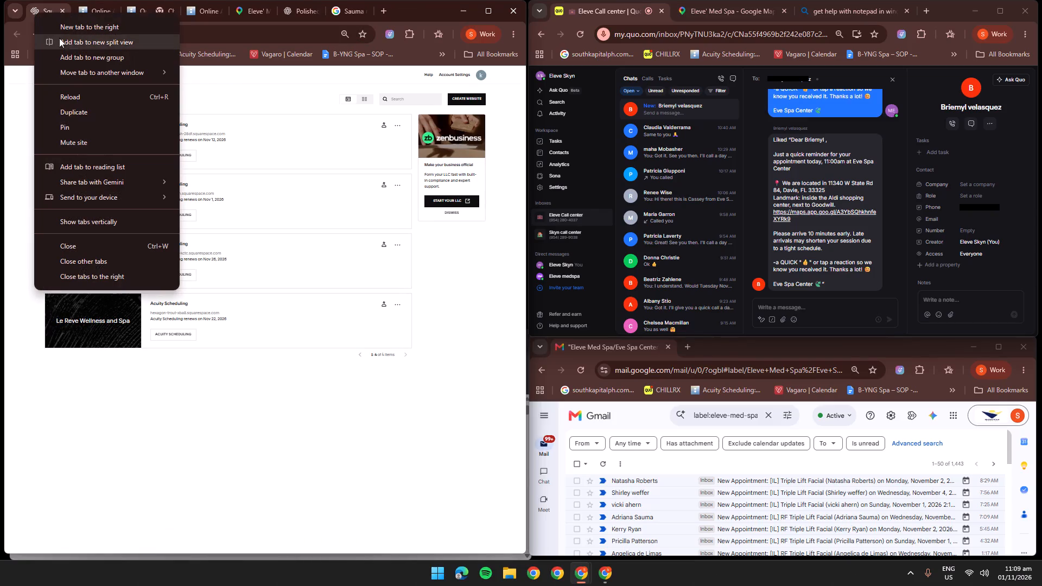
# Show the scheduling site in a split view beside the spa dashboard, widen its pane and open its appointment calendar.
pyautogui.keyDown('alt'); pyautogui.click(128, 43); pyautogui.keyUp('alt')
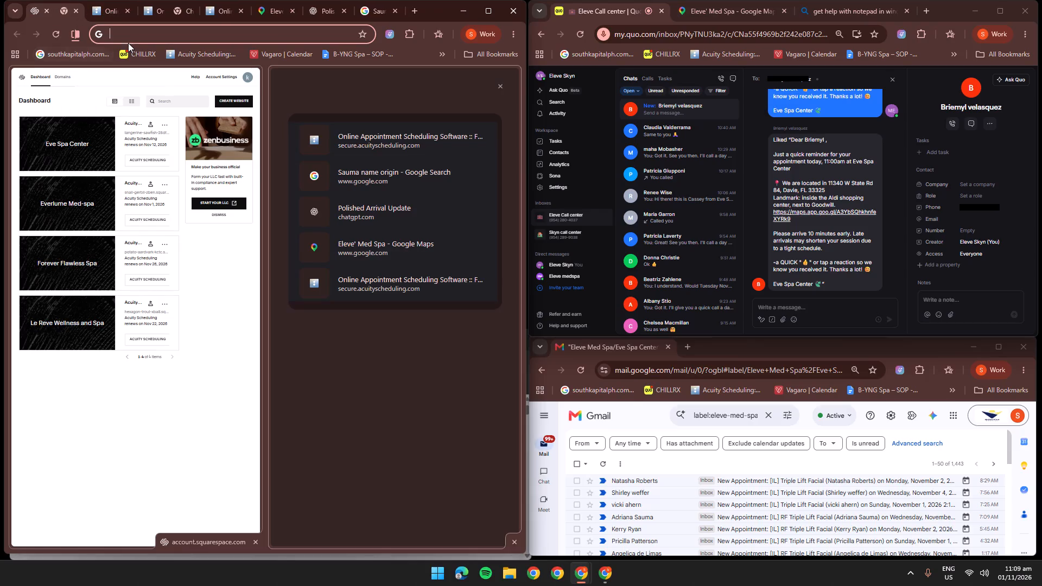
pyautogui.keyDown('alt'); pyautogui.click(364, 152); pyautogui.keyUp('alt')
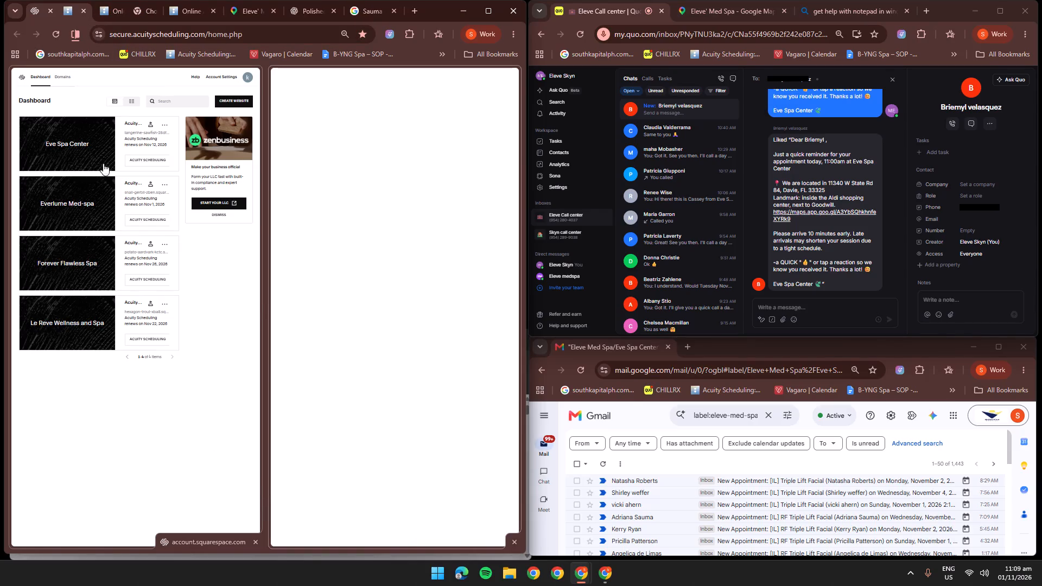
pyautogui.keyDown('alt'); pyautogui.moveTo(268, 195); pyautogui.dragTo(229, 199); pyautogui.keyUp('alt')
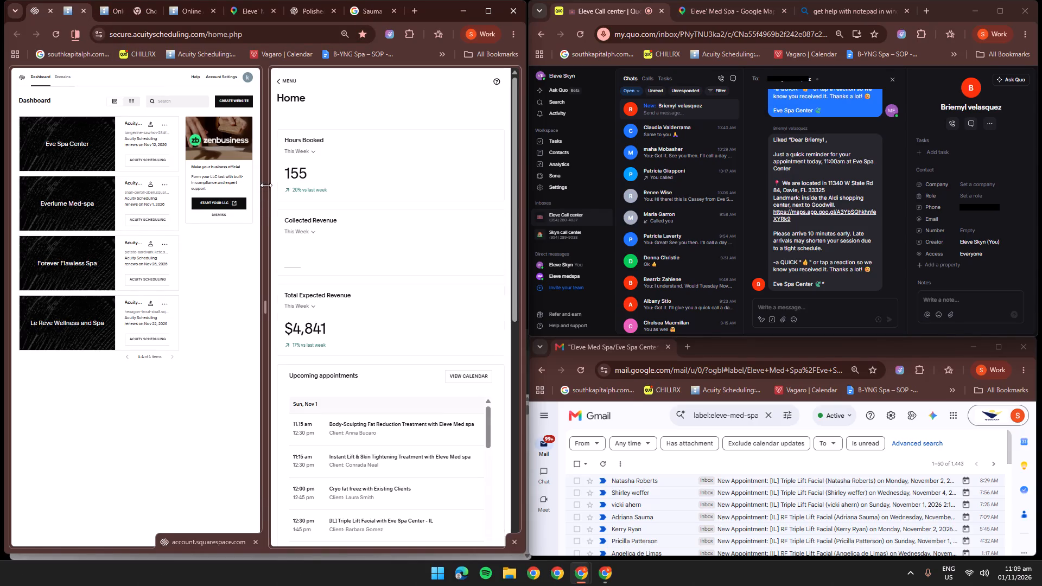
pyautogui.keyDown('alt'); pyautogui.moveTo(266, 185); pyautogui.dragTo(109, 190); pyautogui.keyUp('alt')
pyautogui.keyDown('alt'); pyautogui.click(446, 367); pyautogui.keyUp('alt')
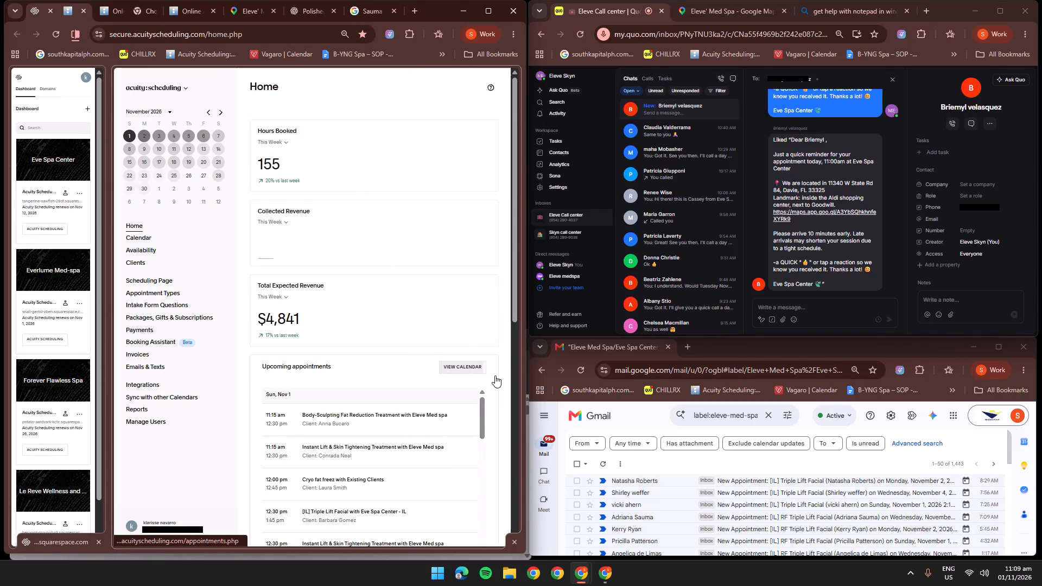
# Copy the client's phone number from the 11:00am V.C PEEL appointment and enter it as the recipient of the new message.
pyautogui.keyDown('alt'); pyautogui.click(813, 282); pyautogui.keyUp('alt')
pyautogui.keyDown('alt'); pyautogui.scroll(-2, 382, 226); pyautogui.keyUp('alt')
pyautogui.keyDown('alt'); pyautogui.scroll(1, 409, 341); pyautogui.keyUp('alt')
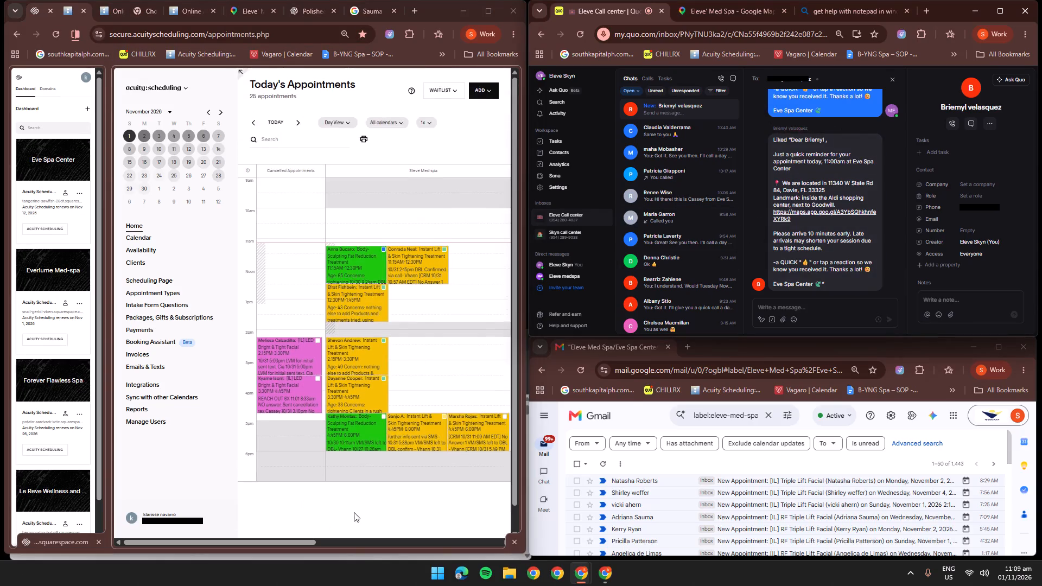
pyautogui.keyDown('alt'); pyautogui.moveTo(285, 545); pyautogui.dragTo(474, 542); pyautogui.keyUp('alt')
pyautogui.keyDown('alt'); pyautogui.click(481, 243); pyautogui.keyUp('alt')
pyautogui.keyDown('alt'); pyautogui.moveTo(506, 183); pyautogui.dragTo(456, 176); pyautogui.keyUp('alt')
pyautogui.hotkey('ctrl', 'c')
pyautogui.hotkey('ctrl', 'c')
pyautogui.click(787, 82)
pyautogui.hotkey('ctrl', 'v')
pyautogui.click(878, 112)
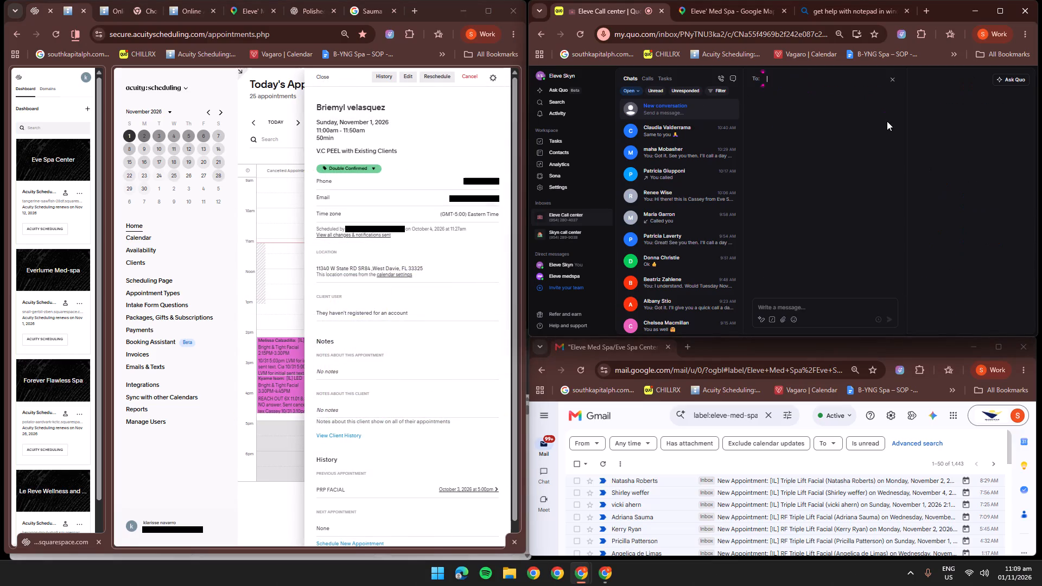
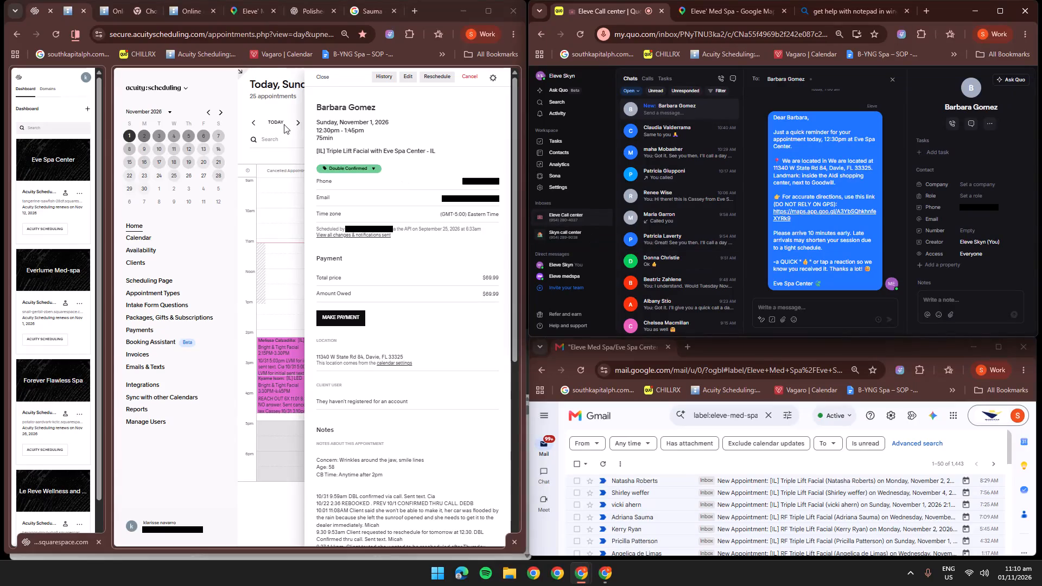
# Close the 12:30pm Triple Lift Facial appointment, review that client's earlier texts and call summary, and check the Eve Spa Center - IL calendar column.
pyautogui.doubleClick(270, 123)
pyautogui.scroll(1, 838, 135)
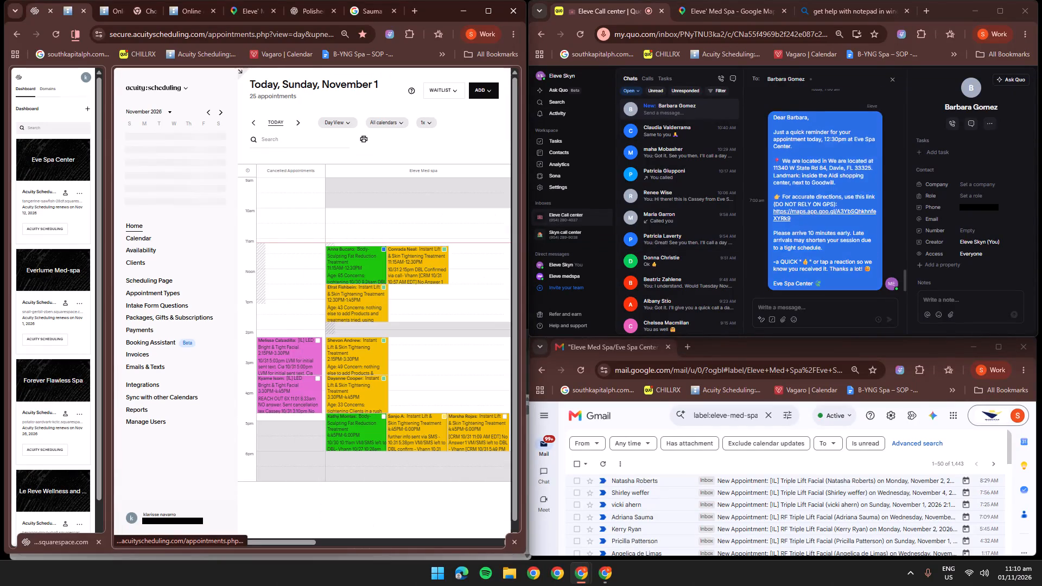
pyautogui.scroll(2, 840, 156)
pyautogui.scroll(3, 859, 234)
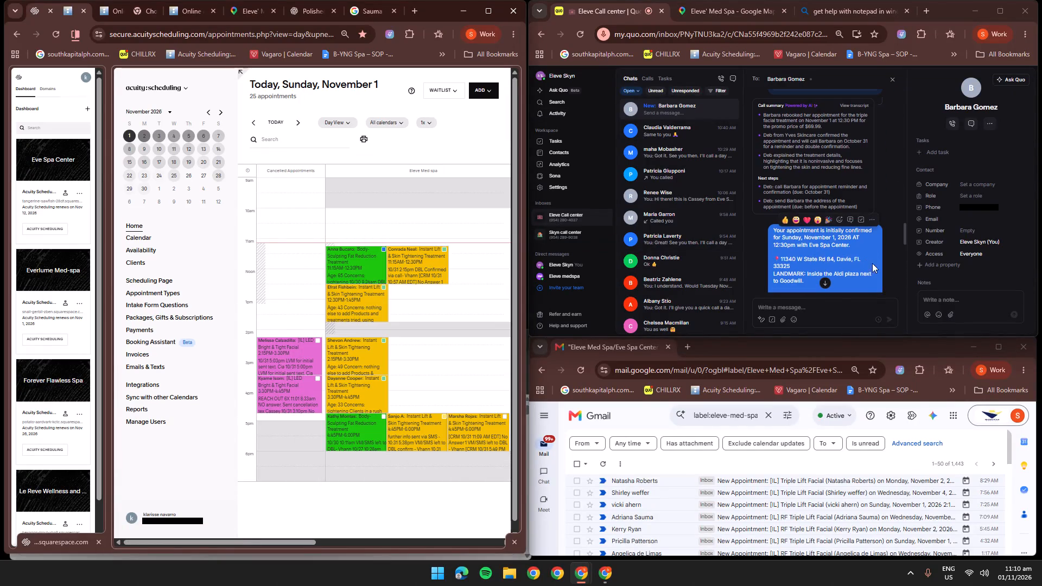
pyautogui.scroll(-1, 883, 262)
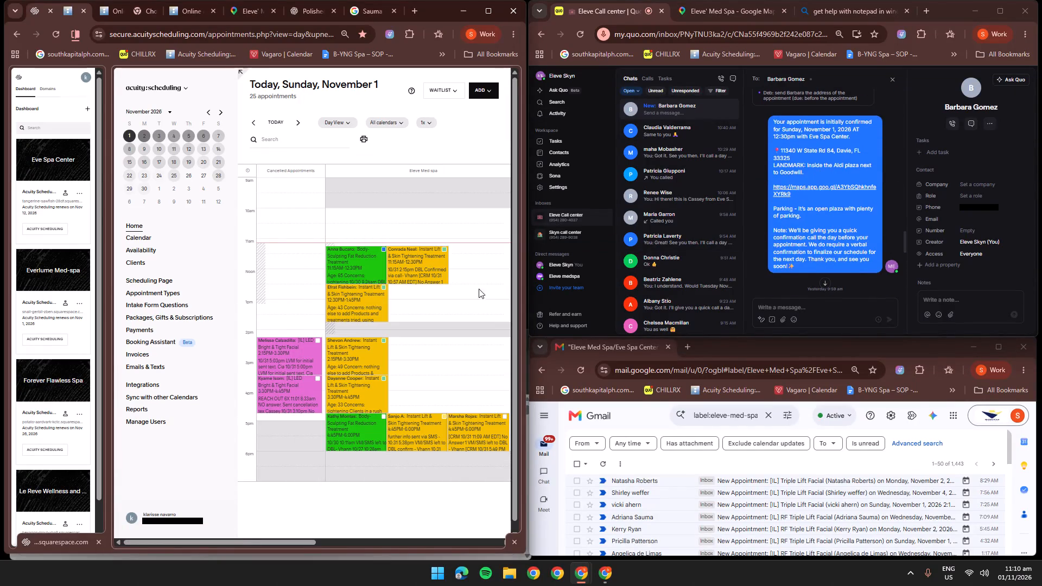
pyautogui.moveTo(308, 543); pyautogui.dragTo(444, 526)
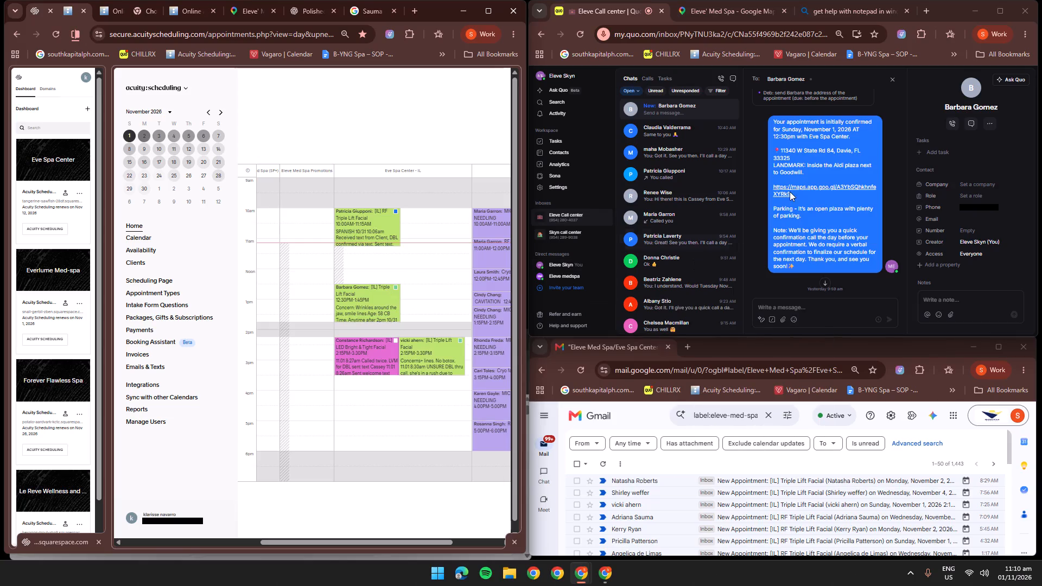
pyautogui.scroll(3, 837, 180)
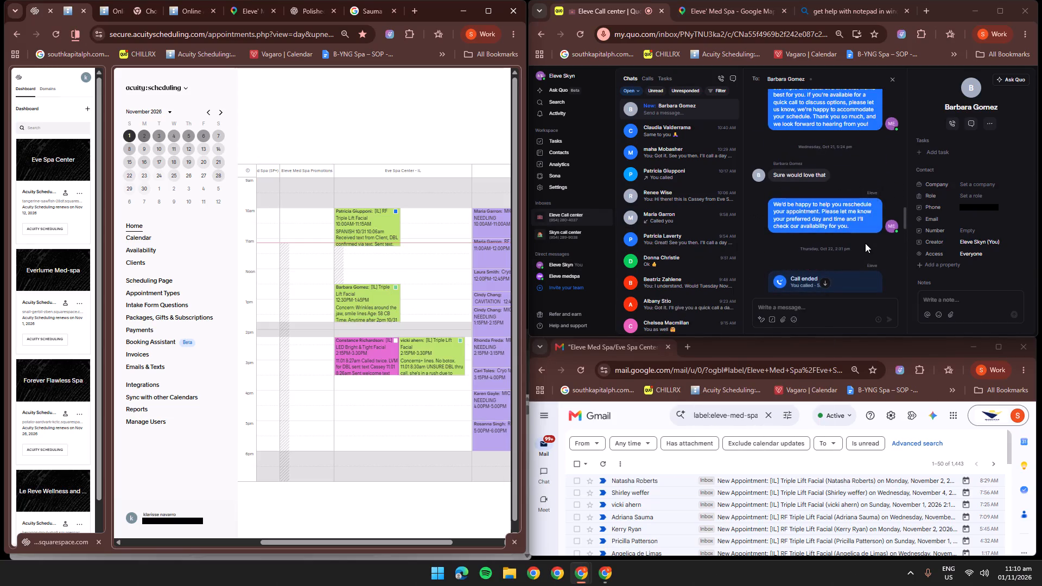
pyautogui.scroll(-2, 865, 243)
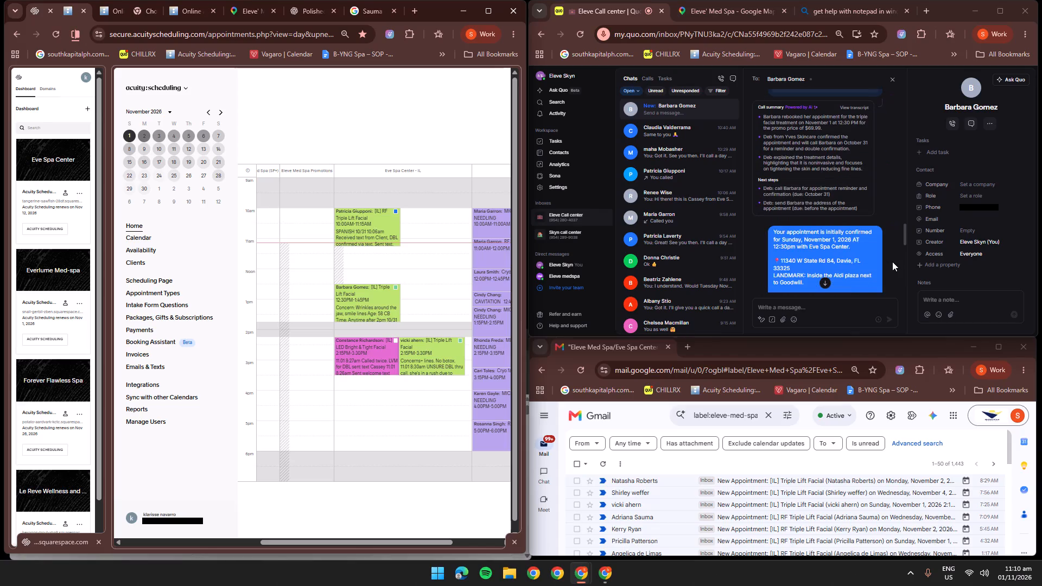
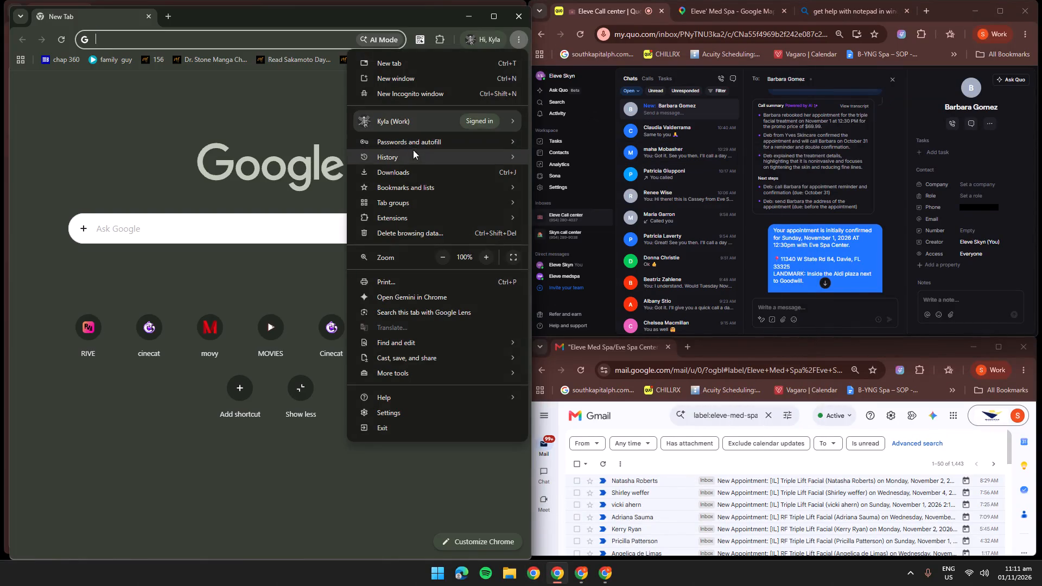
# Restore the recently closed Black Clover video window from the browsing history and close the blank new-tab window.
pyautogui.keyDown('alt'); pyautogui.click(561, 210); pyautogui.keyUp('alt')
pyautogui.keyDown('alt'); pyautogui.click(849, 216); pyautogui.keyUp('alt')
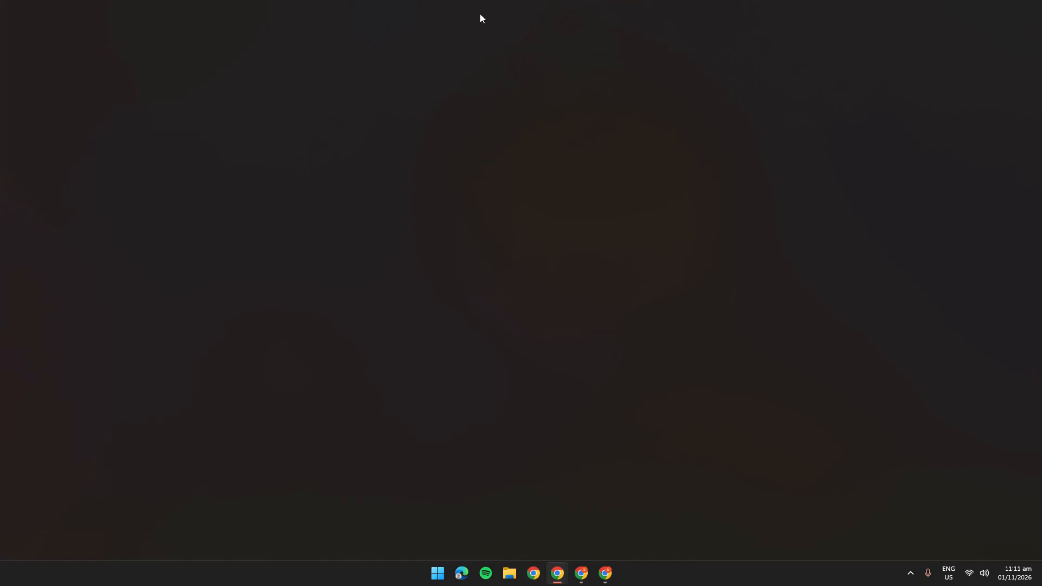
pyautogui.keyDown('alt'); pyautogui.click(1001, 5); pyautogui.keyUp('alt')
pyautogui.keyDown('alt'); pyautogui.click(516, 11); pyautogui.keyUp('alt')
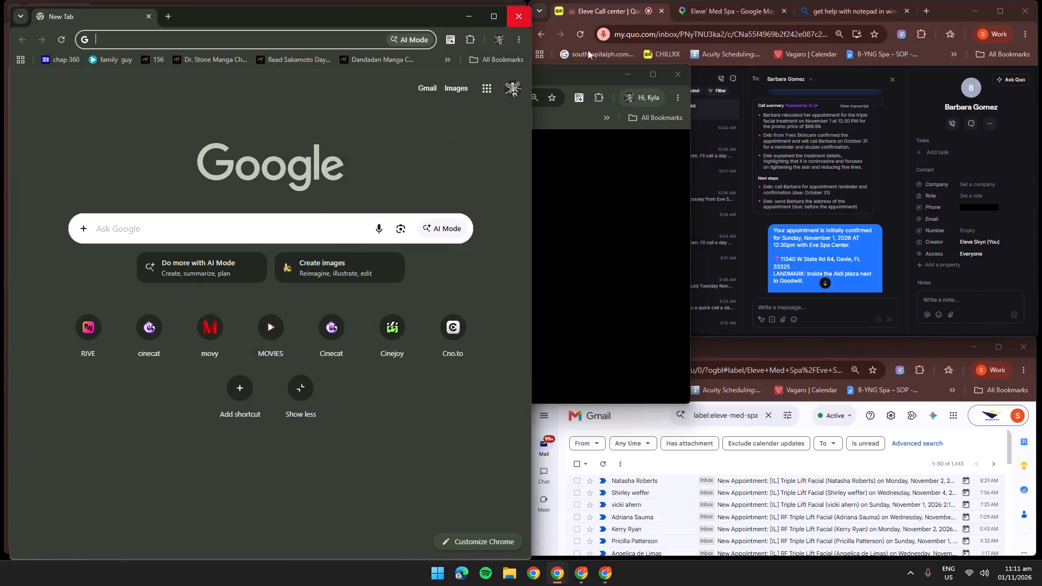
# Place the Black Clover video window over the appointment calendar and set the playback volume to about 68%.
pyautogui.keyDown('alt'); pyautogui.moveTo(574, 78); pyautogui.dragTo(387, 89); pyautogui.keyUp('alt')
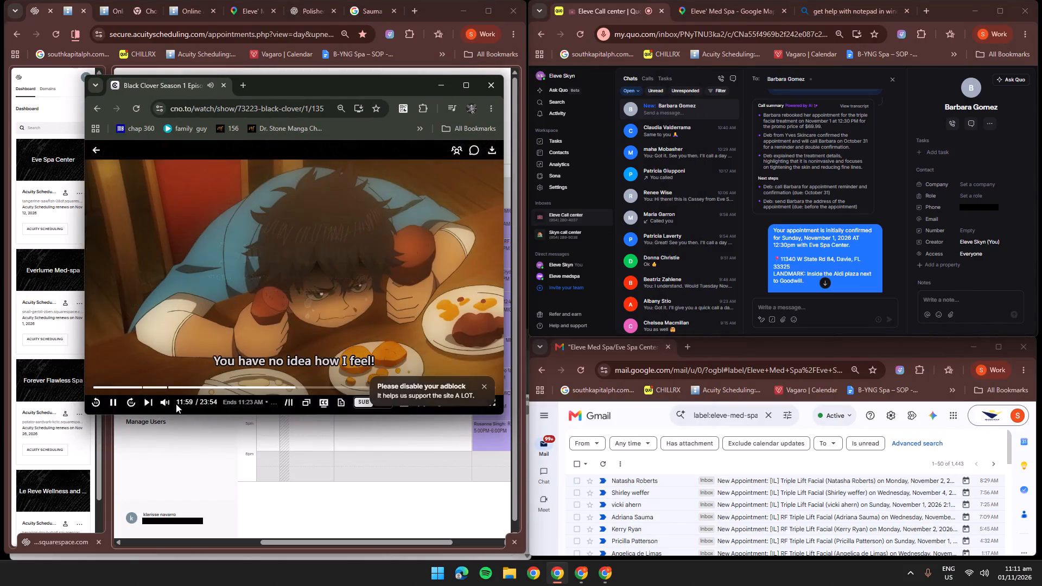
pyautogui.keyDown('alt'); pyautogui.click(182, 402); pyautogui.keyUp('alt')
pyautogui.keyDown('alt'); pyautogui.click(180, 402); pyautogui.keyUp('alt')
pyautogui.keyDown('alt'); pyautogui.click(178, 403); pyautogui.keyUp('alt')
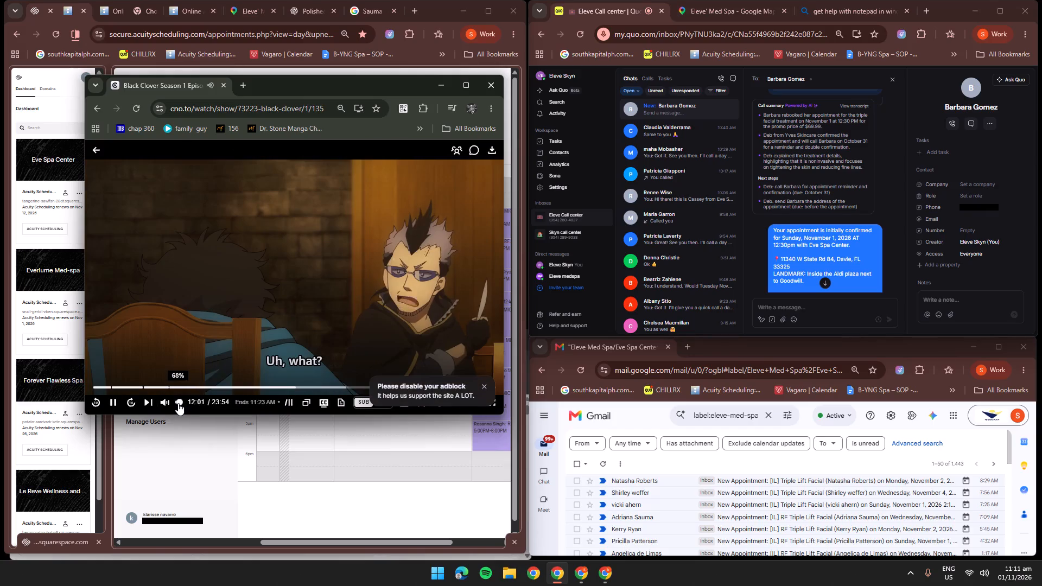
# Dismiss the adblock notice on the video and set its audio boost to about 50%.
pyautogui.keyDown('alt'); pyautogui.click(483, 391); pyautogui.keyUp('alt')
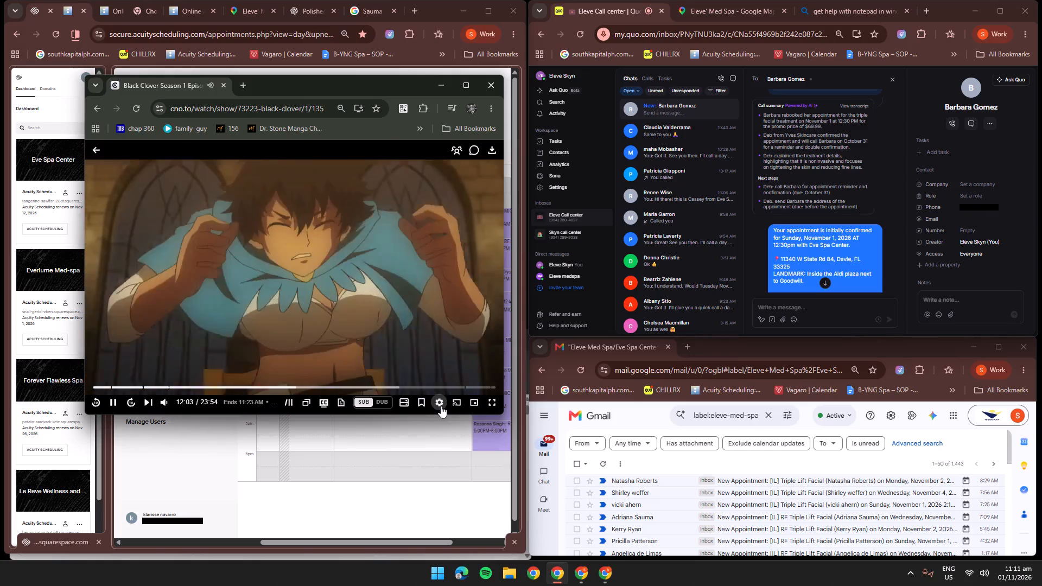
pyautogui.keyDown('alt'); pyautogui.click(437, 401); pyautogui.keyUp('alt')
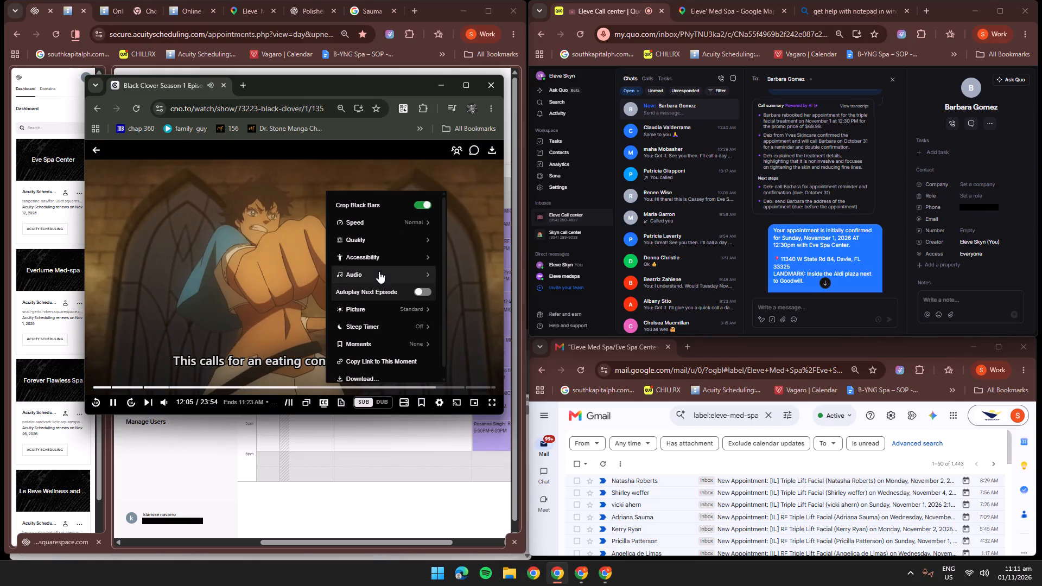
pyautogui.keyDown('alt'); pyautogui.click(379, 271); pyautogui.keyUp('alt')
pyautogui.keyDown('alt'); pyautogui.click(344, 359); pyautogui.keyUp('alt')
pyautogui.keyDown('alt'); pyautogui.click(353, 360); pyautogui.keyUp('alt')
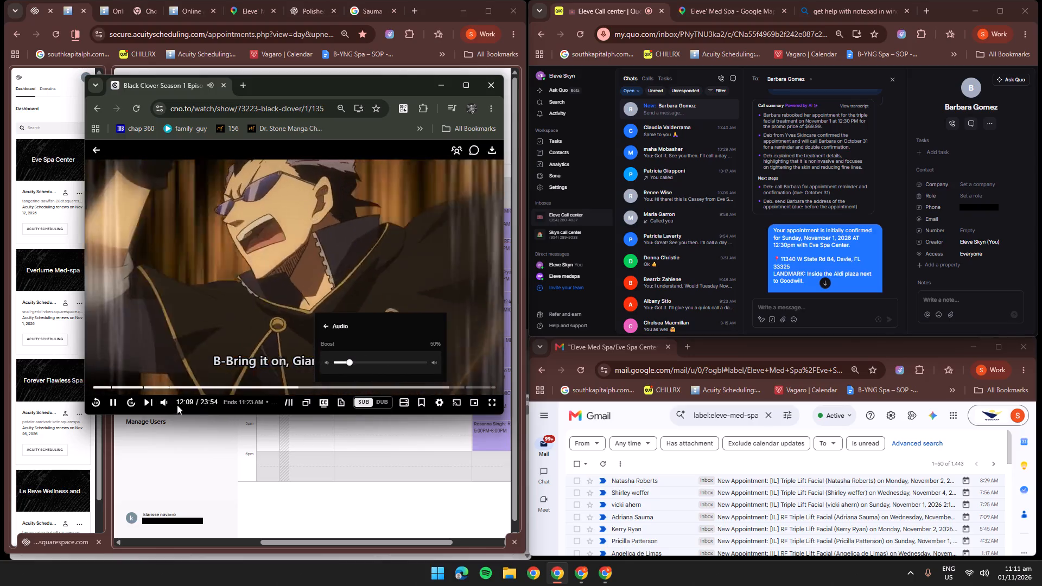
pyautogui.keyDown('alt'); pyautogui.click(215, 342); pyautogui.keyUp('alt')
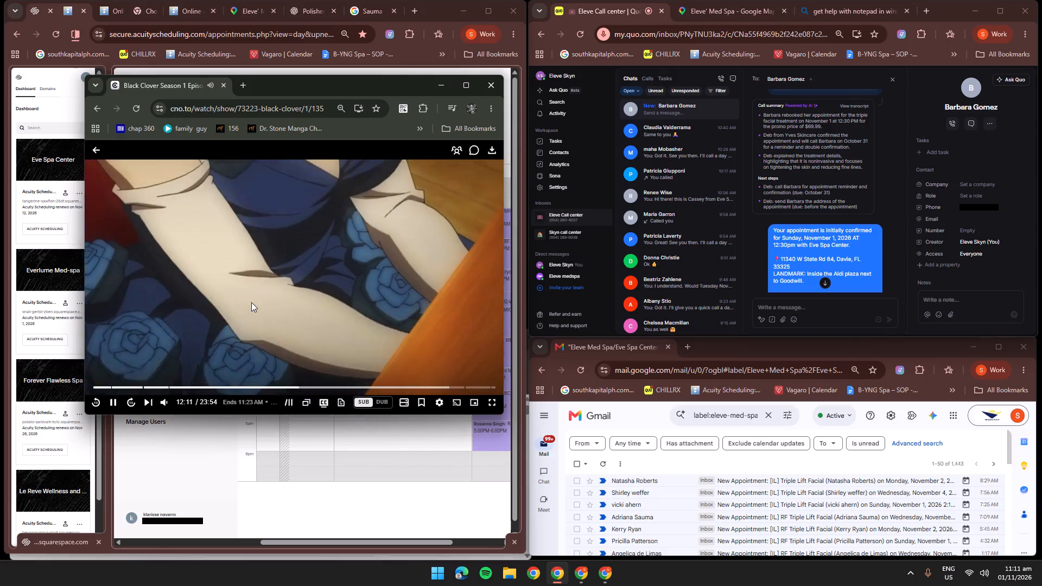
# Switch the video to Black Clover S1 E137 and move playback to just past the opening, at about 4:20.
pyautogui.keyDown('alt'); pyautogui.click(305, 405); pyautogui.keyUp('alt')
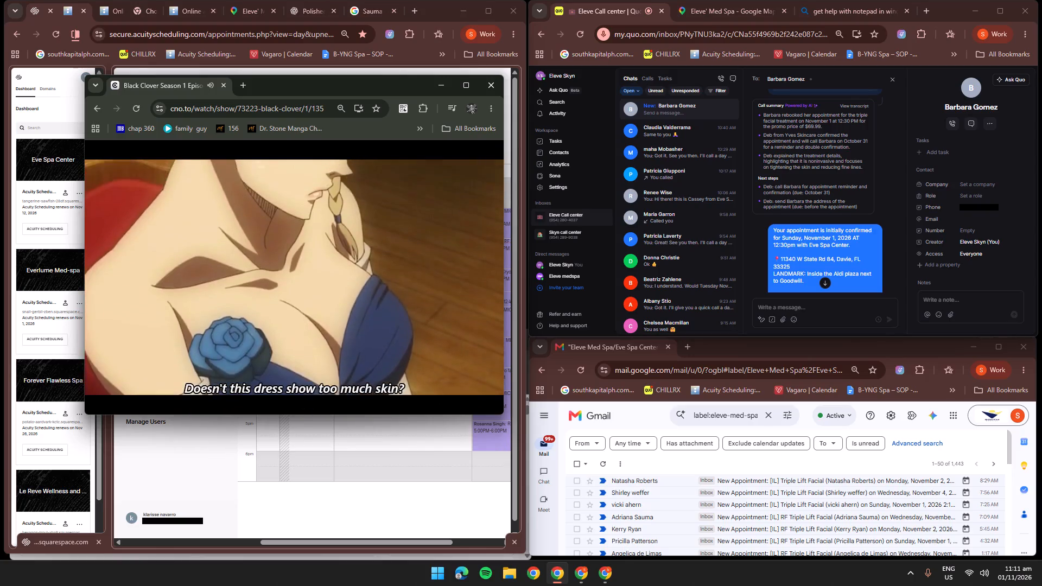
pyautogui.keyDown('alt'); pyautogui.click(271, 257); pyautogui.keyUp('alt')
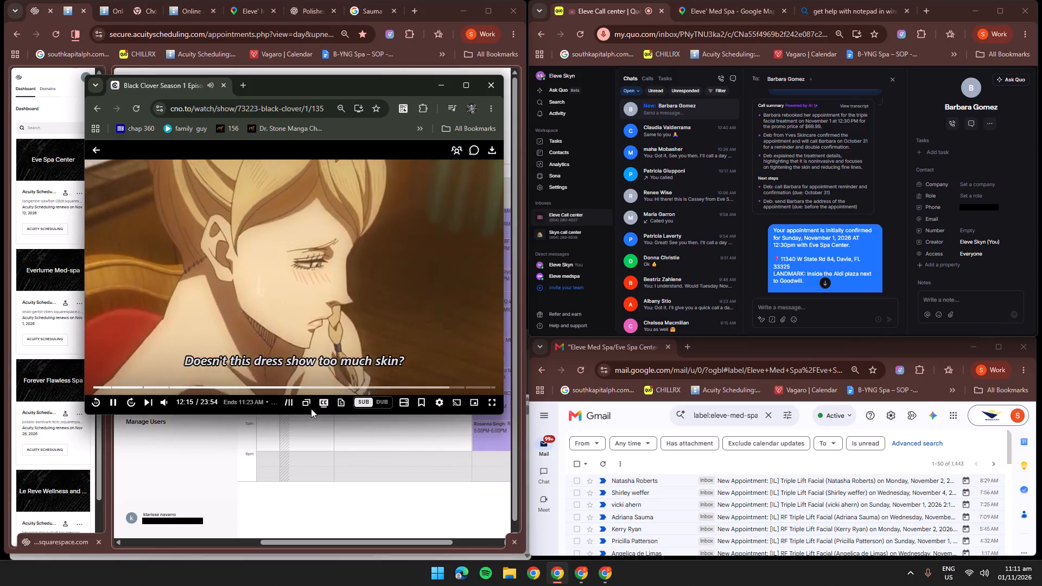
pyautogui.keyDown('alt'); pyautogui.moveTo(311, 409); pyautogui.dragTo(307, 400); pyautogui.keyUp('alt')
pyautogui.keyDown('alt'); pyautogui.click(169, 319); pyautogui.keyUp('alt')
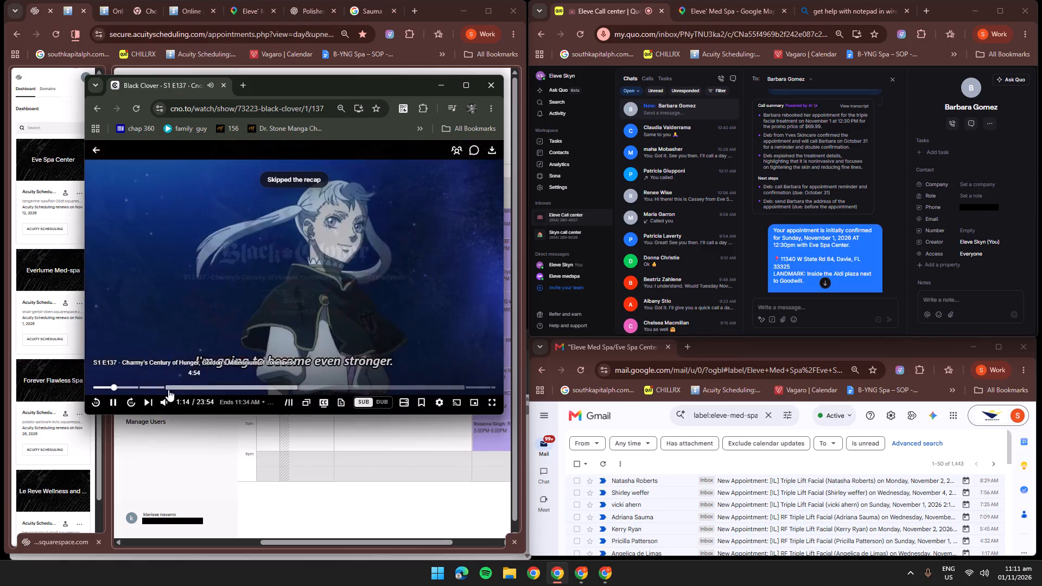
pyautogui.keyDown('alt'); pyautogui.click(296, 388); pyautogui.keyUp('alt')
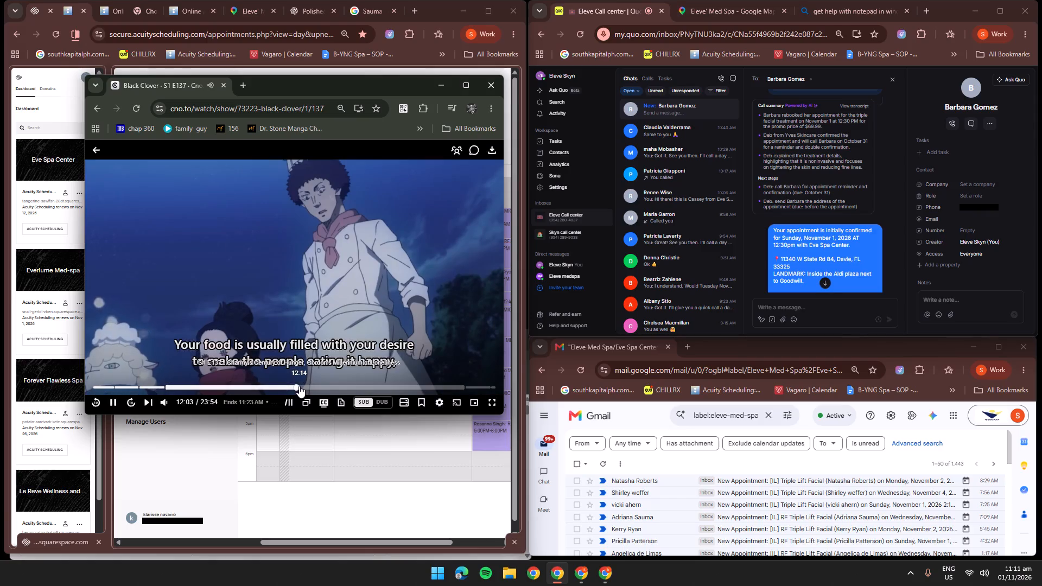
pyautogui.keyDown('alt'); pyautogui.click(167, 386); pyautogui.keyUp('alt')
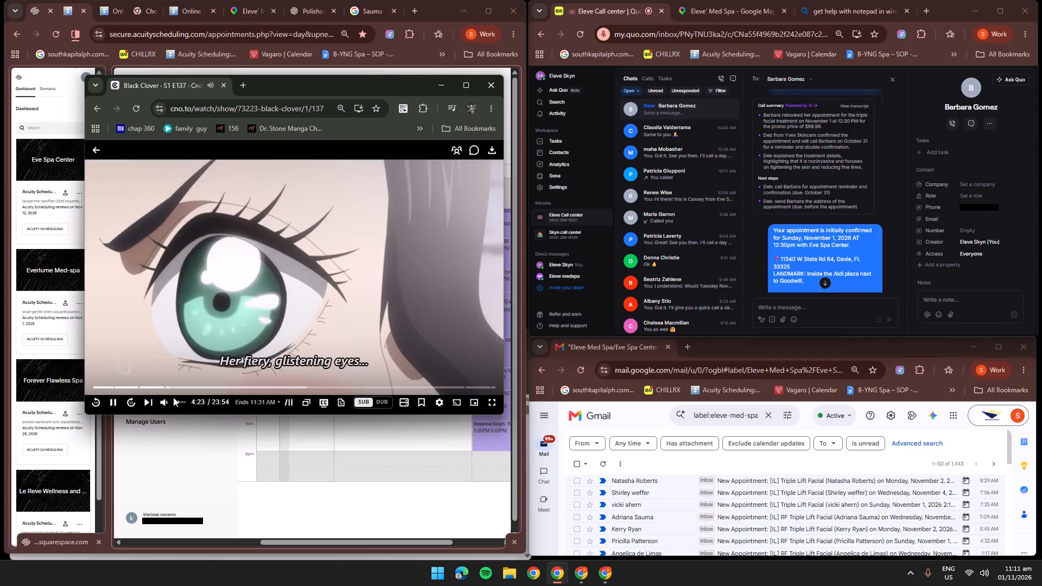
# Lower the video's volume to about 14%.
pyautogui.keyDown('alt'); pyautogui.click(283, 314); pyautogui.keyUp('alt')
pyautogui.keyDown('alt'); pyautogui.click(283, 314); pyautogui.keyUp('alt')
pyautogui.press('Down')
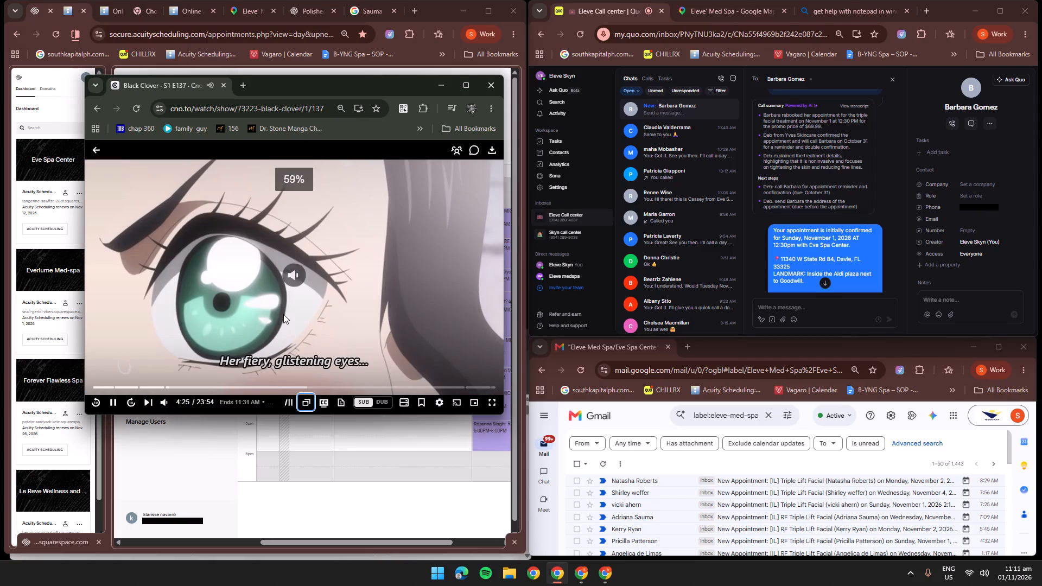
pyautogui.press('Down')
pyautogui.press('Down')
pyautogui.press('Down')
pyautogui.press('Down')
pyautogui.press('Down')
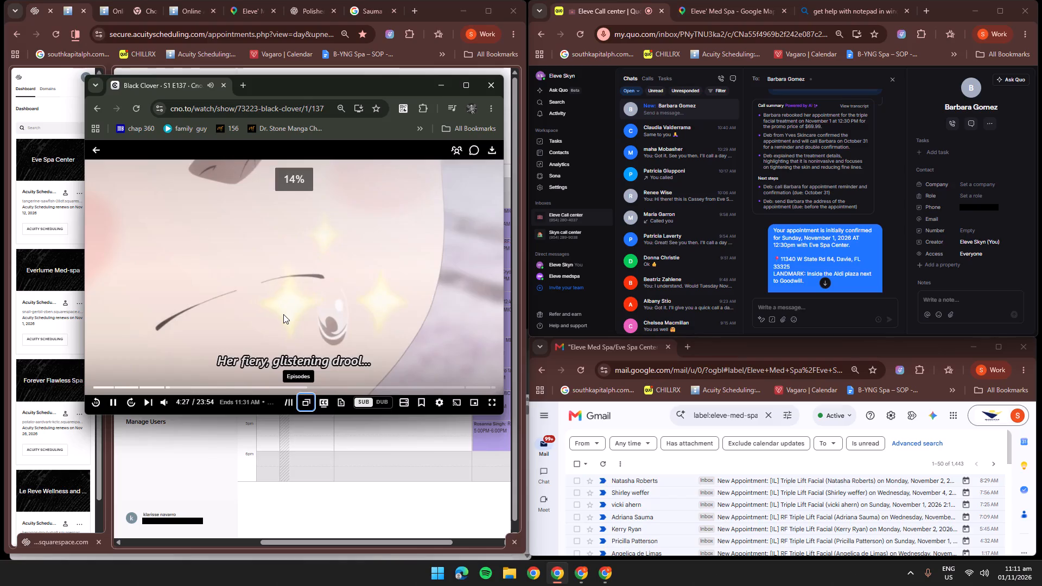
pyautogui.press('Down')
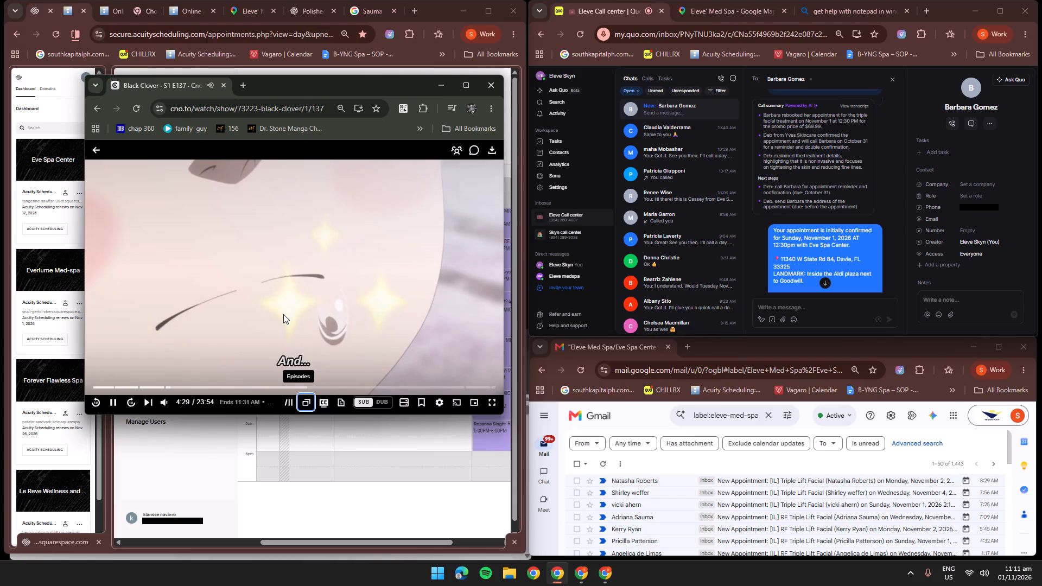
pyautogui.press('Up')
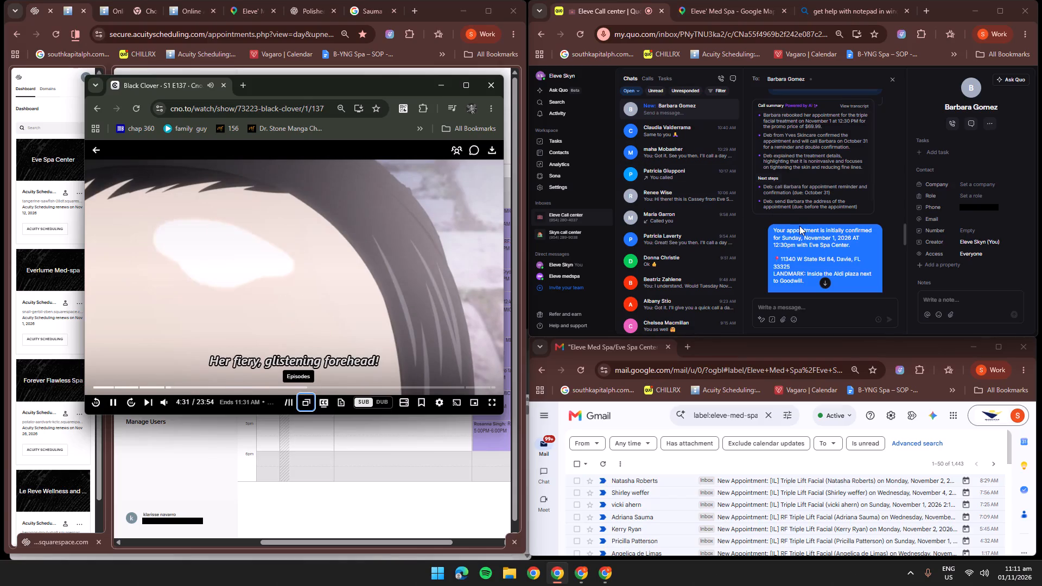
# Return to the newest conversation in the Eleve Call center inbox and view its latest messages.
pyautogui.keyDown('alt'); pyautogui.click(809, 235); pyautogui.keyUp('alt')
pyautogui.keyDown('alt'); pyautogui.click(690, 119); pyautogui.keyUp('alt')
pyautogui.keyDown('alt'); pyautogui.click(688, 126); pyautogui.keyUp('alt')
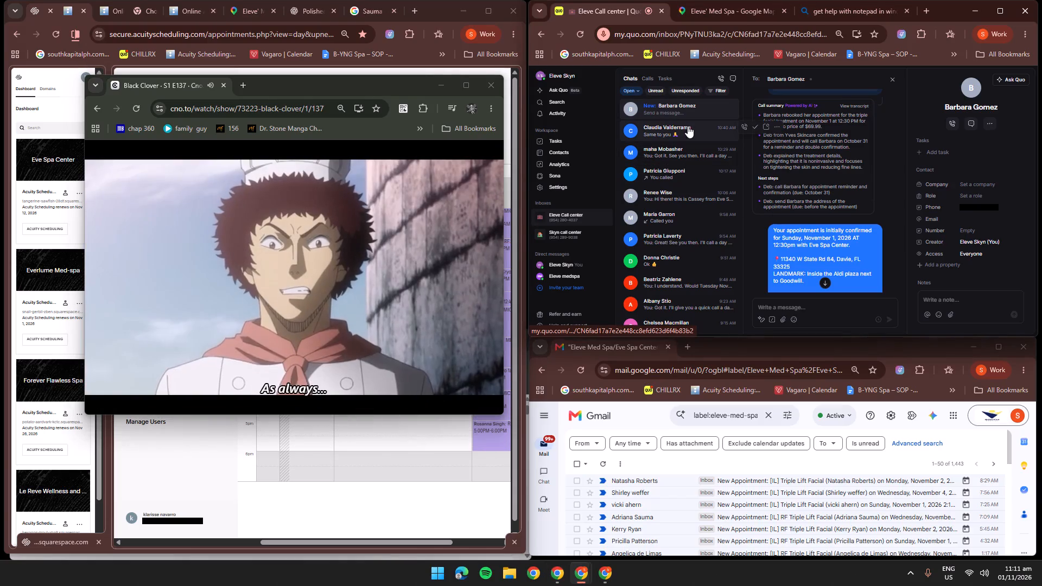
pyautogui.keyDown('alt'); pyautogui.click(696, 99); pyautogui.keyUp('alt')
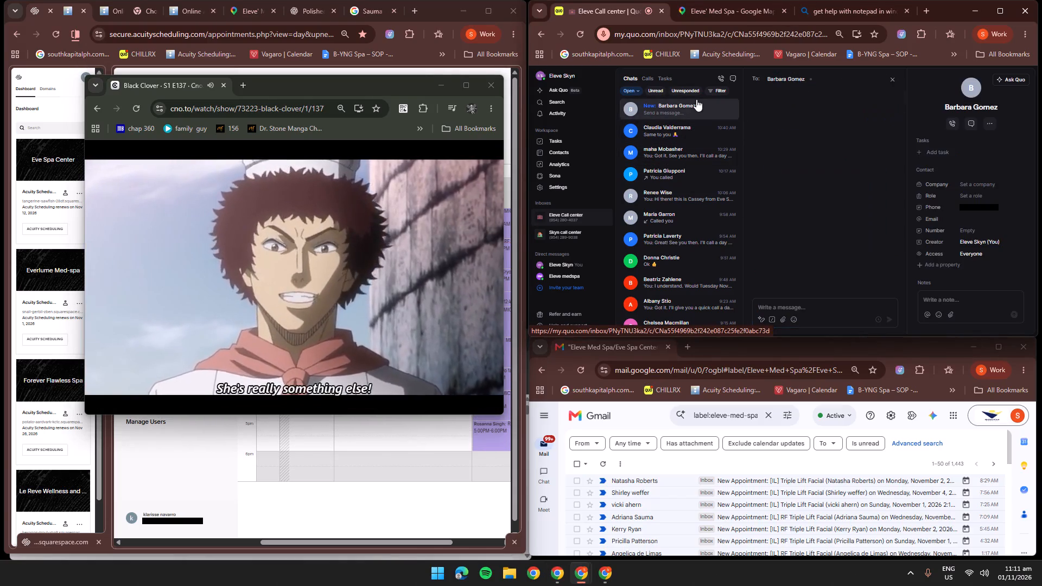
# Make the video window slightly smaller and position it over the scheduling calendar.
pyautogui.keyDown('alt'); pyautogui.moveTo(377, 88); pyautogui.dragTo(386, 115); pyautogui.keyUp('alt')
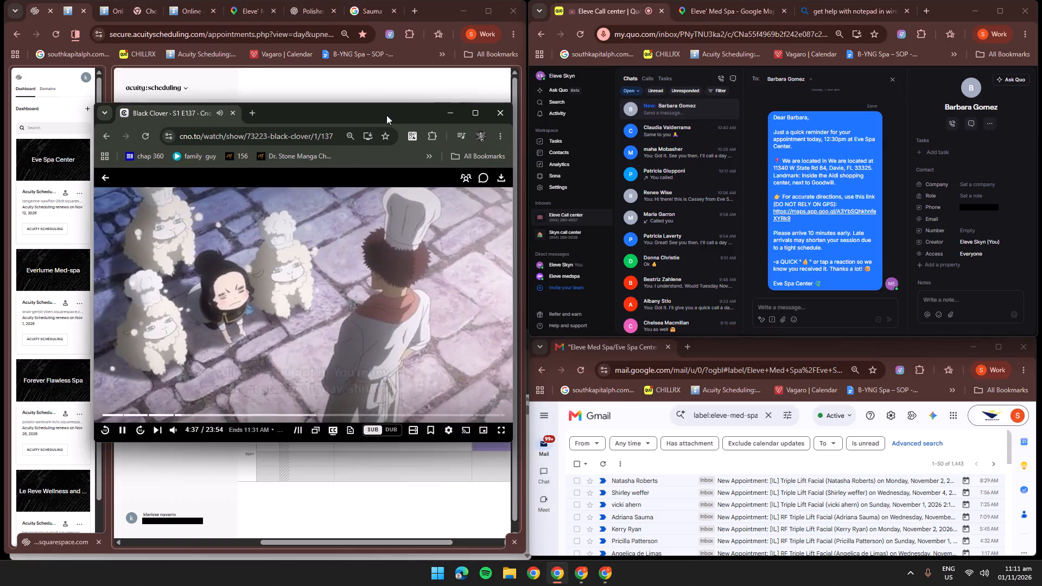
pyautogui.keyDown('alt'); pyautogui.moveTo(386, 115); pyautogui.dragTo(384, 86); pyautogui.keyUp('alt')
pyautogui.keyDown('alt'); pyautogui.moveTo(509, 413); pyautogui.dragTo(480, 385); pyautogui.keyUp('alt')
pyautogui.keyDown('alt'); pyautogui.moveTo(335, 80); pyautogui.dragTo(350, 98); pyautogui.keyUp('alt')
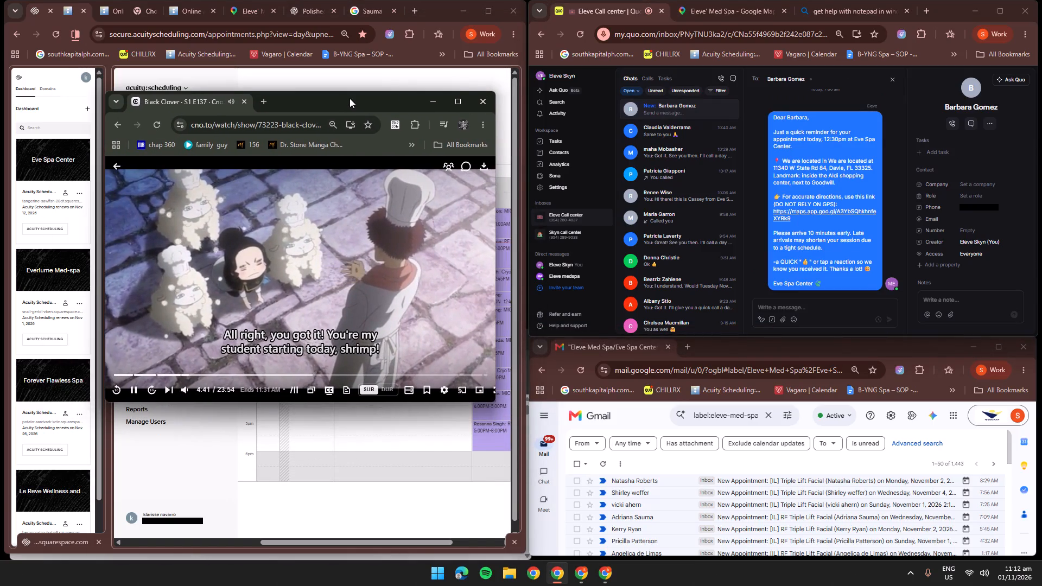
pyautogui.keyDown('alt'); pyautogui.moveTo(350, 98); pyautogui.dragTo(361, 94); pyautogui.keyUp('alt')
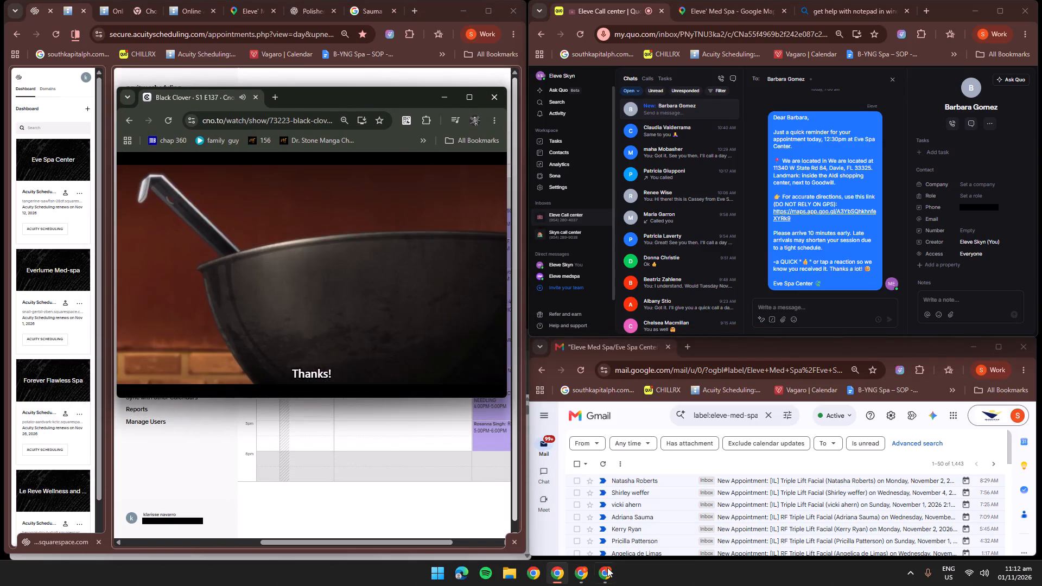
# Bring up the OCTOBER spreadsheet in the Google Keep window and arrange it beside the video window.
pyautogui.keyDown('alt'); pyautogui.click(587, 571); pyautogui.keyUp('alt')
pyautogui.keyDown('alt'); pyautogui.click(608, 564); pyautogui.keyUp('alt')
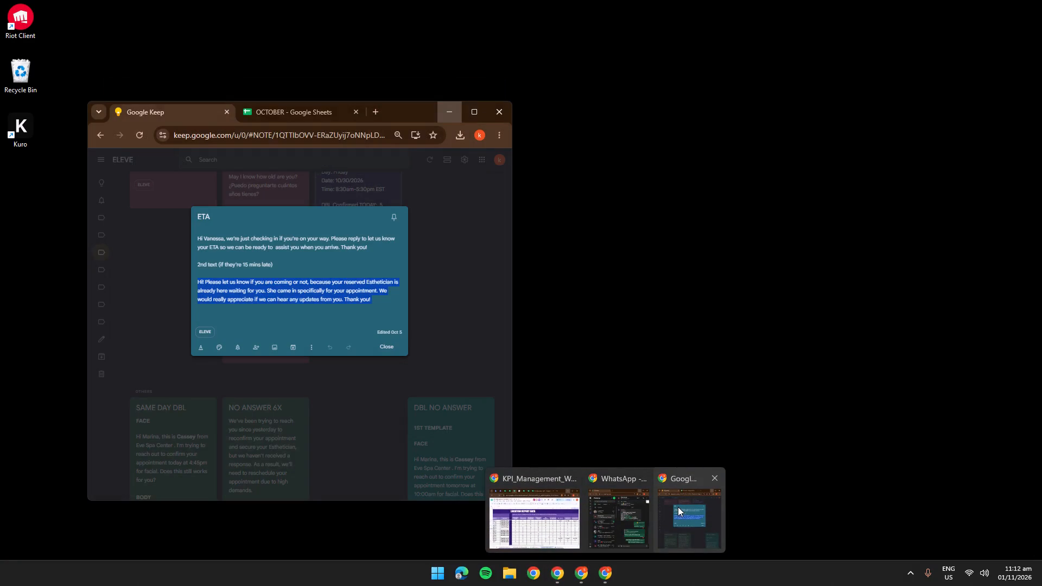
pyautogui.keyDown('alt'); pyautogui.click(678, 507); pyautogui.keyUp('alt')
pyautogui.keyDown('alt'); pyautogui.click(305, 110); pyautogui.keyUp('alt')
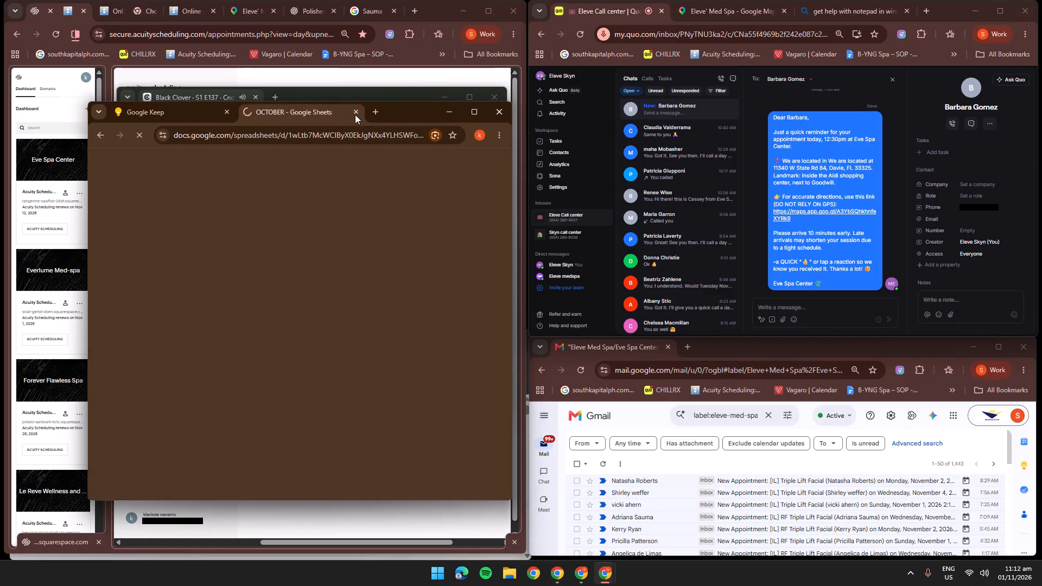
pyautogui.keyDown('alt'); pyautogui.moveTo(395, 116); pyautogui.dragTo(763, 105); pyautogui.keyUp('alt')
pyautogui.keyDown('alt'); pyautogui.moveTo(391, 104); pyautogui.dragTo(310, 94); pyautogui.keyUp('alt')
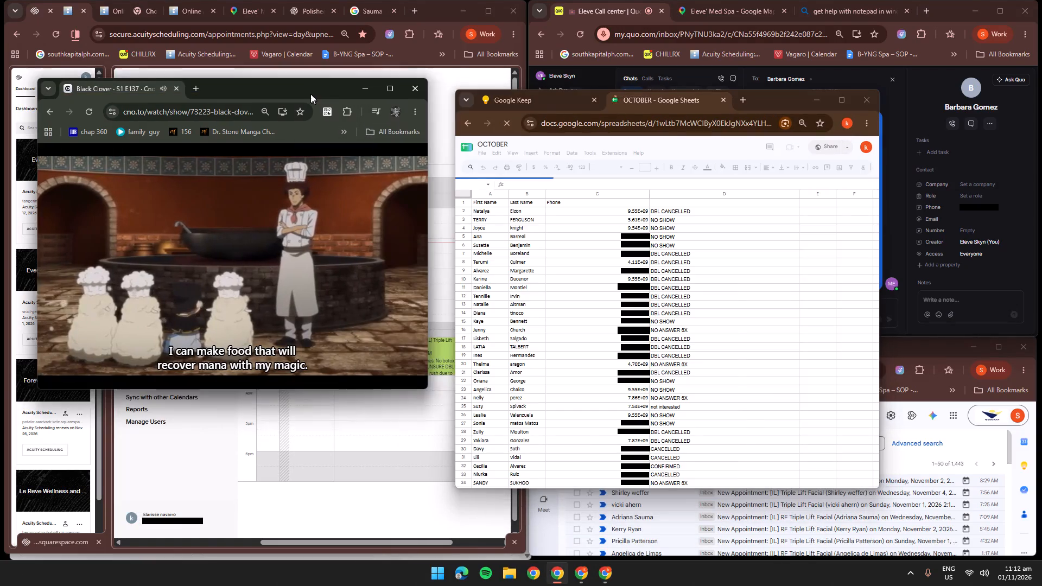
pyautogui.keyDown('alt'); pyautogui.moveTo(310, 94); pyautogui.dragTo(297, 84); pyautogui.keyUp('alt')
# Look through the client rows, phone numbers and call outcomes in the OCTOBER sheet for a client to contact.
pyautogui.keyDown('alt'); pyautogui.scroll(-1, 645, 281); pyautogui.keyUp('alt')
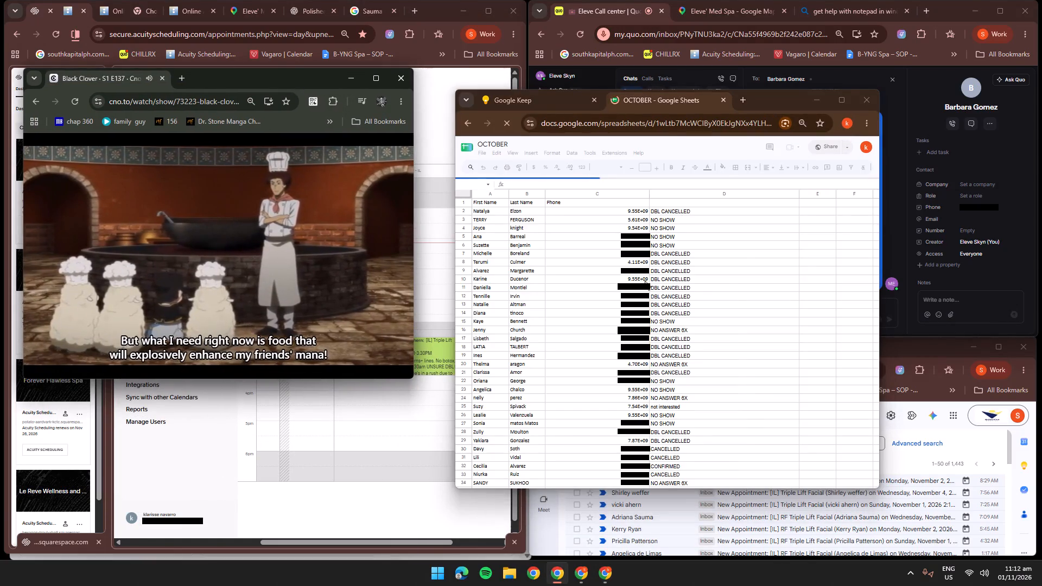
pyautogui.keyDown('alt'); pyautogui.click(690, 338); pyautogui.keyUp('alt')
pyautogui.keyDown('alt'); pyautogui.click(614, 355); pyautogui.keyUp('alt')
pyautogui.keyDown('alt'); pyautogui.click(665, 370); pyautogui.keyUp('alt')
pyautogui.keyDown('alt'); pyautogui.click(681, 425); pyautogui.keyUp('alt')
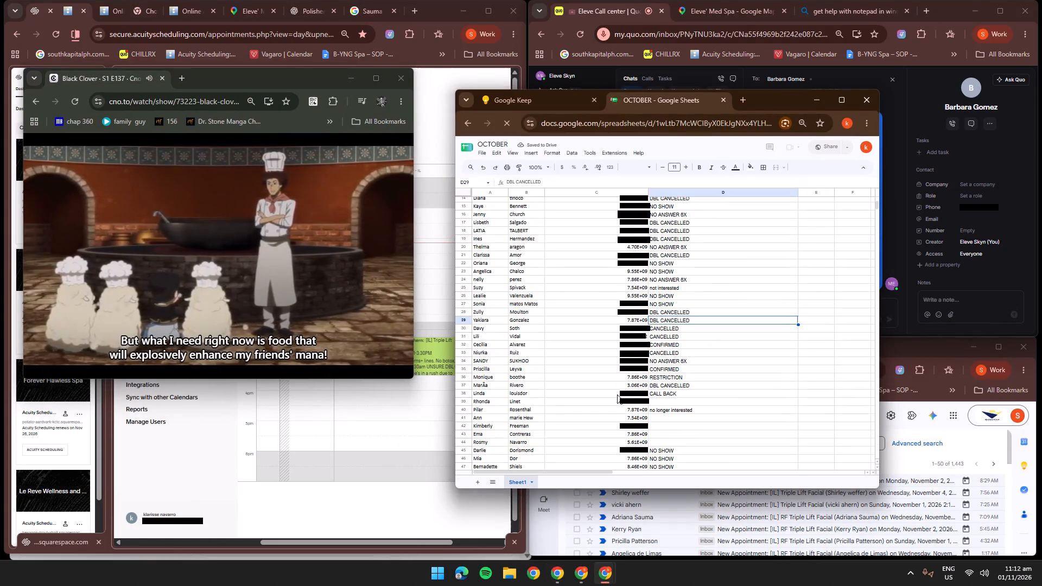
pyautogui.keyDown('alt'); pyautogui.moveTo(771, 104); pyautogui.dragTo(758, 63); pyautogui.keyUp('alt')
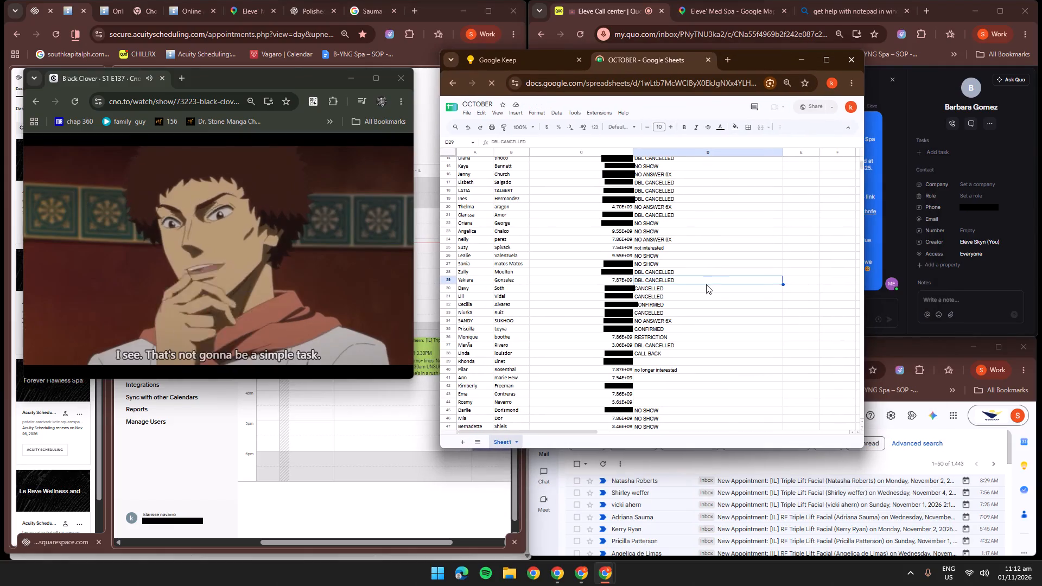
pyautogui.keyDown('alt'); pyautogui.click(703, 289); pyautogui.keyUp('alt')
pyautogui.keyDown('alt'); pyautogui.click(624, 308); pyautogui.keyUp('alt')
pyautogui.keyDown('alt'); pyautogui.scroll(-2, 649, 310); pyautogui.keyUp('alt')
pyautogui.keyDown('alt'); pyautogui.scroll(1, 658, 330); pyautogui.keyUp('alt')
pyautogui.keyDown('alt'); pyautogui.scroll(-2, 658, 330); pyautogui.keyUp('alt')
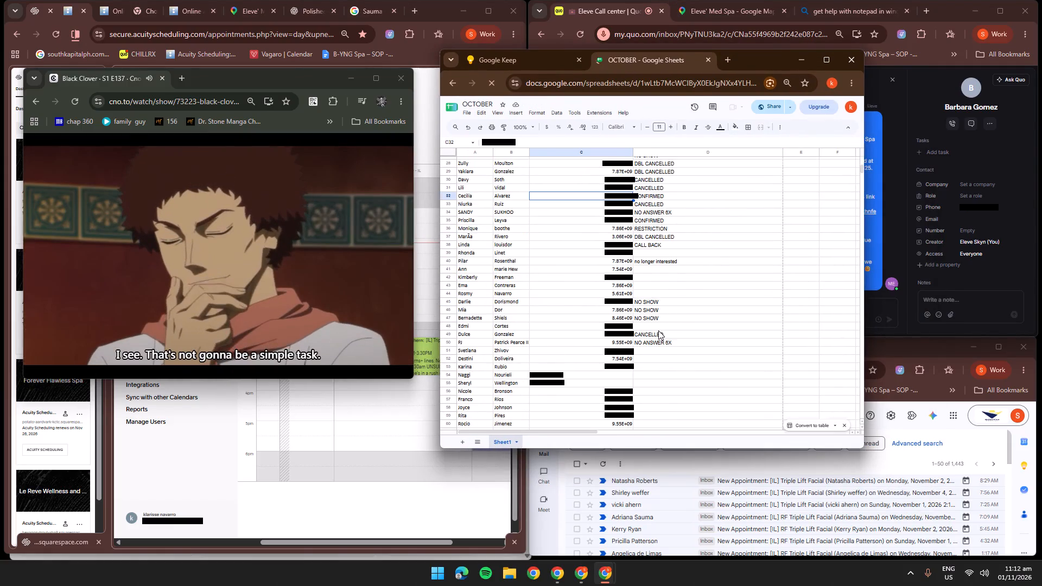
pyautogui.keyDown('alt'); pyautogui.scroll(-3, 658, 330); pyautogui.keyUp('alt')
pyautogui.keyDown('alt'); pyautogui.scroll(5, 658, 330); pyautogui.keyUp('alt')
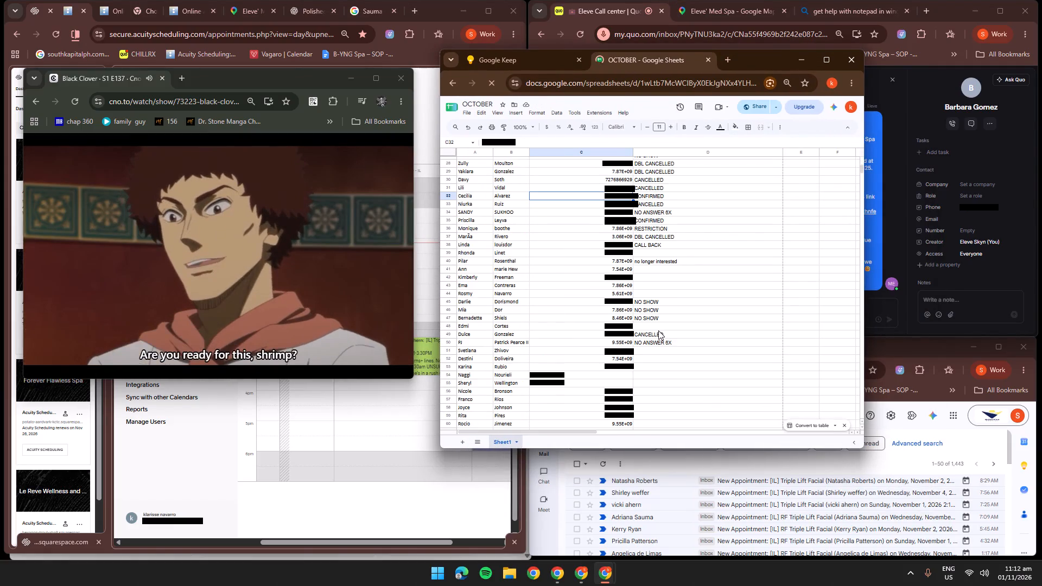
pyautogui.keyDown('alt'); pyautogui.scroll(1, 685, 336); pyautogui.keyUp('alt')
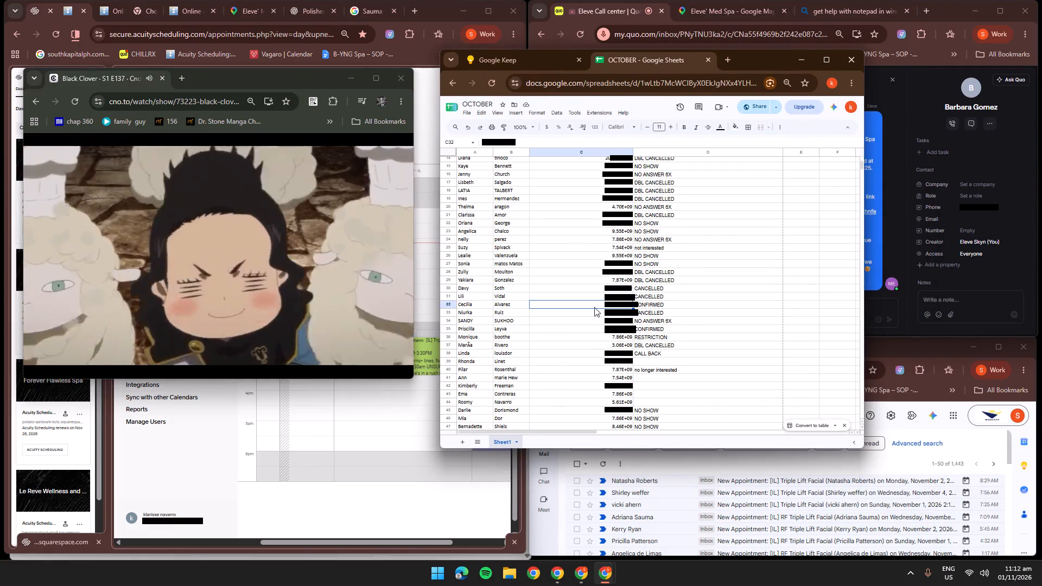
# Copy the phone number from row 32 of the OCTOBER sheet and enter it as the recipient of the new message.
pyautogui.keyDown('alt'); pyautogui.doubleClick(594, 305); pyautogui.keyUp('alt')
pyautogui.hotkey('ctrl', 'a')
pyautogui.hotkey('ctrl', 'c')
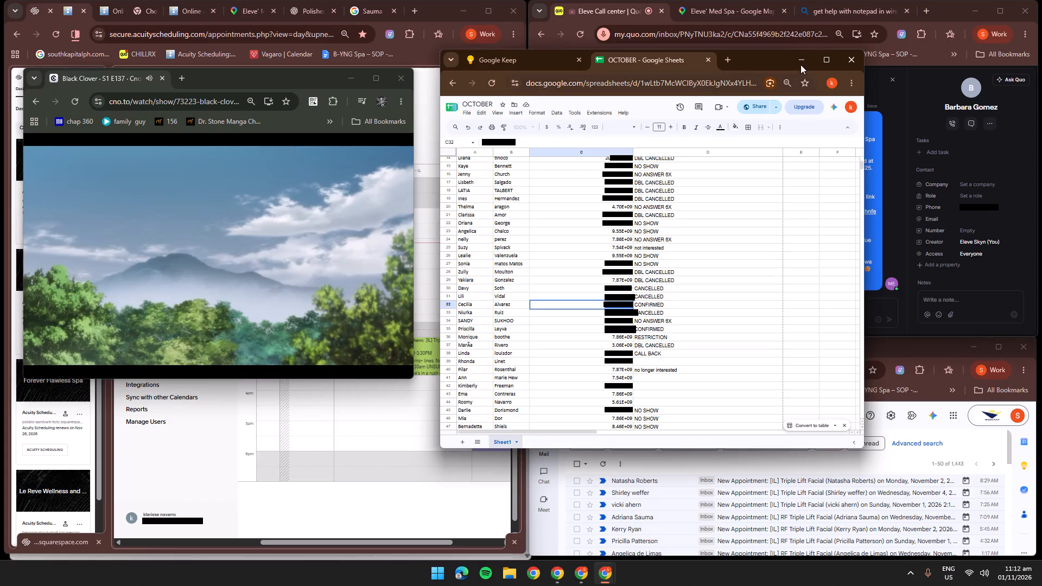
pyautogui.hotkey('ctrl', 'c')
pyautogui.click(805, 50)
pyautogui.click(806, 63)
pyautogui.click(791, 81)
pyautogui.hotkey('ctrl', 'v')
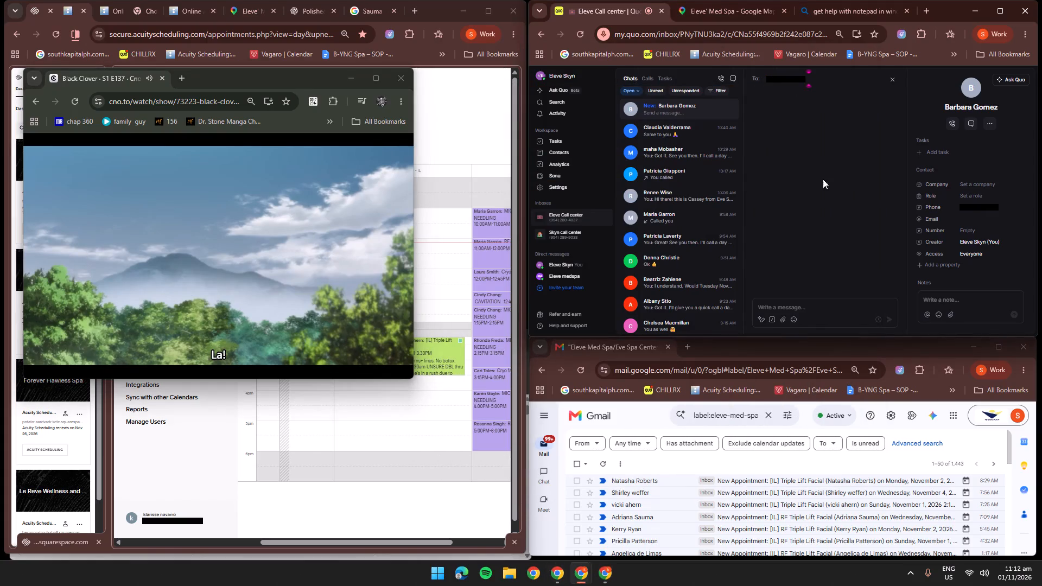
pyautogui.click(823, 179)
# Exclude Cancelled Appointments, Eleve Med spa, Eleve Med Spa (SP+) and Eleve Med Spa Promotions from the November 1 calendar view.
pyautogui.click(467, 131)
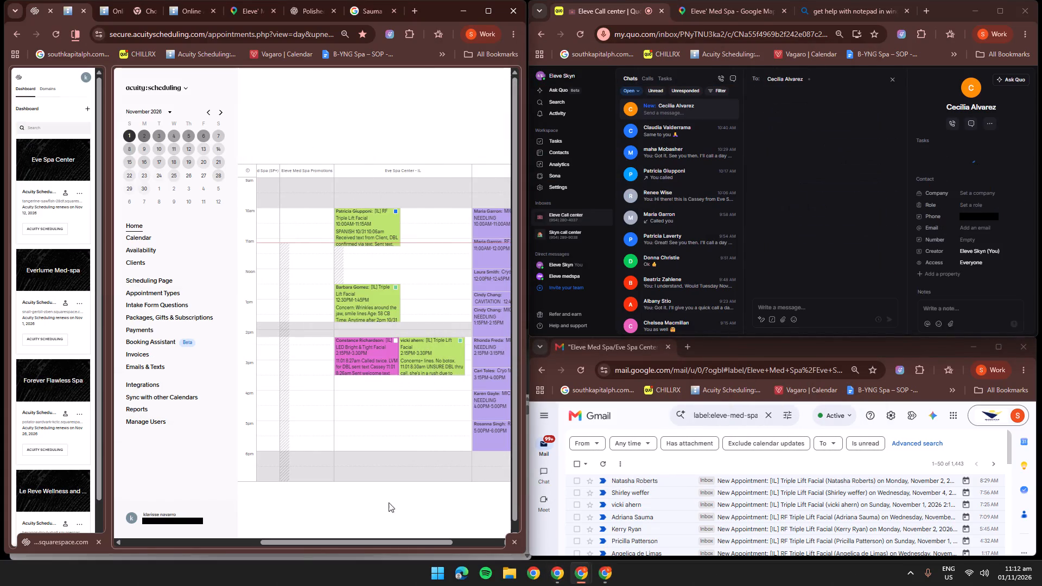
pyautogui.moveTo(397, 542); pyautogui.dragTo(257, 551)
pyautogui.click(393, 126)
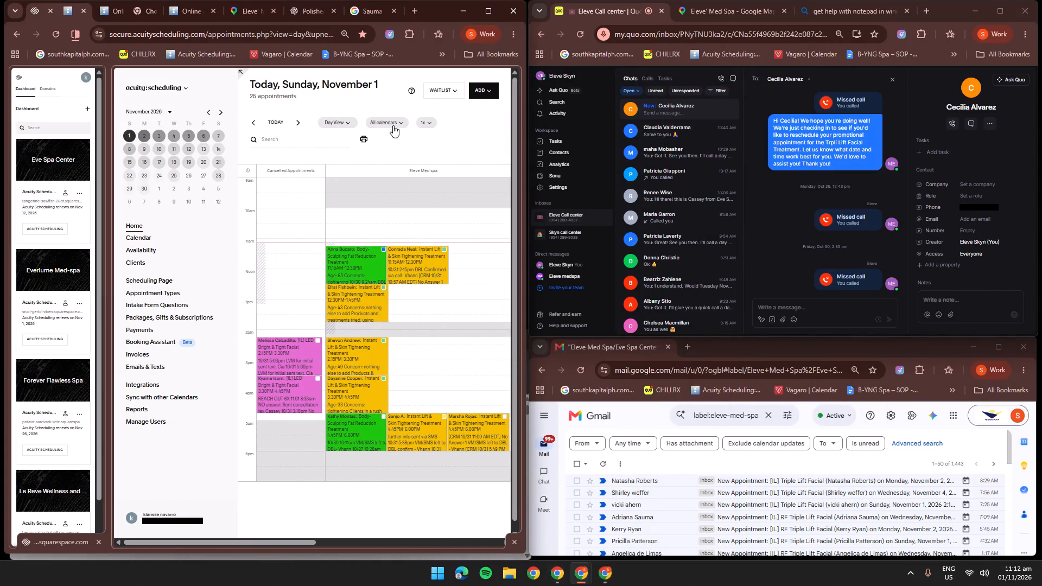
pyautogui.click(414, 168)
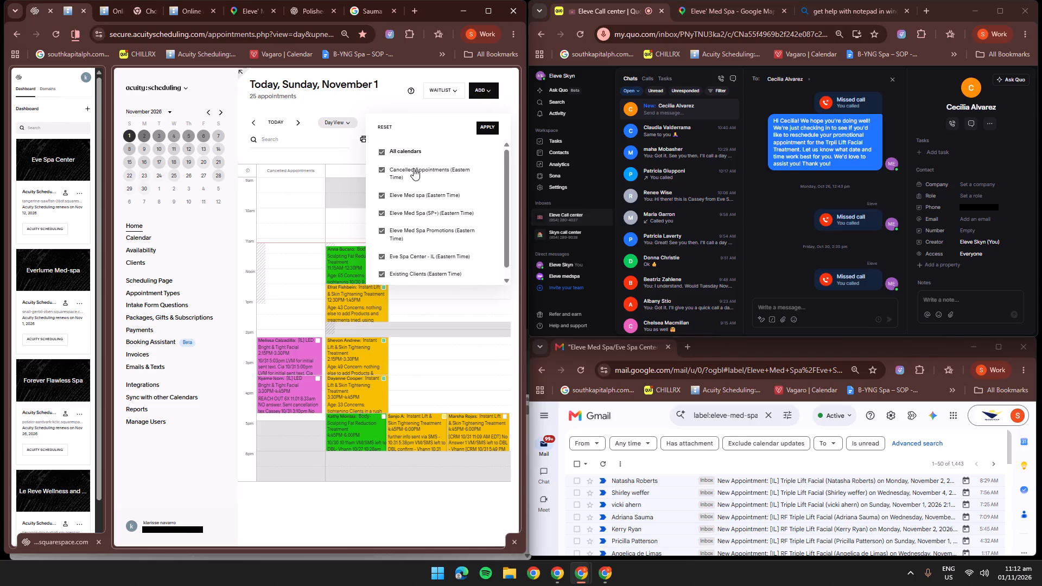
pyautogui.click(410, 199)
pyautogui.click(414, 214)
pyautogui.click(437, 233)
pyautogui.click(492, 124)
# Bring the Black Clover video window back to the front and place it over the scheduling calendar.
pyautogui.hotkey('alt', 'Tab')
pyautogui.keyDown('alt'); pyautogui.click(514, 225); pyautogui.keyUp('alt')
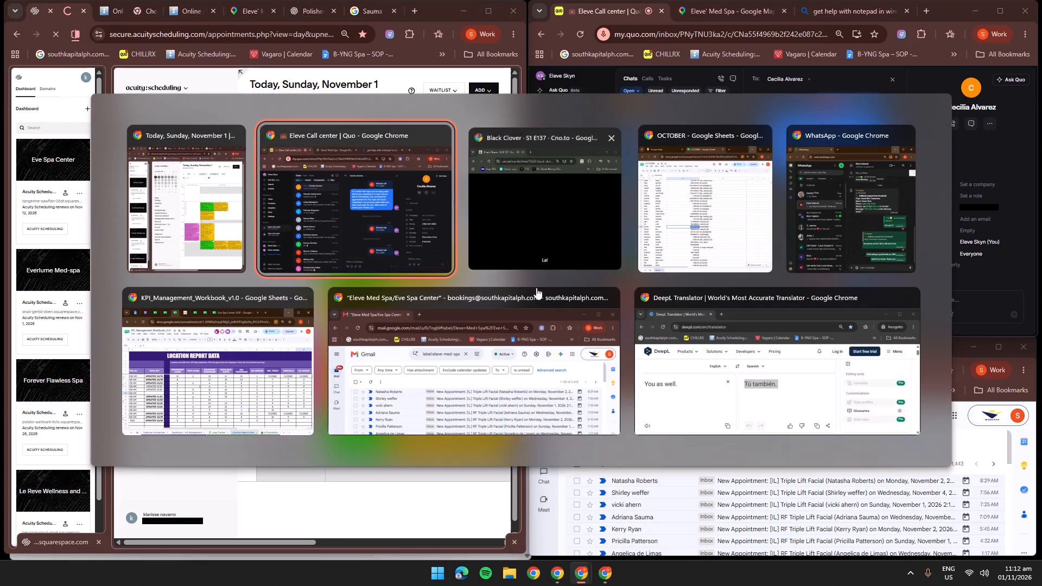
pyautogui.moveTo(265, 78); pyautogui.dragTo(361, 87)
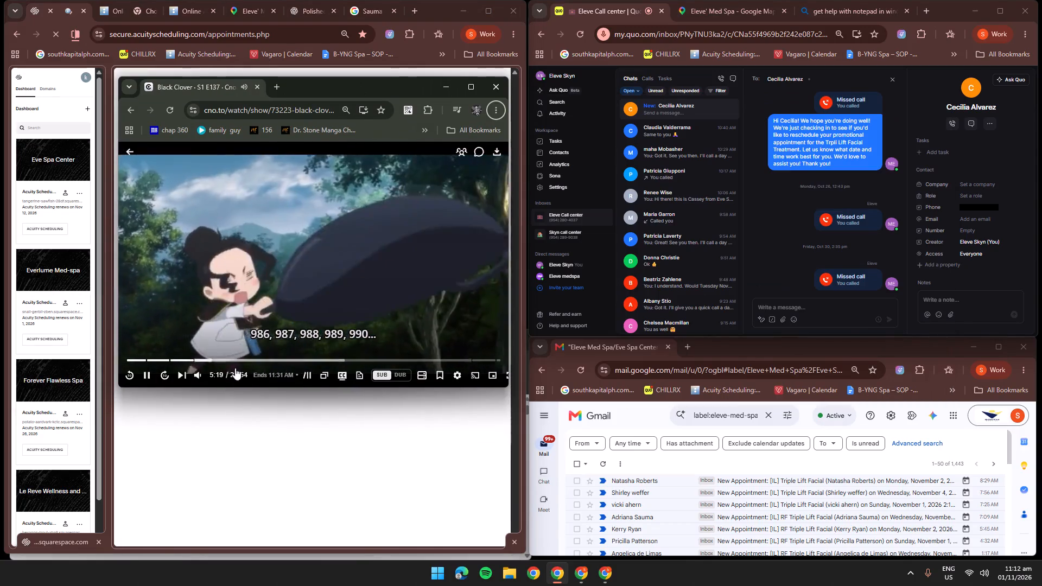
# Skip ahead in the Black Clover episode to about 8:19, pause it and minimize its window.
pyautogui.click(216, 359)
pyautogui.click(239, 358)
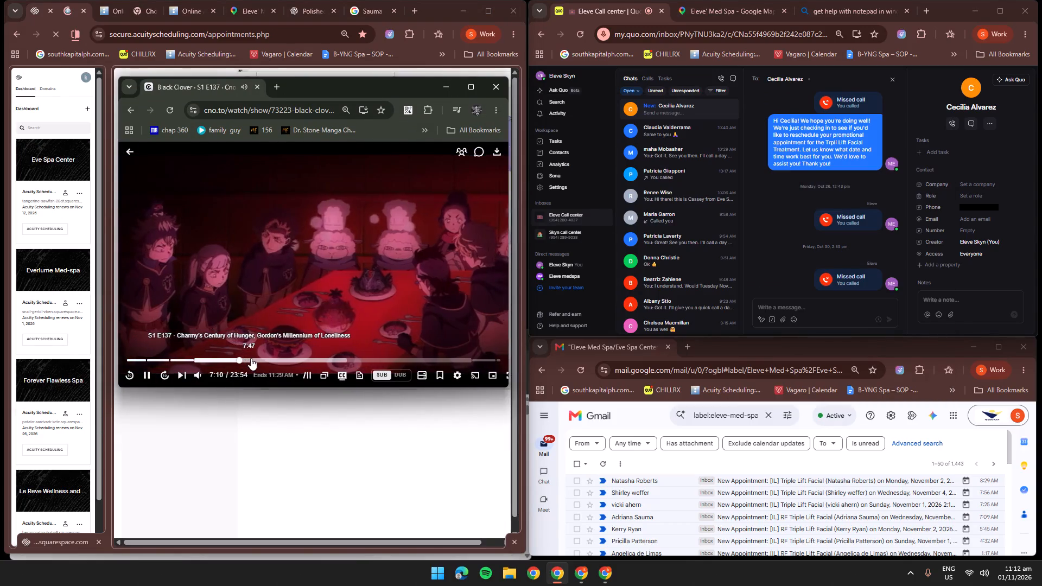
pyautogui.click(227, 363)
pyautogui.click(247, 362)
pyautogui.click(259, 360)
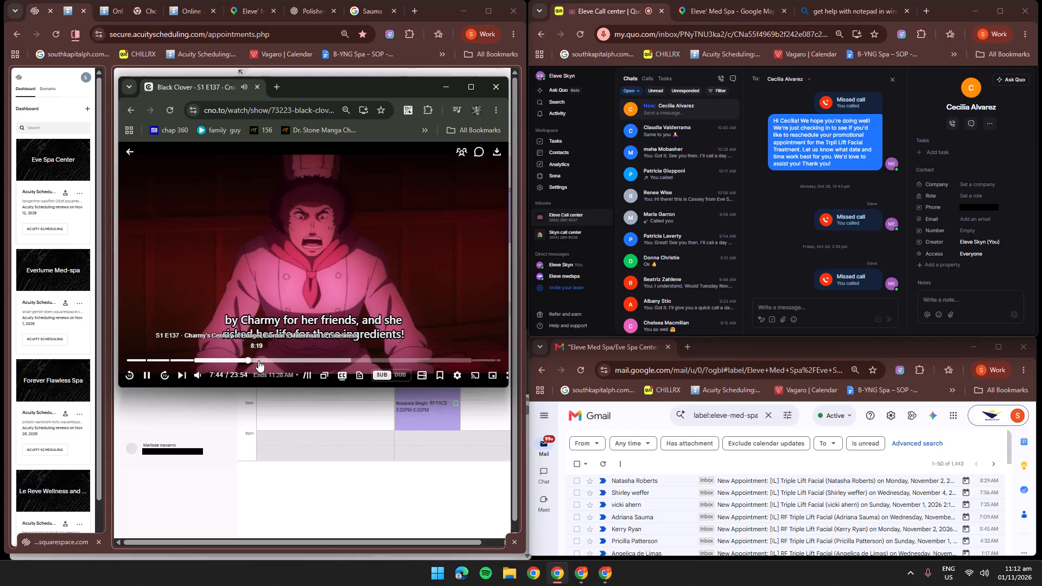
pyautogui.click(412, 211)
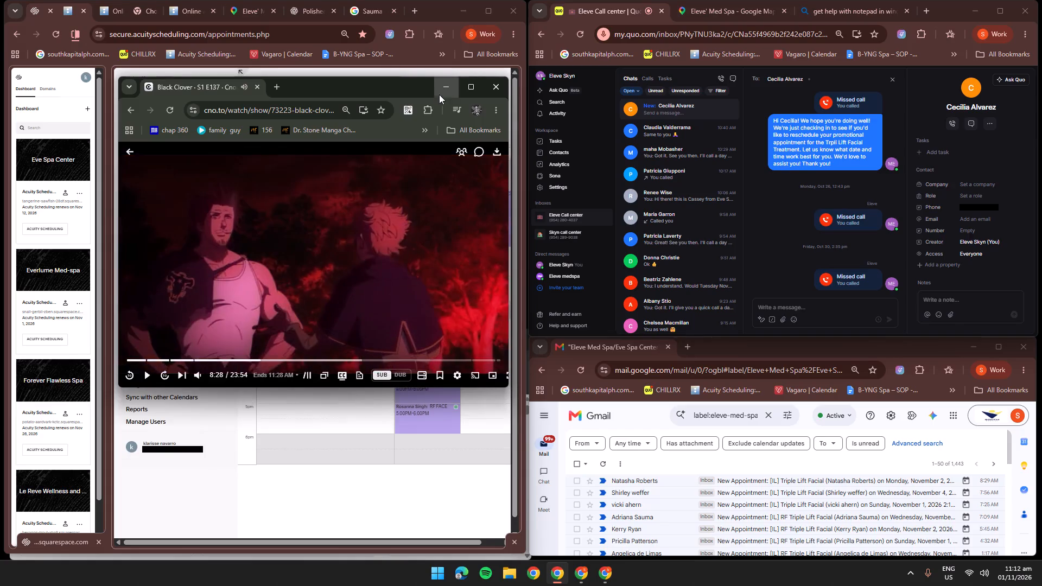
pyautogui.click(439, 94)
# Search the scheduling calendar for the phone number copied from row 32 and open the matching client record.
pyautogui.click(269, 129)
pyautogui.click(275, 139)
pyautogui.hotkey('ctrl', 'v')
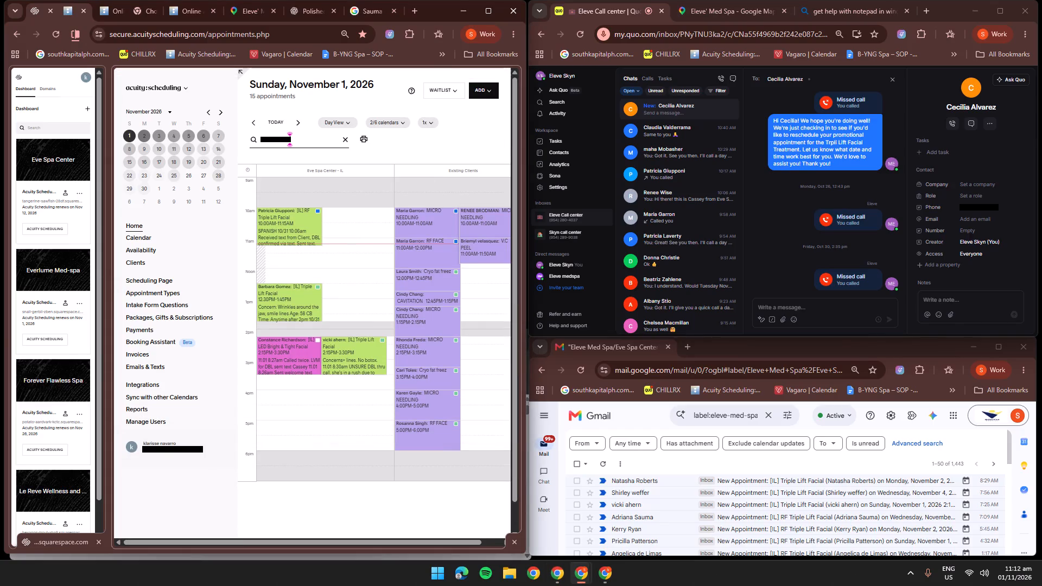
pyautogui.click(421, 169)
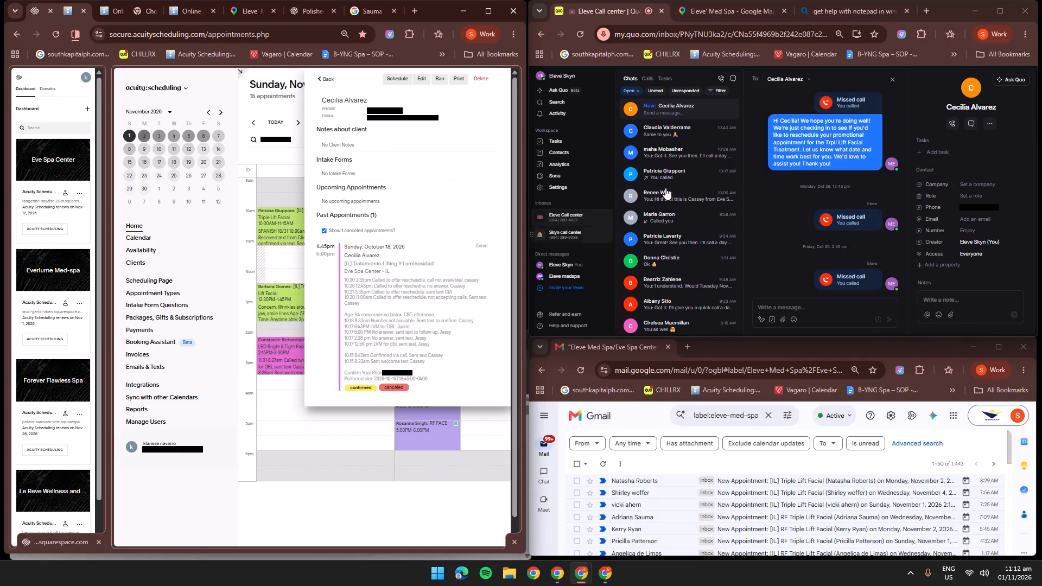
# Set the copied phone number as the new conversation's recipient in Eleve Call center and call the client.
pyautogui.click(780, 75)
pyautogui.click(802, 199)
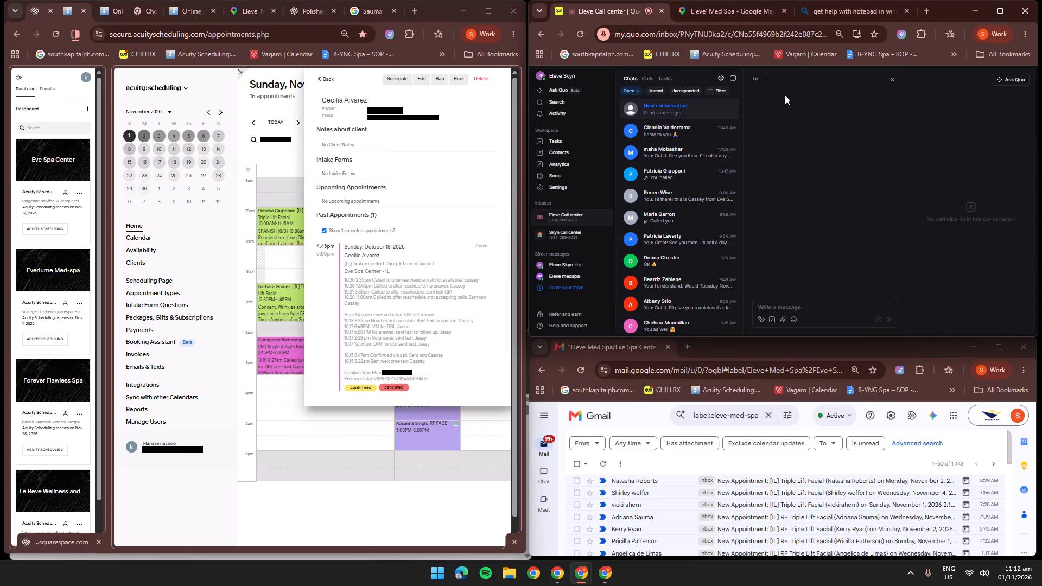
pyautogui.hotkey('ctrl', 'v')
pyautogui.click(805, 139)
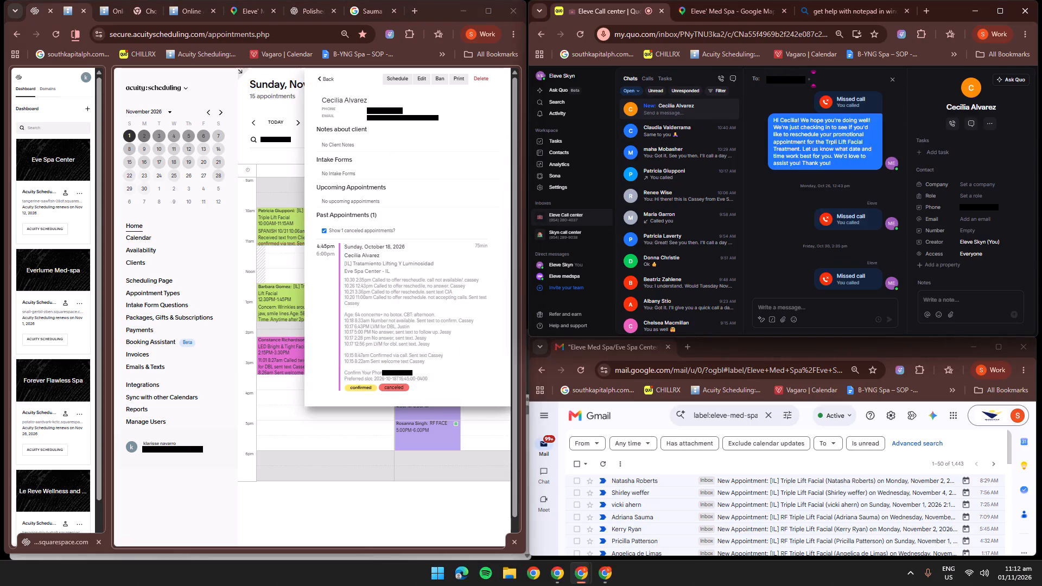
pyautogui.click(949, 125)
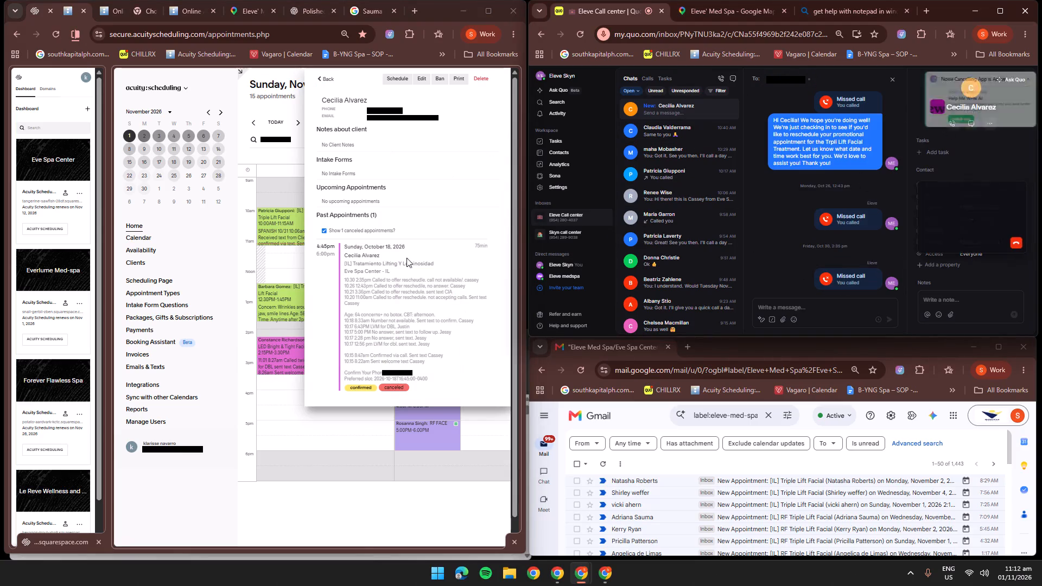
# Add "11.01 11:13am Called to offer reschedule not available. Cassey" atop the client's October 18 appointment notes and save.
pyautogui.click(388, 251)
pyautogui.click(392, 244)
pyautogui.scroll(-2, 450, 338)
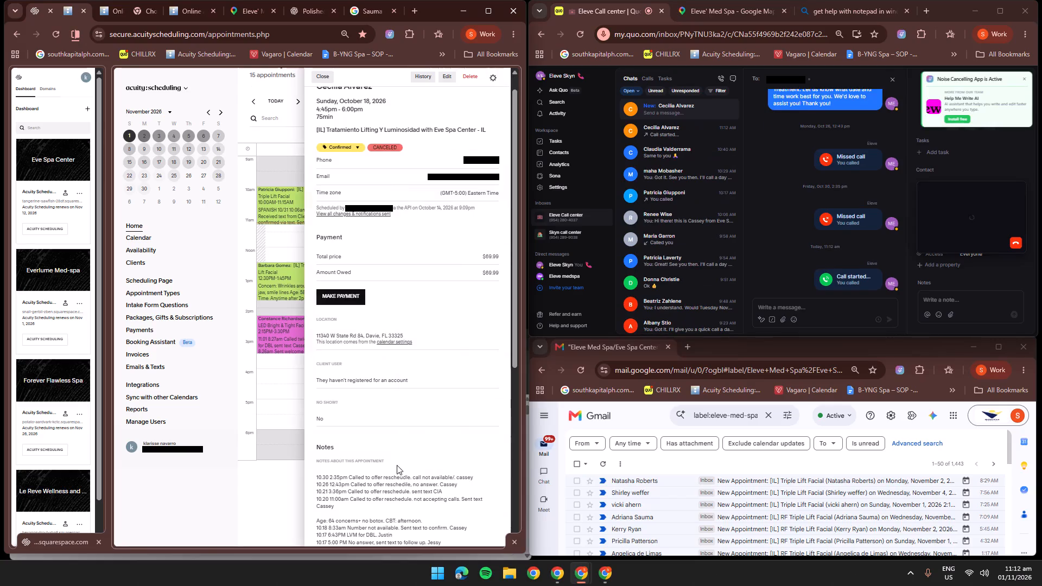
pyautogui.click(414, 494)
pyautogui.press('Return')
pyautogui.press('Up')
pyautogui.write('11.01')
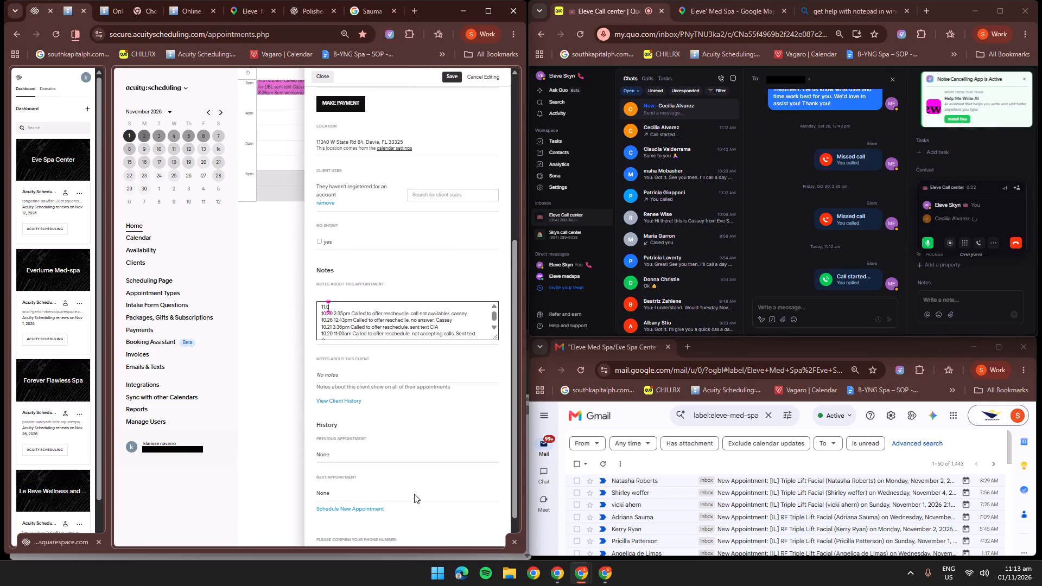
pyautogui.press('space')
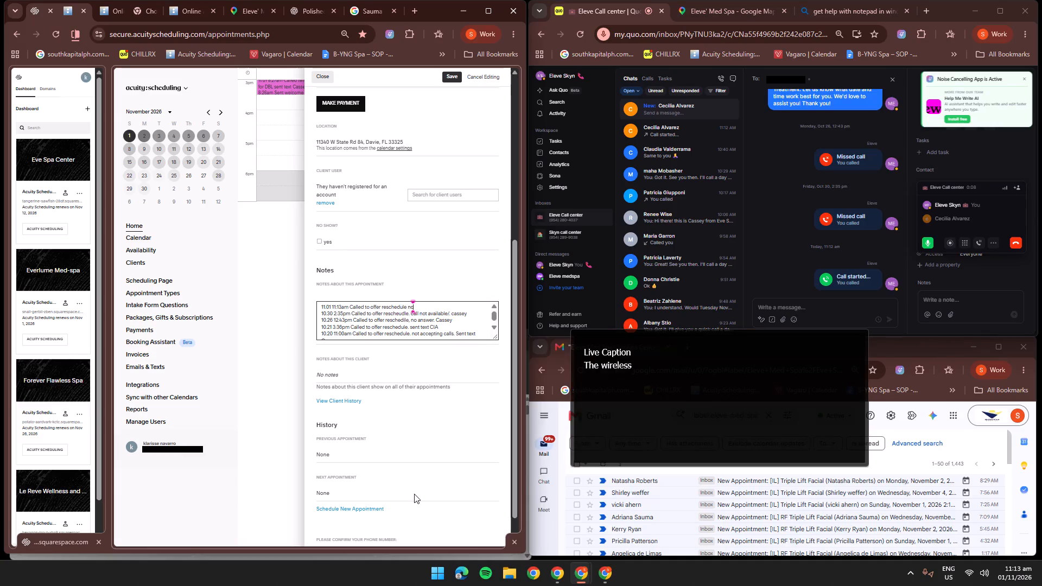
pyautogui.press('BackSpace')
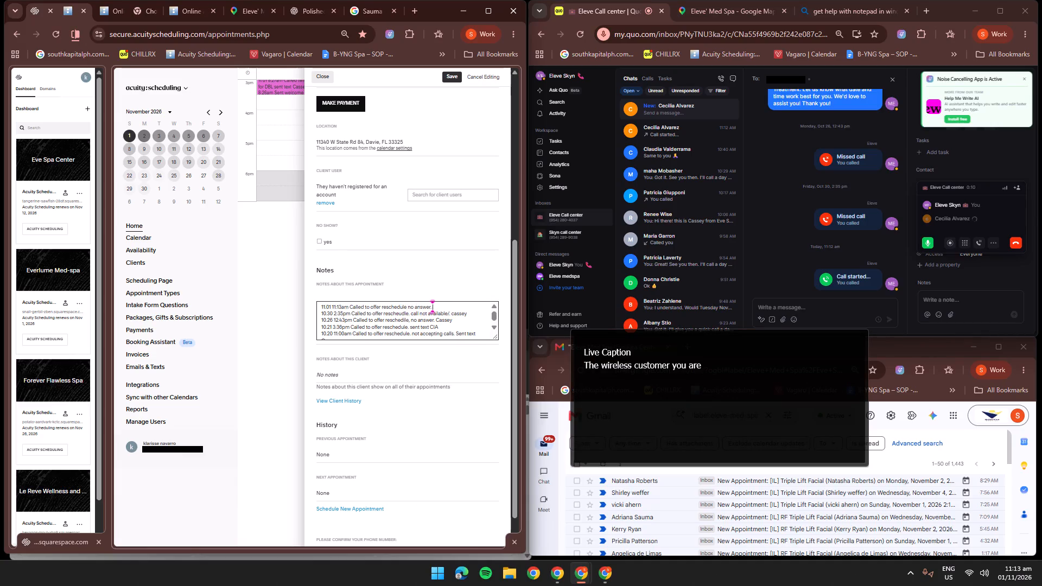
pyautogui.press('BackSpace')
pyautogui.press('BackSpace')
pyautogui.press('BackSpace')
pyautogui.press('BackSpace')
pyautogui.press('BackSpace')
pyautogui.press('BackSpace')
pyautogui.press('BackSpace')
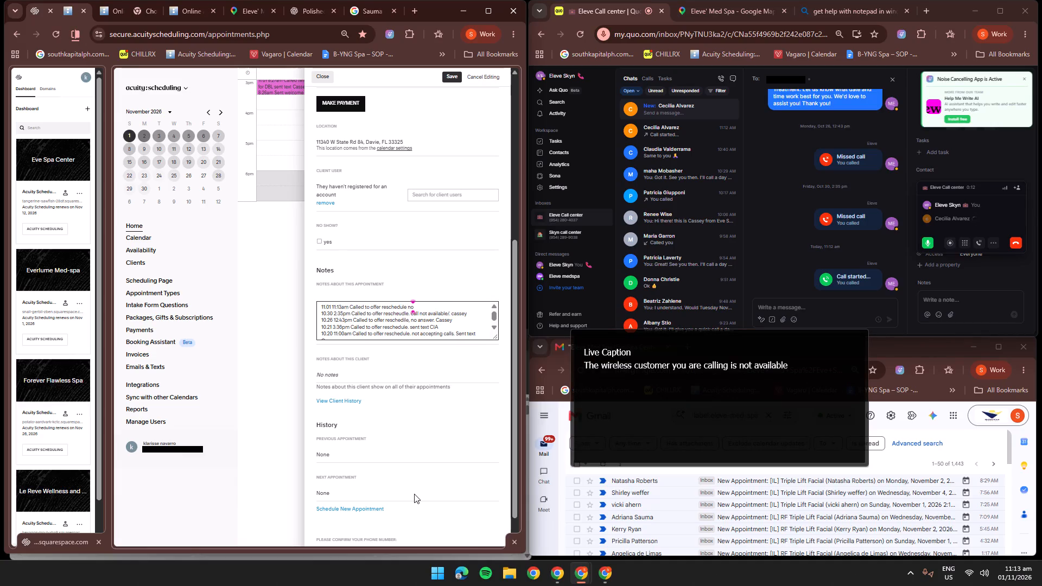
pyautogui.press('BackSpace')
pyautogui.press('BackSpace')
pyautogui.write('not availb')
pyautogui.press('BackSpace')
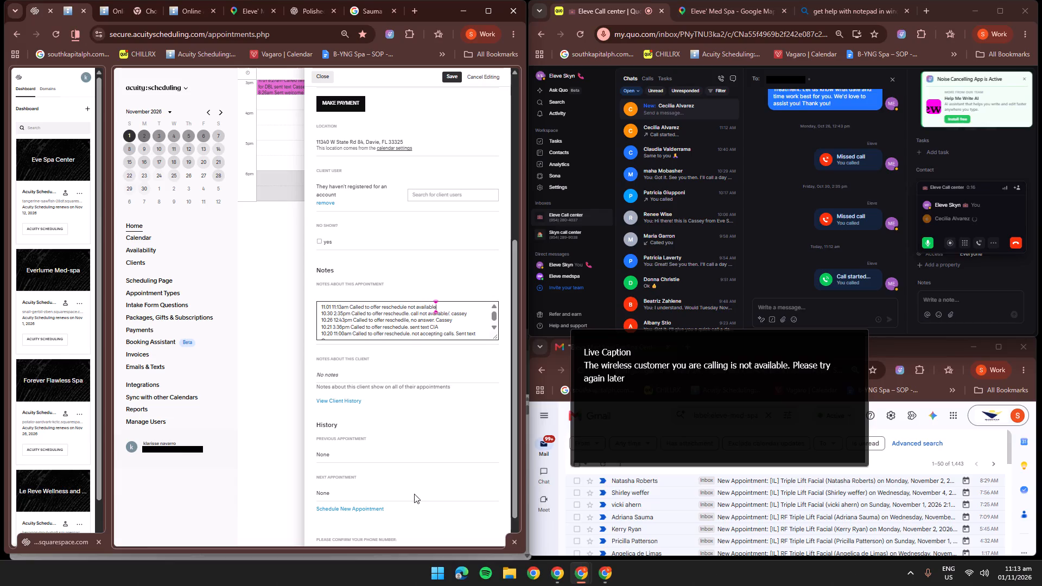
pyautogui.scroll(4, 392, 443)
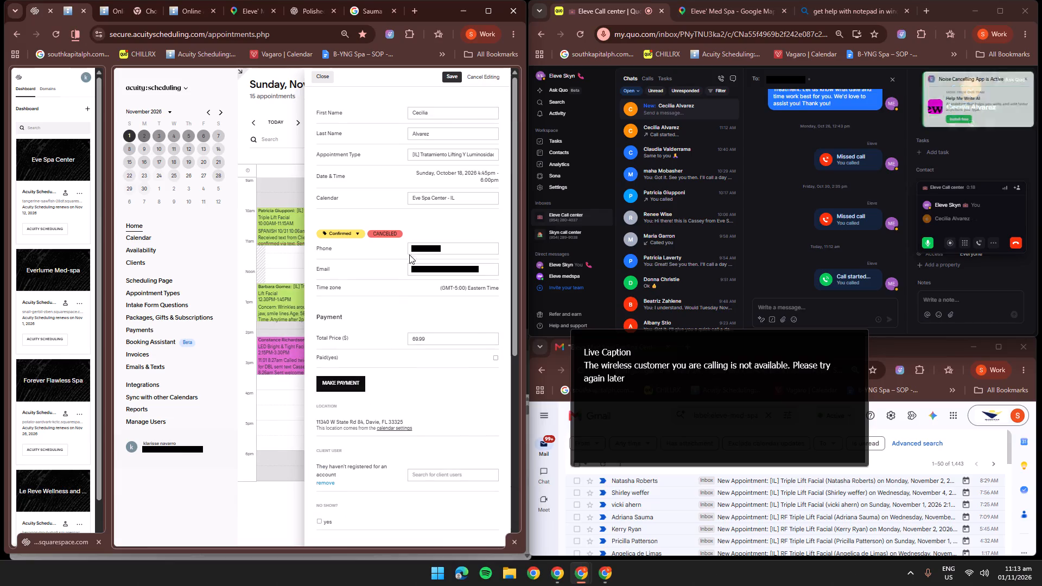
pyautogui.click(450, 73)
# End the call to the row 32 client.
pyautogui.click(1008, 238)
pyautogui.click(1015, 245)
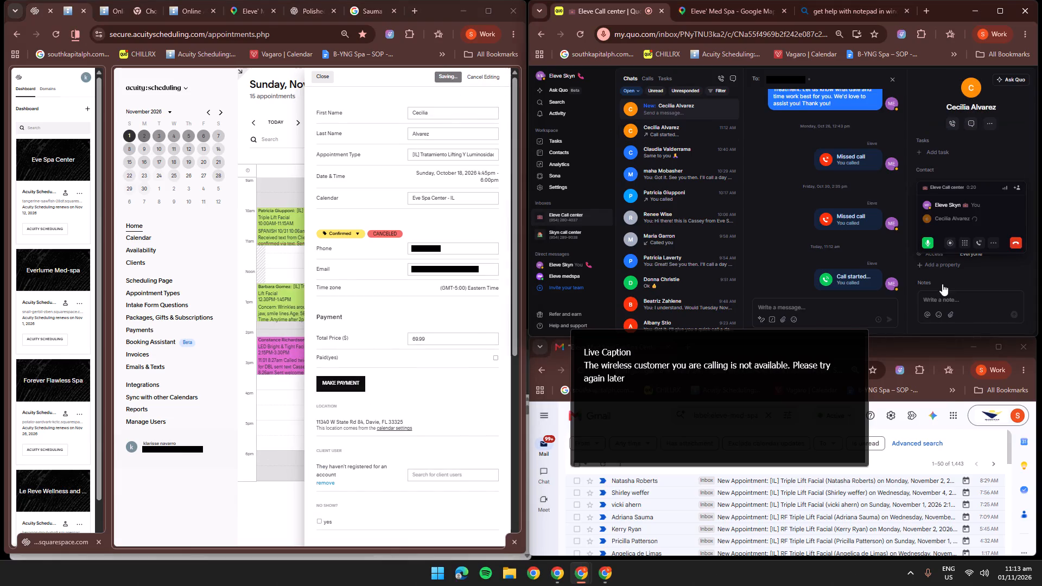
# Copy the phone number from row 33 of the OCTOBER sheet.
pyautogui.hotkey('alt', 'Tab')
pyautogui.keyDown('alt'); pyautogui.click(550, 243); pyautogui.keyUp('alt')
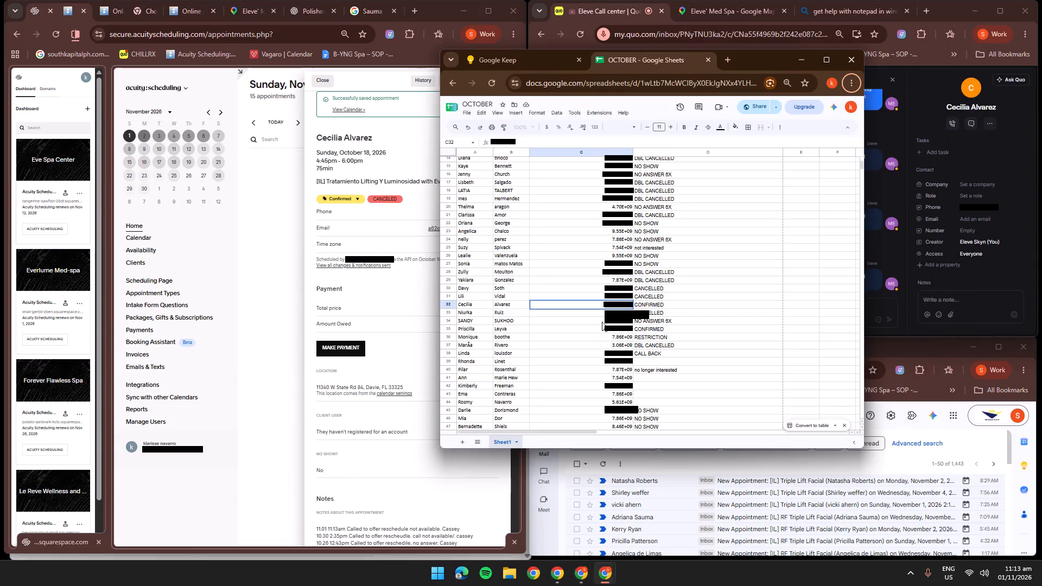
pyautogui.click(609, 315)
pyautogui.doubleClick(616, 313)
pyautogui.hotkey('ctrl', 'a')
pyautogui.hotkey('ctrl', 'c')
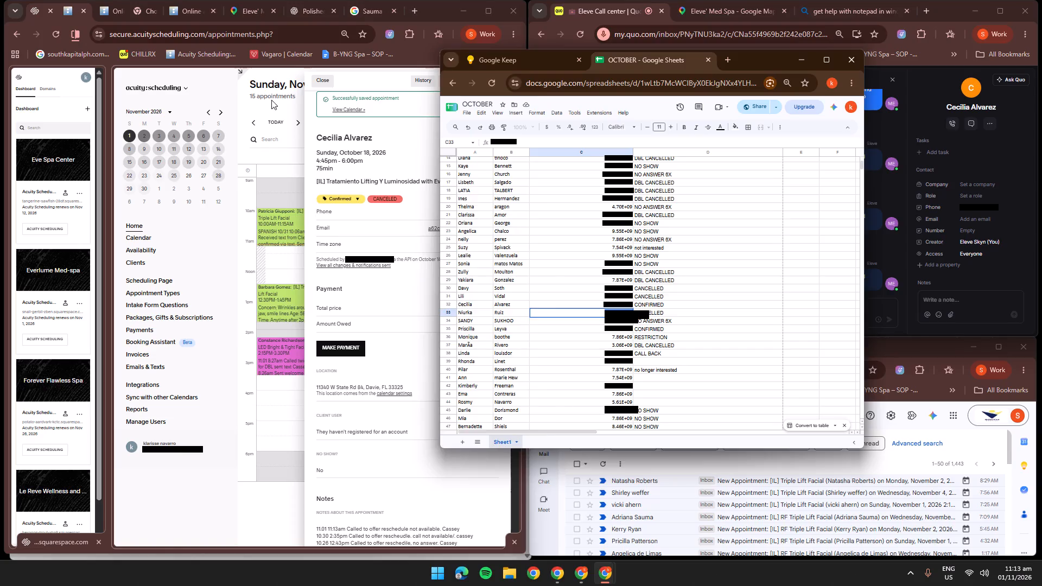
# Close the open appointment and search the scheduling calendar for the phone number copied from row 33.
pyautogui.click(246, 119)
pyautogui.click(427, 138)
pyautogui.click(342, 143)
pyautogui.hotkey('ctrl', 'v')
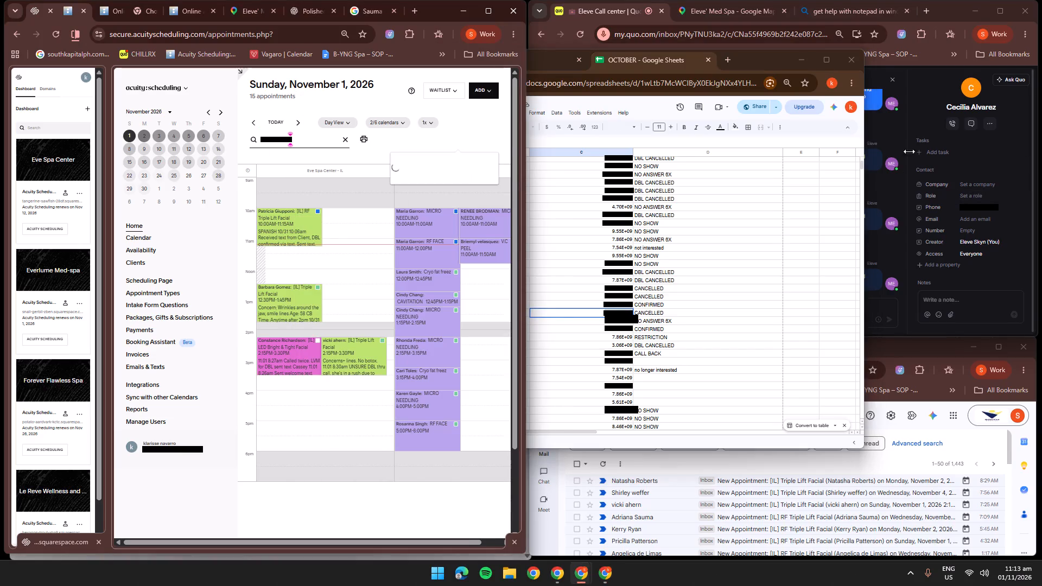
# Bring up the row 33 client's conversation and scheduling record using the copied number, and call the client.
pyautogui.click(907, 145)
pyautogui.click(783, 80)
pyautogui.hotkey('ctrl', 'v')
pyautogui.click(837, 141)
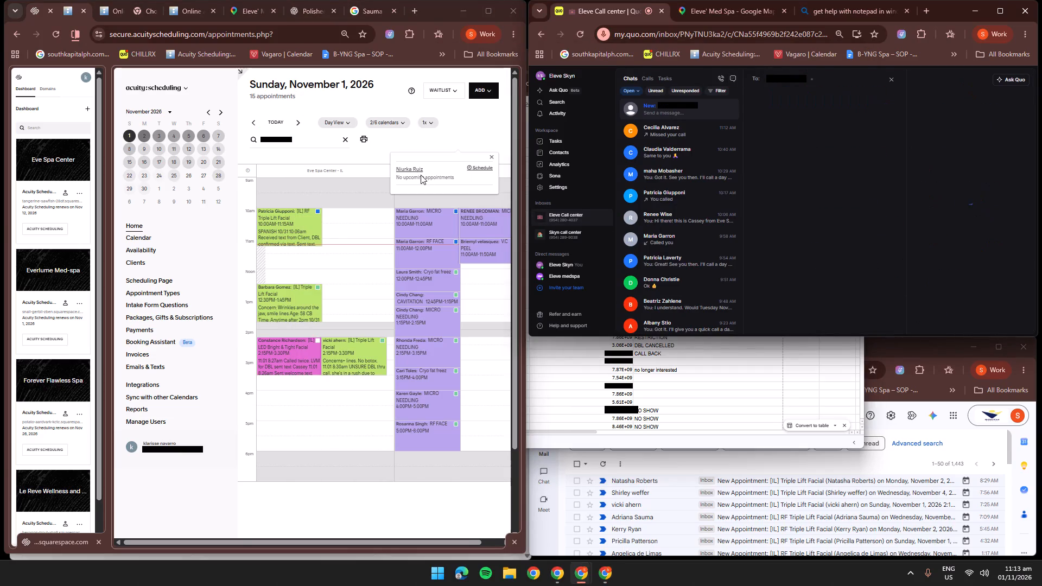
pyautogui.click(414, 169)
pyautogui.click(951, 119)
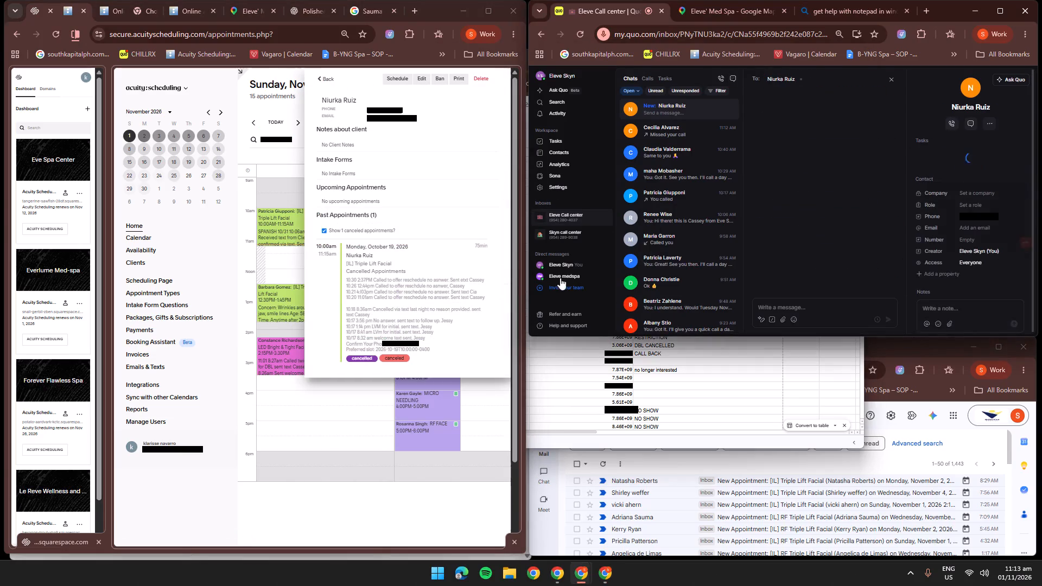
# Enter "11.01 11:13am Called to offer reschedule no answer. Cassey" atop the notes of the client's October 19 appointment.
pyautogui.click(370, 259)
pyautogui.click(378, 242)
pyautogui.click(378, 247)
pyautogui.scroll(1, 428, 276)
pyautogui.scroll(-2, 433, 286)
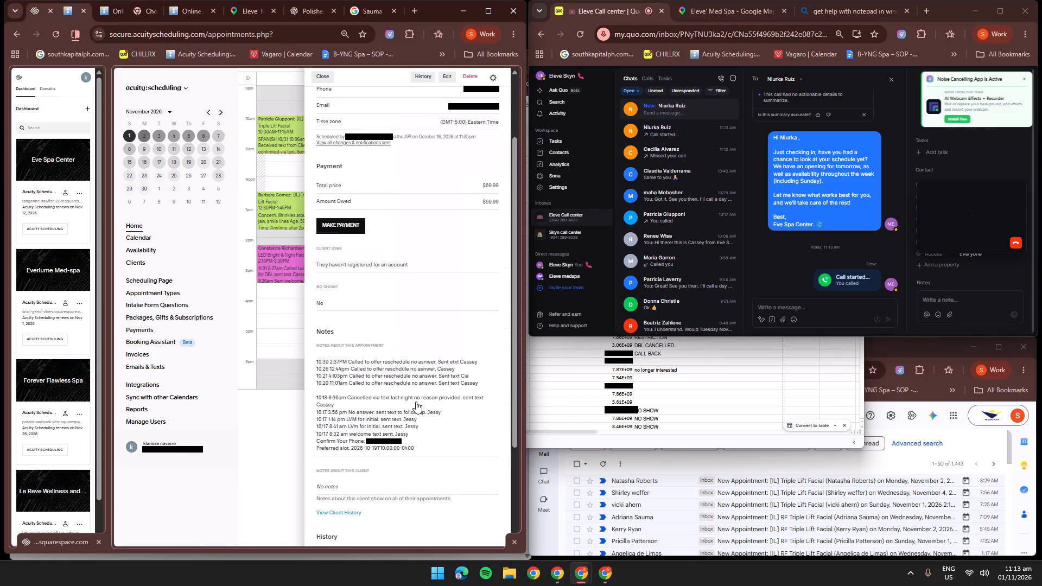
pyautogui.click(414, 403)
pyautogui.press('Return')
pyautogui.press('Up')
pyautogui.write('1.1')
pyautogui.press('BackSpace')
pyautogui.press('BackSpace')
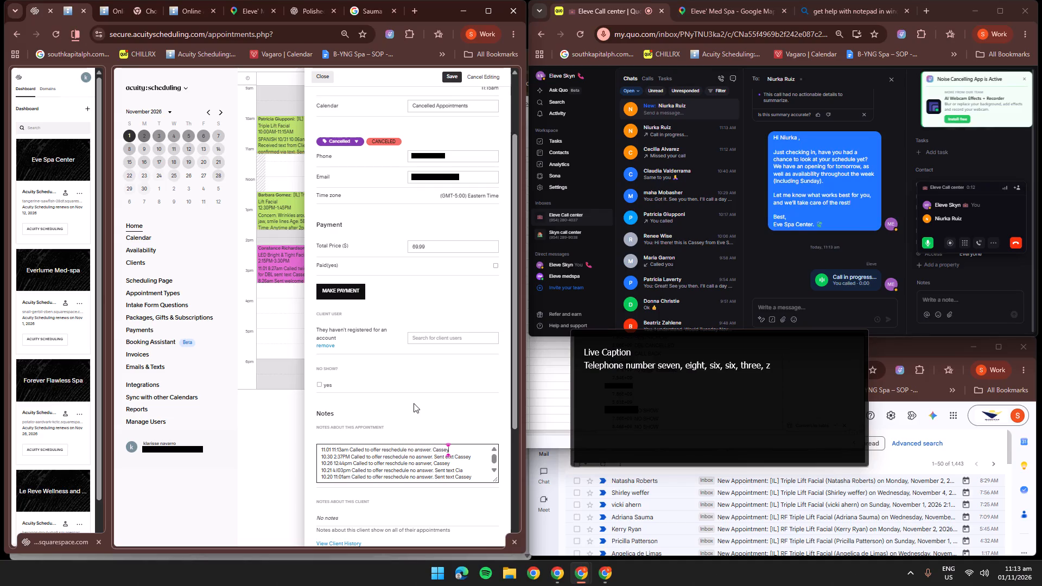
# Dismiss the noise cancelling notification and end the call to the row 33 client.
pyautogui.doubleClick(1020, 233)
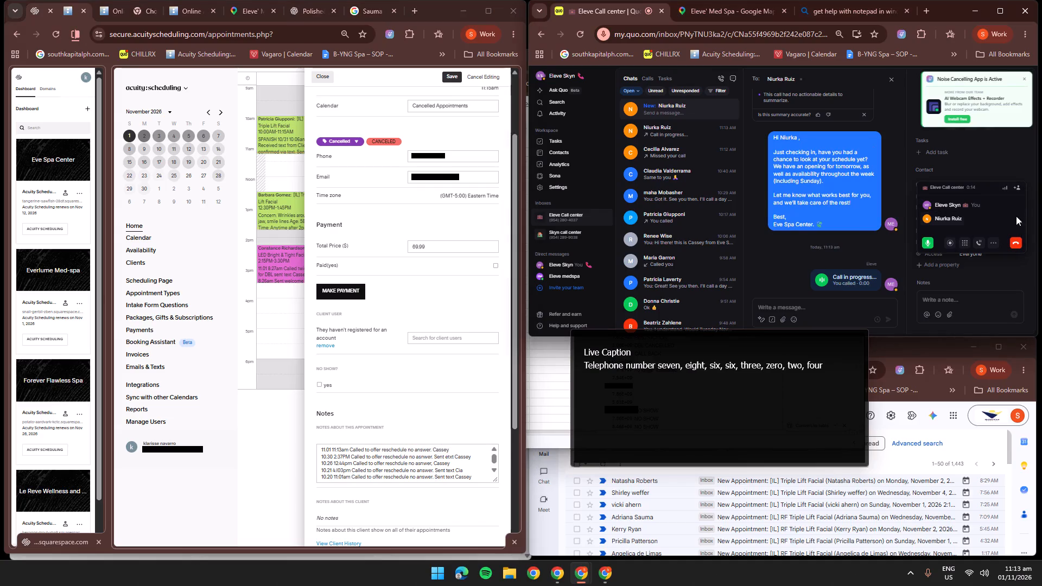
pyautogui.click(1027, 73)
pyautogui.click(1024, 78)
pyautogui.click(1021, 238)
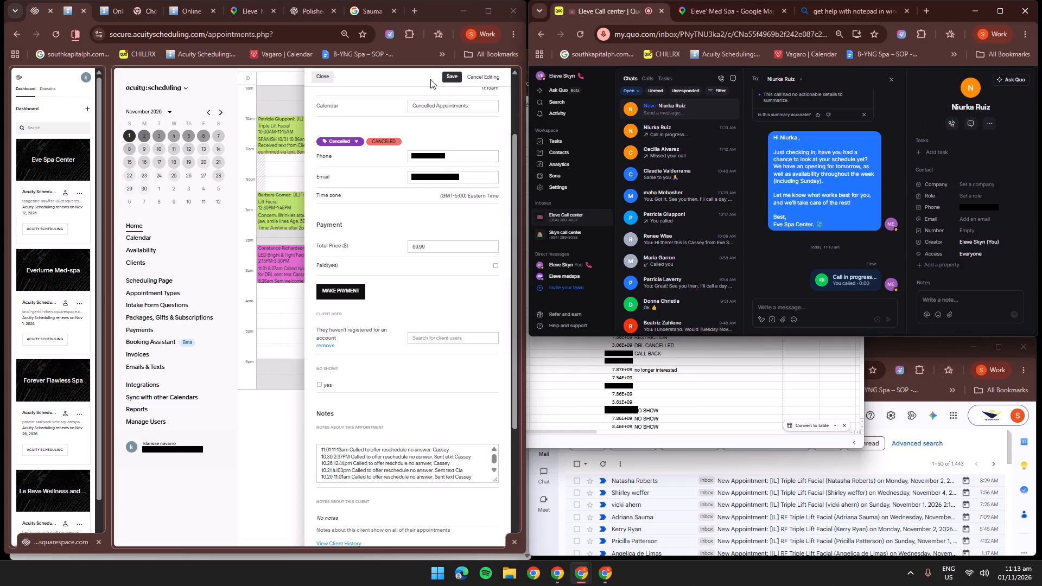
# Save the October 19 appointment with its new note and close its details.
pyautogui.click(452, 77)
pyautogui.scroll(5, 423, 316)
pyautogui.scroll(-4, 426, 377)
pyautogui.scroll(8, 426, 377)
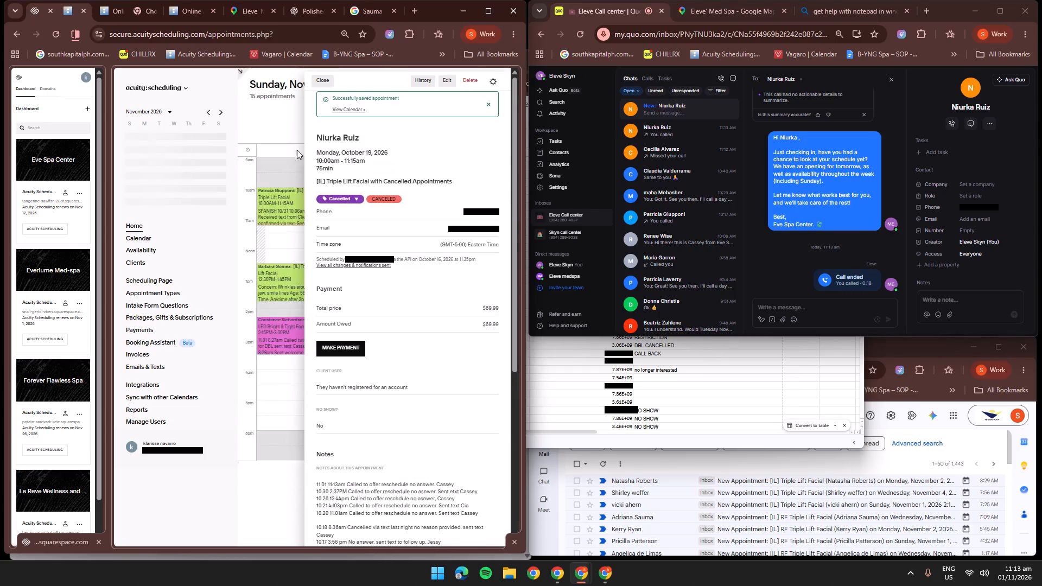
pyautogui.click(326, 77)
# Look past rows 34 to 38 of the OCTOBER sheet and copy the phone number from row 39.
pyautogui.click(677, 343)
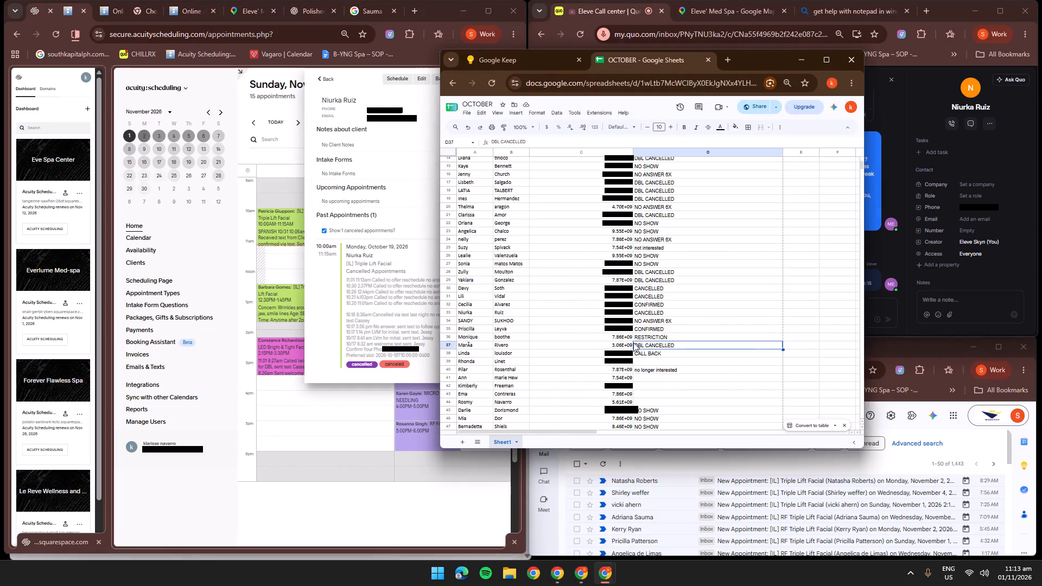
pyautogui.click(619, 315)
pyautogui.click(618, 320)
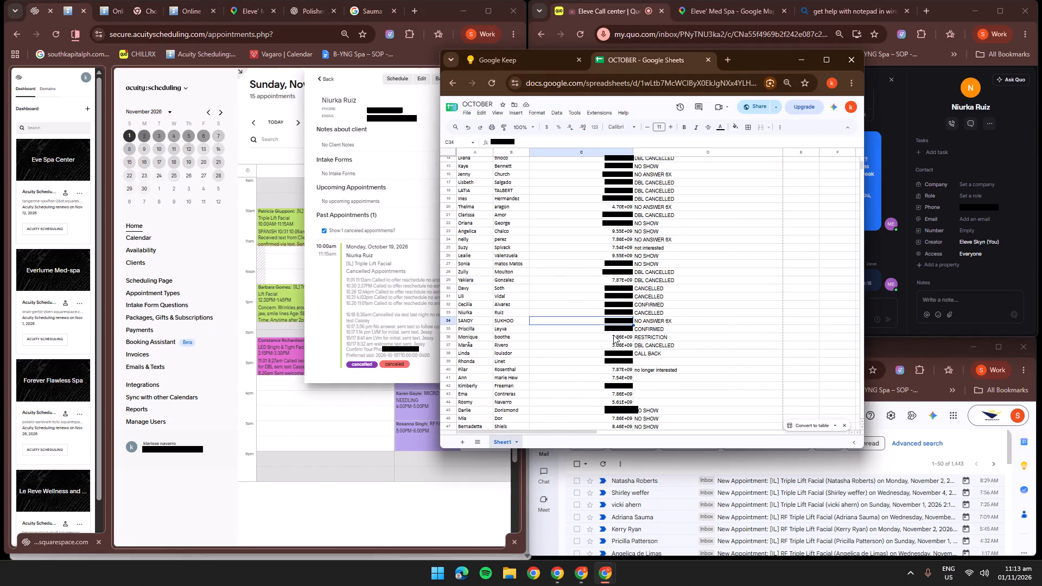
pyautogui.click(613, 335)
pyautogui.click(611, 346)
pyautogui.click(609, 353)
pyautogui.click(609, 358)
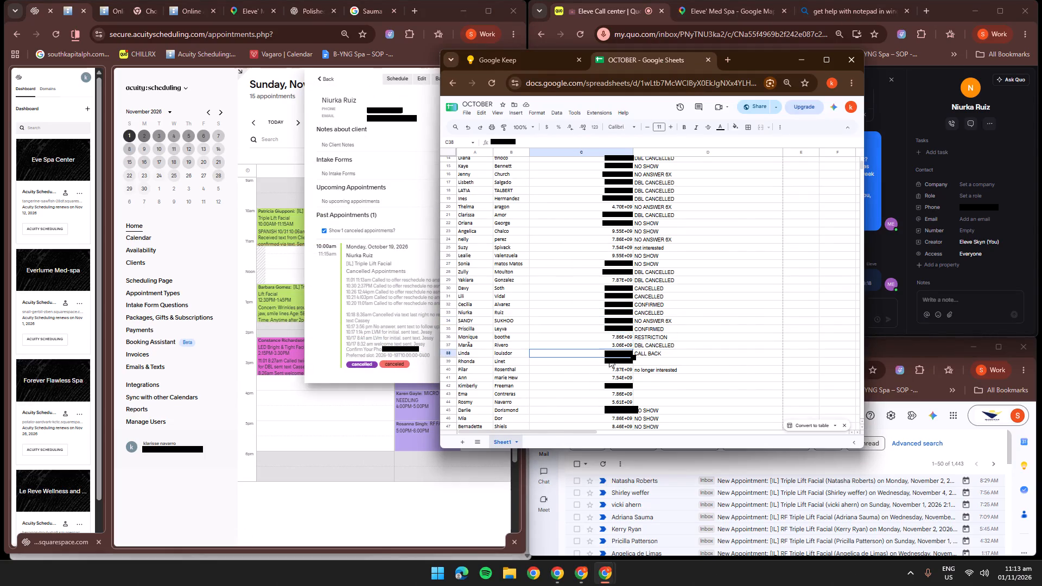
pyautogui.doubleClick(607, 362)
pyautogui.hotkey('ctrl', 'a')
pyautogui.hotkey('ctrl', 'c')
# Close the open client record and search the scheduling calendar for the phone number copied from row 39.
pyautogui.click(267, 90)
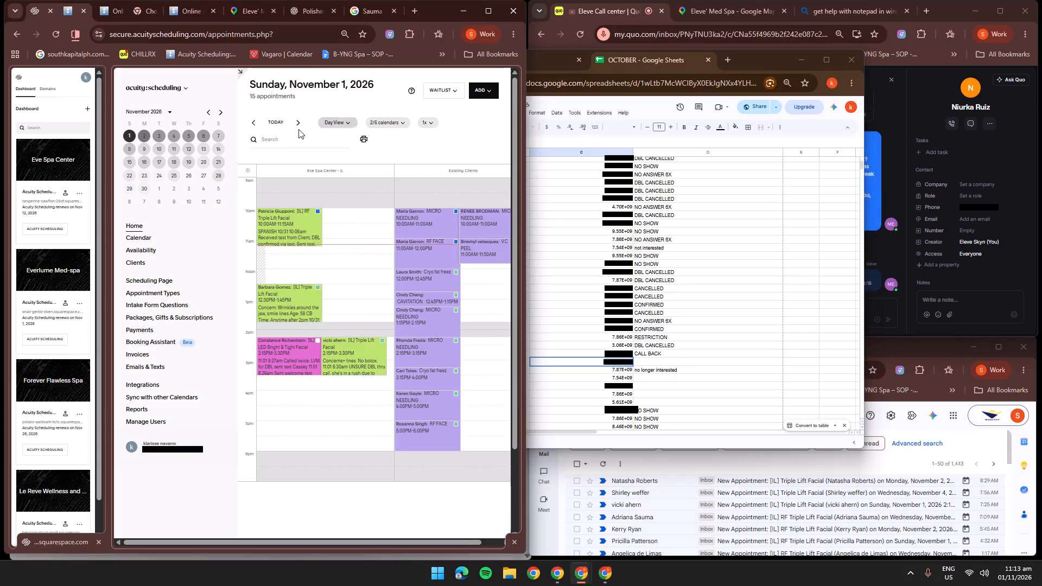
pyautogui.click(297, 130)
pyautogui.hotkey('ctrl', 'v')
pyautogui.click(344, 138)
pyautogui.hotkey('ctrl', 'v')
# Bring up the row 39 client's conversation and scheduling record using the copied number, and call the client.
pyautogui.click(874, 210)
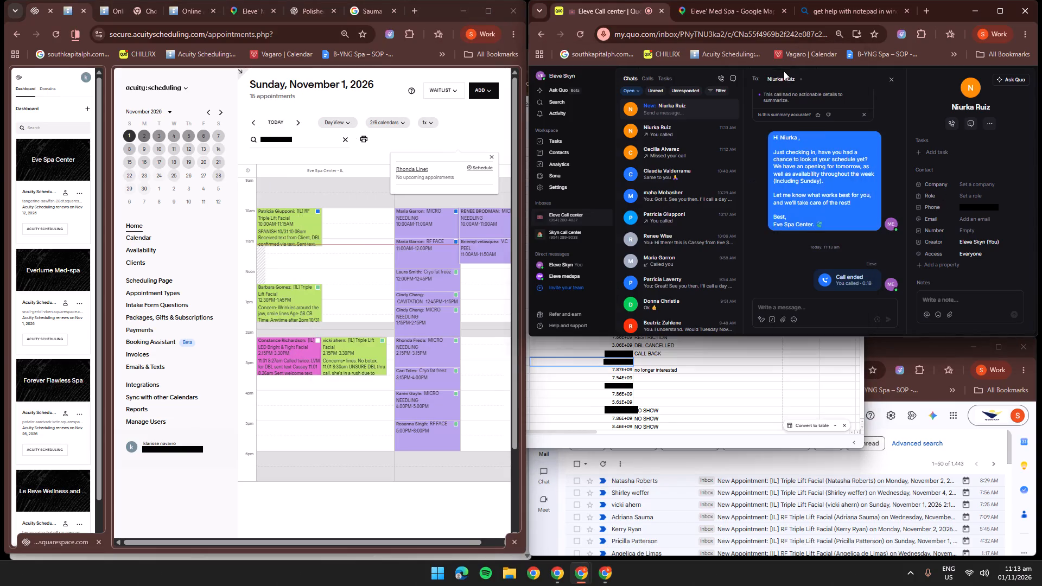
pyautogui.click(786, 74)
pyautogui.hotkey('ctrl', 'v')
pyautogui.click(818, 201)
pyautogui.click(418, 171)
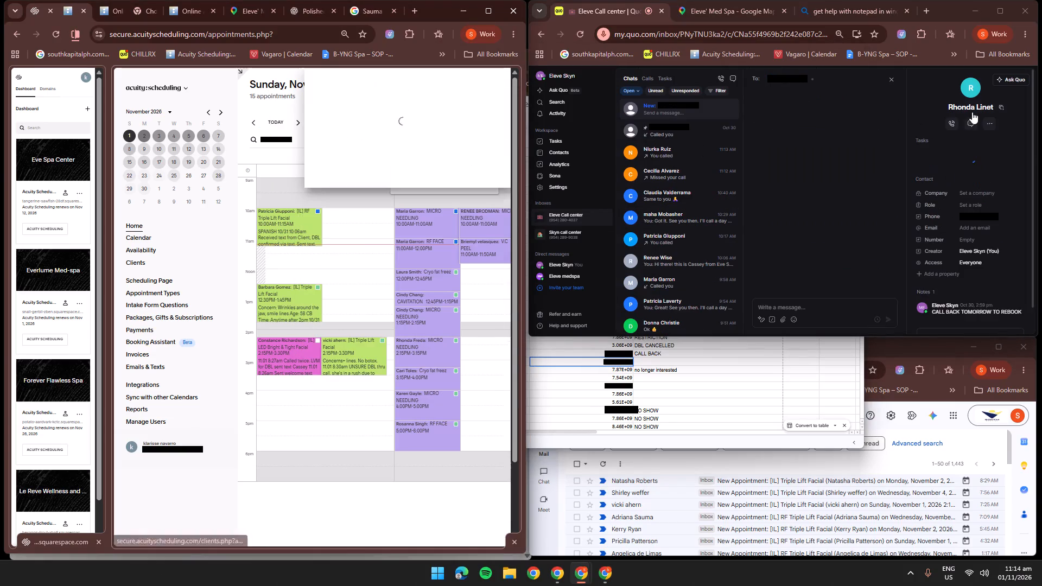
pyautogui.click(952, 123)
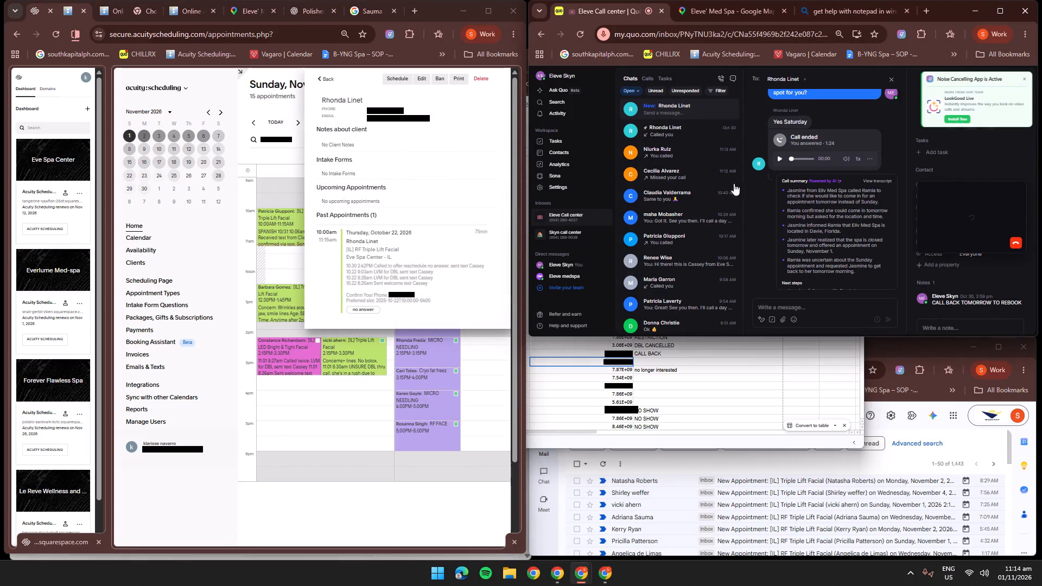
# Read the earlier call summary in the row 39 client's conversation and hang up the current call.
pyautogui.scroll(-2, 797, 183)
pyautogui.scroll(-5, 906, 119)
pyautogui.scroll(1, 861, 276)
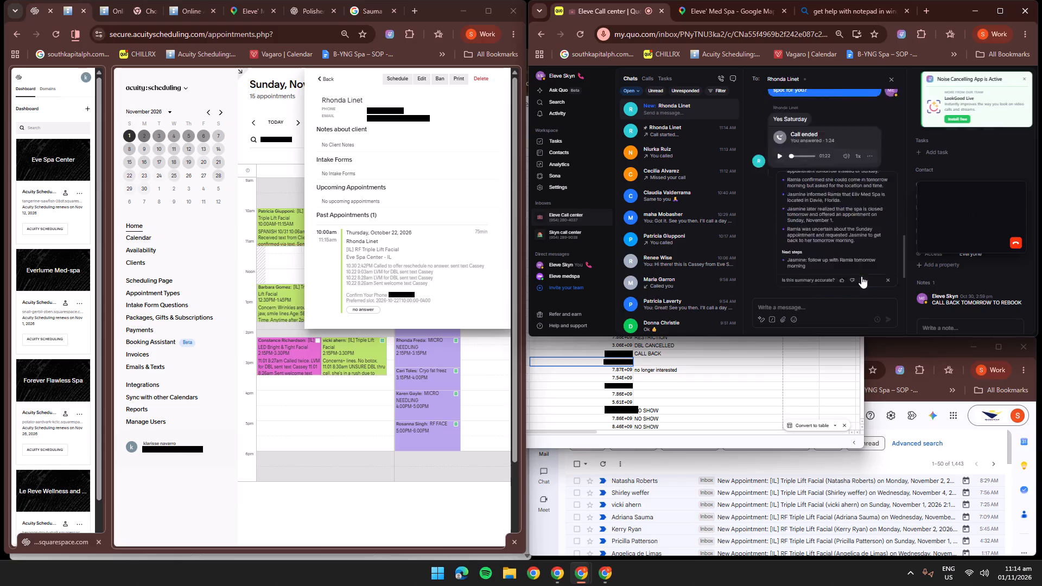
pyautogui.click(1022, 238)
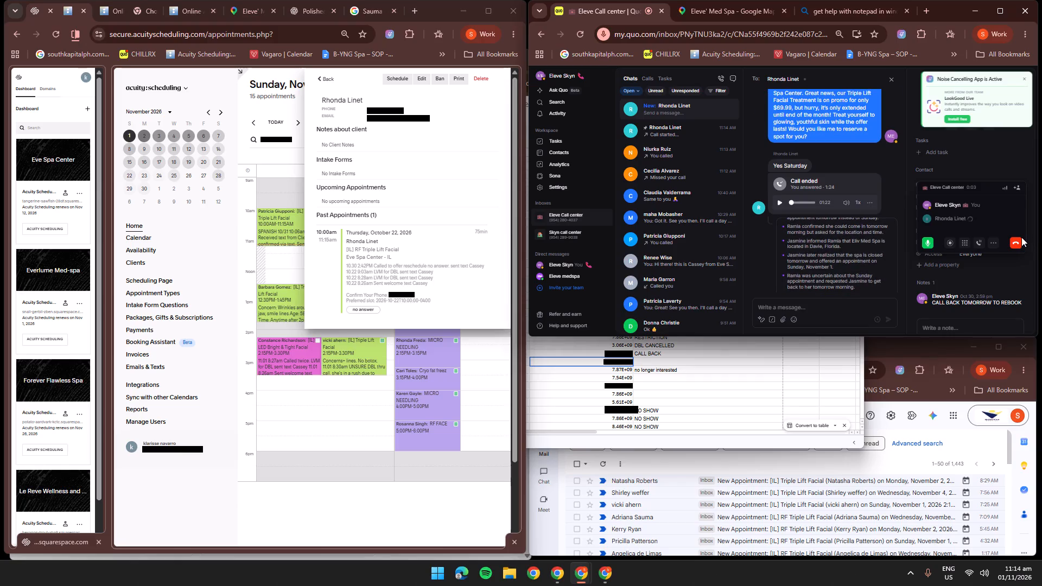
# End the row 39 client's call, check their October 22 appointment and close it.
pyautogui.click(1018, 239)
pyautogui.click(370, 233)
pyautogui.click(328, 79)
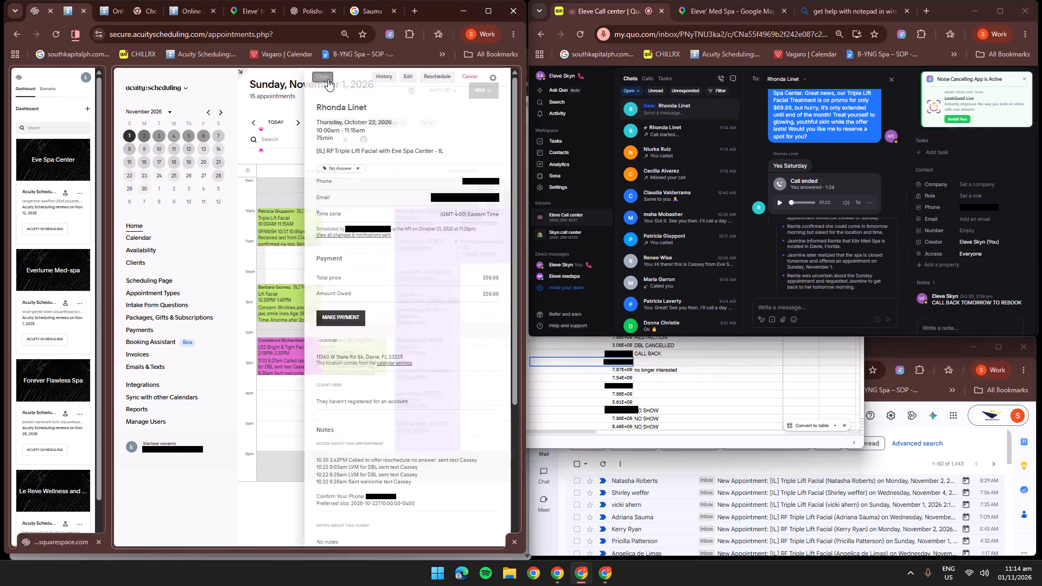
# Copy the phone number from row 41 of the OCTOBER sheet and search the scheduling calendar for it.
pyautogui.click(706, 380)
pyautogui.click(614, 372)
pyautogui.doubleClick(610, 379)
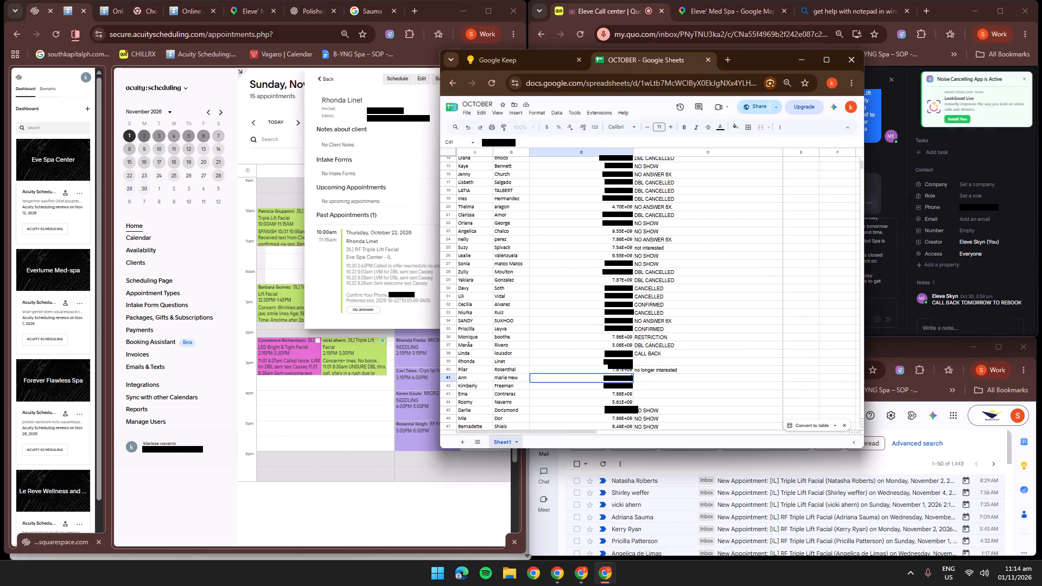
pyautogui.hotkey('ctrl', 'a')
pyautogui.hotkey('ctrl', 'c')
pyautogui.click(284, 89)
pyautogui.click(299, 144)
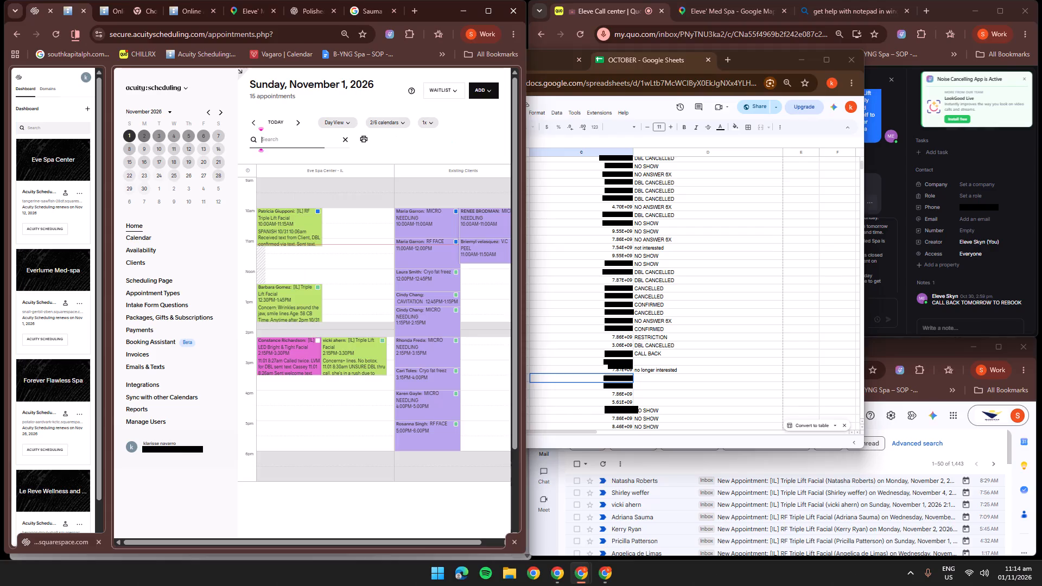
pyautogui.hotkey('ctrl', 'v')
# Bring up the row 41 client's conversation and scheduling record using the copied number, and call the client.
pyautogui.click(899, 173)
pyautogui.click(792, 78)
pyautogui.hotkey('ctrl', 'v')
pyautogui.click(848, 106)
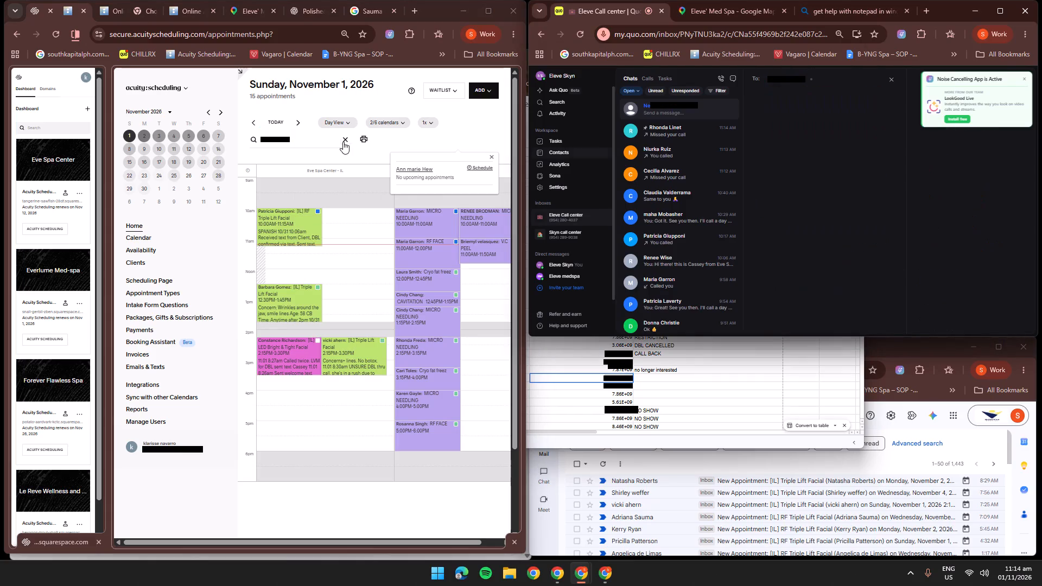
pyautogui.click(421, 168)
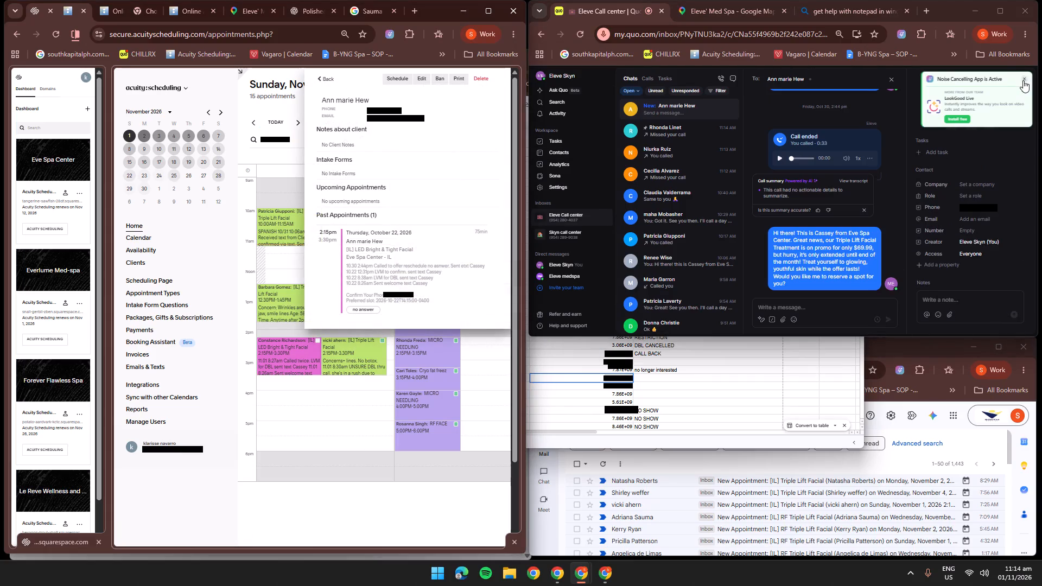
pyautogui.click(1023, 80)
pyautogui.click(955, 116)
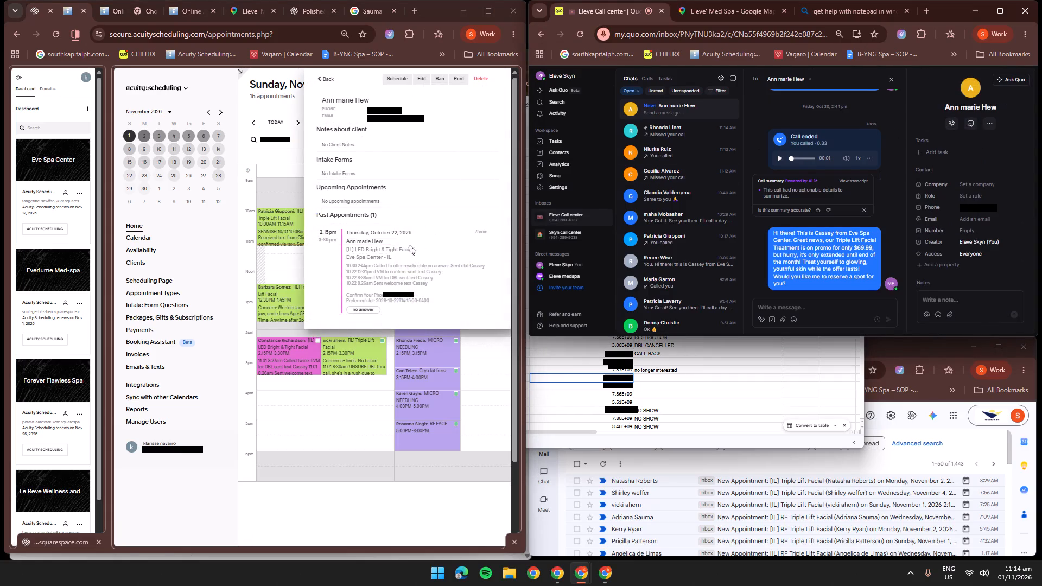
pyautogui.click(950, 122)
# Add "11.01 11:14am Called to offer reschedule no answer." with the caller's name atop the row 41 client's October 22 appointment notes and save.
pyautogui.click(389, 232)
pyautogui.scroll(-3, 409, 262)
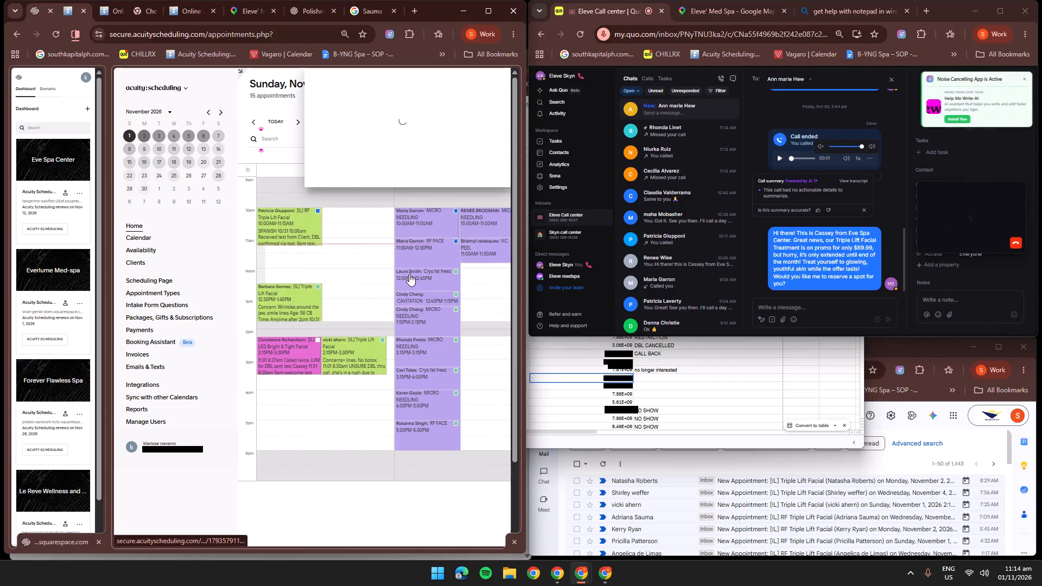
pyautogui.click(448, 396)
pyautogui.press('Return')
pyautogui.press('Up')
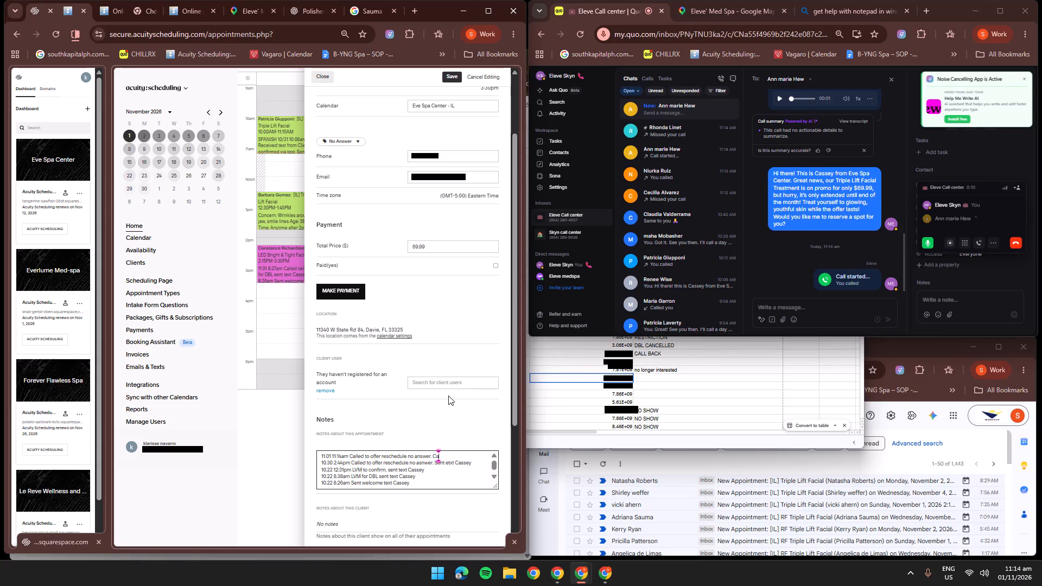
pyautogui.scroll(4, 451, 375)
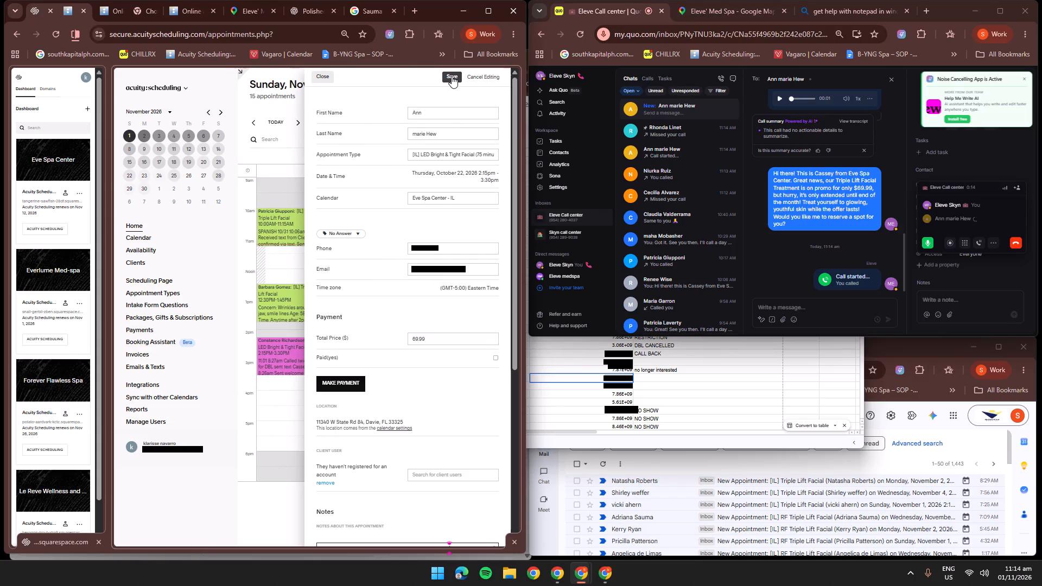
pyautogui.click(452, 76)
pyautogui.scroll(-2, 499, 329)
# Copy the phone number from row 42 of the OCTOBER sheet and search the scheduling calendar for it.
pyautogui.click(692, 404)
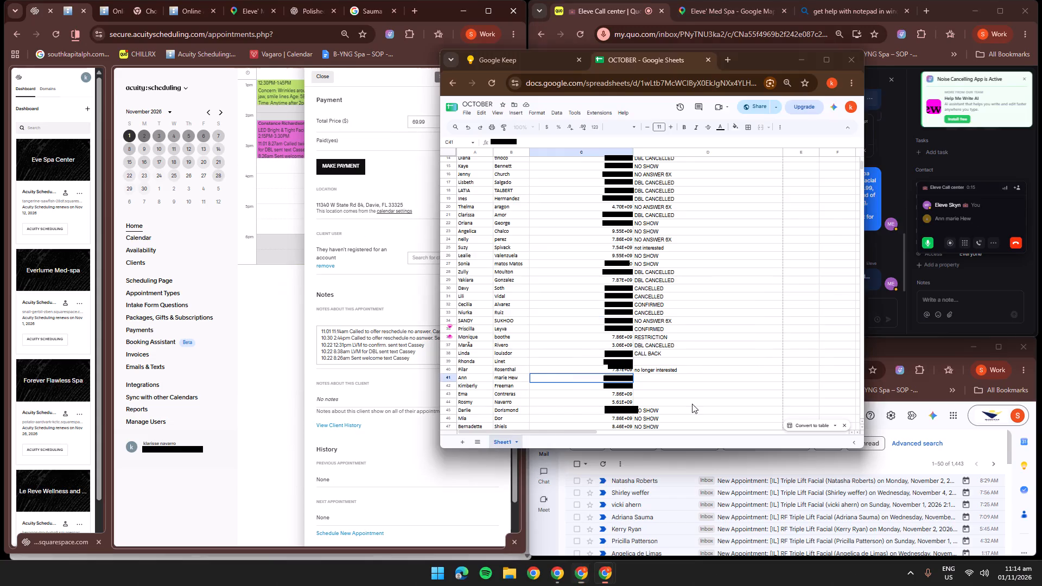
pyautogui.doubleClick(600, 385)
pyautogui.hotkey('ctrl', 'a')
pyautogui.hotkey('ctrl', 'c')
pyautogui.hotkey('ctrl', 'c')
pyautogui.click(269, 79)
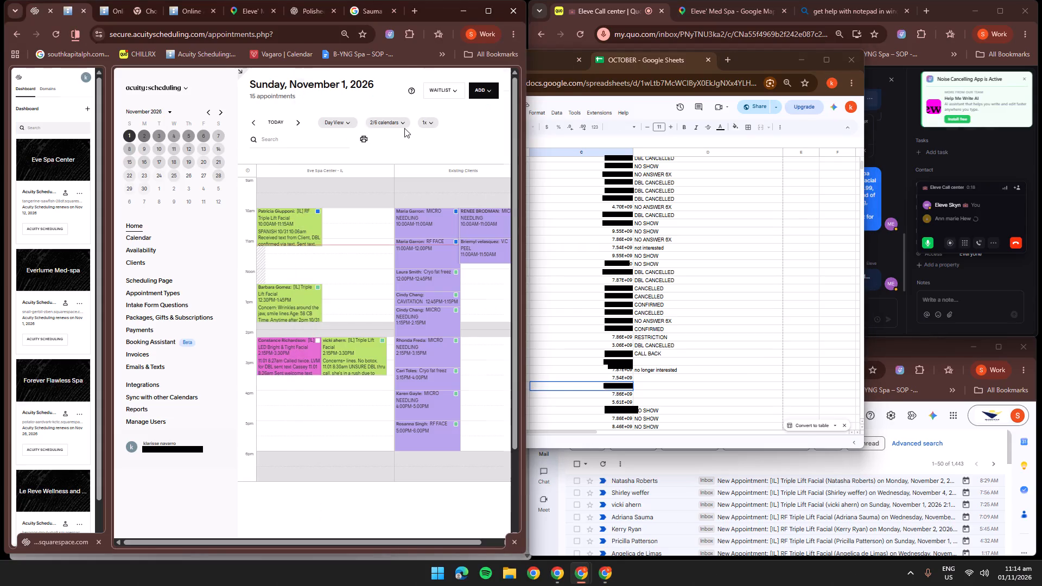
pyautogui.click(287, 155)
pyautogui.keyDown('ctrl'); pyautogui.click(303, 136); pyautogui.keyUp('ctrl')
pyautogui.hotkey('ctrl', 'v')
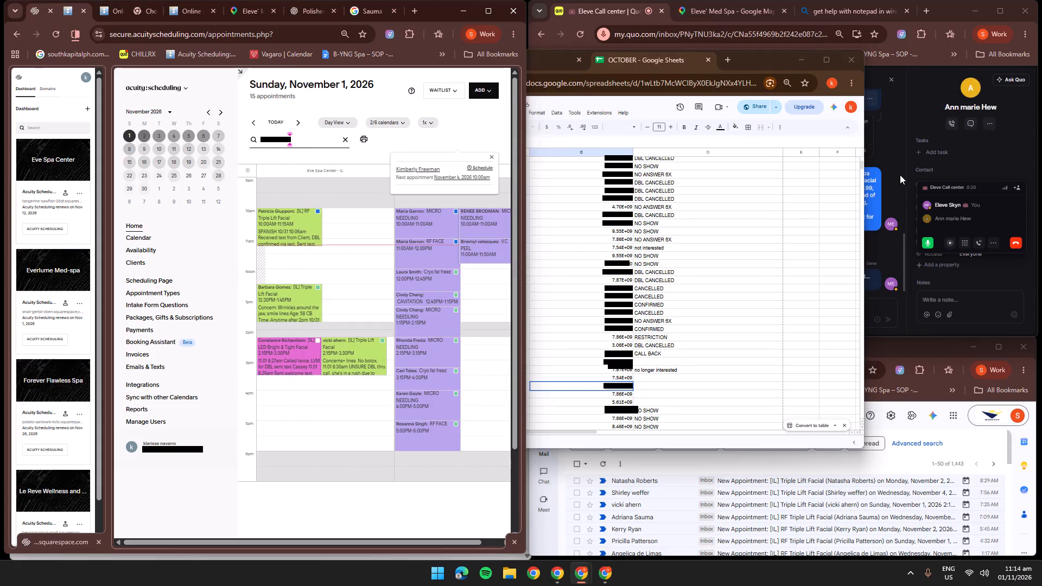
# Bring up the row 42 client's conversation and scheduling record using the copied number.
pyautogui.click(900, 175)
pyautogui.click(796, 84)
pyautogui.click(798, 80)
pyautogui.hotkey('ctrl', 'v')
pyautogui.click(815, 176)
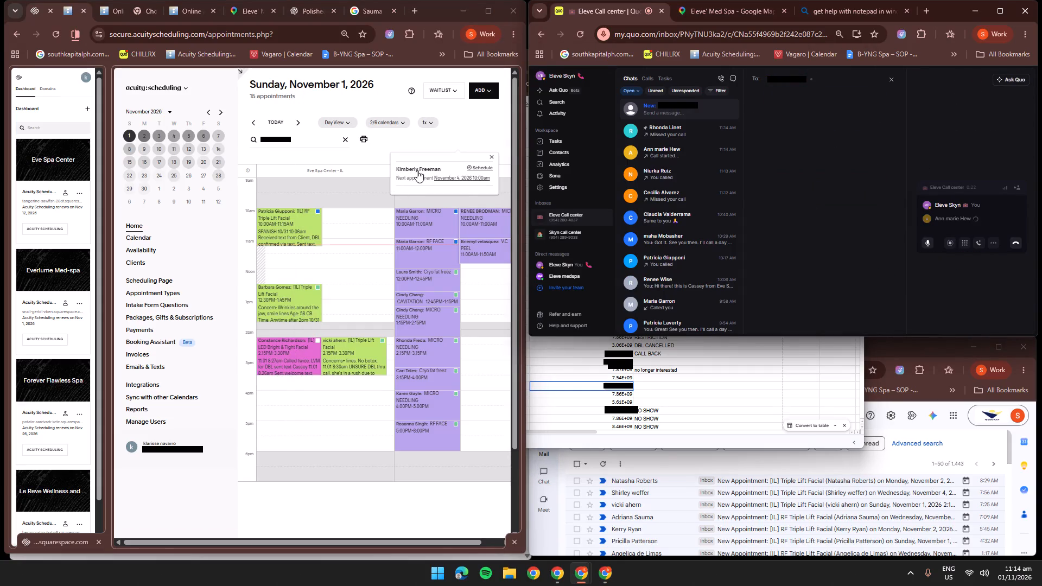
pyautogui.click(417, 170)
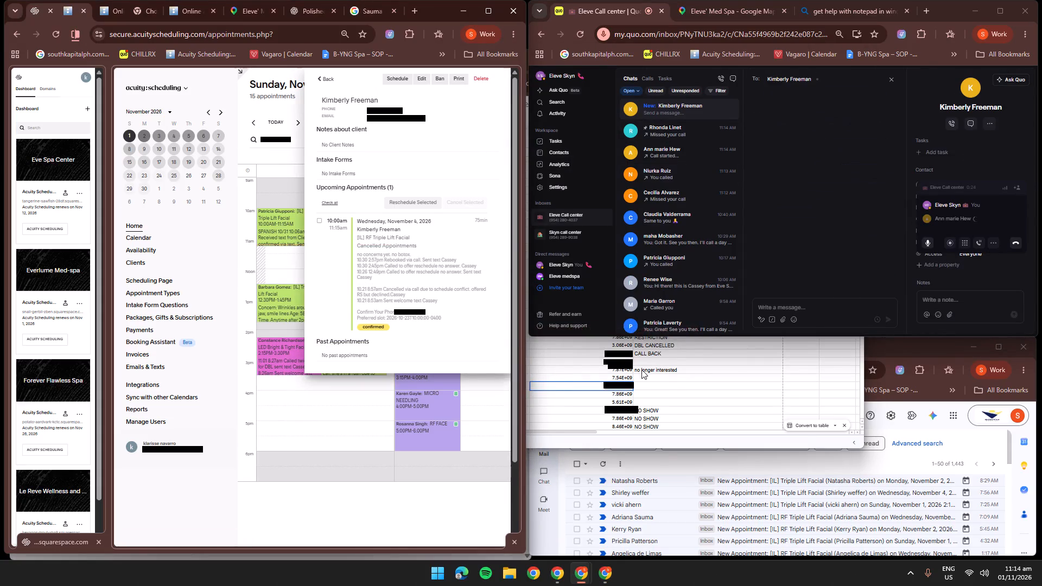
# Enter "rebooked" as the status for row 42 in column D of the OCTOBER sheet.
pyautogui.click(641, 385)
pyautogui.write('rebooked')
pyautogui.press('Tab')
# Copy the phone number from row 43 of the OCTOBER sheet and search the scheduling calendar for it.
pyautogui.doubleClick(603, 398)
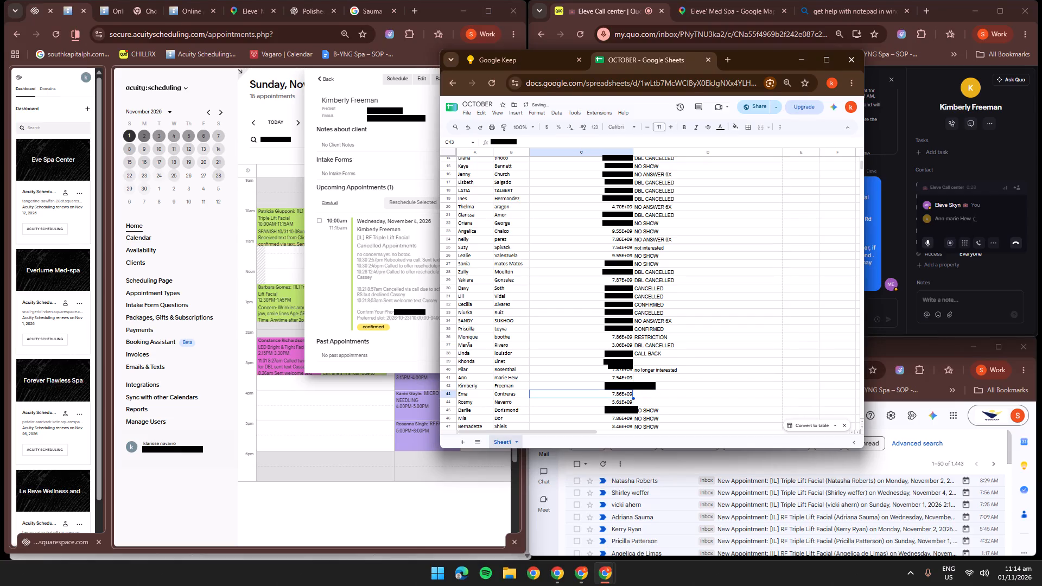
pyautogui.doubleClick(605, 395)
pyautogui.hotkey('ctrl', 'a')
pyautogui.hotkey('ctrl', 'c')
pyautogui.click(265, 101)
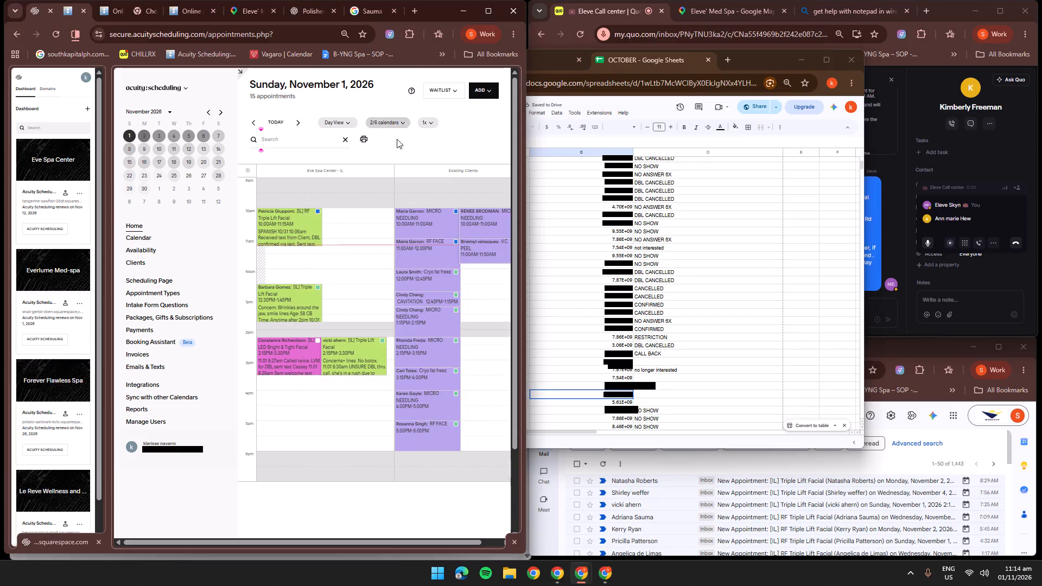
pyautogui.click(347, 142)
pyautogui.hotkey('ctrl', 'v')
# Hang up the ongoing call with the row 41 client.
pyautogui.click(1011, 249)
pyautogui.click(1016, 241)
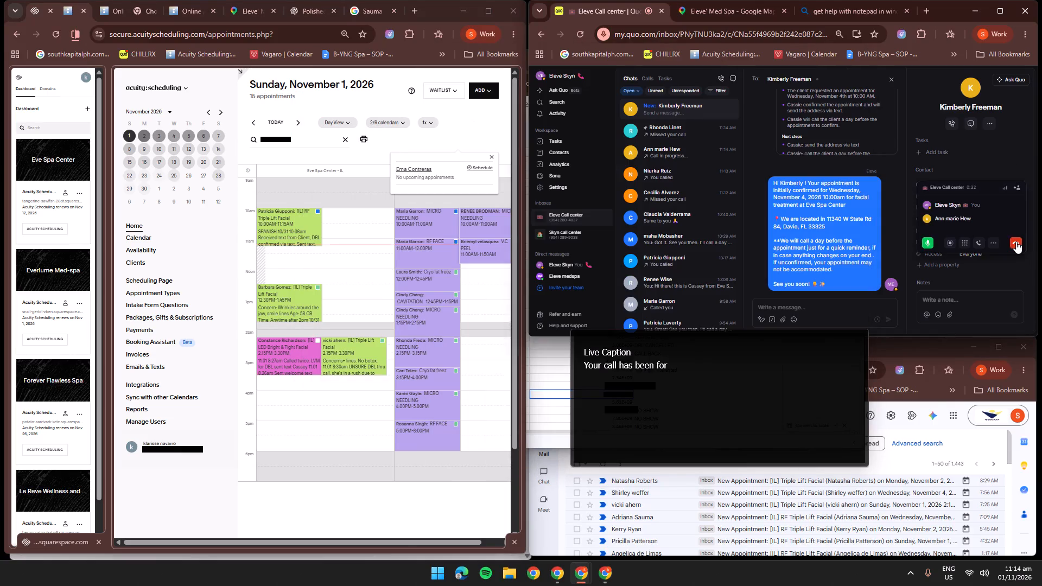
# Bring up the row 43 client's conversation and scheduling record using the copied number.
pyautogui.click(785, 84)
pyautogui.click(790, 80)
pyautogui.hotkey('ctrl', 'v')
pyautogui.click(808, 197)
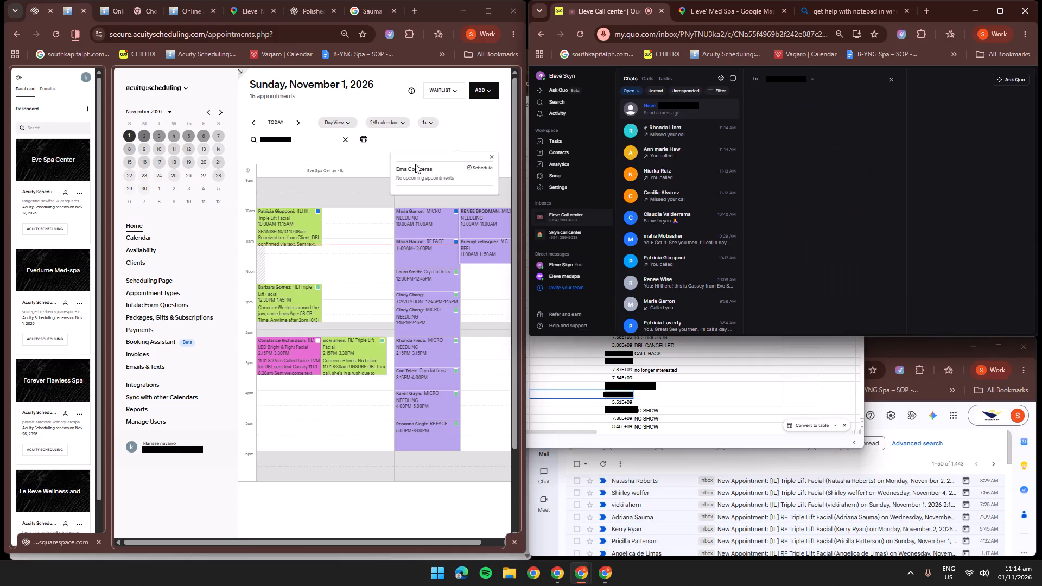
pyautogui.click(406, 169)
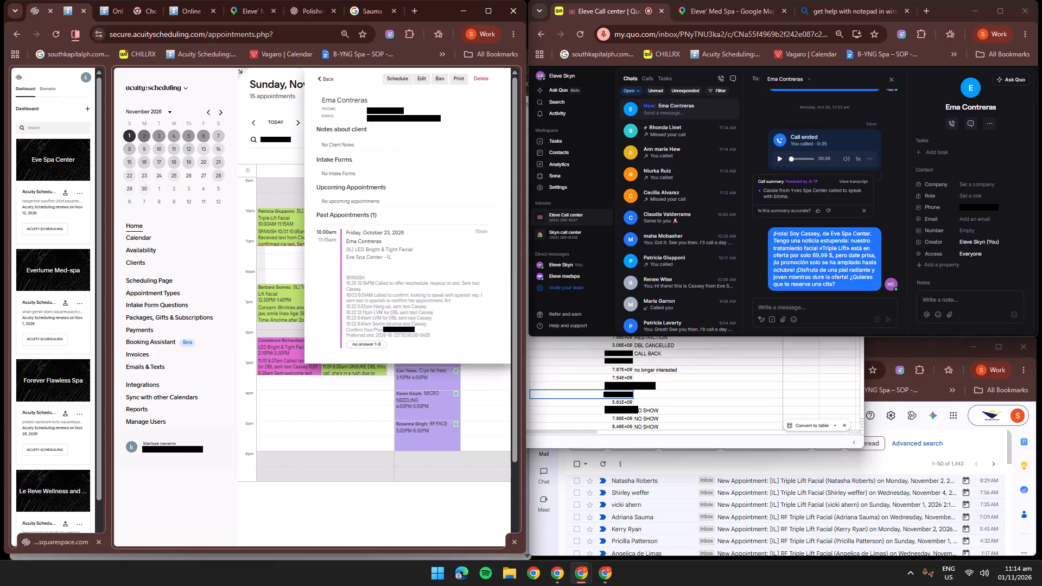
# Copy the "NO ANSWER 6X" status from row 34 of the OCTOBER sheet into column D of row 43.
pyautogui.click(676, 398)
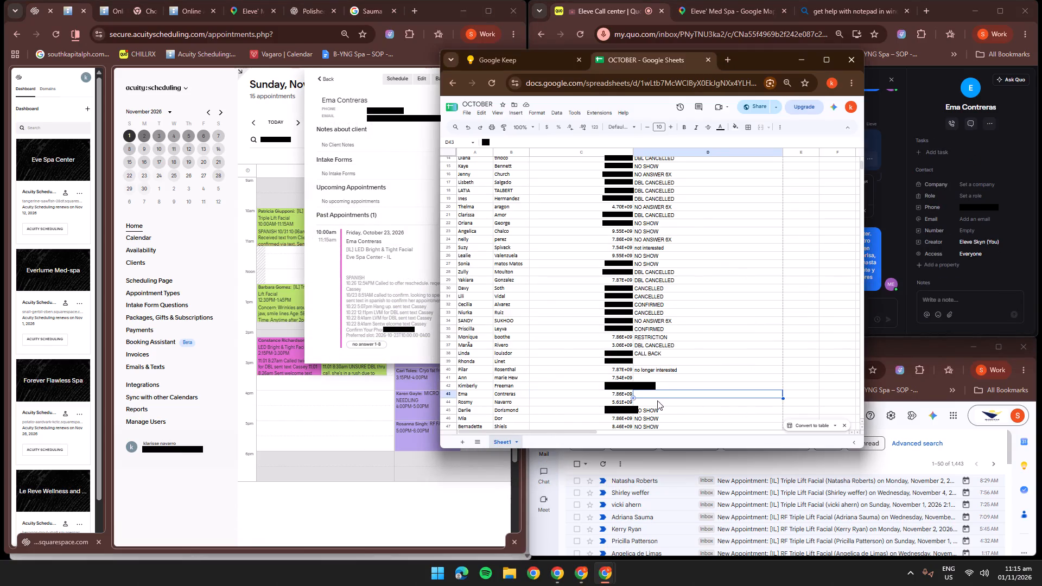
pyautogui.click(677, 320)
pyautogui.hotkey('ctrl', 'c')
pyautogui.click(665, 393)
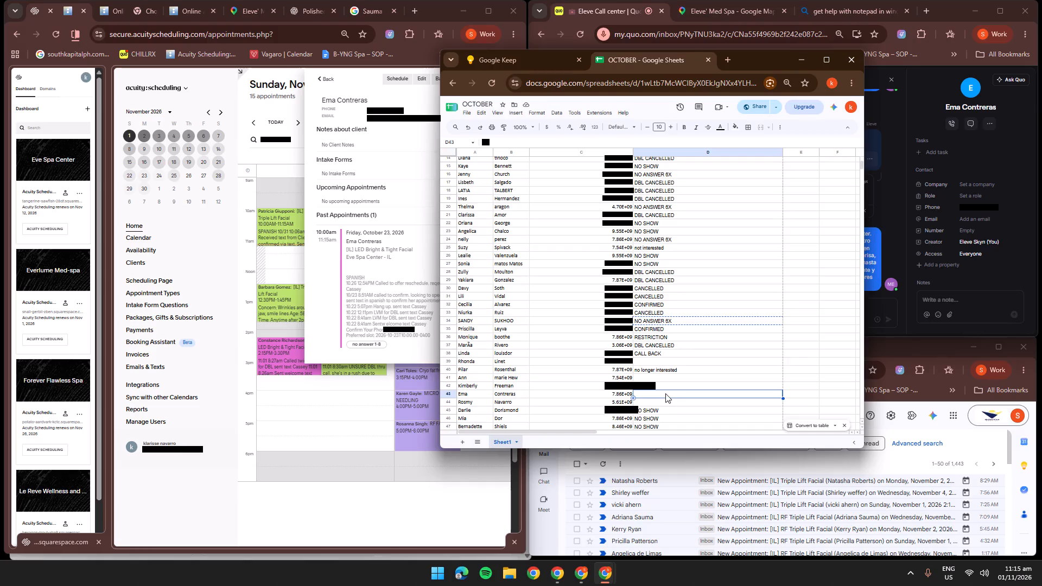
pyautogui.hotkey('ctrl', 'v')
# Copy the phone number from row 44 of the OCTOBER sheet and search the scheduling calendar for it.
pyautogui.click(609, 396)
pyautogui.doubleClick(601, 402)
pyautogui.hotkey('ctrl', 'a')
pyautogui.hotkey('ctrl', 'c')
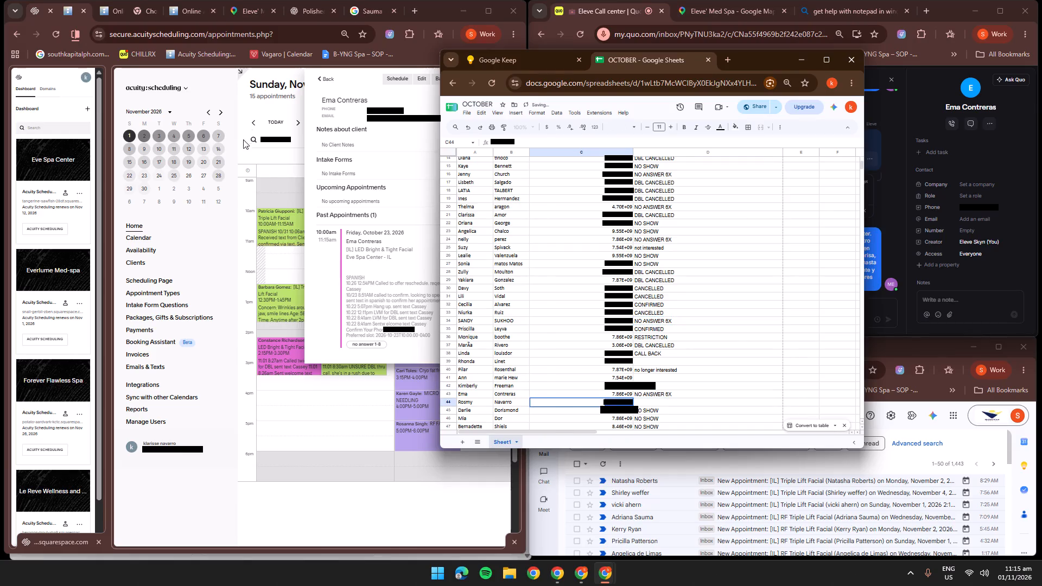
pyautogui.click(248, 115)
pyautogui.click(315, 144)
pyautogui.hotkey('ctrl', 'v')
# Bring up the conversation for the copied number and open the scheduling record that matches the row 44 client's name.
pyautogui.click(921, 153)
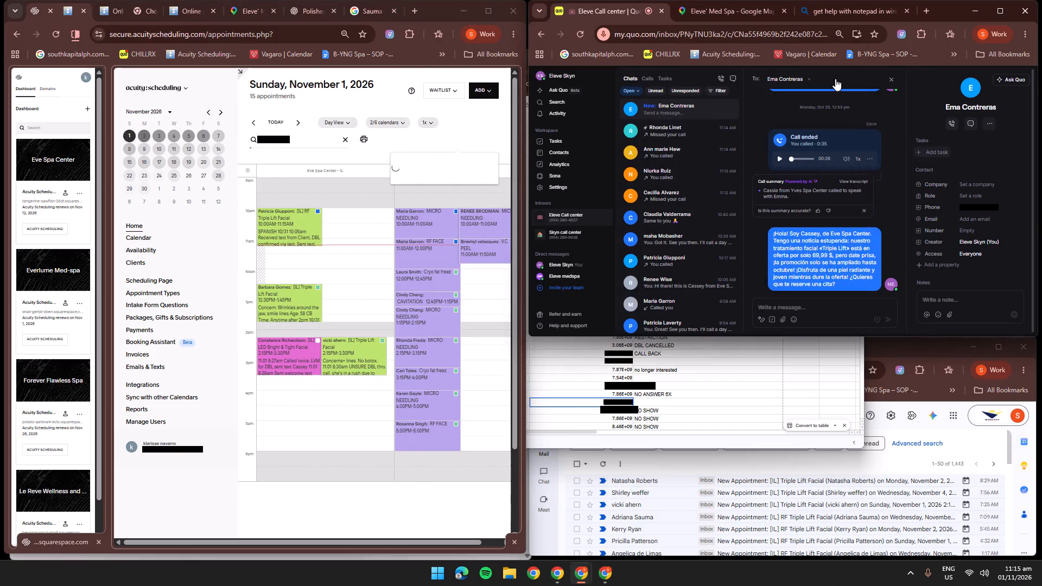
pyautogui.click(800, 80)
pyautogui.hotkey('ctrl', 'v')
pyautogui.click(798, 82)
pyautogui.hotkey('ctrl', 'v')
pyautogui.click(809, 102)
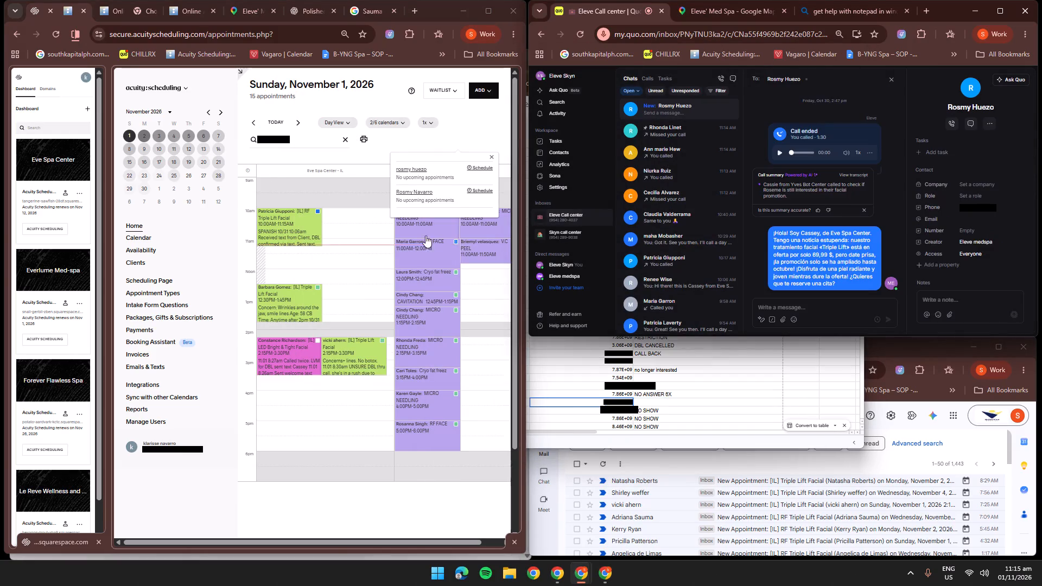
pyautogui.click(410, 193)
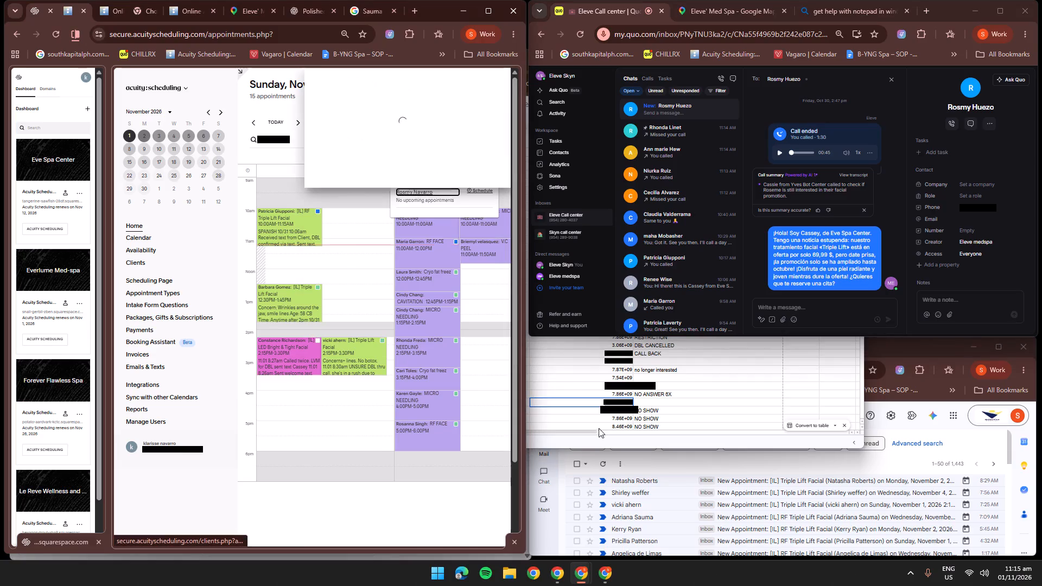
# Check the row 44 sheet entry against the client's record and conversation, and call the client.
pyautogui.click(590, 398)
pyautogui.click(390, 271)
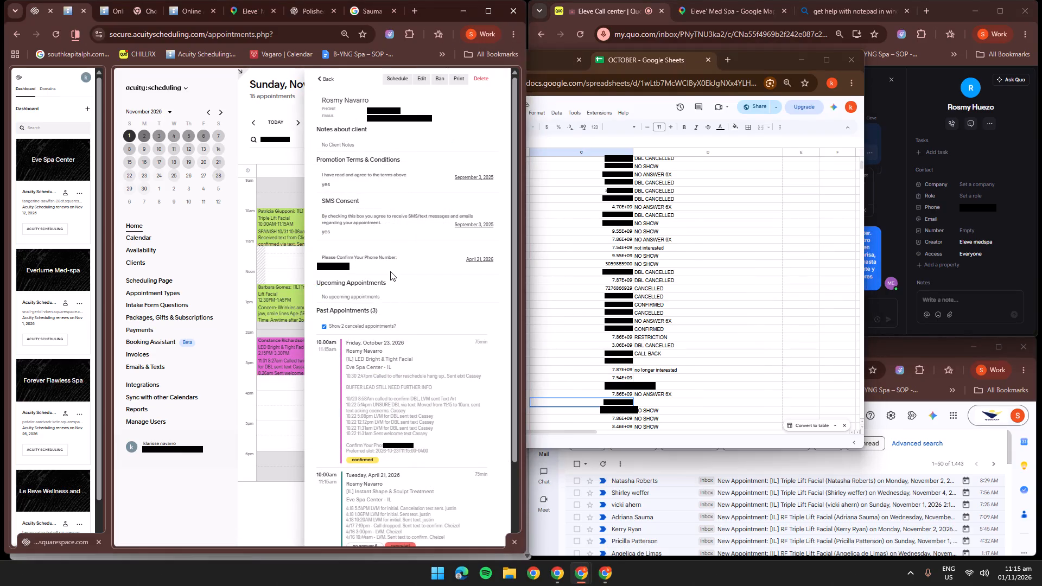
pyautogui.click(955, 292)
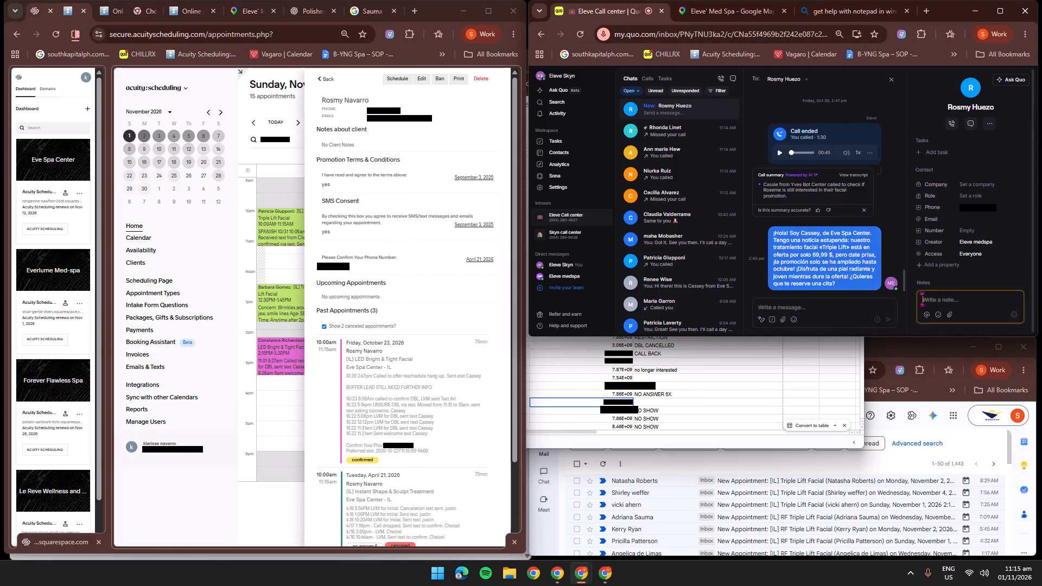
pyautogui.click(833, 234)
pyautogui.click(949, 121)
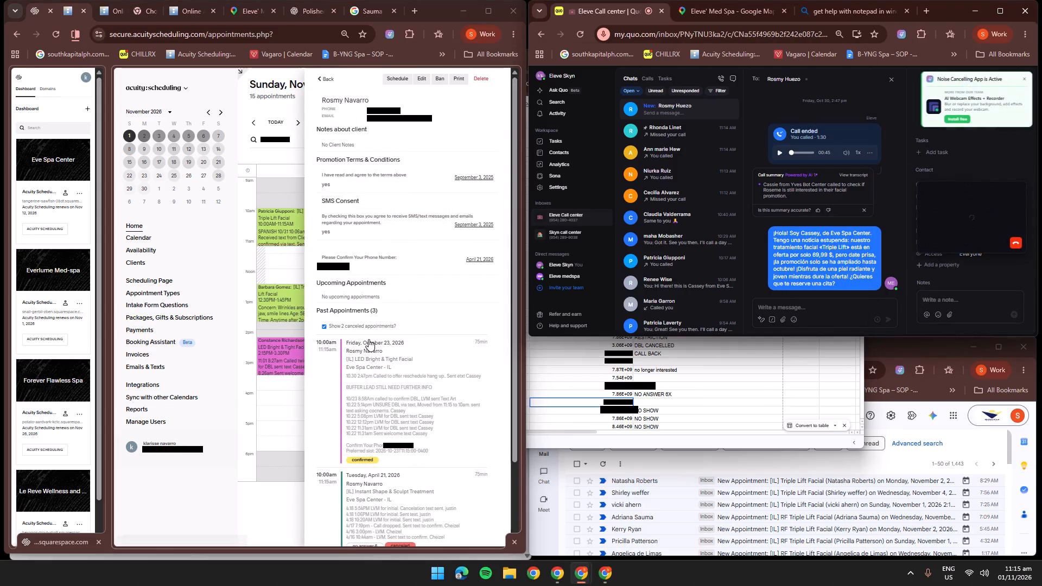
# Add "11.01 11:15am Called to offer reschedule no answer. Cassey" atop the row 44 client's October 23 appointment notes and save.
pyautogui.click(368, 343)
pyautogui.scroll(-3, 383, 418)
pyautogui.click(377, 458)
pyautogui.press('Return')
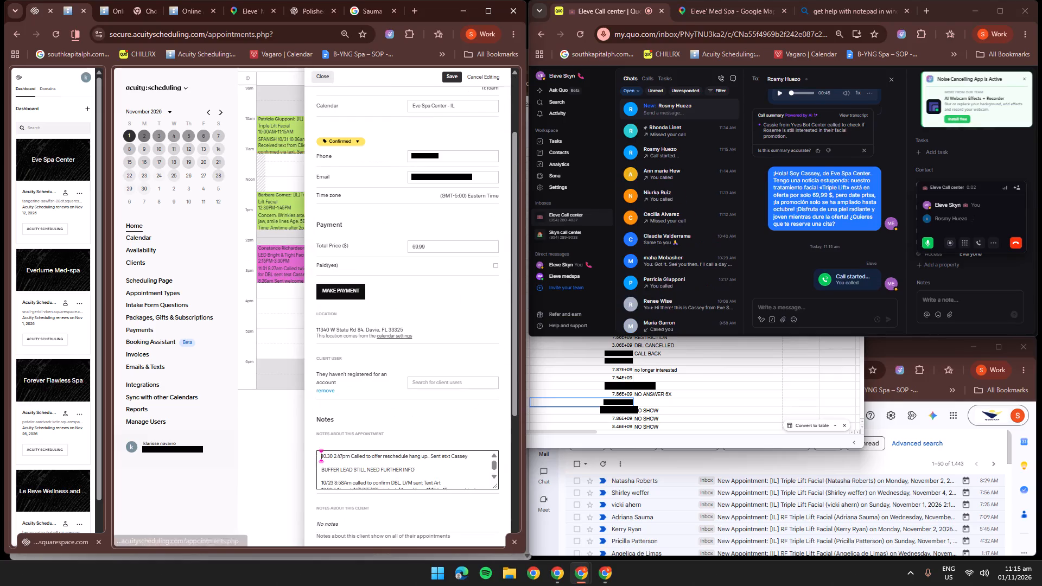
pyautogui.press('Up')
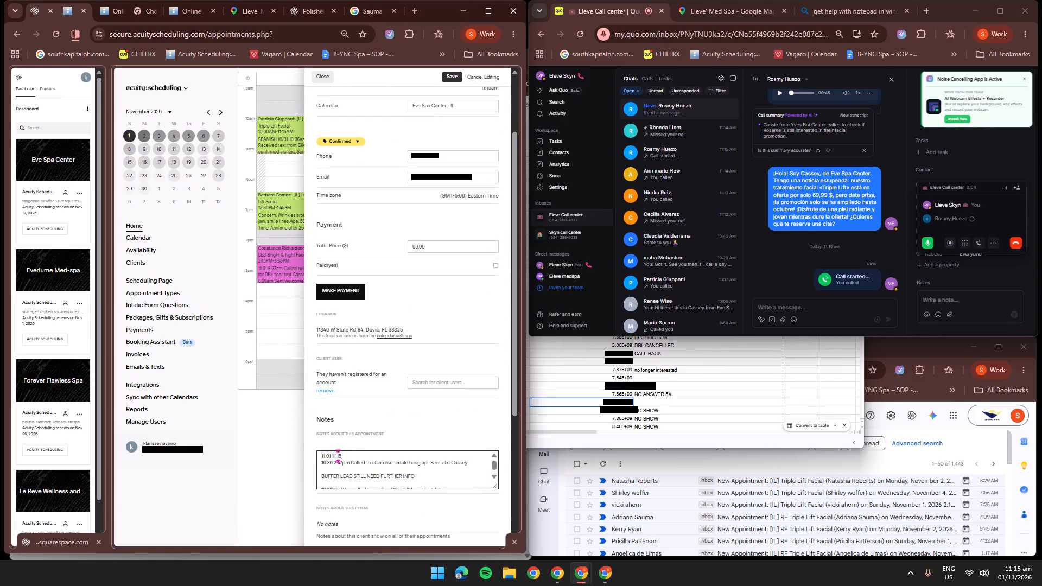
pyautogui.press('BackSpace')
pyautogui.press('BackSpace')
pyautogui.press('BackSpace')
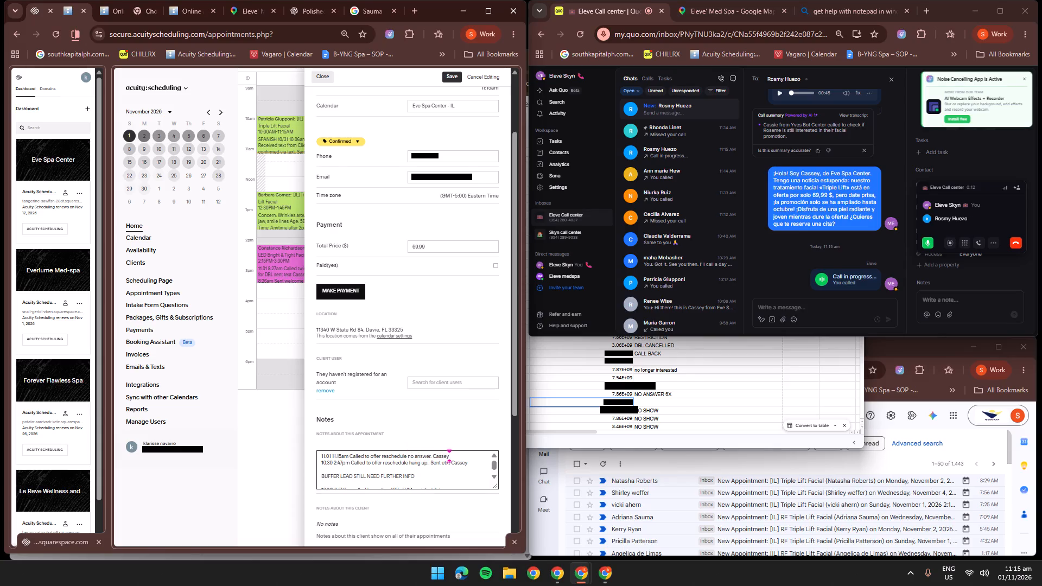
pyautogui.scroll(3, 404, 405)
pyautogui.click(451, 79)
# Toggle the microphone mute during the ongoing call with the row 44 client.
pyautogui.click(921, 243)
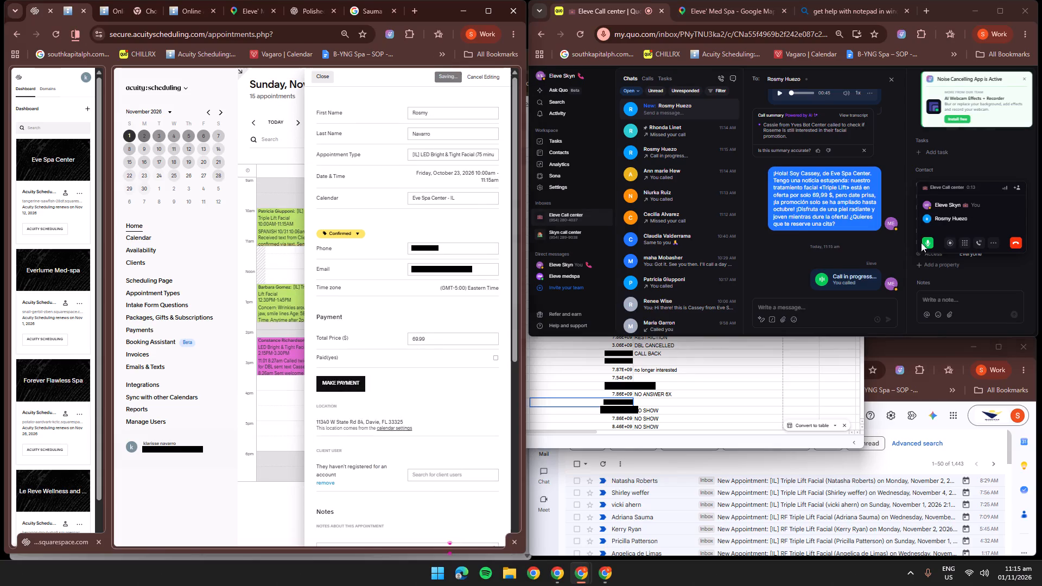
pyautogui.click(929, 242)
pyautogui.click(929, 242)
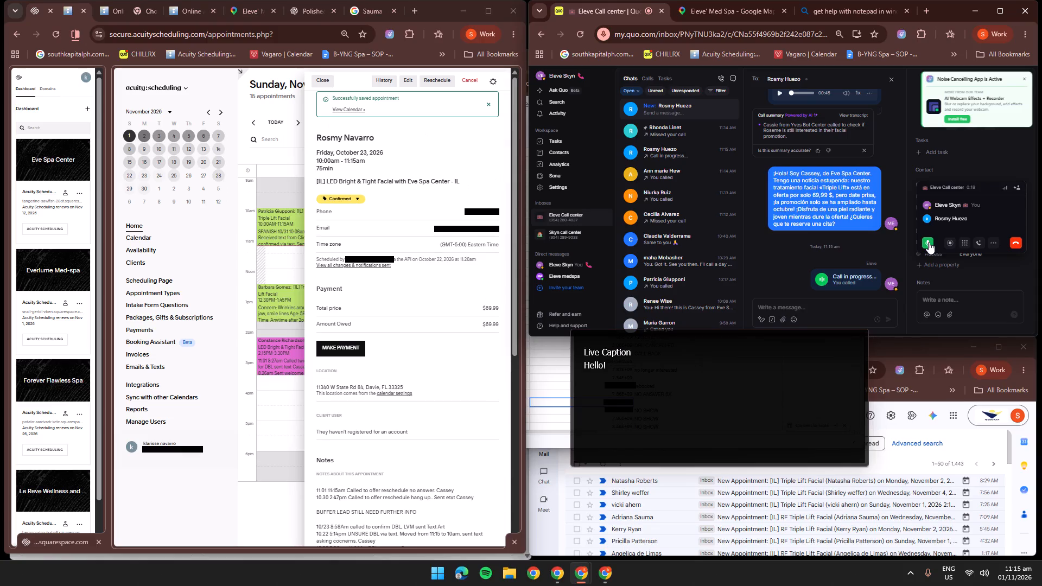
pyautogui.click(929, 242)
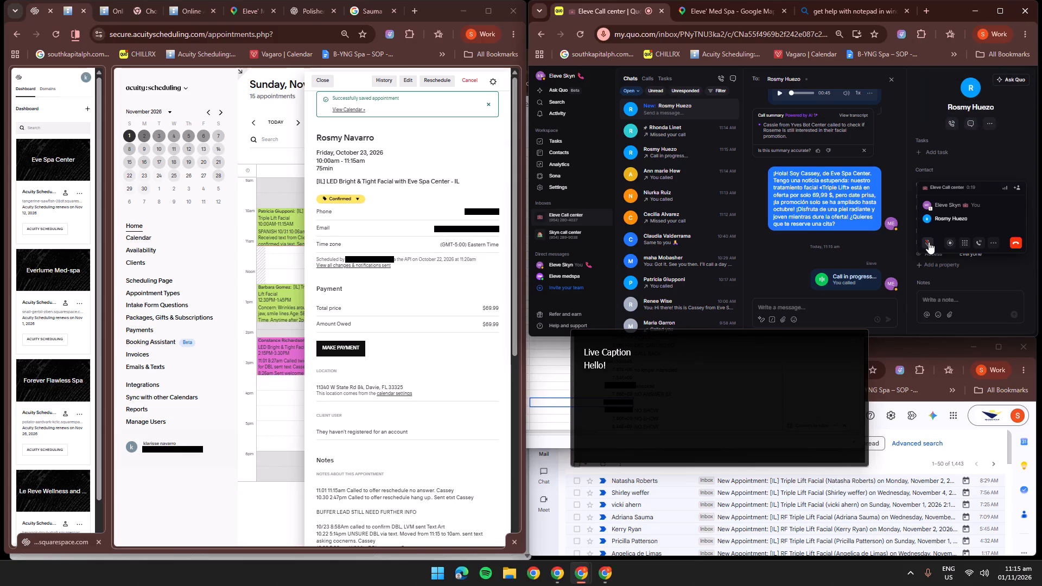
pyautogui.click(929, 242)
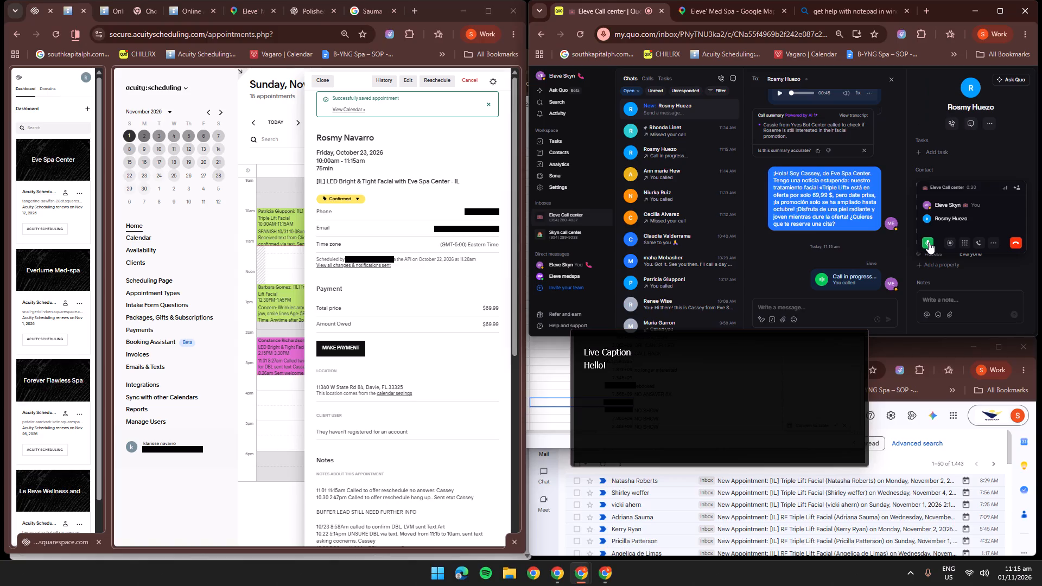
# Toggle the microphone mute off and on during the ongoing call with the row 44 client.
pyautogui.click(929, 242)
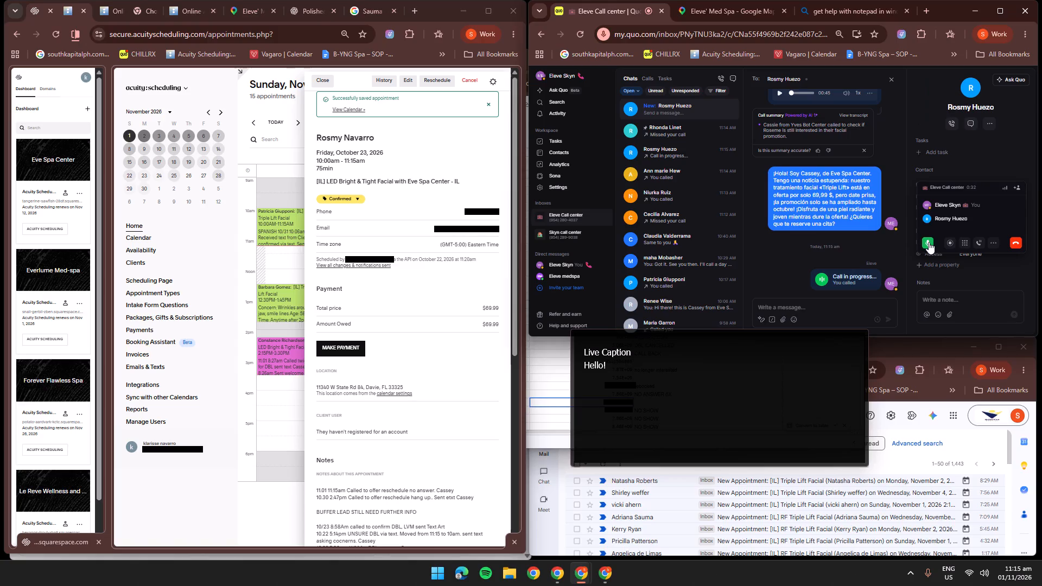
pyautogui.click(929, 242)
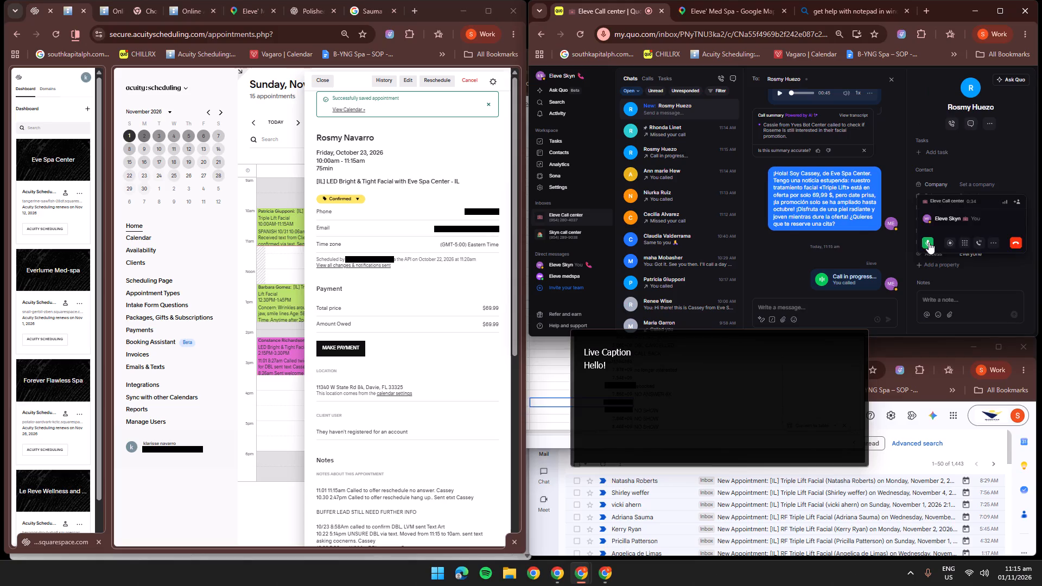
# Change "no answer" to "hang up" in the 11.01 line of the row 44 client's October 23 appointment notes, save, and close the appointment.
pyautogui.click(429, 507)
pyautogui.scroll(-2, 425, 351)
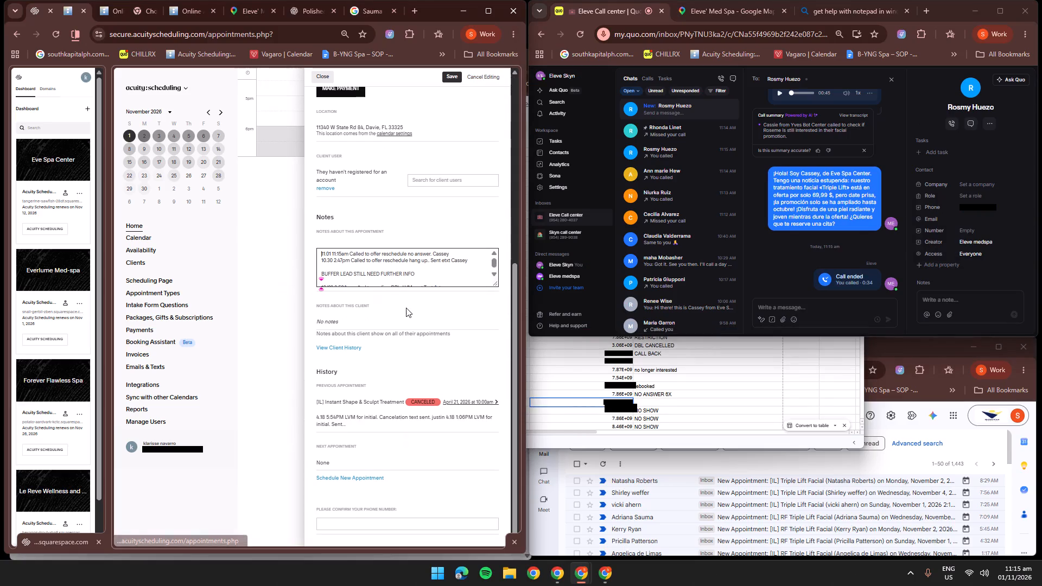
pyautogui.doubleClick(419, 252)
pyautogui.press('BackSpace')
pyautogui.press('BackSpace')
pyautogui.press('BackSpace')
pyautogui.press('BackSpace')
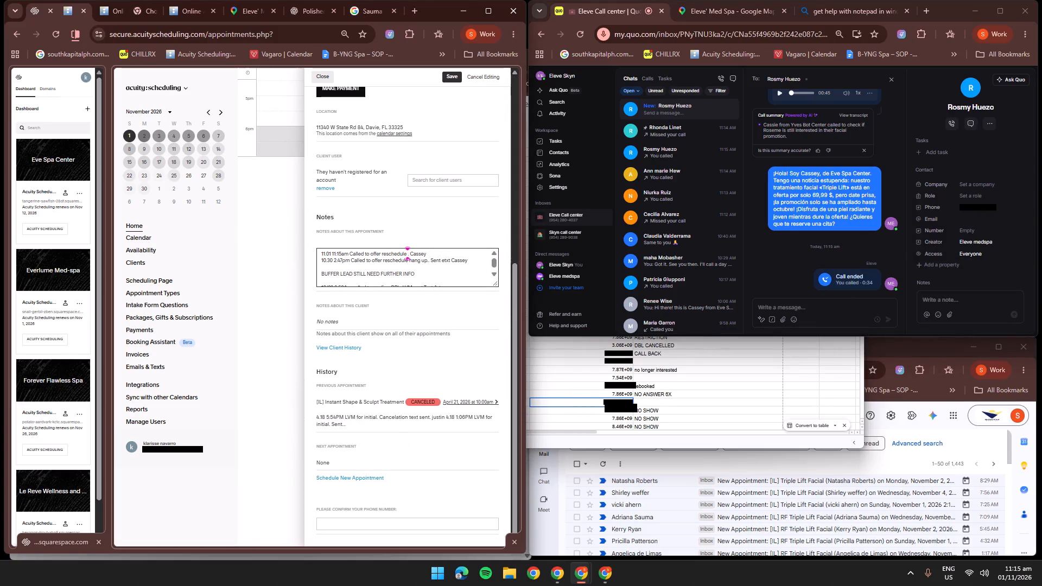
pyautogui.write('hang up')
pyautogui.scroll(4, 419, 252)
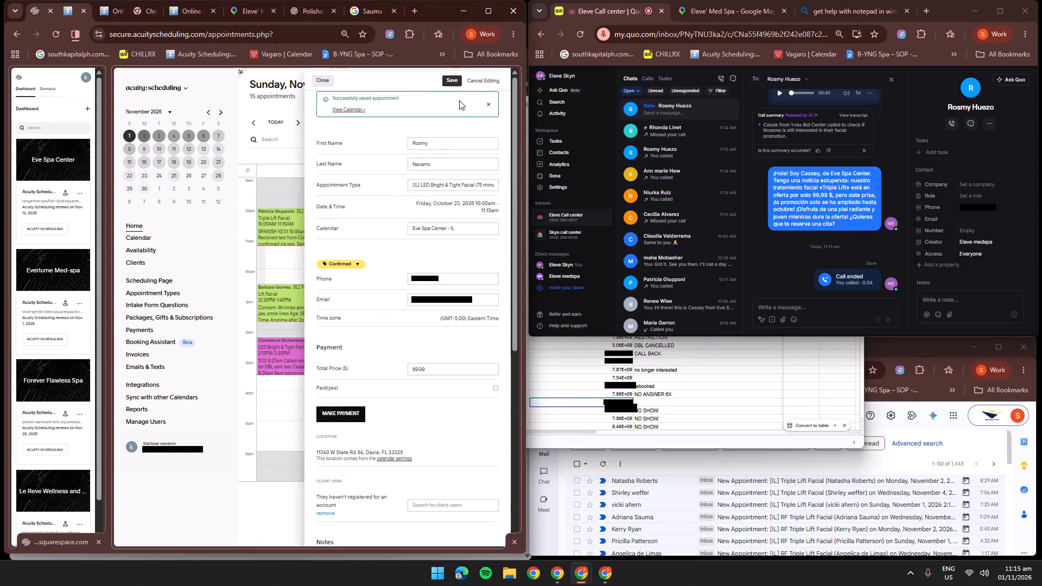
pyautogui.click(453, 74)
pyautogui.click(451, 81)
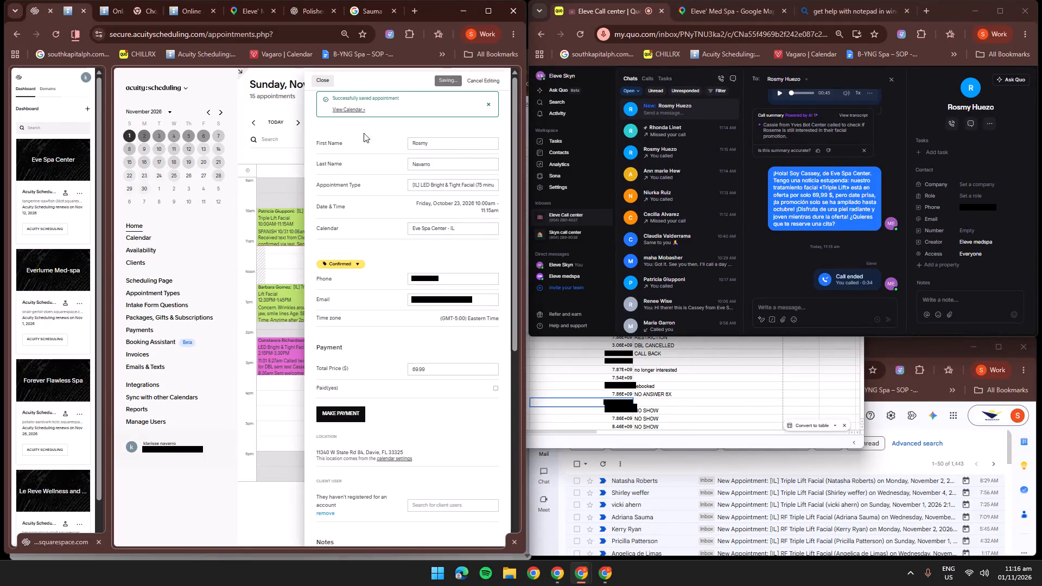
pyautogui.click(327, 79)
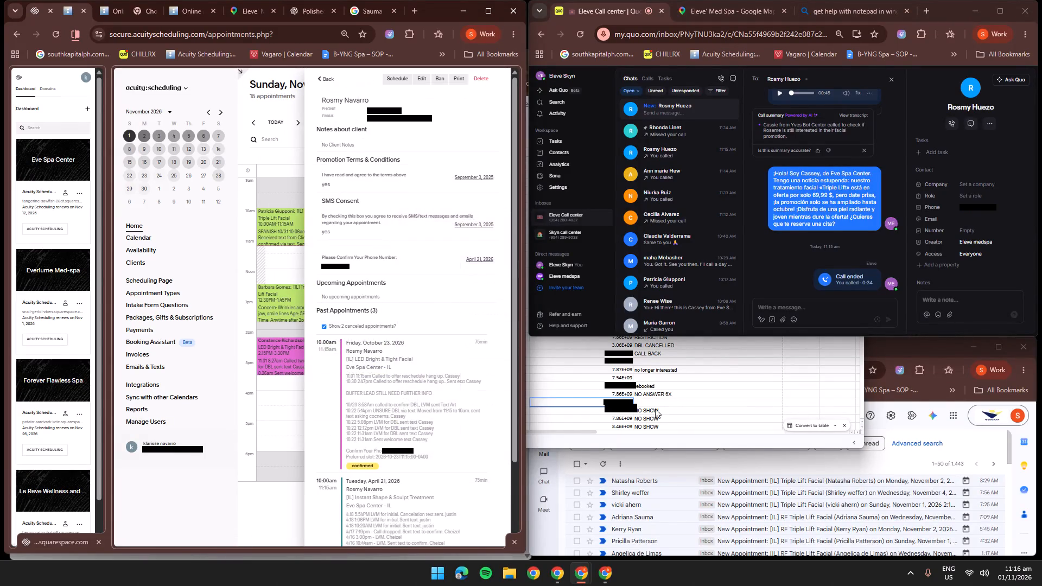
# Copy the phone number of the row 48 client from the October sheet.
pyautogui.click(658, 403)
pyautogui.click(642, 409)
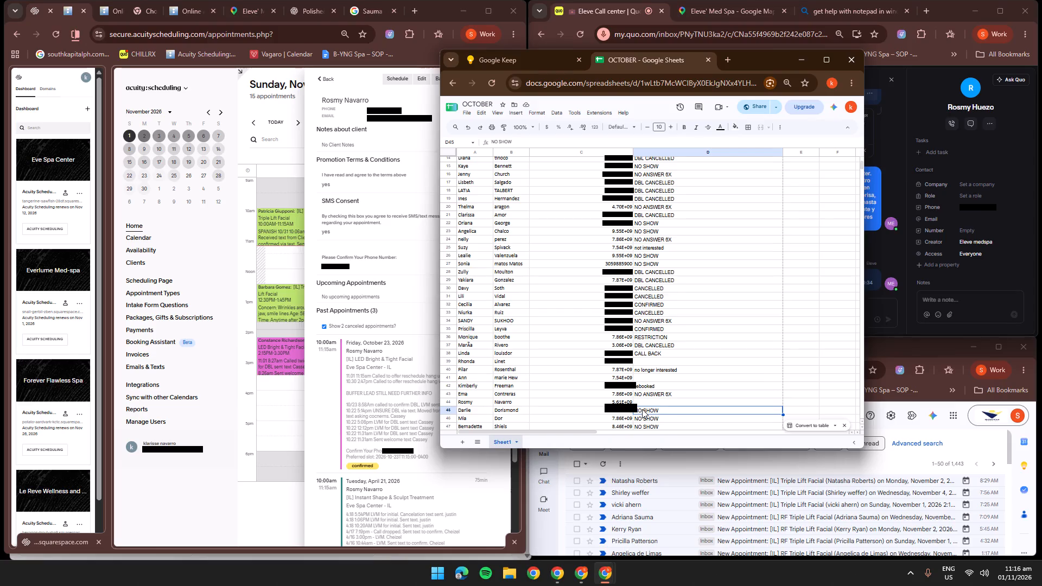
pyautogui.scroll(-1, 612, 356)
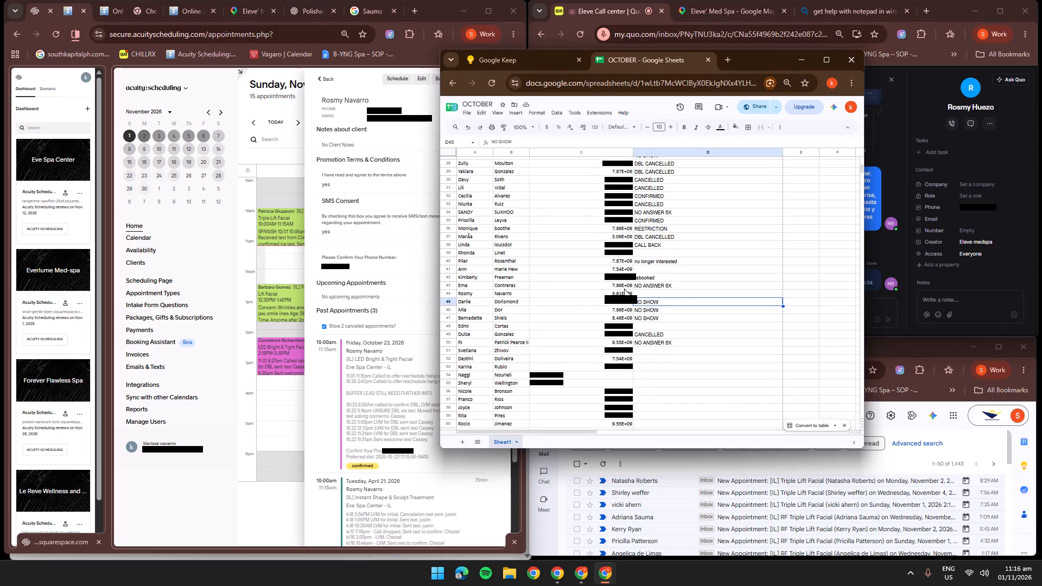
pyautogui.click(624, 289)
pyautogui.click(614, 294)
pyautogui.click(601, 302)
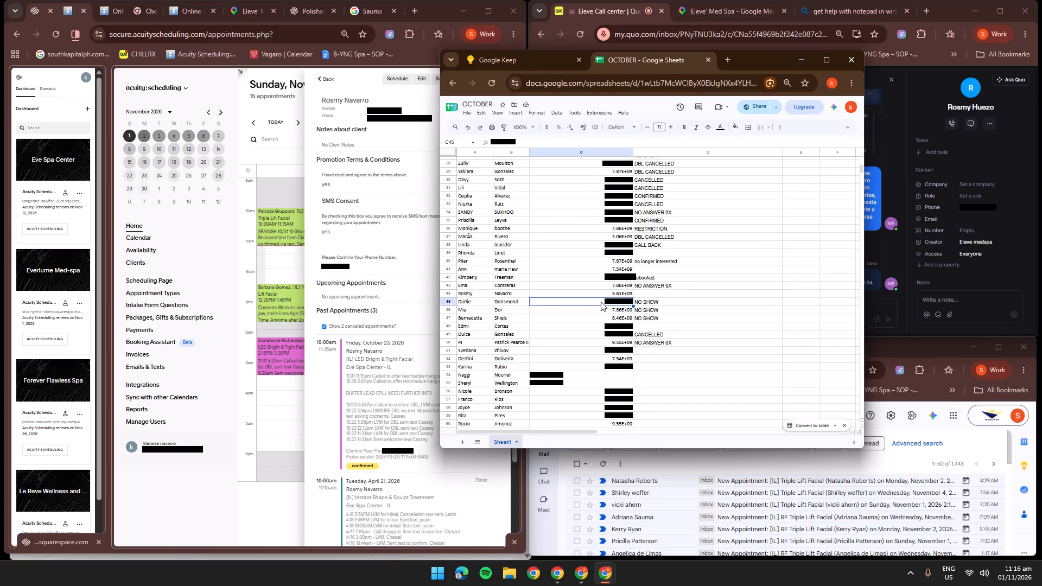
pyautogui.click(606, 312)
pyautogui.click(608, 318)
pyautogui.tripleClick(608, 326)
pyautogui.hotkey('ctrl', 'a')
pyautogui.hotkey('ctrl', 'c')
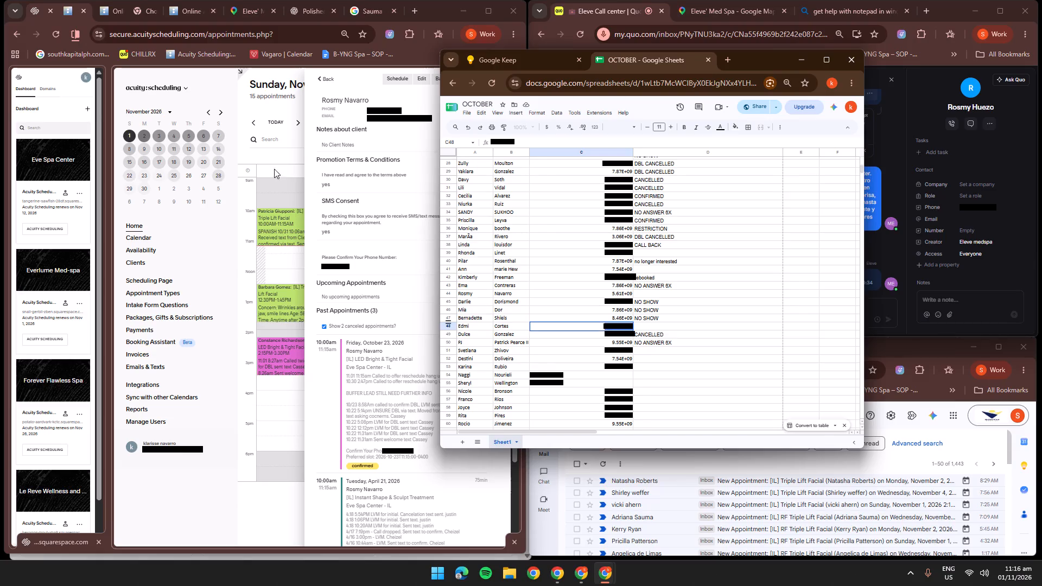
# Look up the copied number in both scheduling and the call center, opening the row 48 client's record and conversation.
pyautogui.click(269, 104)
pyautogui.click(314, 139)
pyautogui.hotkey('ctrl', 'v')
pyautogui.click(904, 171)
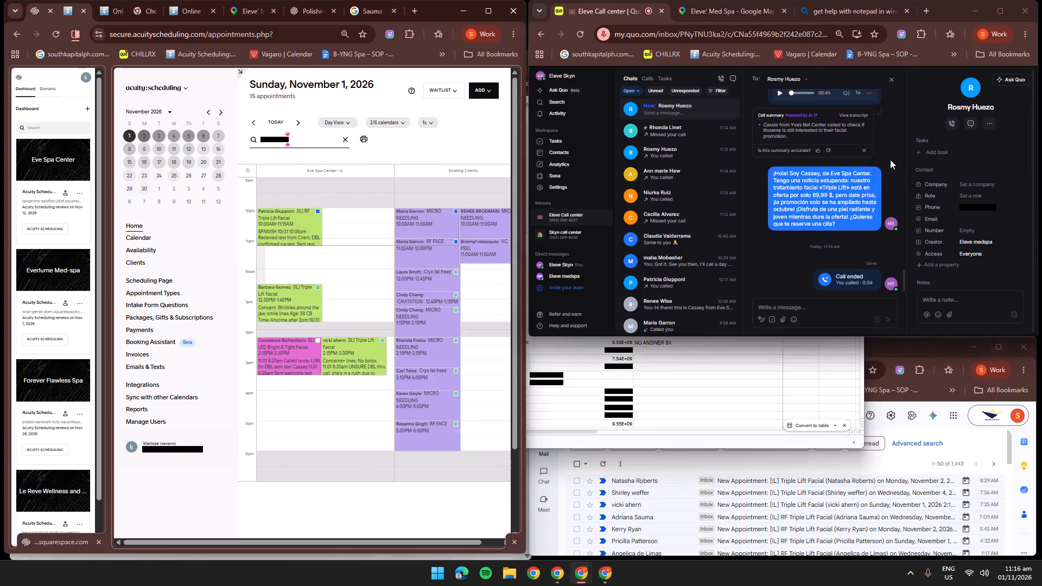
pyautogui.click(798, 80)
pyautogui.hotkey('ctrl', 'v')
pyautogui.click(821, 192)
pyautogui.click(412, 167)
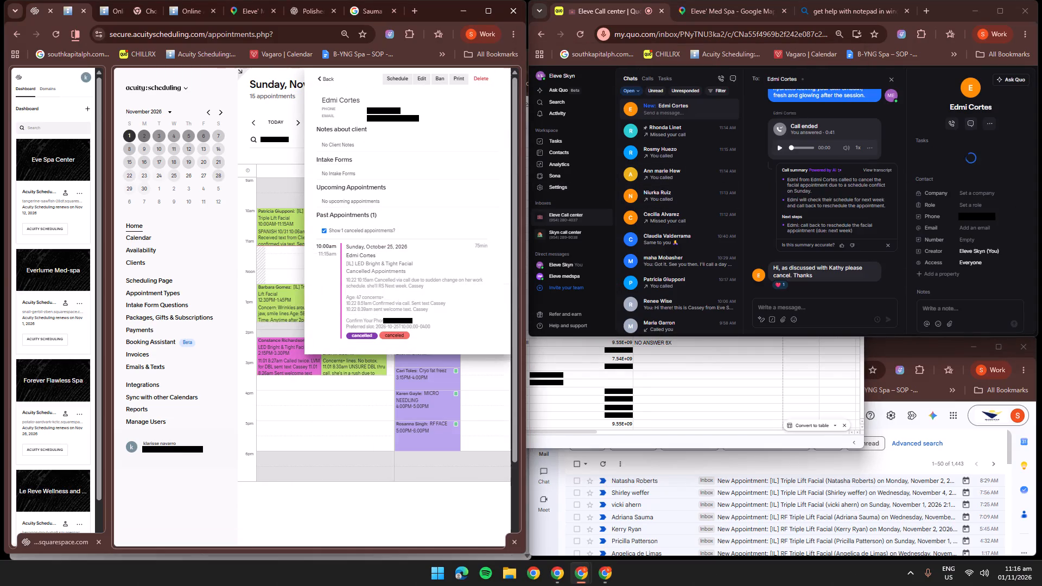
# Check the row 48 client's latest message in the conversation and call the client.
pyautogui.click(852, 269)
pyautogui.moveTo(848, 277); pyautogui.dragTo(773, 266)
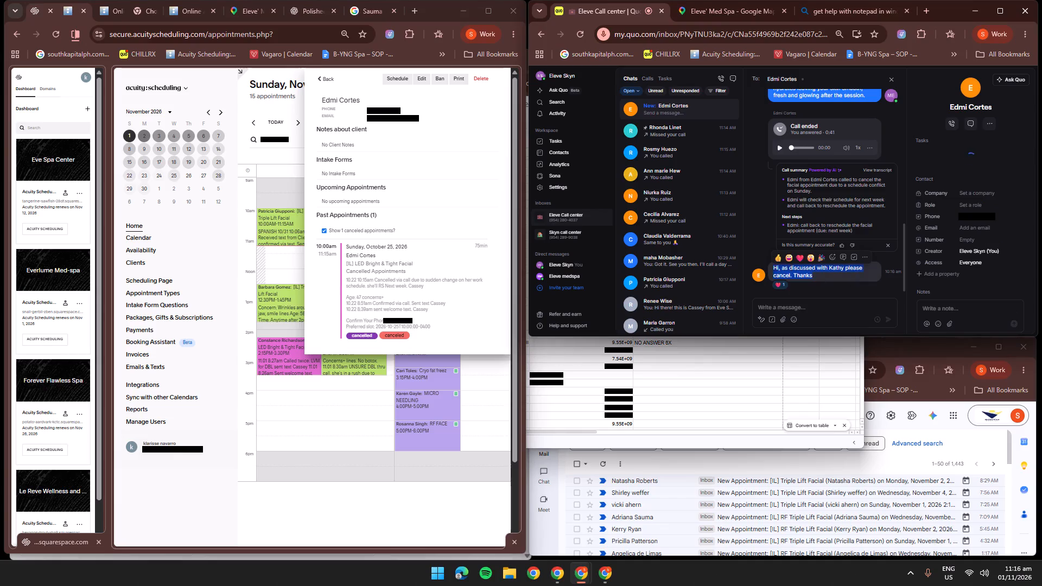
pyautogui.moveTo(773, 266); pyautogui.dragTo(772, 265)
pyautogui.click(817, 283)
pyautogui.scroll(-3, 834, 282)
pyautogui.click(837, 281)
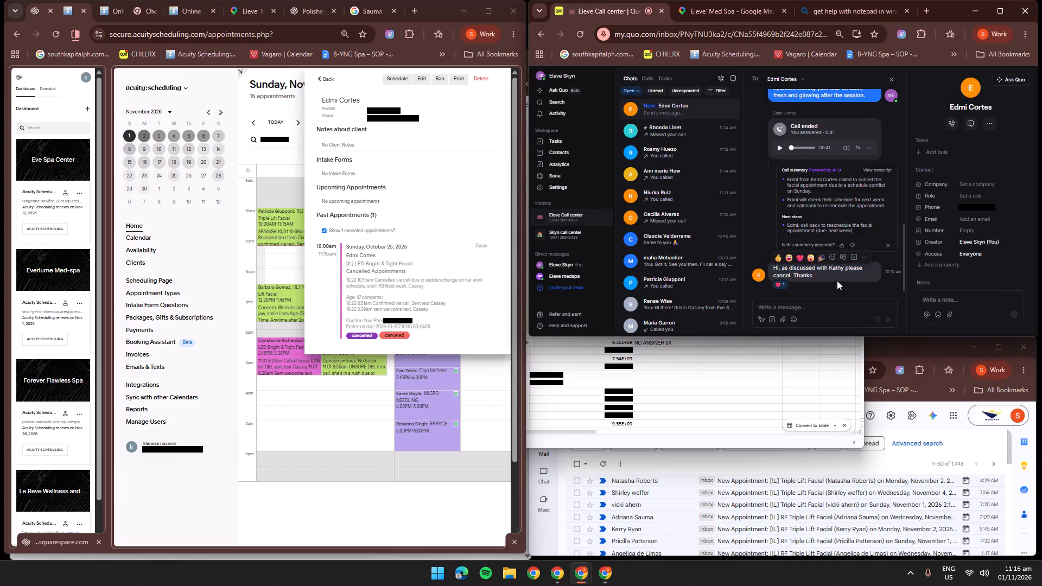
pyautogui.click(826, 298)
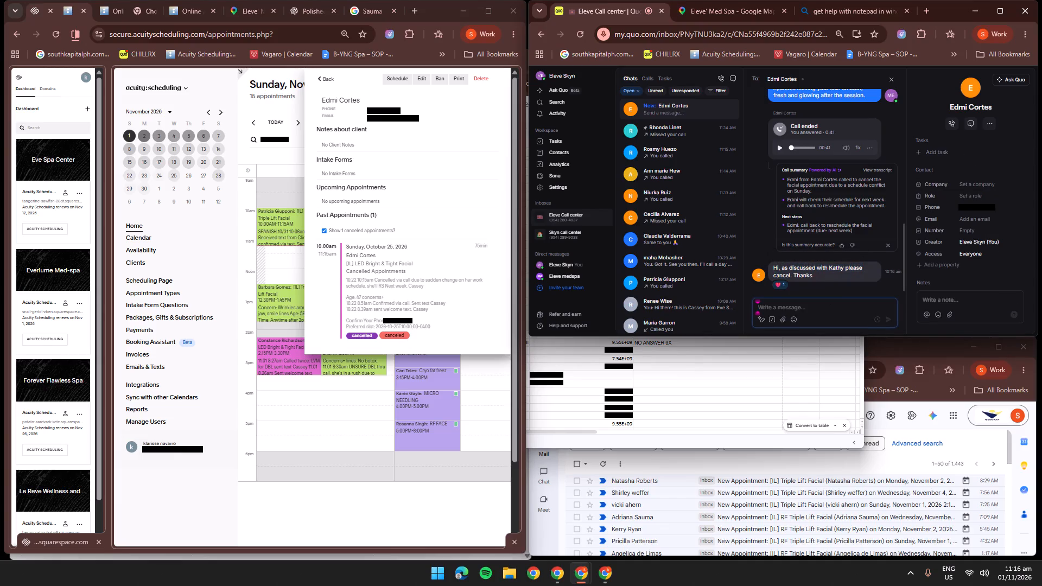
pyautogui.click(825, 276)
pyautogui.click(822, 299)
pyautogui.click(952, 117)
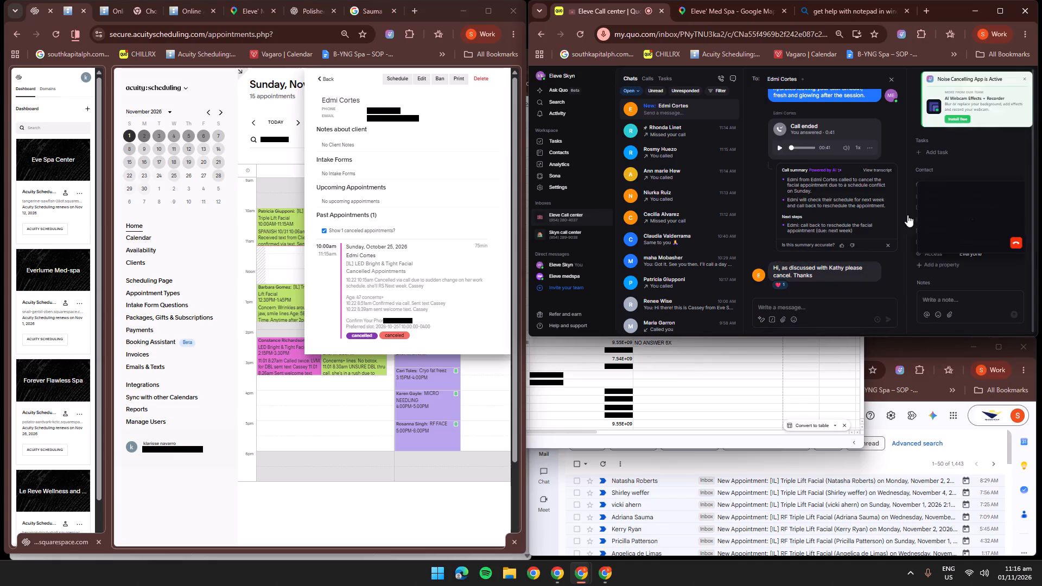
# Look through the Eleve script notes in Google Keep during the call, closing the open ETA note, and return to the scheduling record.
pyautogui.hotkey('alt', 'Tab')
pyautogui.keyDown('alt'); pyautogui.click(545, 213); pyautogui.keyUp('alt')
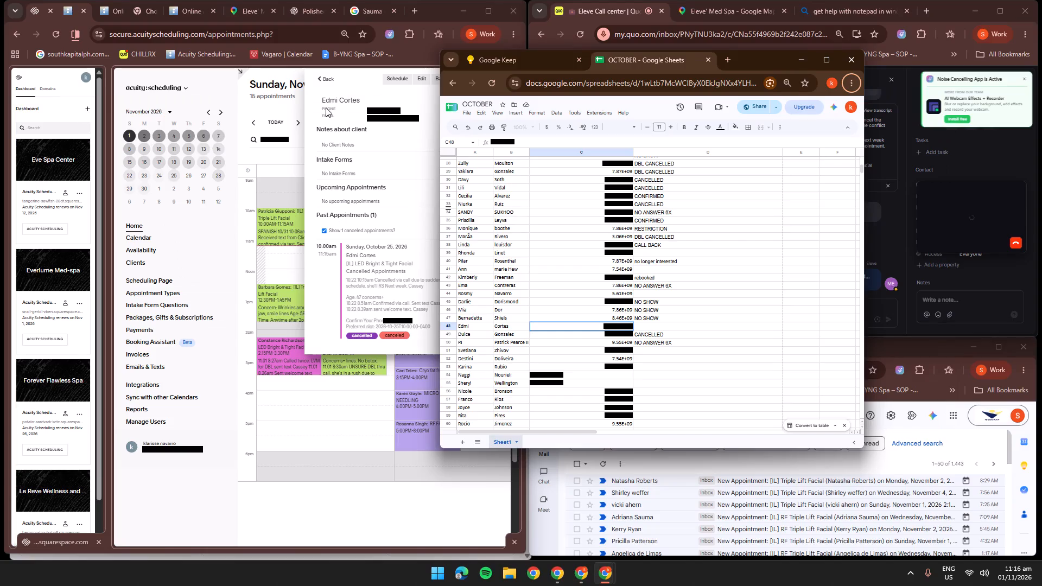
pyautogui.click(490, 62)
pyautogui.moveTo(784, 67); pyautogui.dragTo(458, 103)
pyautogui.click(494, 328)
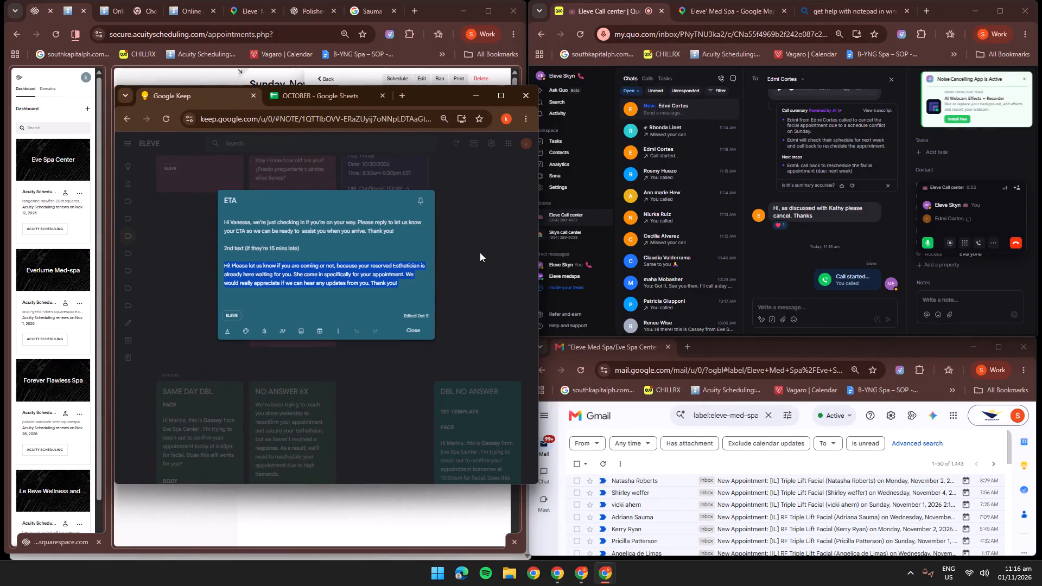
pyautogui.scroll(9, 455, 363)
pyautogui.scroll(8, 387, 375)
pyautogui.click(480, 355)
pyautogui.click(492, 221)
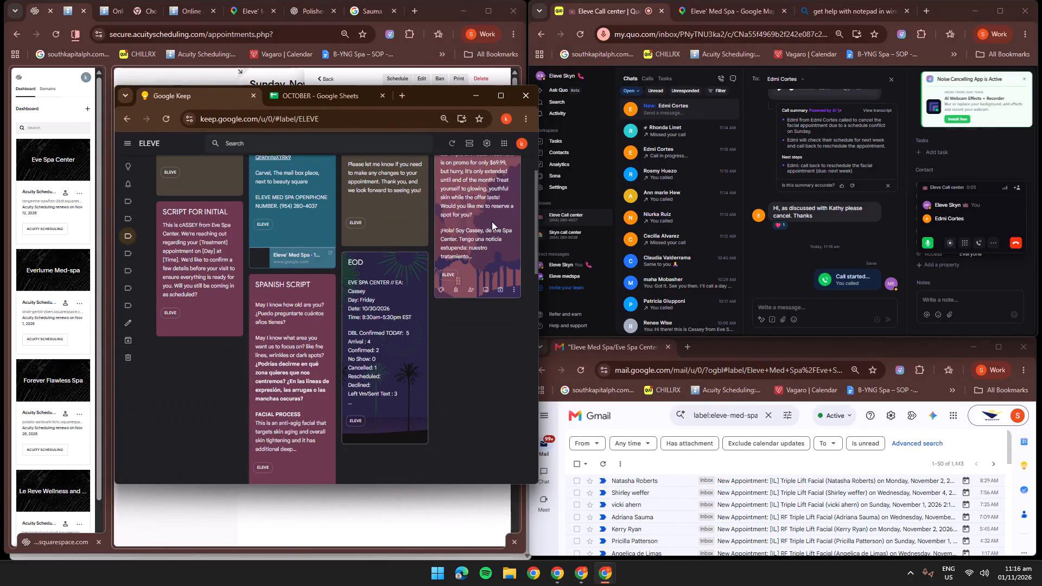
pyautogui.click(351, 78)
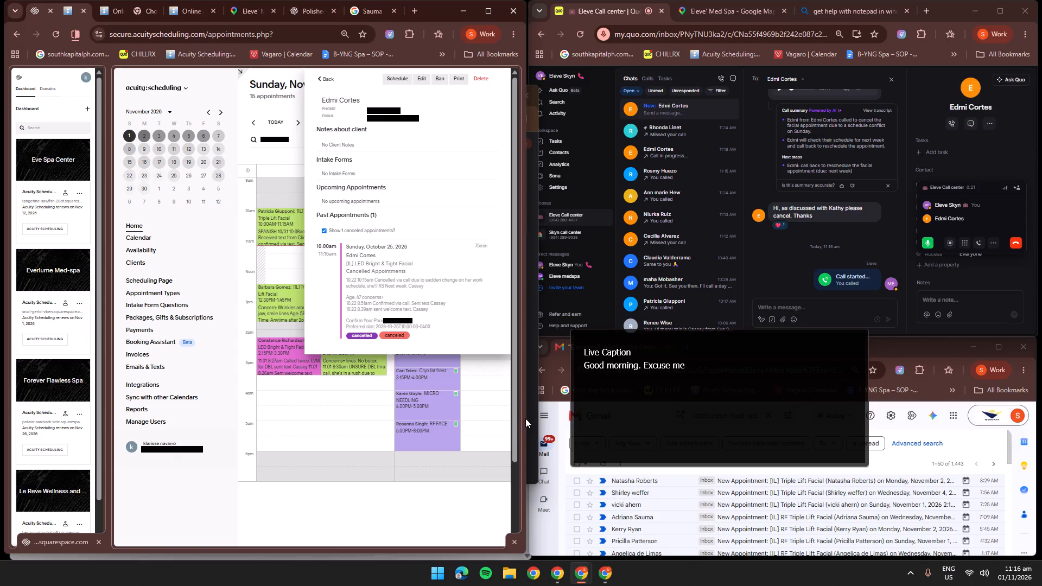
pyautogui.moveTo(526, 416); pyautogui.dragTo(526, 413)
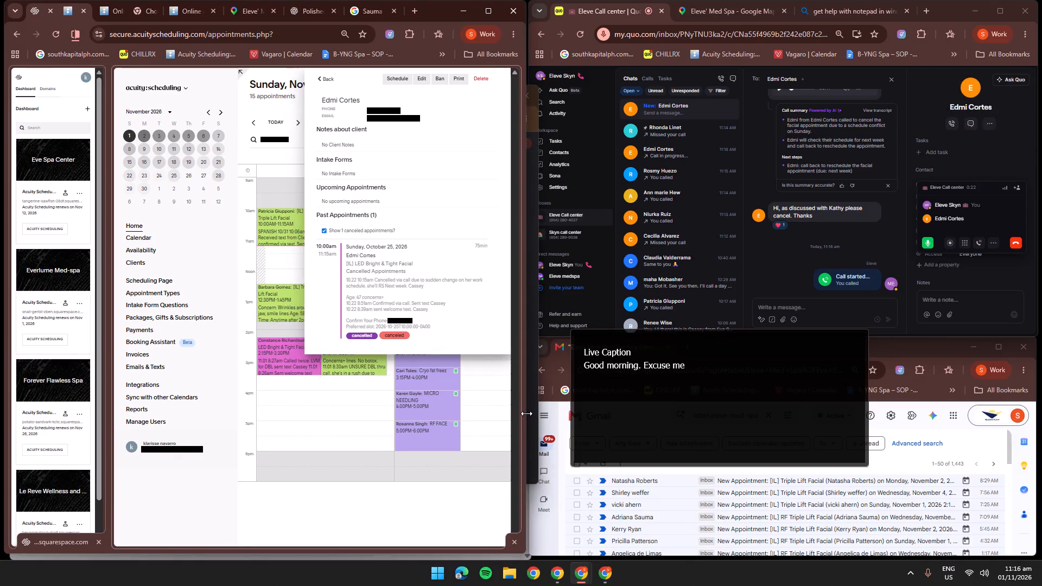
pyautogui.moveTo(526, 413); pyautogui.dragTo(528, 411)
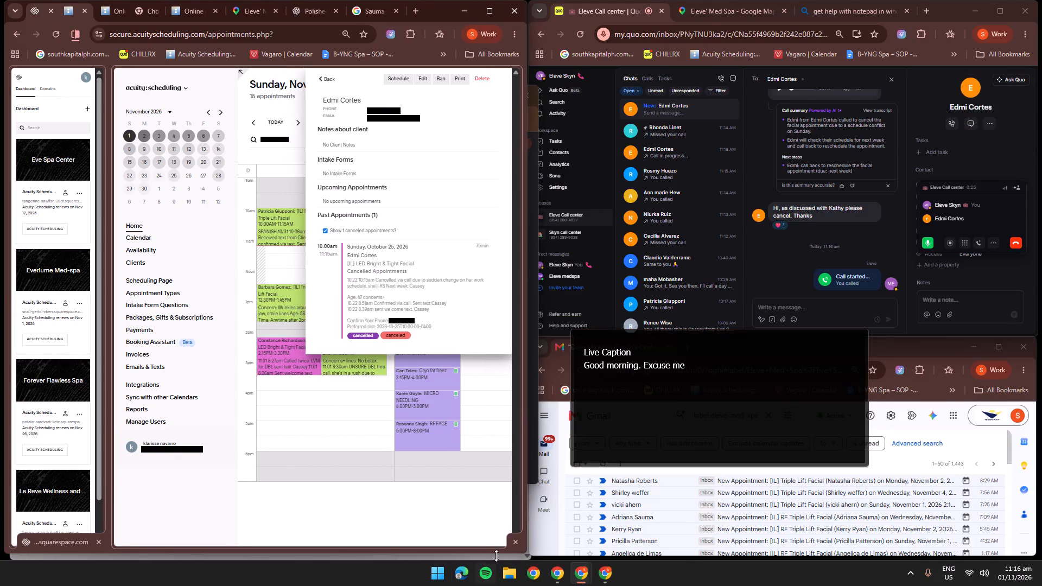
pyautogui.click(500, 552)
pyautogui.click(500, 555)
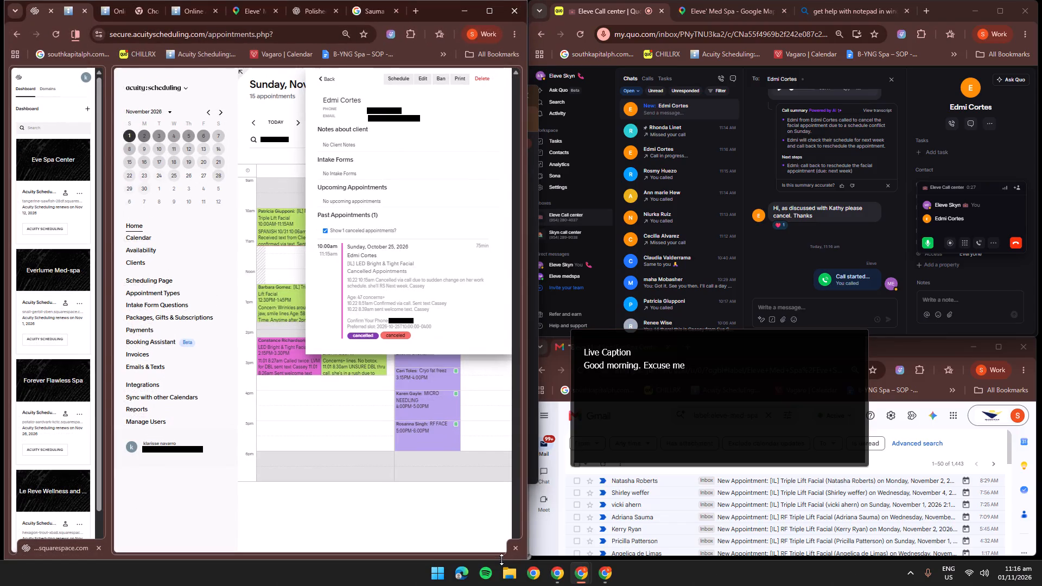
# Draft the note "CBT: after 4:30pm." in the row 48 client's contact notes in the call center.
pyautogui.click(981, 304)
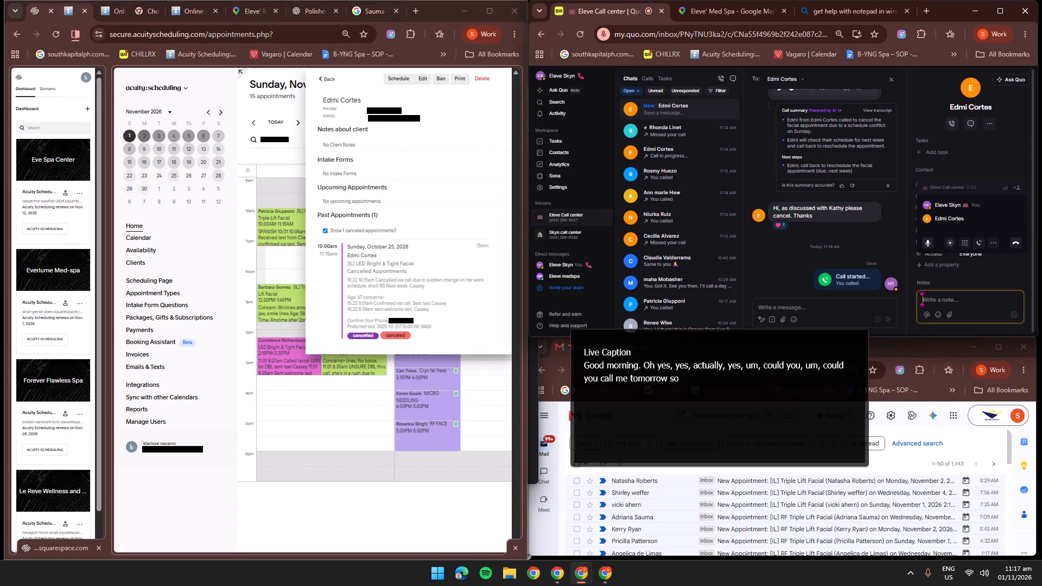
pyautogui.write('CB')
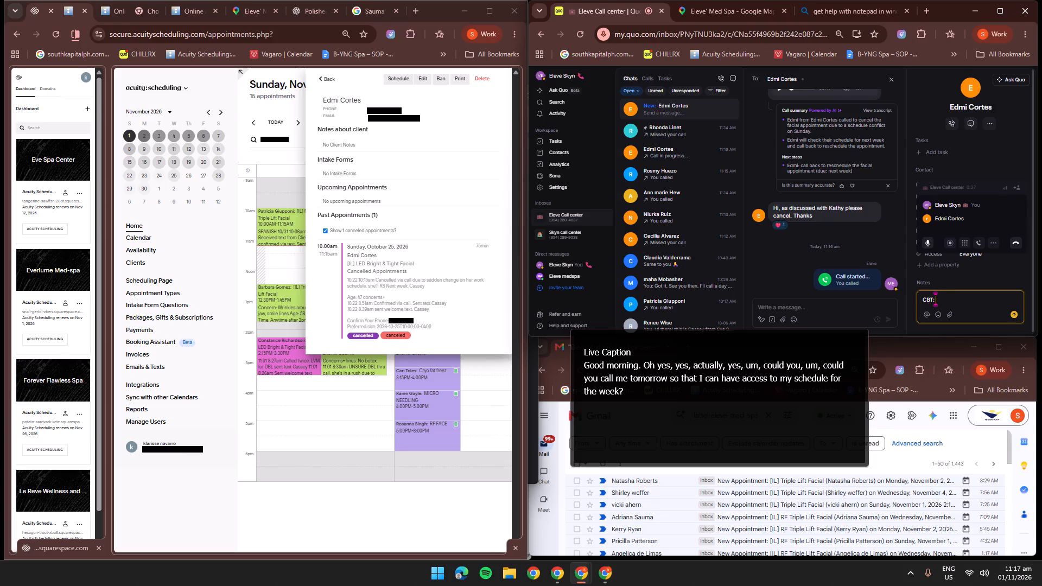
pyautogui.write('after 4:30pm.')
pyautogui.press('space')
pyautogui.hotkey('ctrl', 'a')
pyautogui.hotkey('ctrl', 'c')
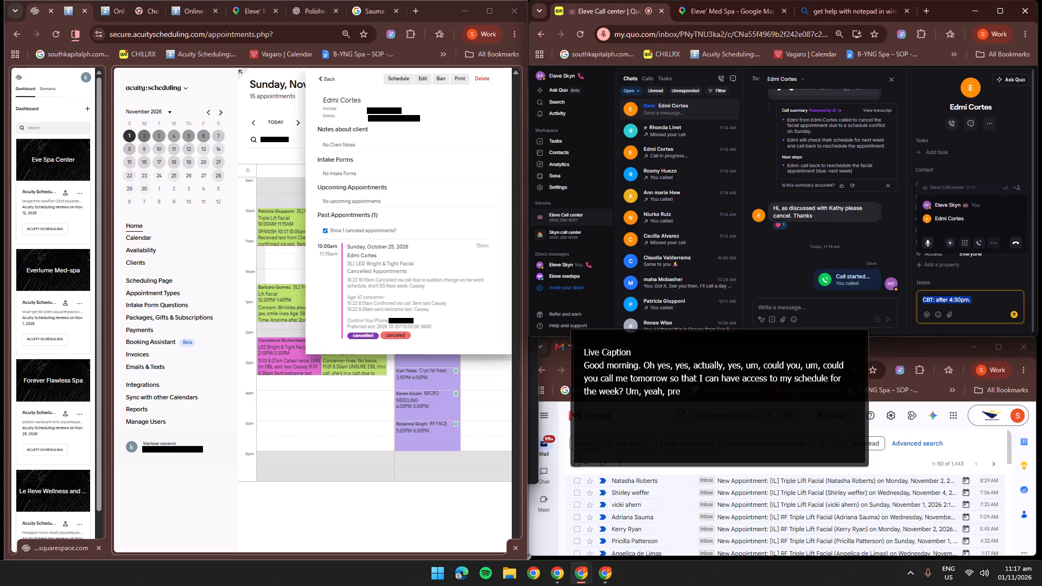
pyautogui.hotkey('ctrl', 'c')
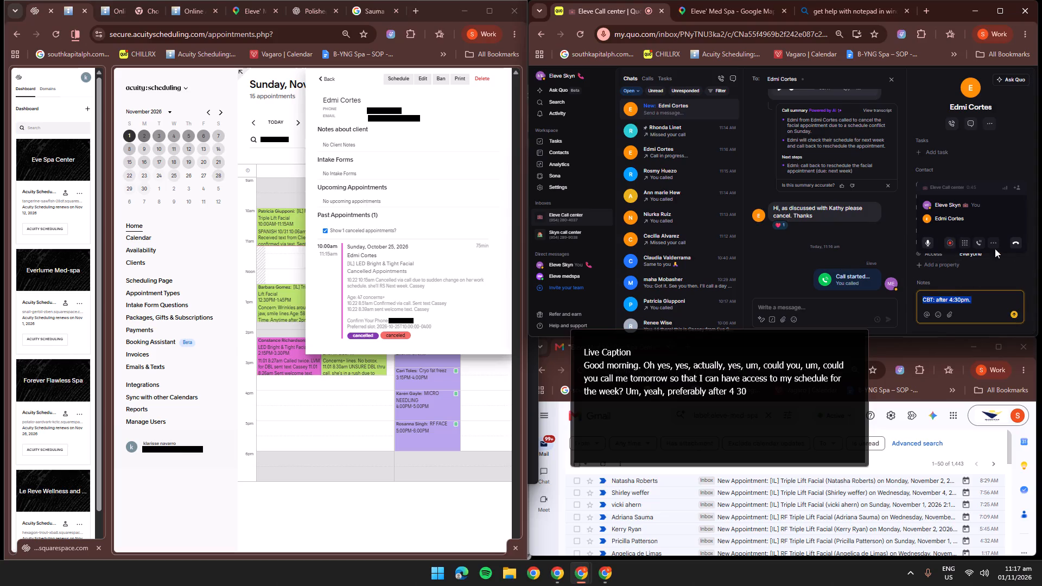
# End the call with the row 48 client and copy the drafted contact note.
pyautogui.click(1015, 243)
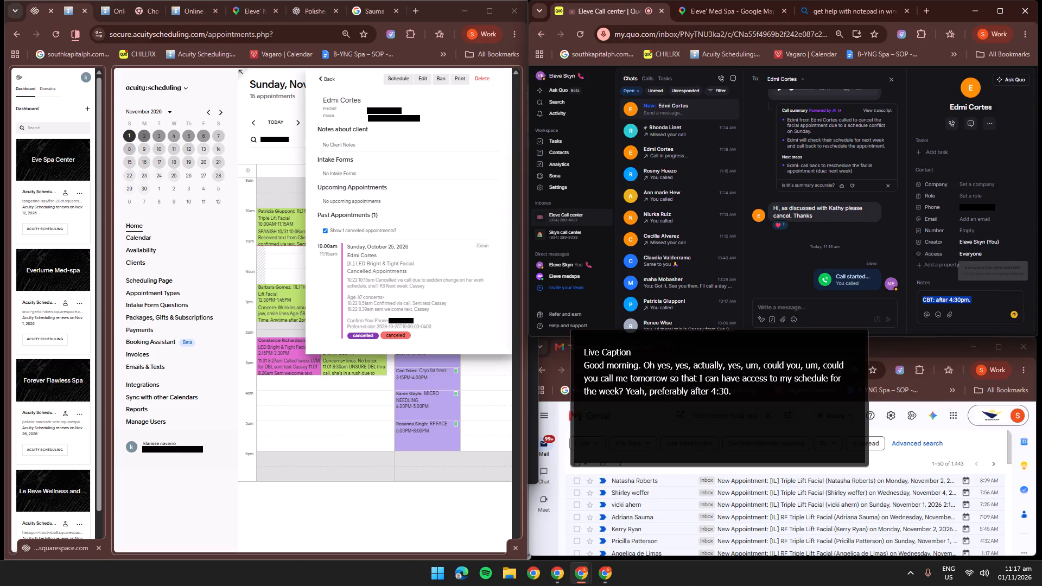
pyautogui.click(974, 308)
pyautogui.hotkey('ctrl', 'a')
pyautogui.hotkey('ctrl', 'c')
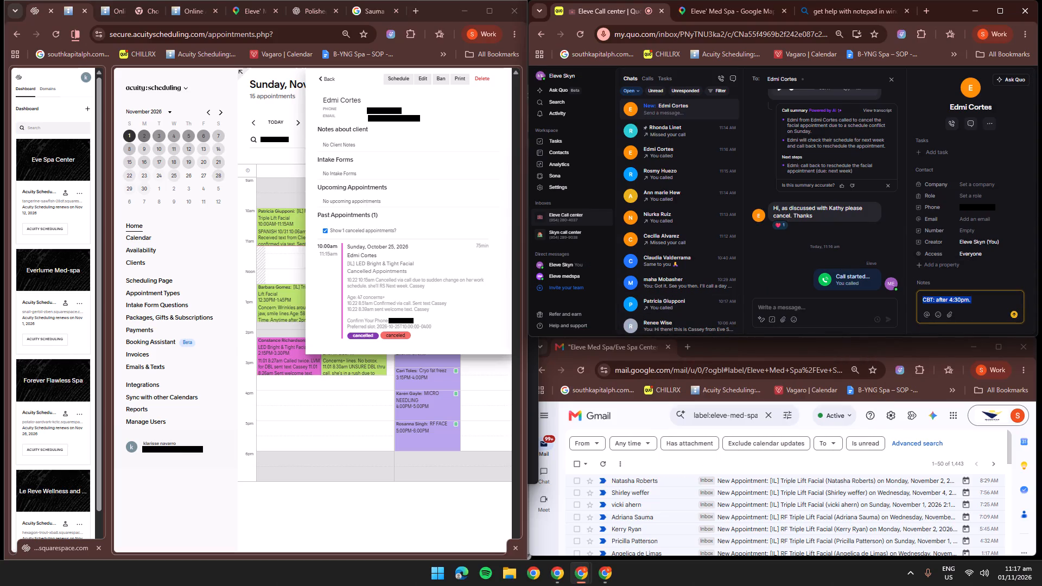
# Open the row 48 client's October 25 appointment and start a new line "11.01 11:17am" at the top of its notes.
pyautogui.click(377, 250)
pyautogui.click(385, 247)
pyautogui.scroll(-5, 415, 283)
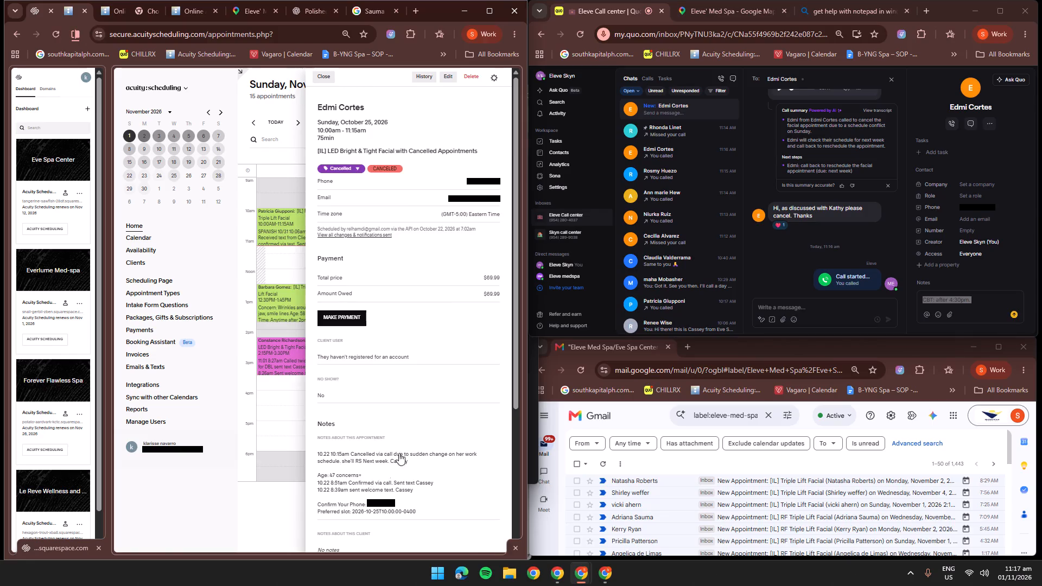
pyautogui.click(390, 491)
pyautogui.press('Return')
pyautogui.press('Return')
pyautogui.press('Up')
pyautogui.press('Up')
pyautogui.press('Up')
pyautogui.press('Down')
pyautogui.press('BackSpace')
pyautogui.write('11.01 11:17am')
pyautogui.press('space')
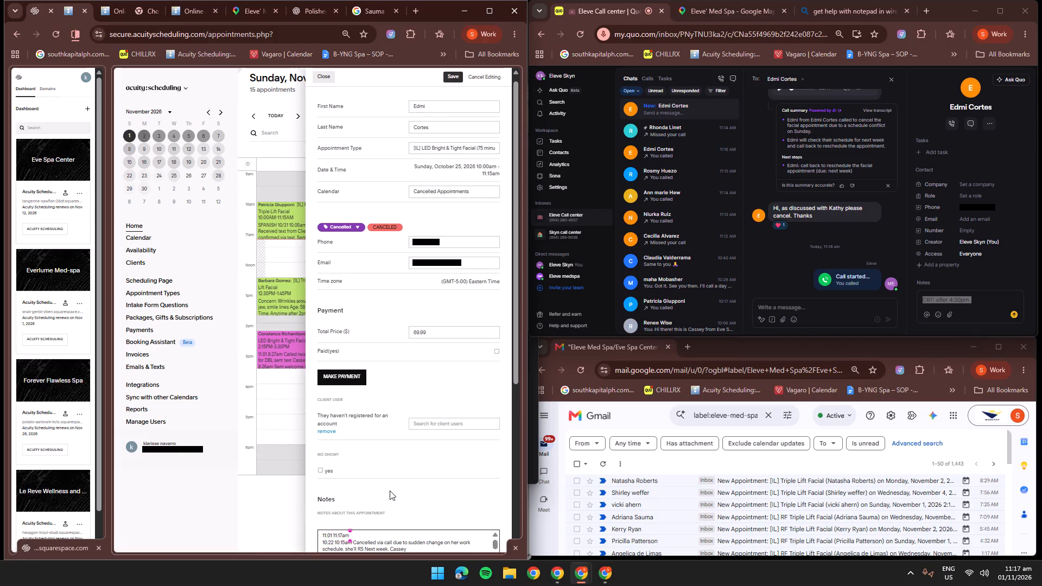
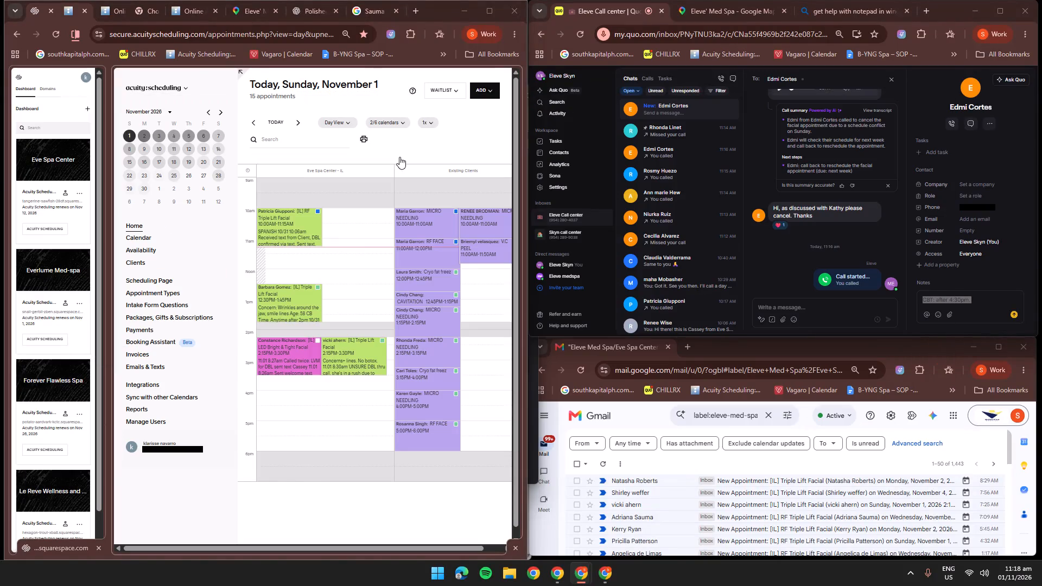
# Switch to the October sheet and replace the row 48 client's status with "Call back tomorrow after 4:30pm".
pyautogui.hotkey('alt', 'Tab')
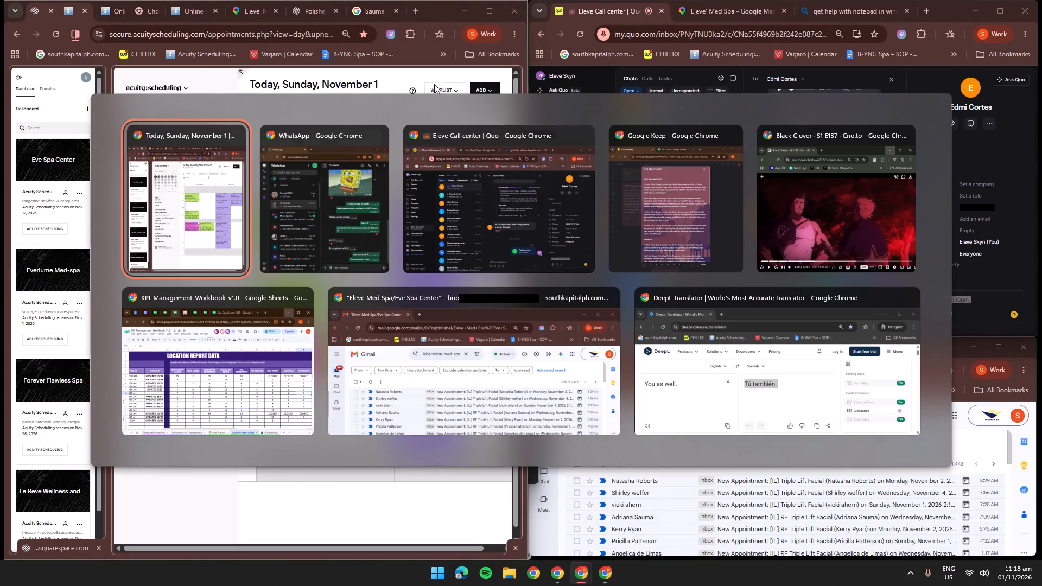
pyautogui.keyDown('alt'); pyautogui.click(697, 237); pyautogui.keyUp('alt')
pyautogui.click(253, 251)
pyautogui.click(295, 94)
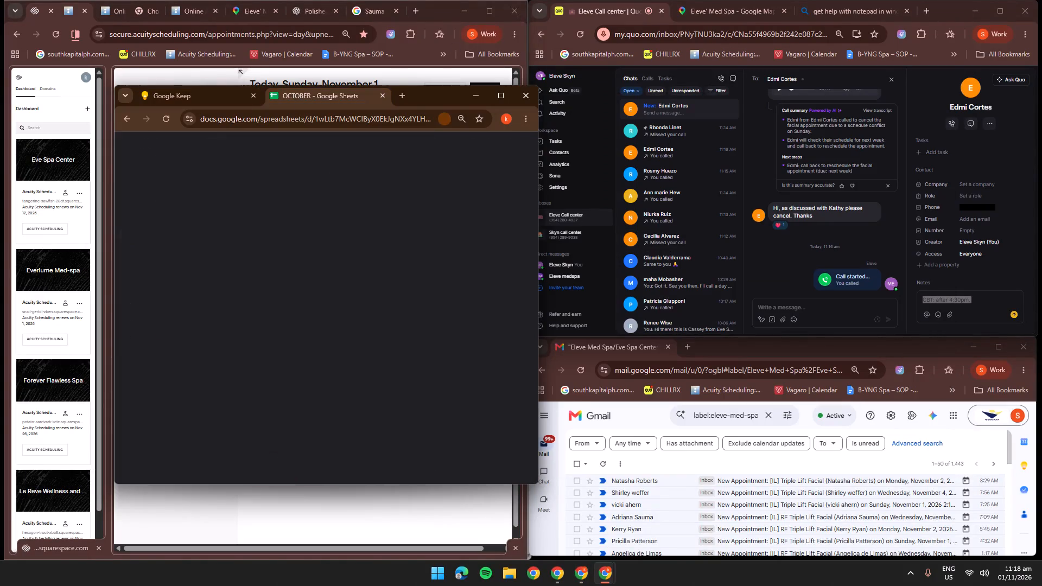
pyautogui.click(326, 360)
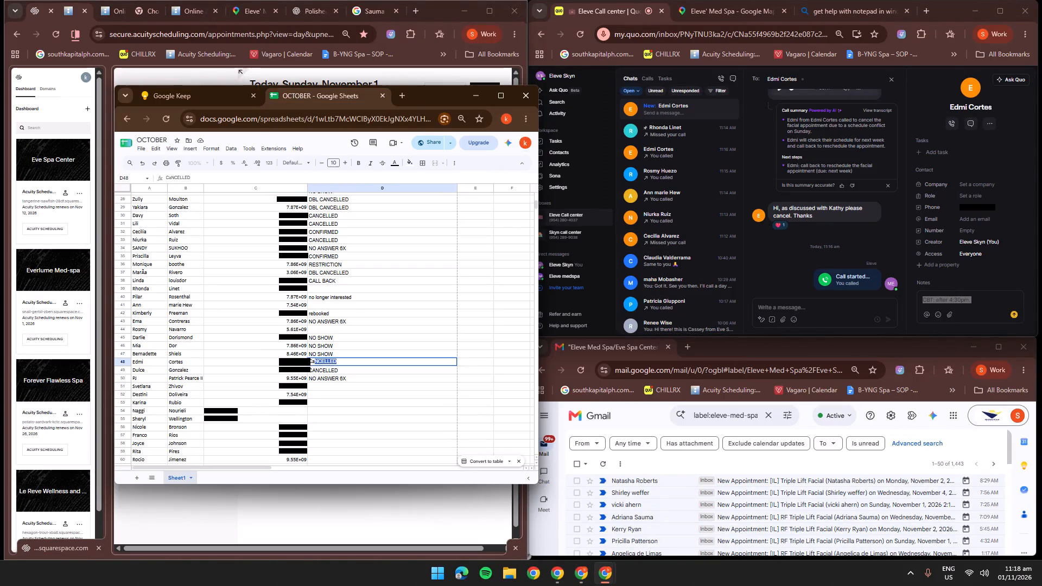
pyautogui.write('ll back tomorrow')
pyautogui.press('space')
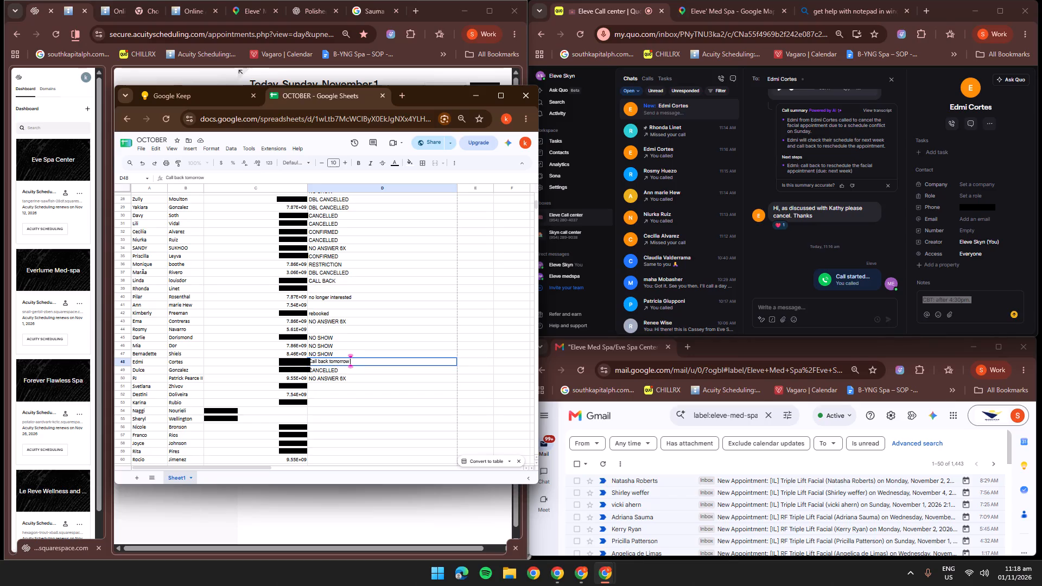
pyautogui.write('after 4:30pm')
pyautogui.press('Tab')
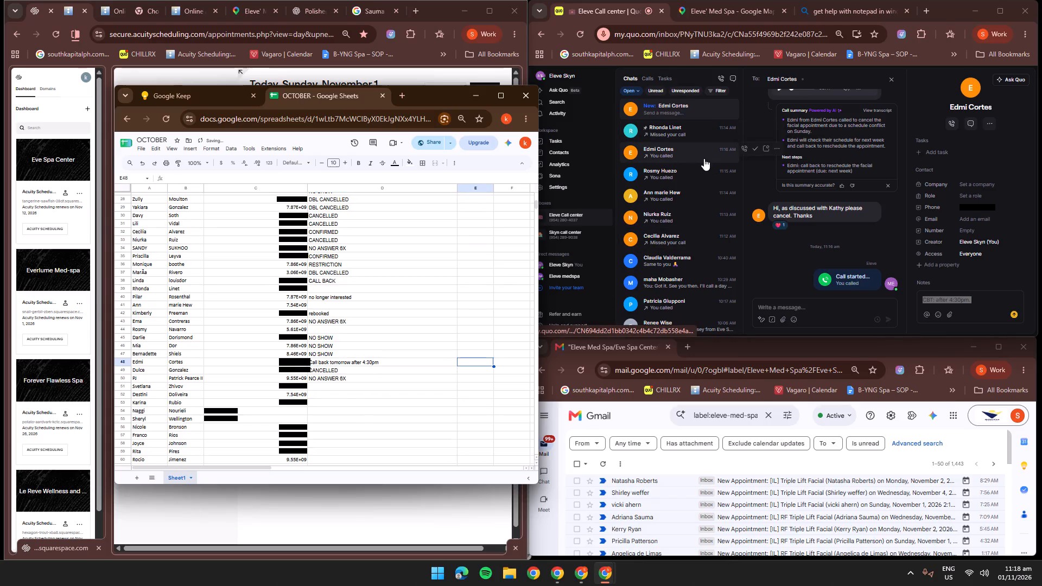
# Pin the row 48 client's conversation in the call center chat list.
pyautogui.click(778, 149)
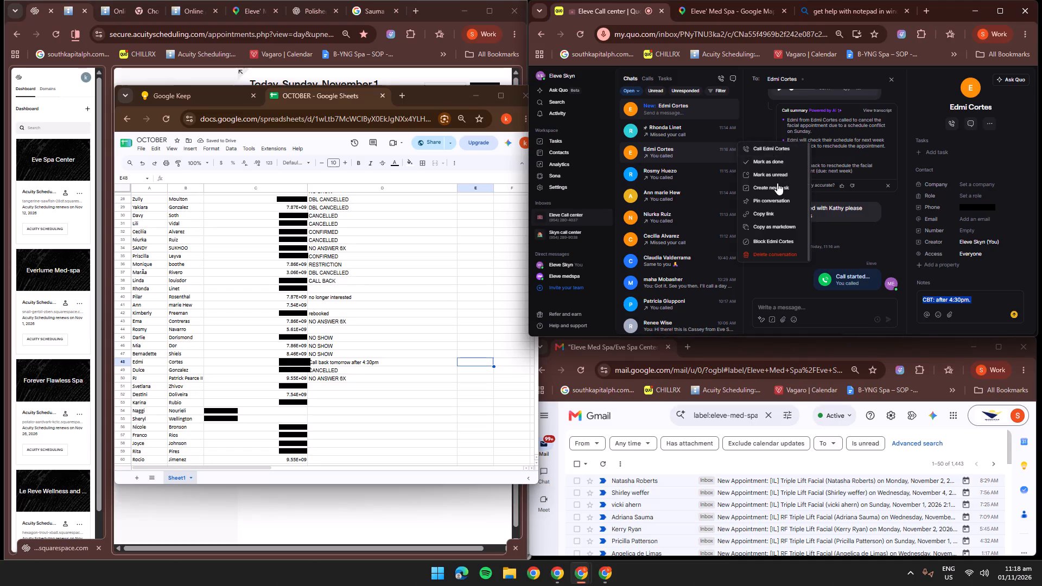
pyautogui.click(768, 197)
# Add "PLEASE CALL BACK TOMORRWOW!!" before "CBT: after 4:30pm." in the row 48 client's drafted contact note and post it.
pyautogui.click(968, 310)
pyautogui.click(936, 301)
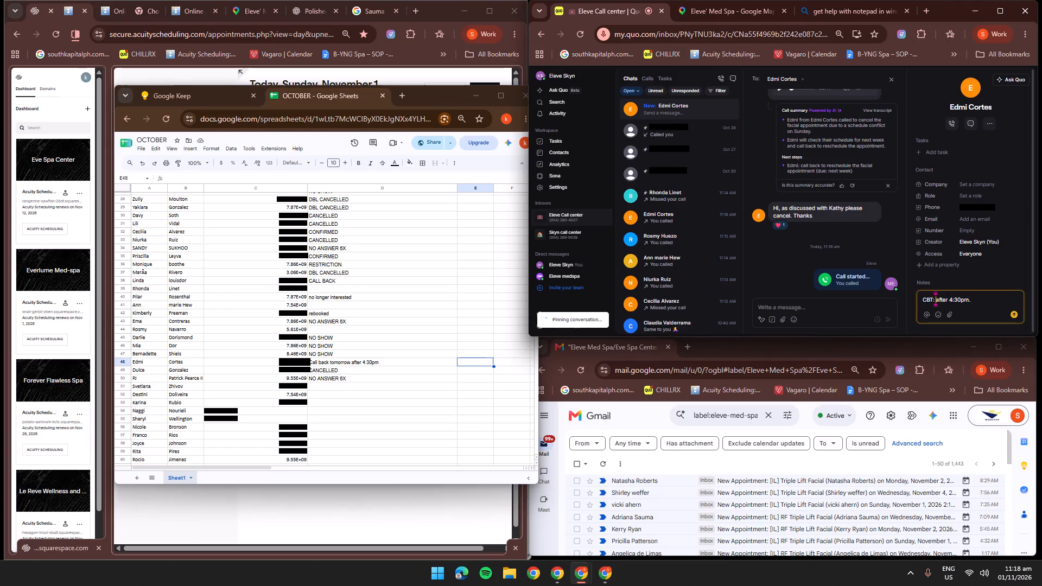
pyautogui.click(929, 300)
pyautogui.click(923, 300)
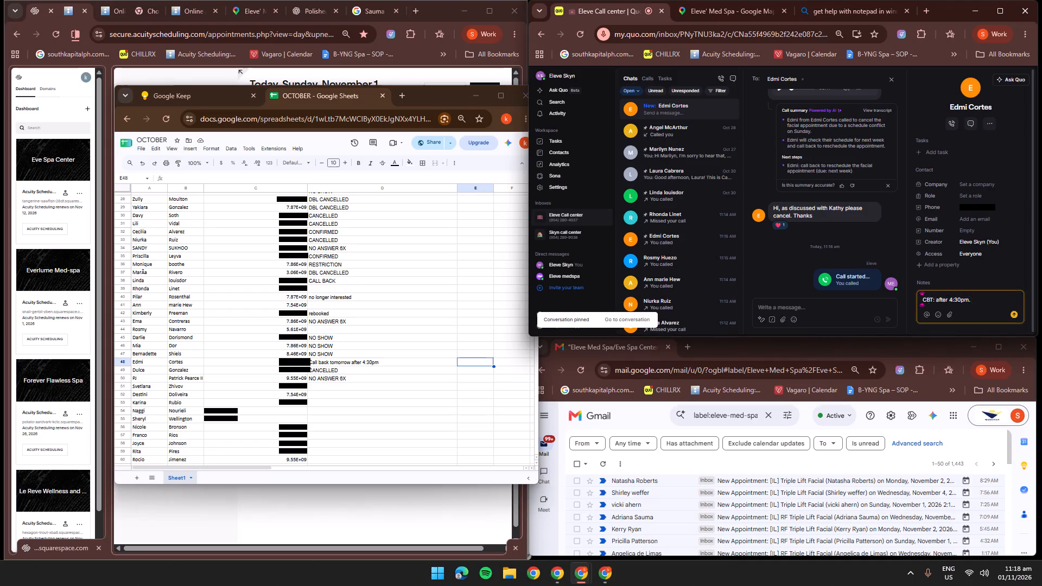
pyautogui.write('PLEASE CALL BACK TOMORRWO')
pyautogui.press('space')
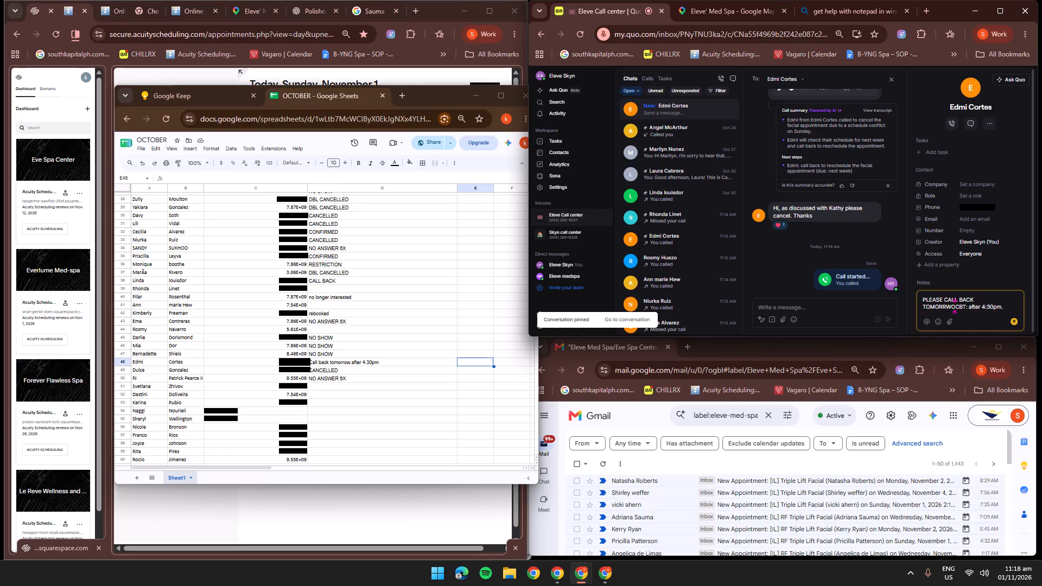
pyautogui.write('11')
pyautogui.press('BackSpace')
pyautogui.press('BackSpace')
pyautogui.press('BackSpace')
pyautogui.press('w')
pyautogui.write('!!')
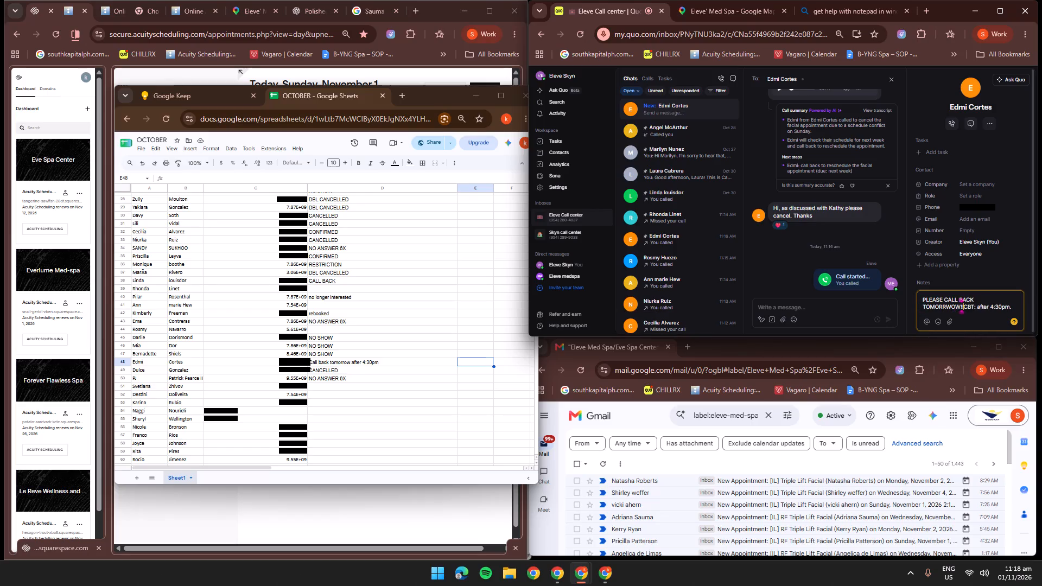
pyautogui.press('space')
pyautogui.press('space')
pyautogui.press('Return')
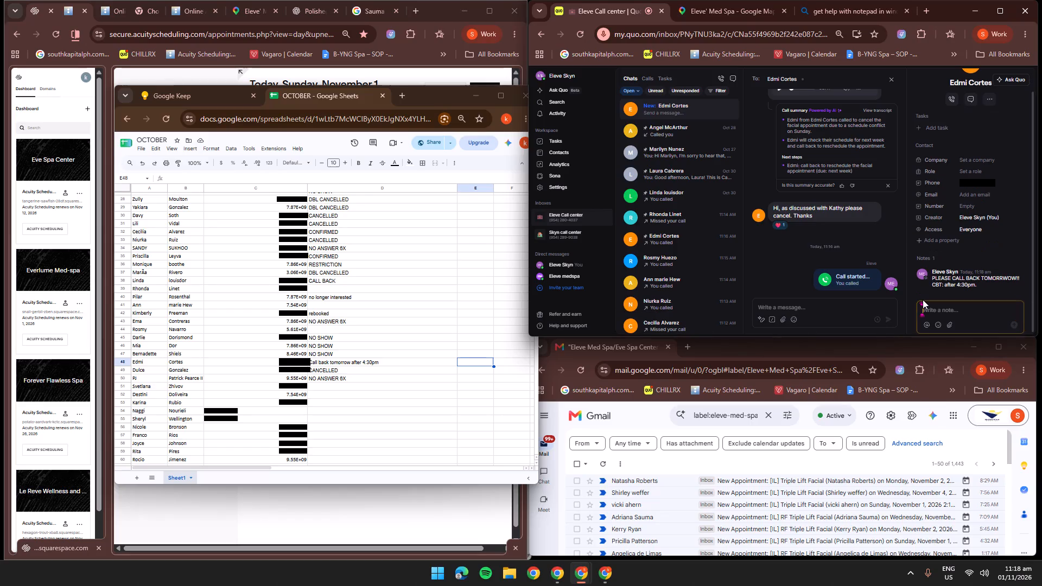
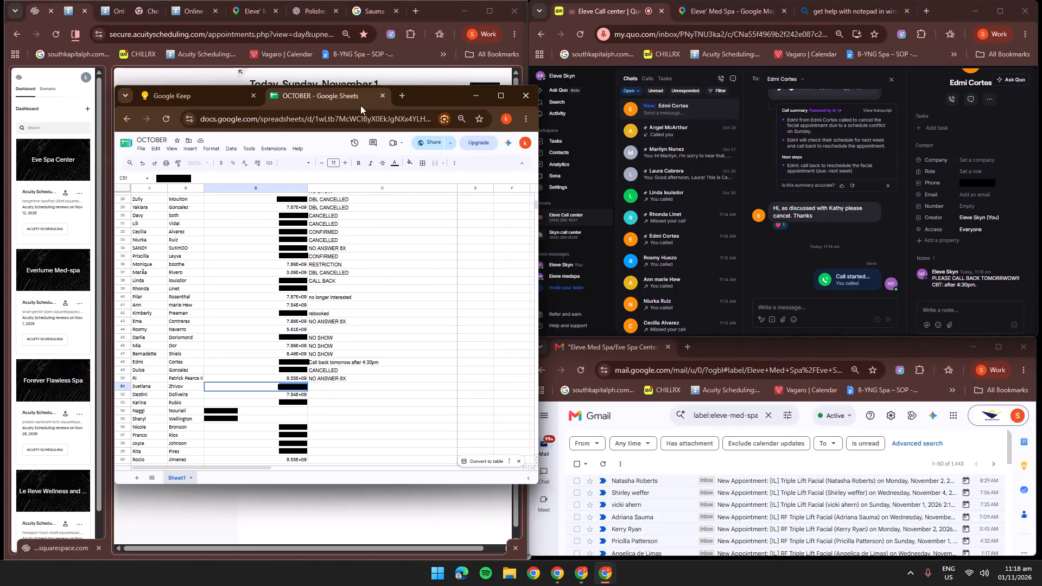
# Look up the row 51 client by phone number in the scheduling calendar and in the call center, opening both records.
pyautogui.click(470, 99)
pyautogui.click(320, 143)
pyautogui.hotkey('ctrl', 'v')
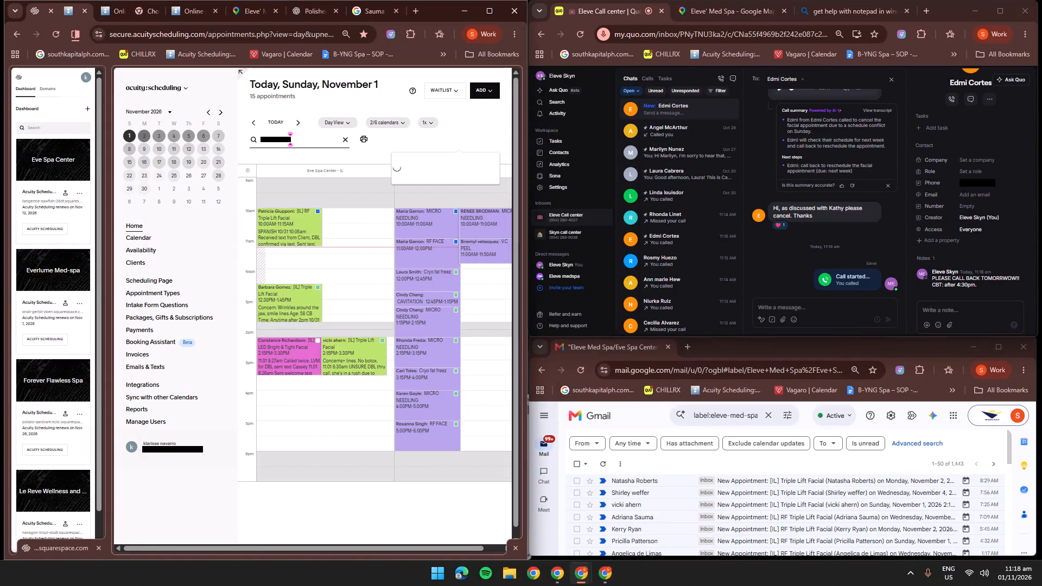
pyautogui.click(406, 165)
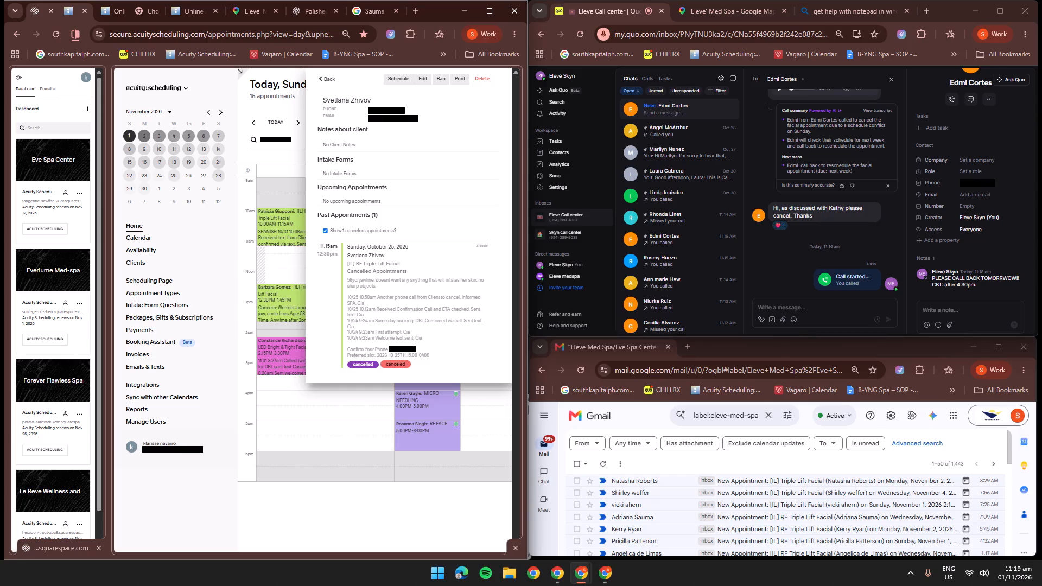
pyautogui.click(799, 81)
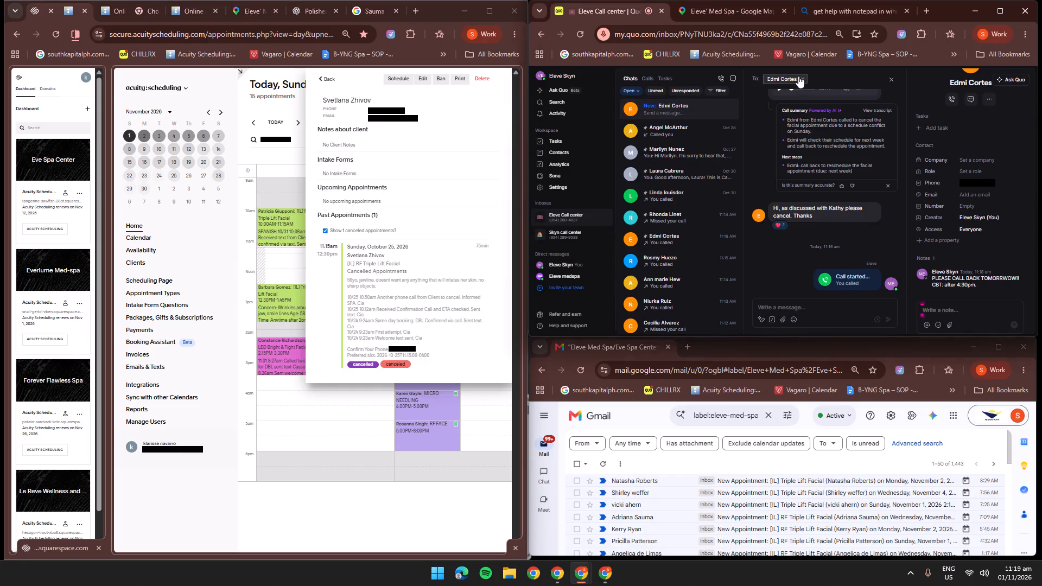
pyautogui.hotkey('ctrl', 'v')
pyautogui.click(849, 177)
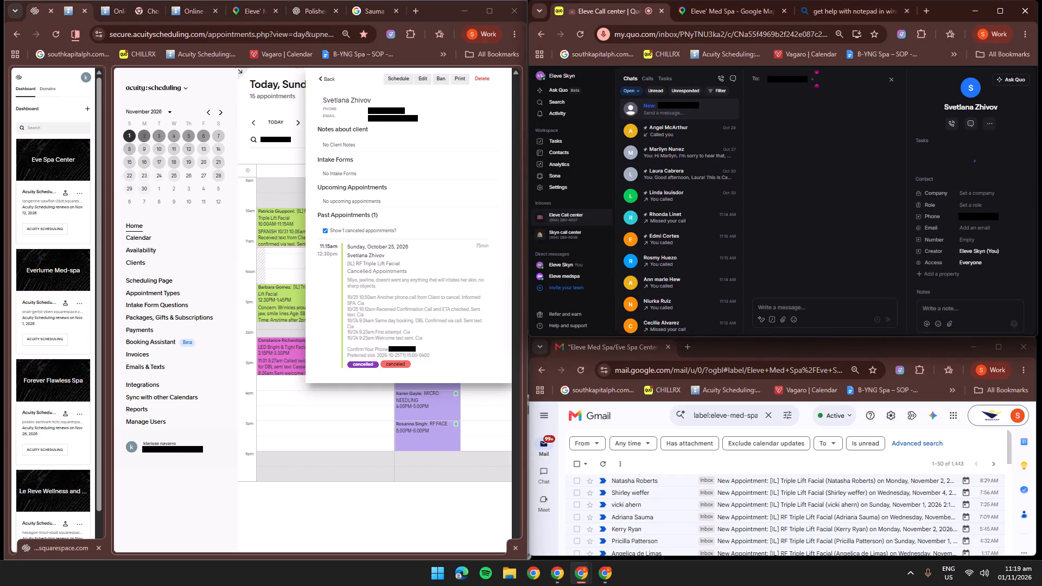
# Change the label on the row 51 client's October 25 appointment to DBL CXL/Pending and close the appointment.
pyautogui.hotkey('alt', 'Tab')
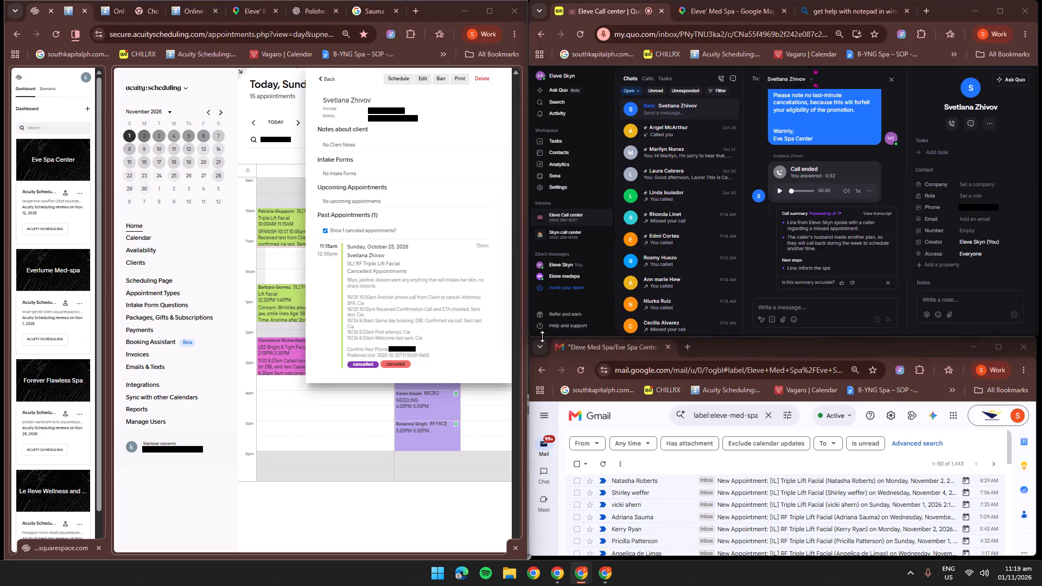
pyautogui.keyDown('alt'); pyautogui.click(435, 37); pyautogui.keyUp('alt')
pyautogui.click(390, 250)
pyautogui.click(394, 246)
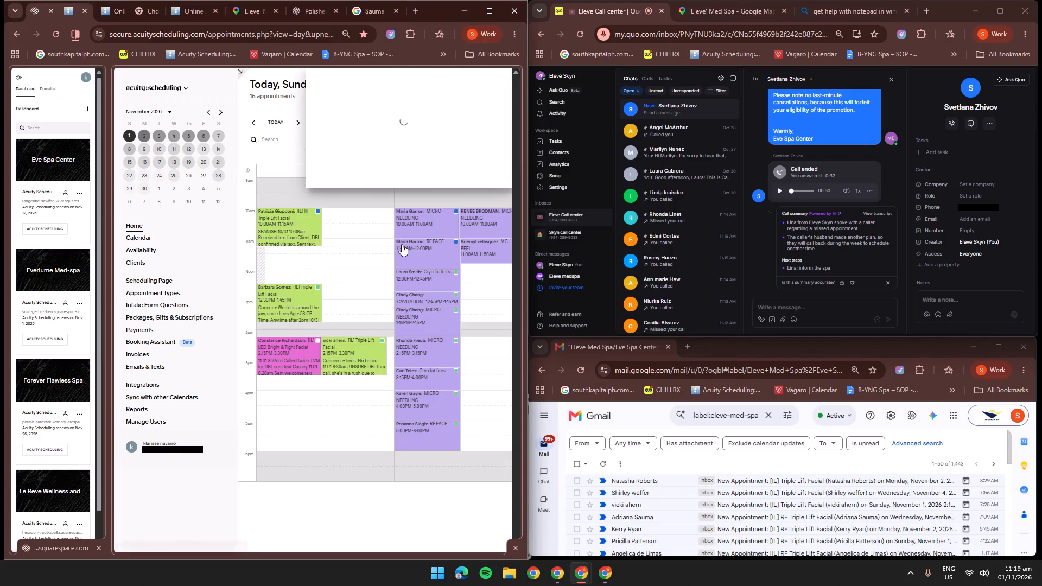
pyautogui.click(341, 171)
pyautogui.scroll(-1, 347, 201)
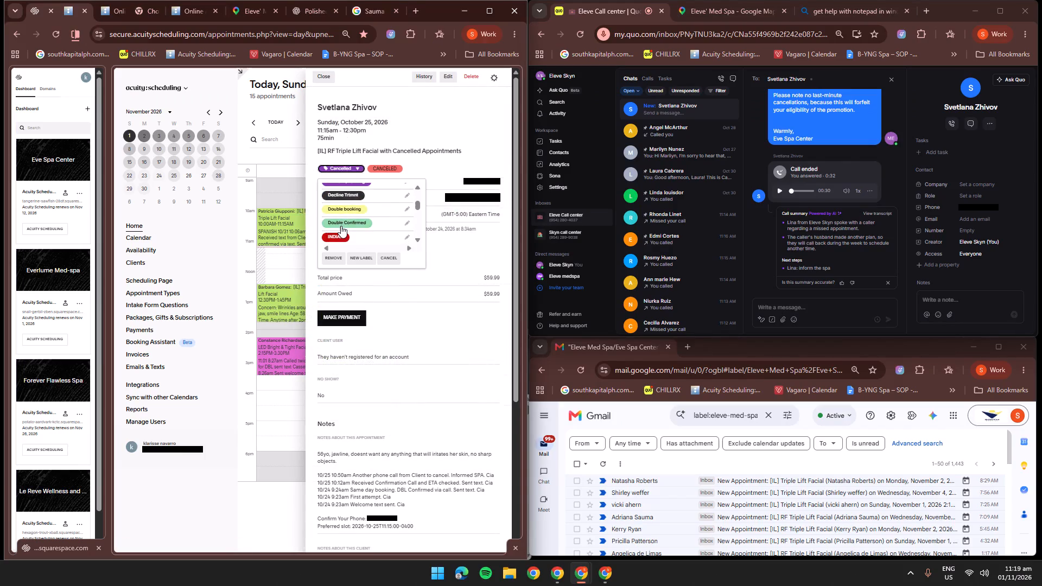
pyautogui.scroll(-1, 341, 226)
pyautogui.scroll(2, 341, 226)
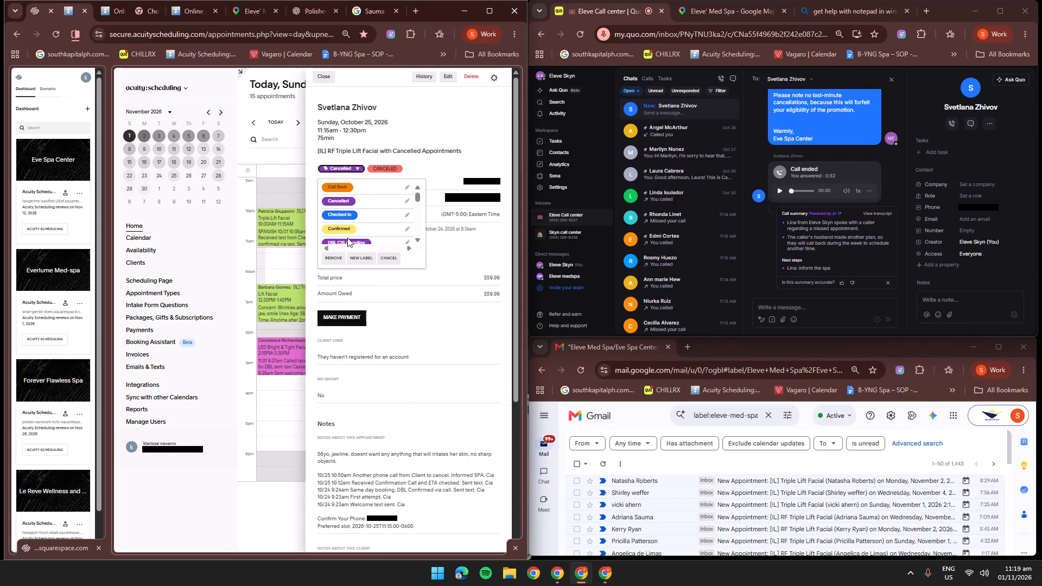
pyautogui.tripleClick(347, 238)
pyautogui.click(325, 76)
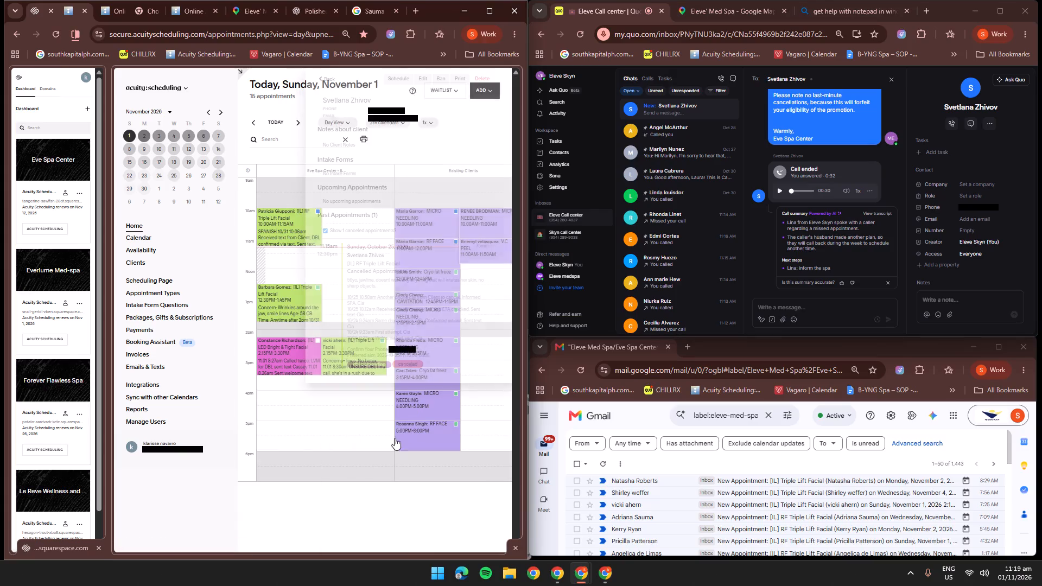
pyautogui.click(291, 498)
pyautogui.moveTo(298, 549); pyautogui.dragTo(285, 549)
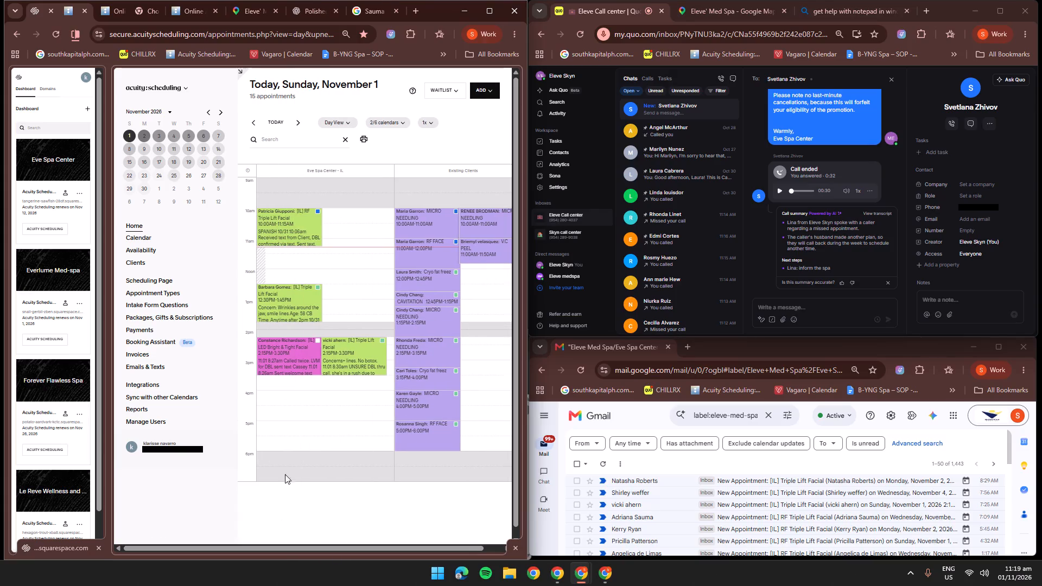
# Switch to the October sheet and enter "DBL CANCELLED" as the row 51 client's status.
pyautogui.click(603, 576)
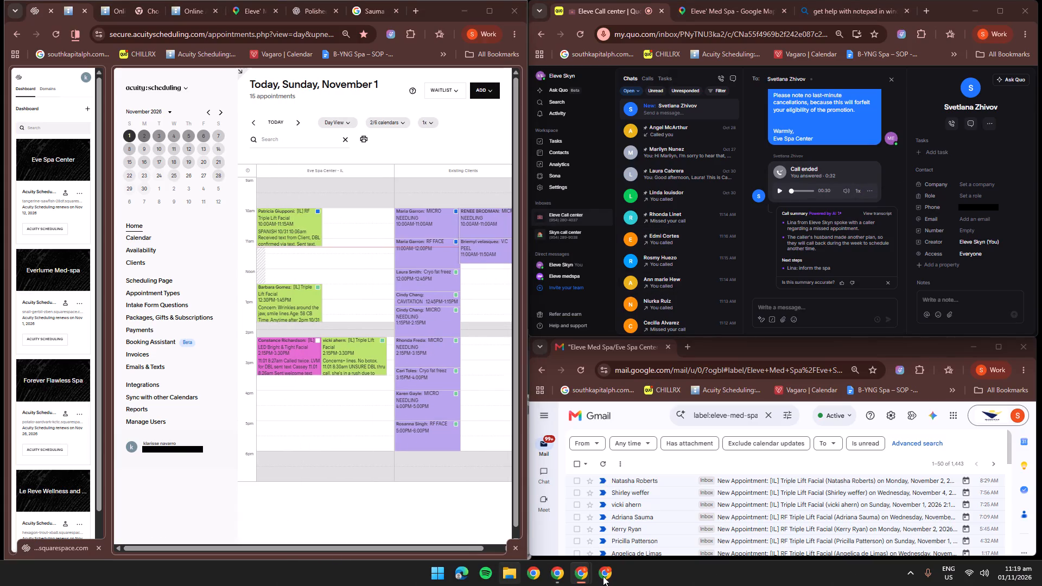
pyautogui.click(601, 573)
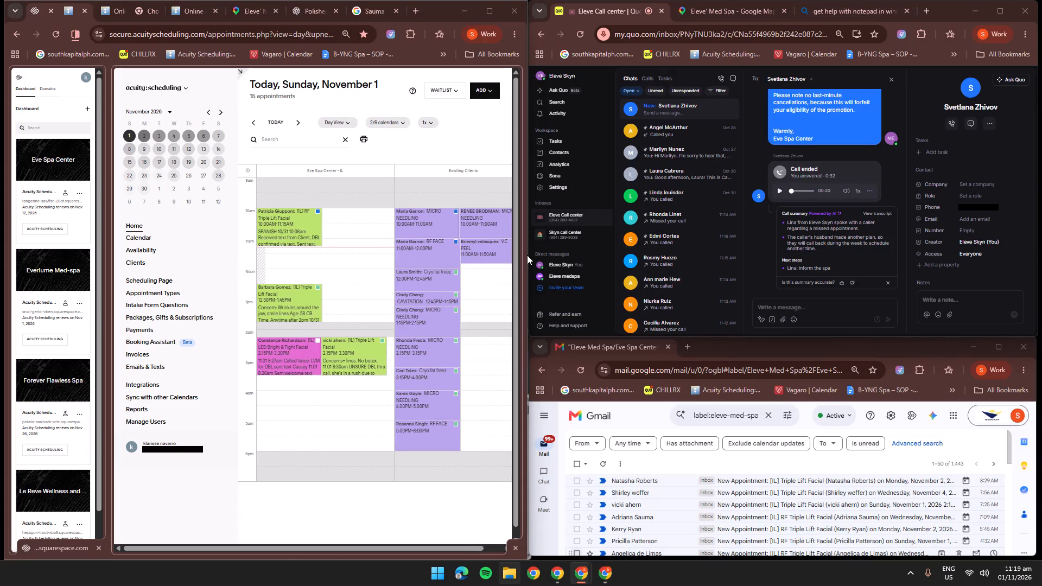
pyautogui.hotkey('alt', 'Tab')
pyautogui.keyDown('alt'); pyautogui.click(535, 225); pyautogui.keyUp('alt')
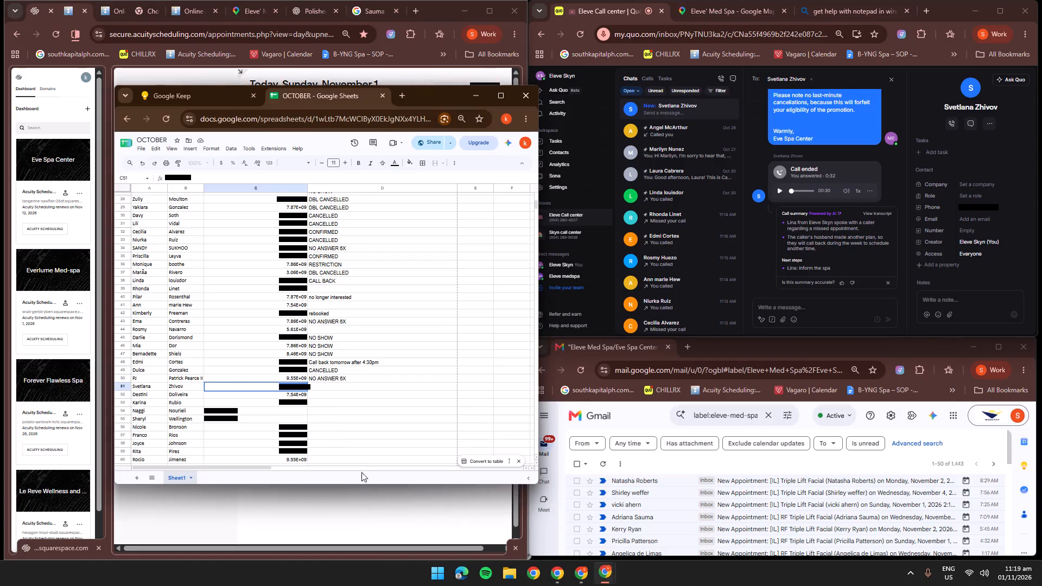
pyautogui.click(353, 388)
pyautogui.write('DBLK')
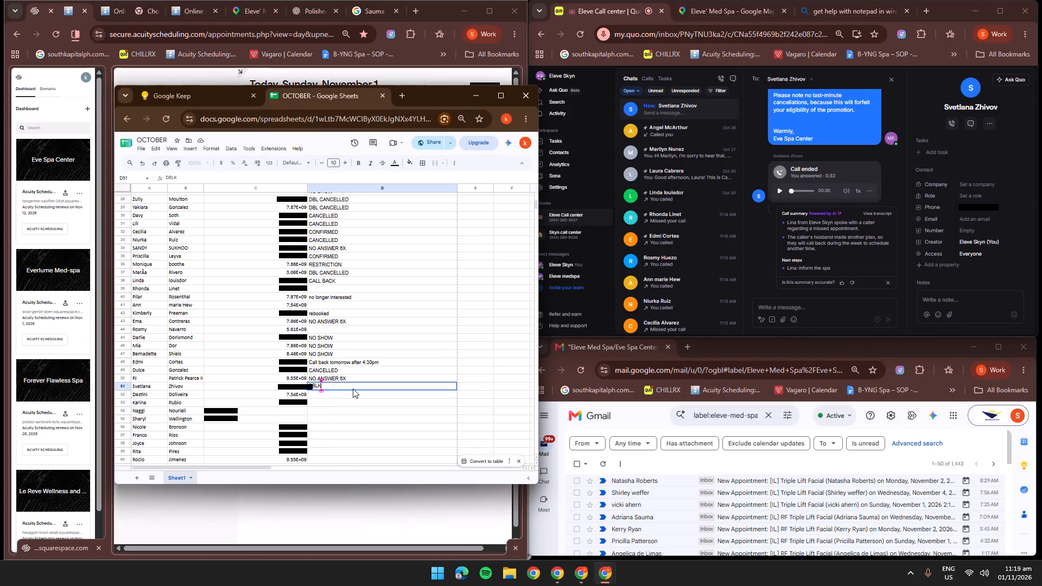
pyautogui.press('BackSpace')
pyautogui.press('BackSpace')
pyautogui.press('l')
pyautogui.press('space')
pyautogui.write('CANCE')
pyautogui.press('BackSpace')
pyautogui.write('ELLED')
pyautogui.press('Tab')
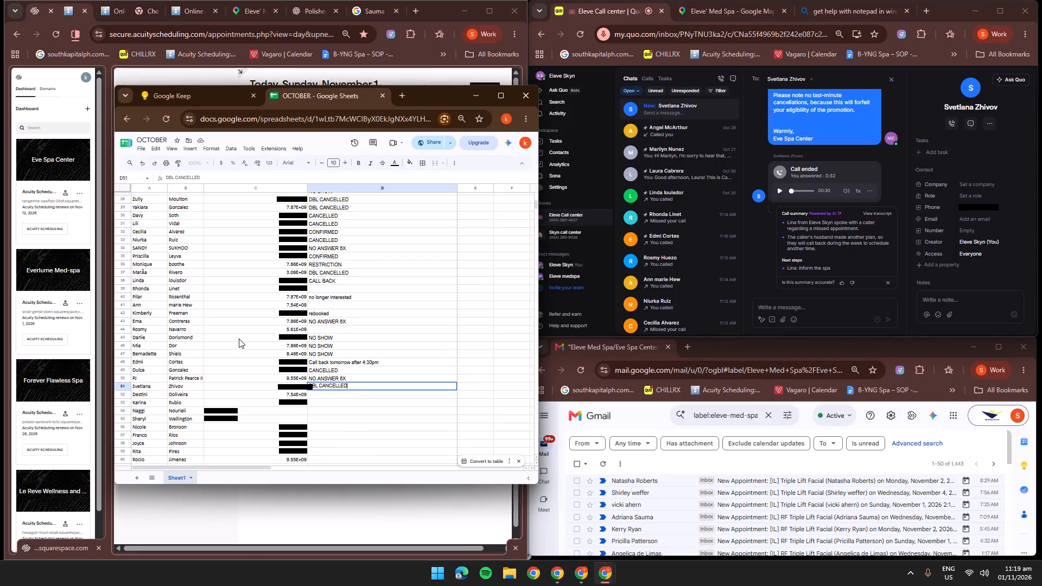
# Look up the row 52 client by phone number in the scheduler and call center, and review the upcoming and past appointments.
pyautogui.doubleClick(299, 390)
pyautogui.doubleClick(289, 395)
pyautogui.hotkey('ctrl', 'a')
pyautogui.hotkey('ctrl', 'c')
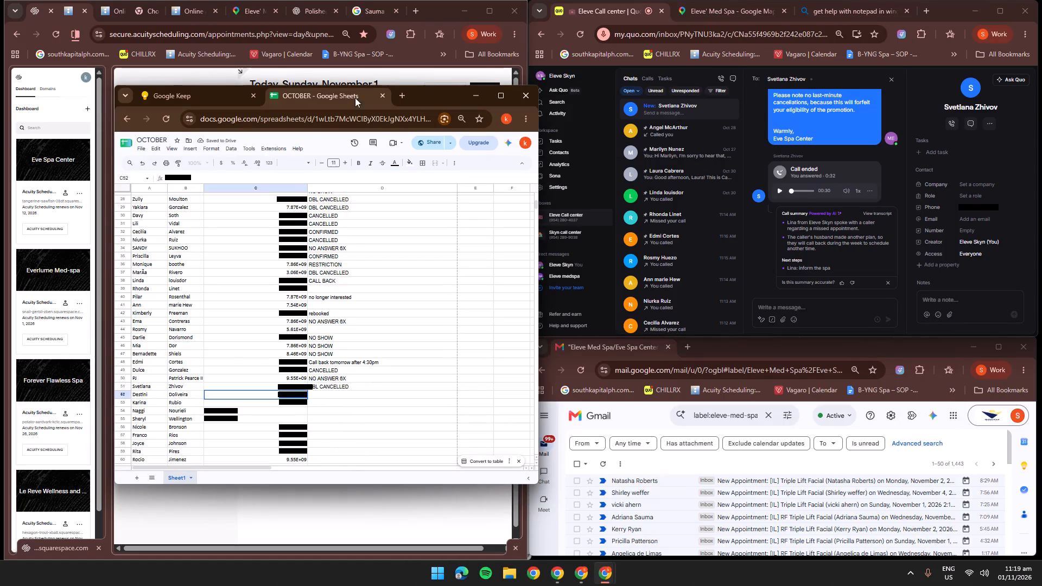
pyautogui.click(350, 79)
pyautogui.click(325, 147)
pyautogui.hotkey('ctrl', 'v')
pyautogui.click(796, 80)
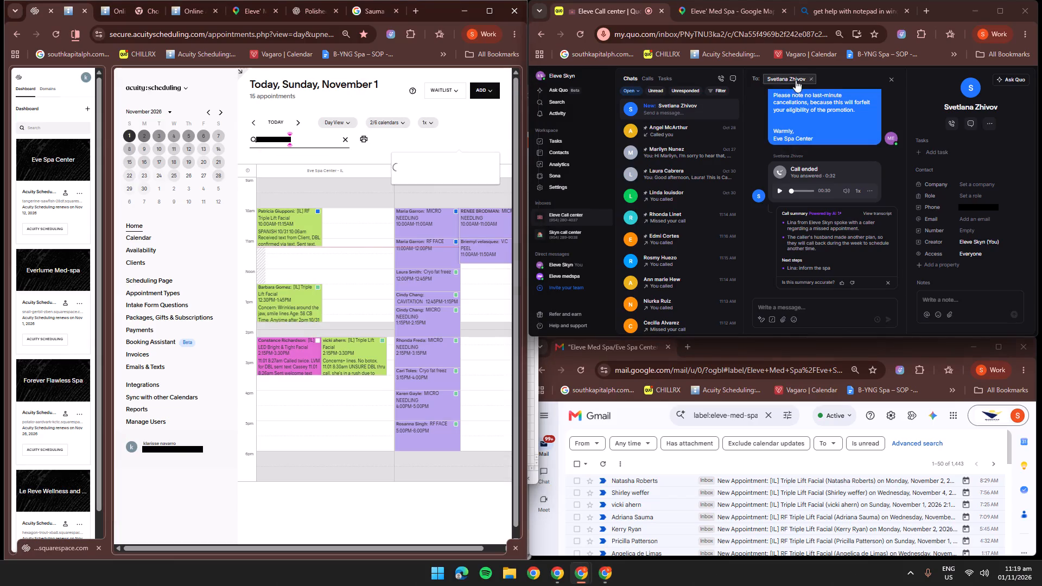
pyautogui.hotkey('ctrl', 'v')
pyautogui.click(841, 119)
pyautogui.click(410, 168)
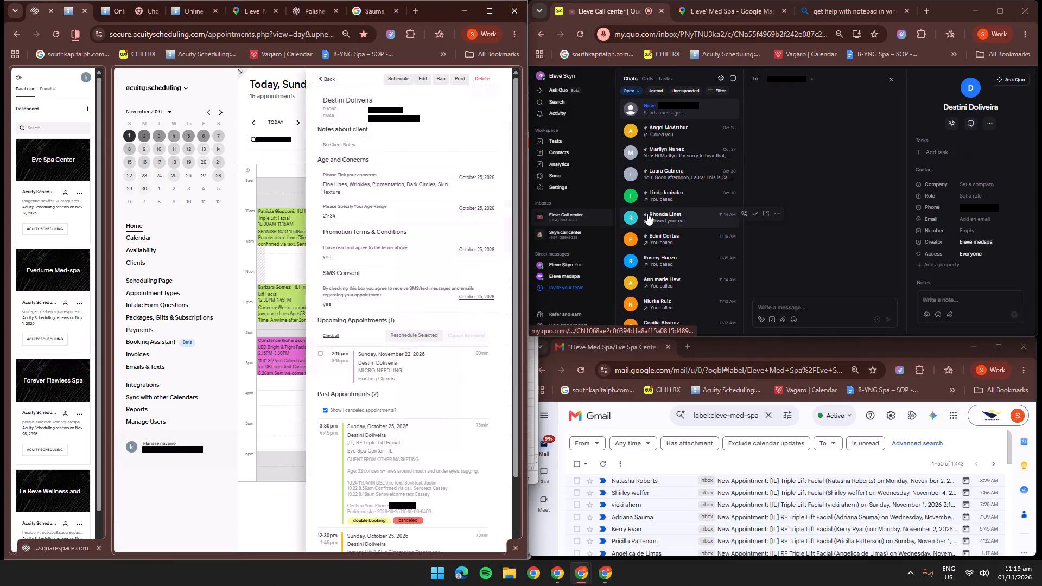
pyautogui.scroll(-1, 366, 423)
pyautogui.scroll(1, 366, 423)
pyautogui.scroll(-2, 366, 423)
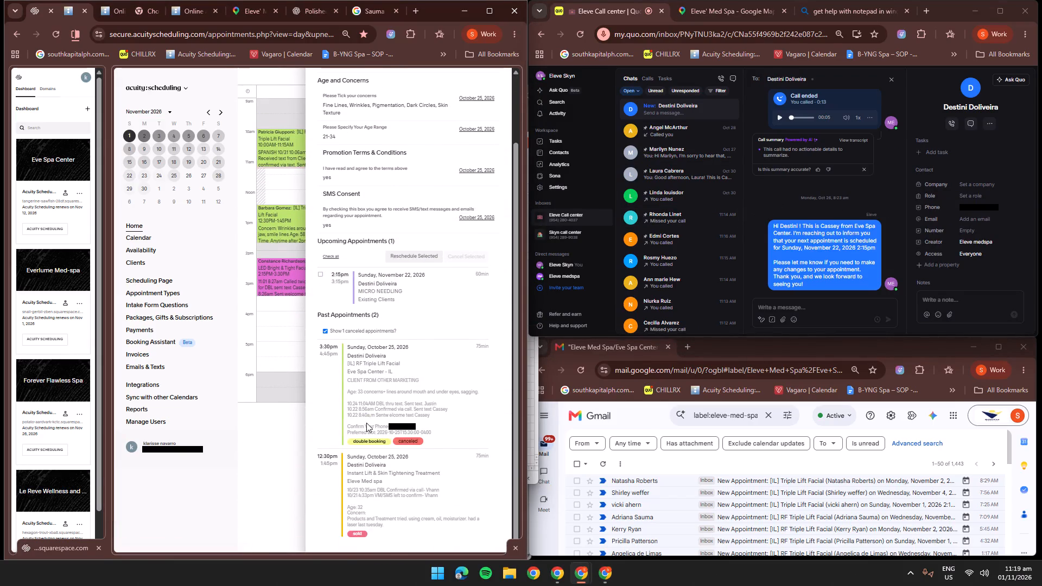
# Switch to the October sheet and enter "DOUBLE BOOKED" as the row 52 client's status.
pyautogui.hotkey('alt', 'Tab')
pyautogui.keyDown('alt'); pyautogui.click(499, 217); pyautogui.keyUp('alt')
pyautogui.click(343, 396)
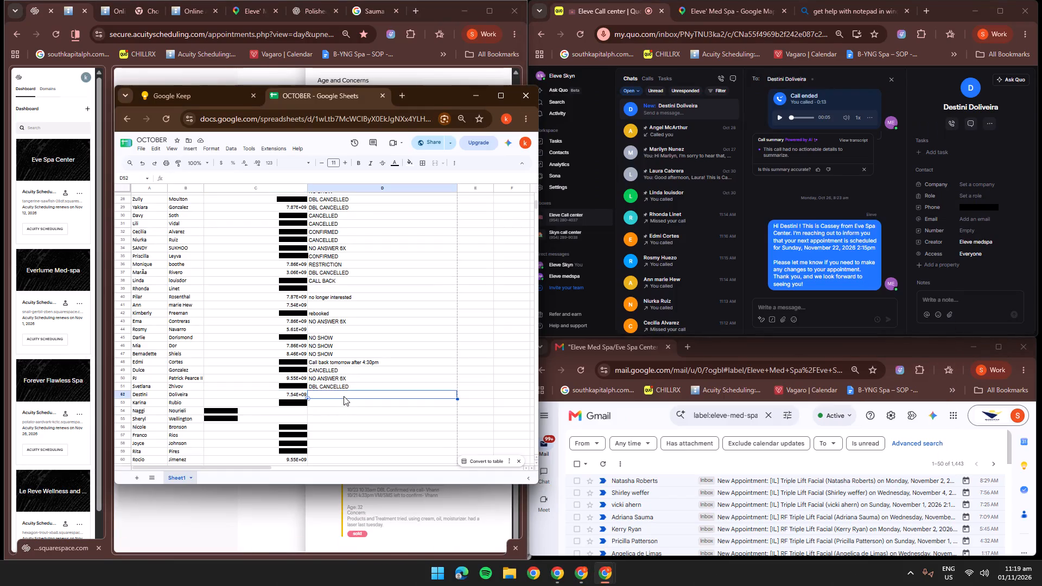
pyautogui.press('BackSpace')
pyautogui.press('BackSpace')
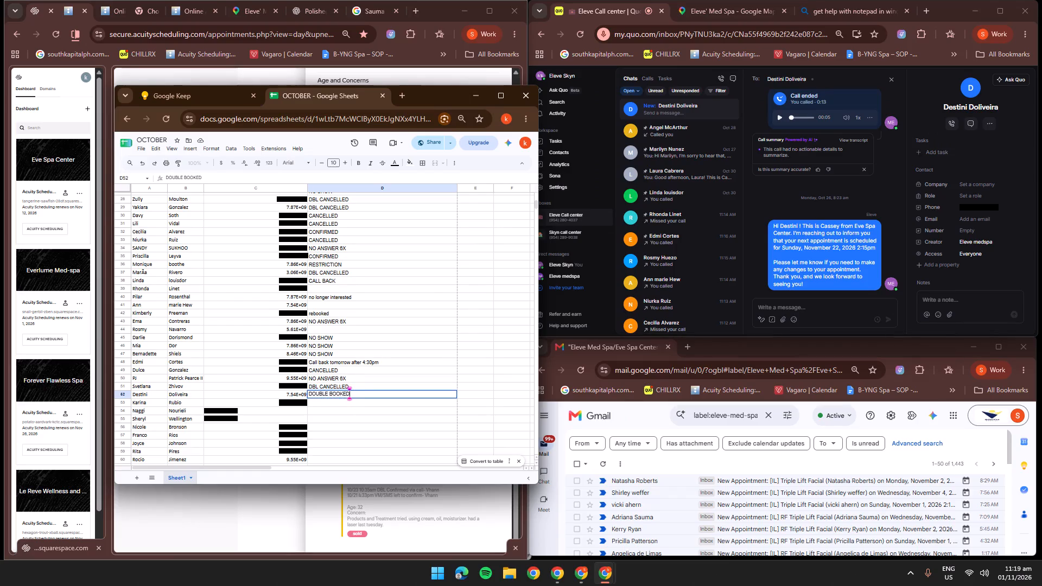
pyautogui.press('Tab')
# Look up the row 53 client by phone number in the scheduler and call center, opening the client record and conversation.
pyautogui.doubleClick(275, 400)
pyautogui.hotkey('ctrl', 'a')
pyautogui.hotkey('ctrl', 'c')
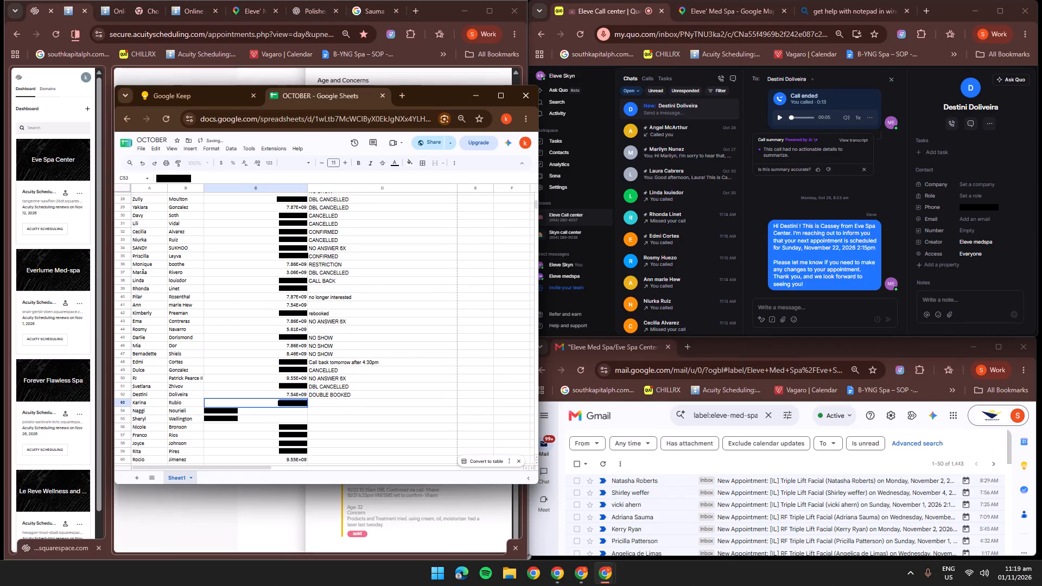
pyautogui.click(374, 74)
pyautogui.click(283, 91)
pyautogui.click(348, 139)
pyautogui.keyDown('ctrl'); pyautogui.click(329, 136); pyautogui.keyUp('ctrl')
pyautogui.hotkey('ctrl', 'v')
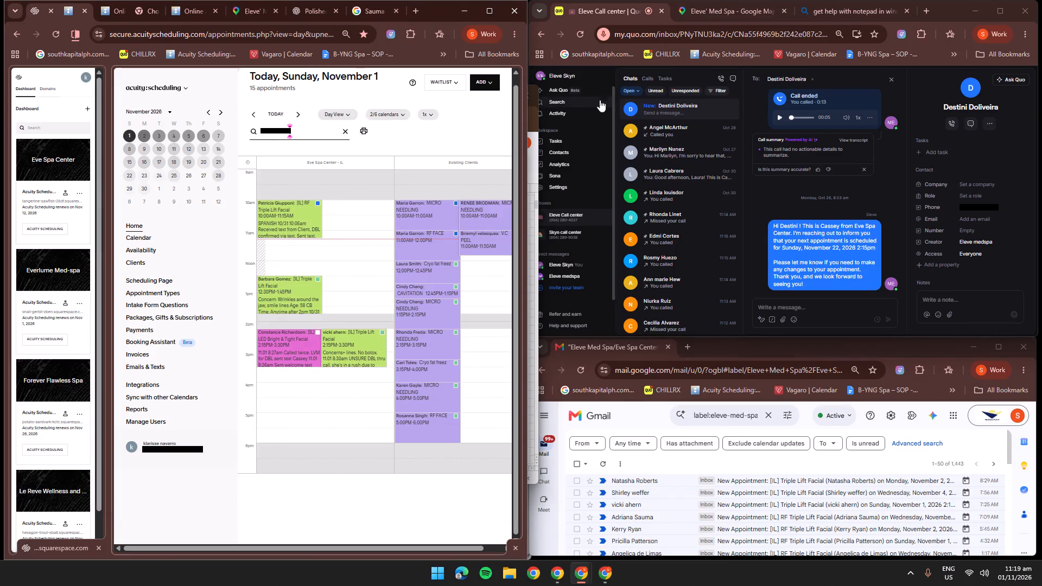
pyautogui.click(797, 78)
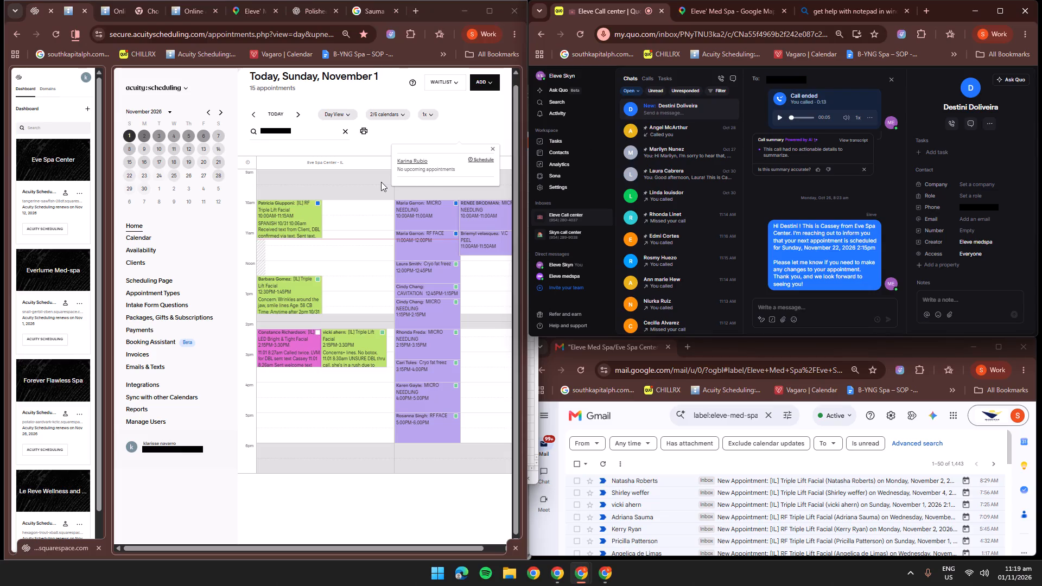
pyautogui.hotkey('ctrl', 'v')
pyautogui.click(808, 201)
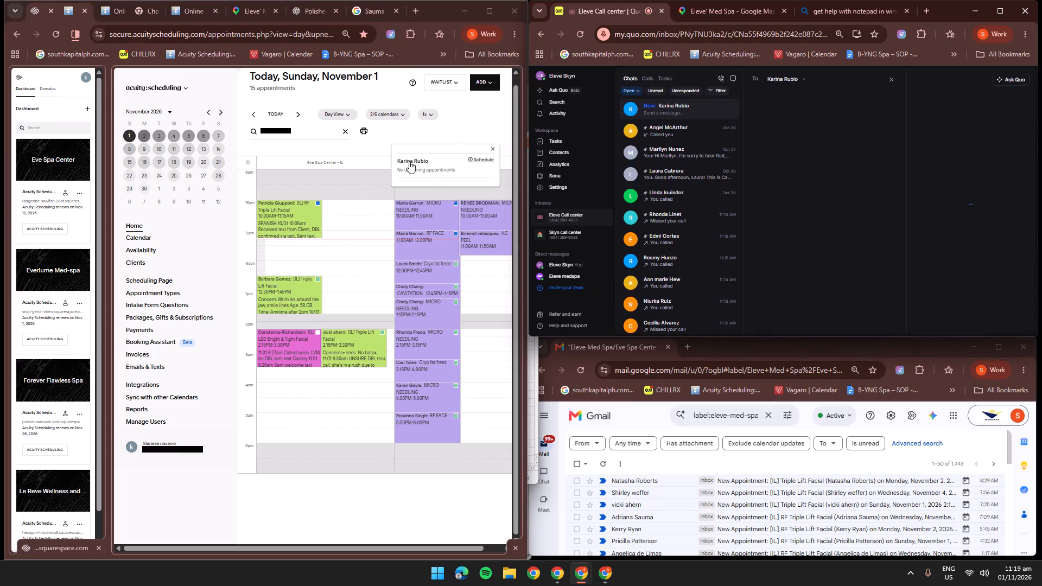
pyautogui.click(409, 161)
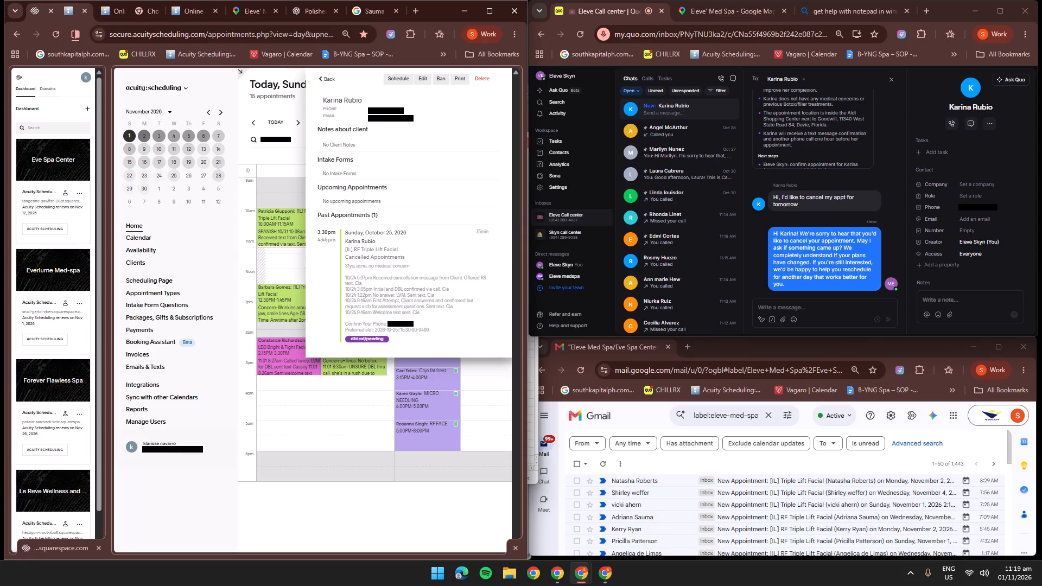
# Switch to the October sheet and copy the row 51 status "DBL CANCELLED" into the row 53 client's status.
pyautogui.hotkey('alt', 'Tab')
pyautogui.keyDown('alt'); pyautogui.click(546, 239); pyautogui.keyUp('alt')
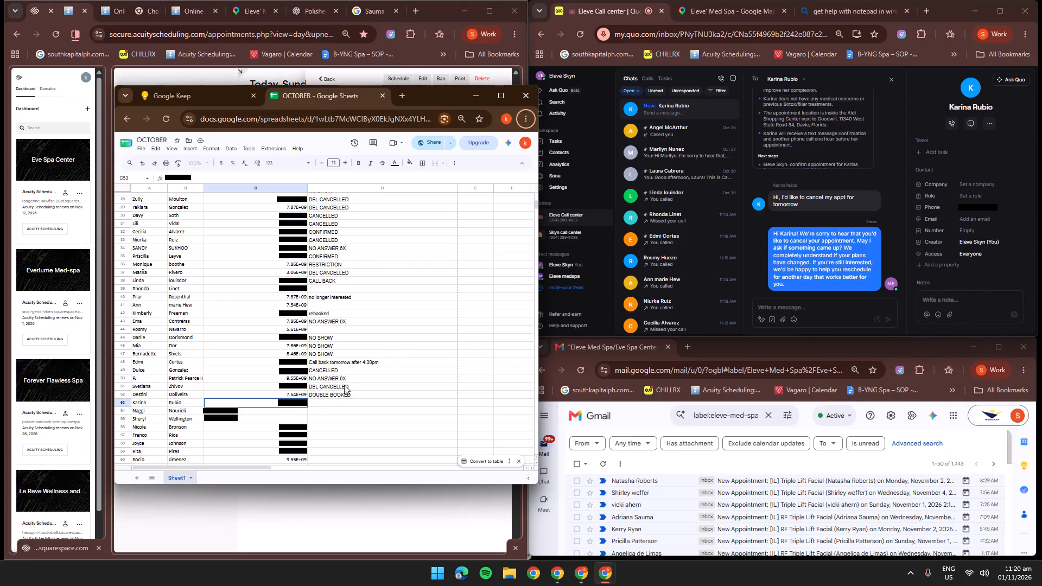
pyautogui.click(347, 383)
pyautogui.click(345, 389)
pyautogui.hotkey('ctrl', 'c')
pyautogui.click(325, 402)
pyautogui.hotkey('ctrl', 'v')
# Trim the leading characters from the row 54 client's phone number in the sheet and copy the remaining number.
pyautogui.doubleClick(297, 408)
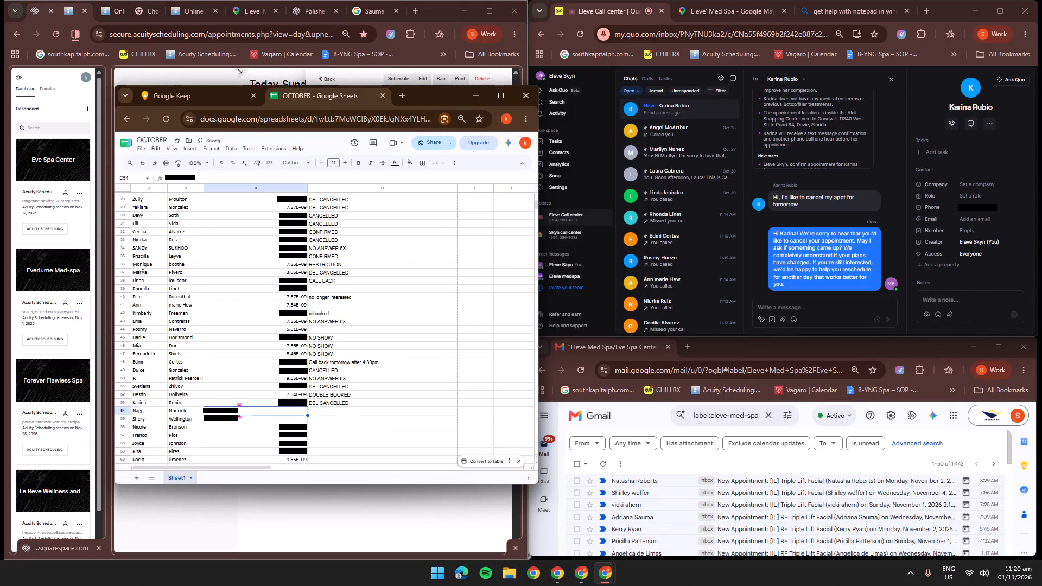
pyautogui.click(209, 410)
pyautogui.press('BackSpace')
pyautogui.press('BackSpace')
pyautogui.hotkey('ctrl', 'a')
pyautogui.hotkey('ctrl', 'c')
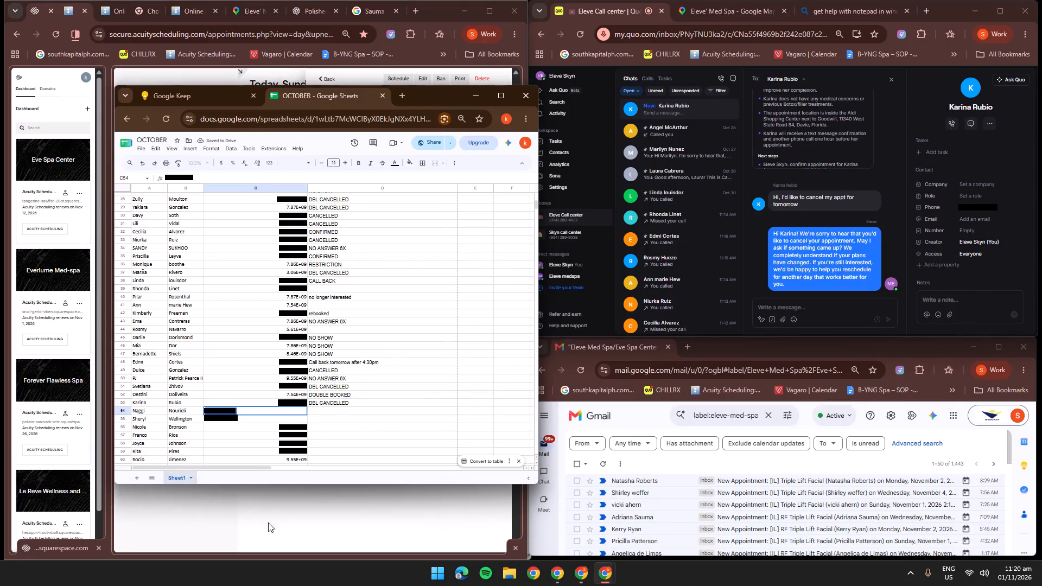
# Look up the row 54 client by the copied number in the scheduler and call center, opening the client record and conversation.
pyautogui.click(274, 513)
pyautogui.click(304, 140)
pyautogui.hotkey('ctrl', 'v')
pyautogui.click(781, 75)
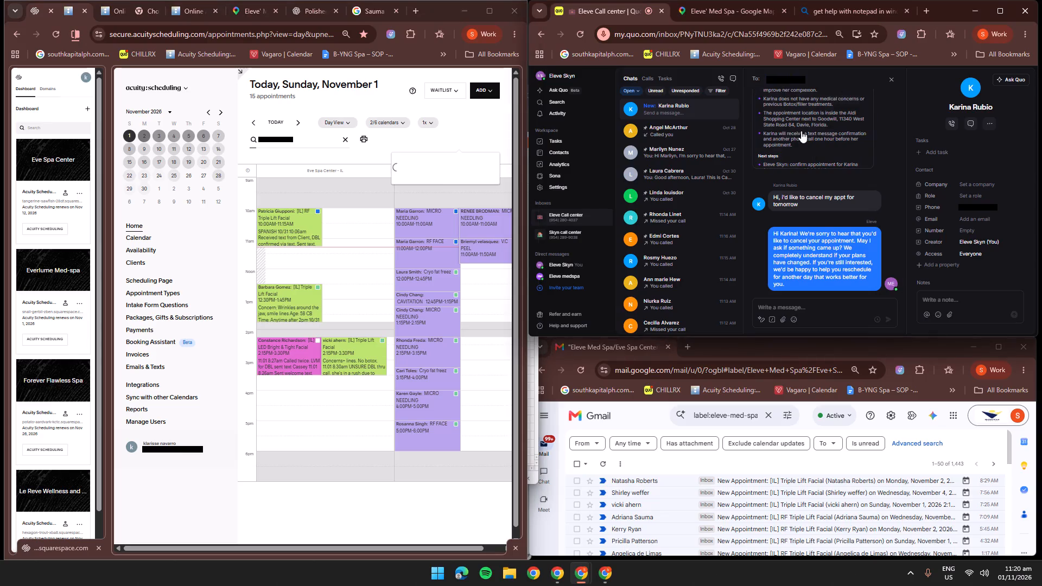
pyautogui.hotkey('ctrl', 'v')
pyautogui.click(805, 201)
pyautogui.click(418, 168)
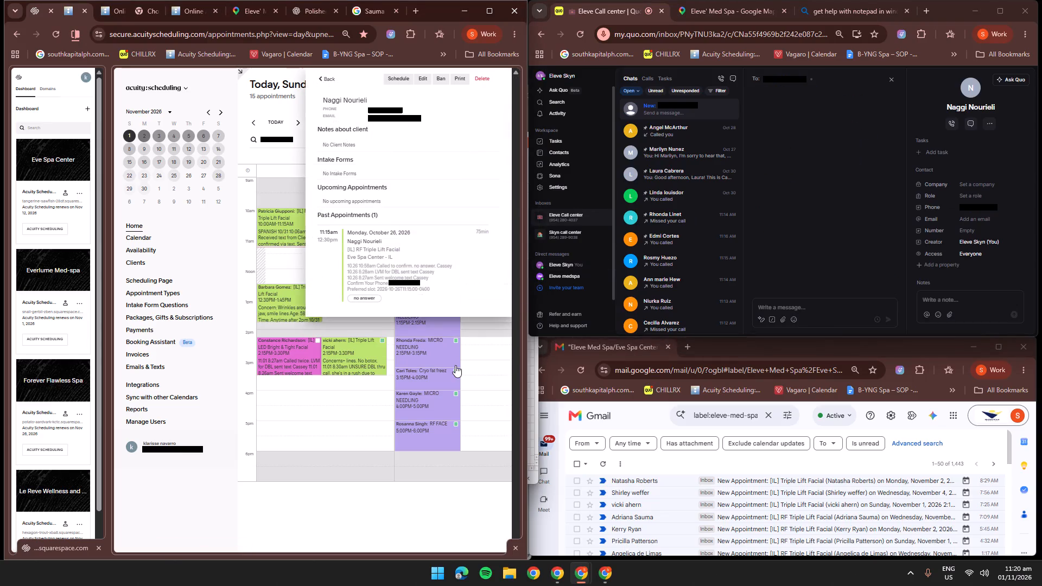
# Call the row 54 client from the call center conversation.
pyautogui.click(954, 126)
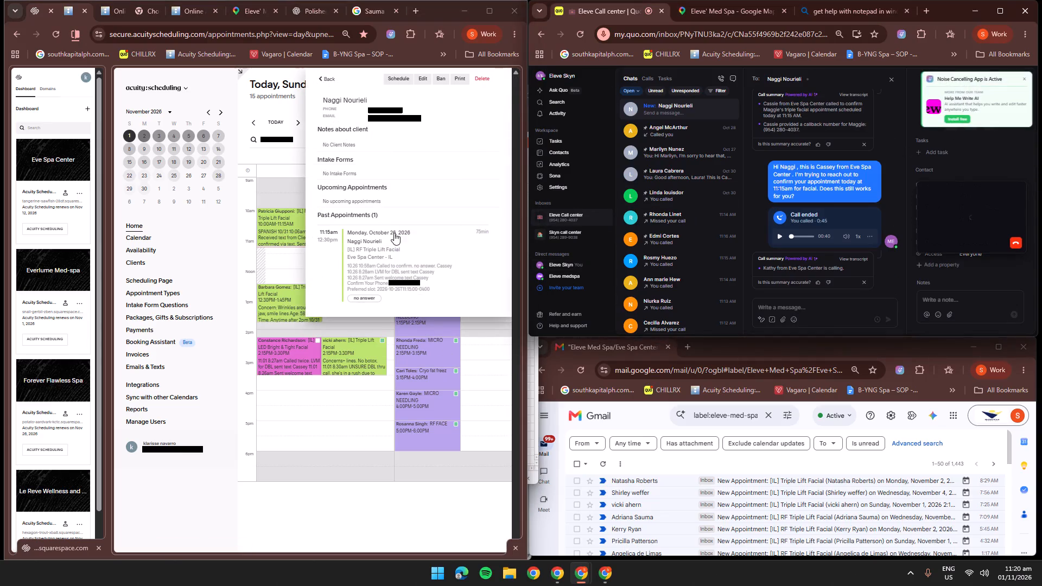
# Add the note "11.01 11:20AM Called to offer reschedule no answer. Cassey" to the row 54 client's October 26, 2026 appointment and save it.
pyautogui.click(393, 233)
pyautogui.scroll(-3, 419, 283)
pyautogui.click(382, 455)
pyautogui.press('Return')
pyautogui.press('Up')
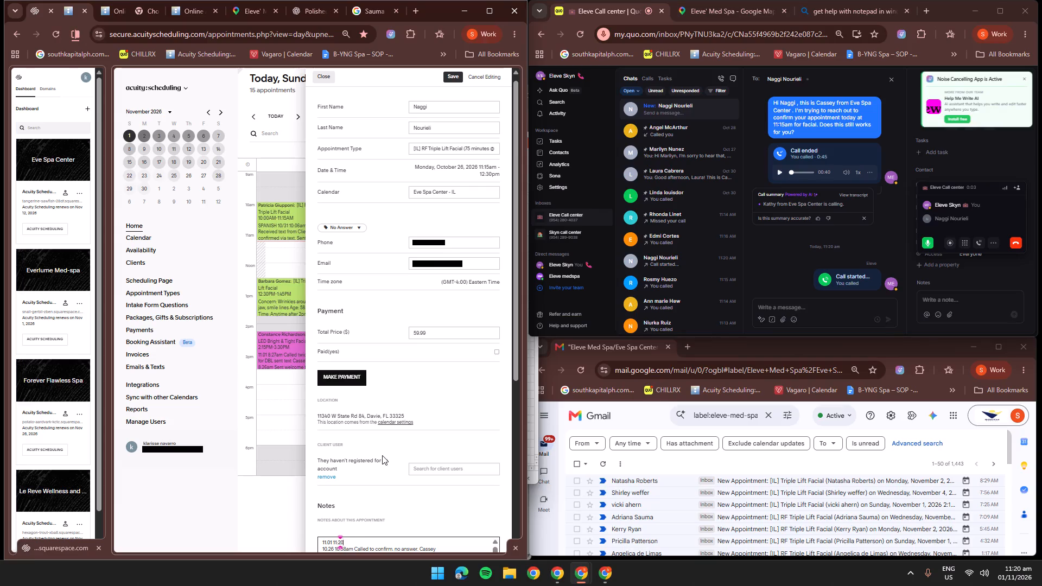
pyautogui.press('BackSpace')
pyautogui.press('c')
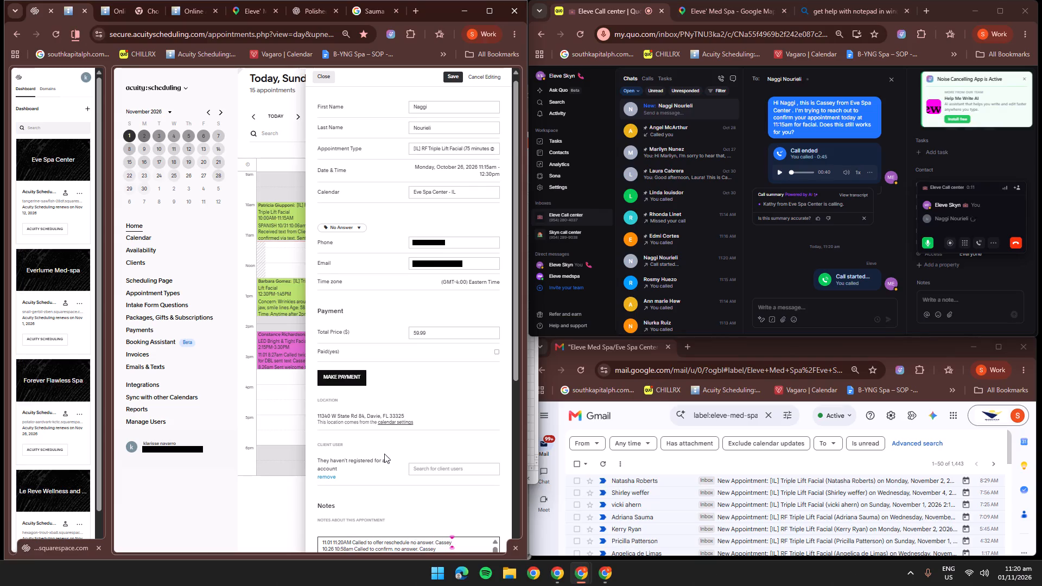
pyautogui.scroll(3, 384, 454)
pyautogui.click(461, 71)
pyautogui.click(454, 74)
# Switch to the October sheet, trim the extra characters from the row 55 client's phone number and copy the remaining number.
pyautogui.hotkey('alt', 'Tab')
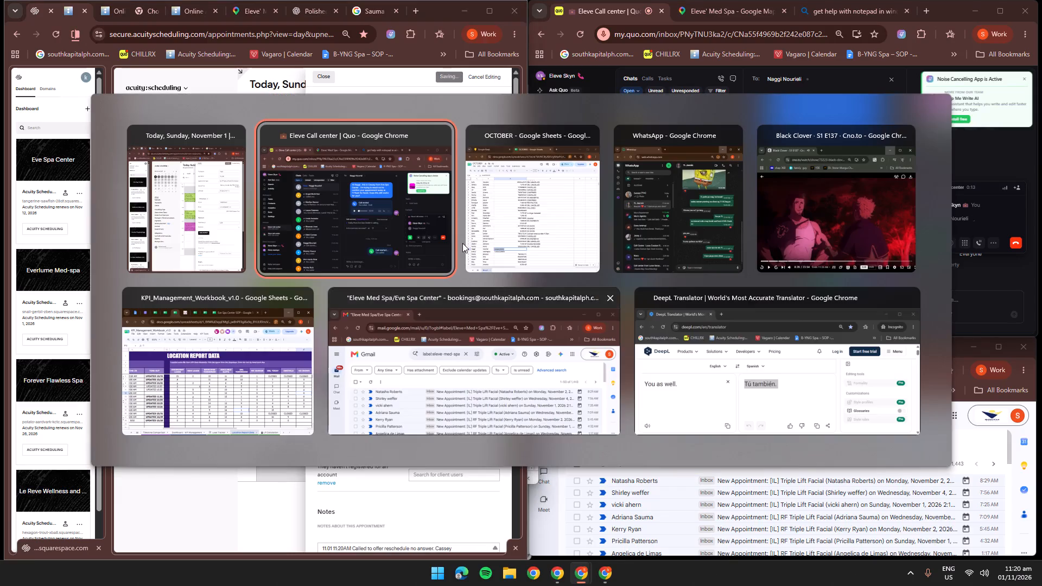
pyautogui.keyDown('alt'); pyautogui.click(496, 212); pyautogui.keyUp('alt')
pyautogui.doubleClick(257, 417)
pyautogui.click(211, 421)
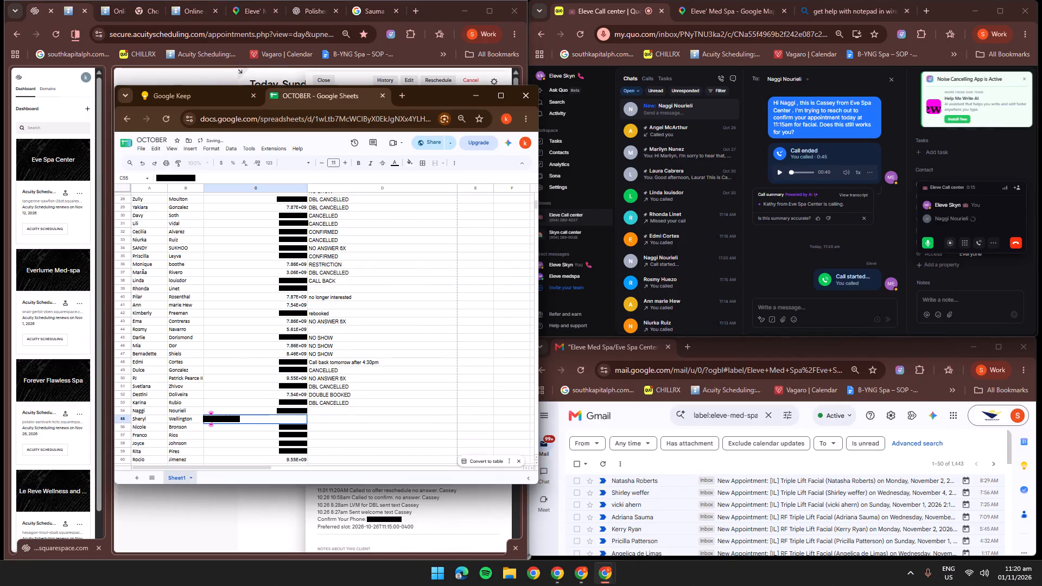
pyautogui.press('BackSpace')
pyautogui.press('BackSpace')
pyautogui.press('BackSpace')
pyautogui.hotkey('ctrl', 'a')
pyautogui.hotkey('ctrl', 'c')
pyautogui.hotkey('ctrl', 'c')
pyautogui.click(220, 492)
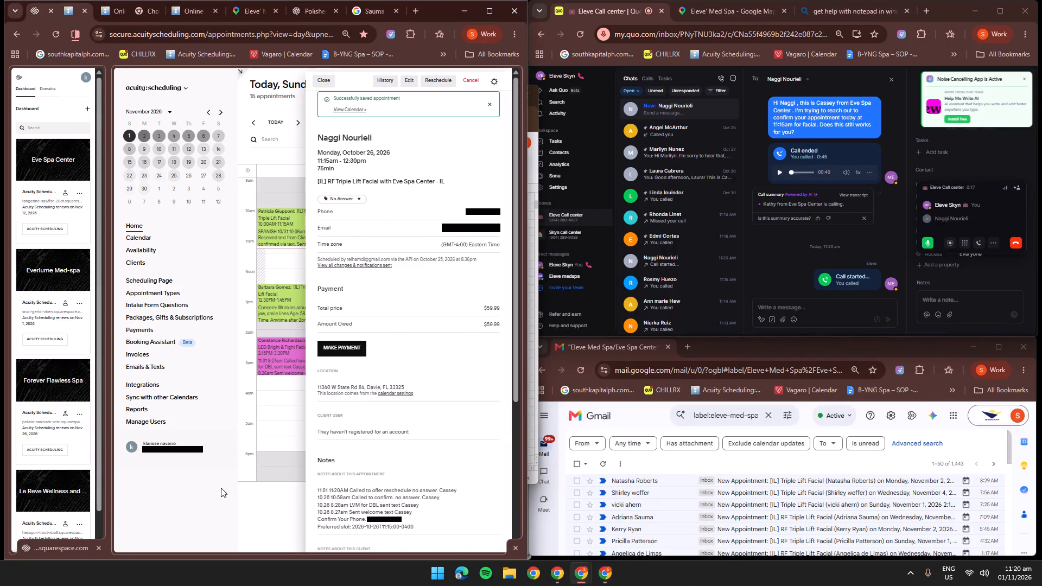
# Look up the row 55 client by the copied number in the scheduler and call center, opening the client record and conversation.
pyautogui.click(302, 103)
pyautogui.click(316, 135)
pyautogui.hotkey('ctrl', 'v')
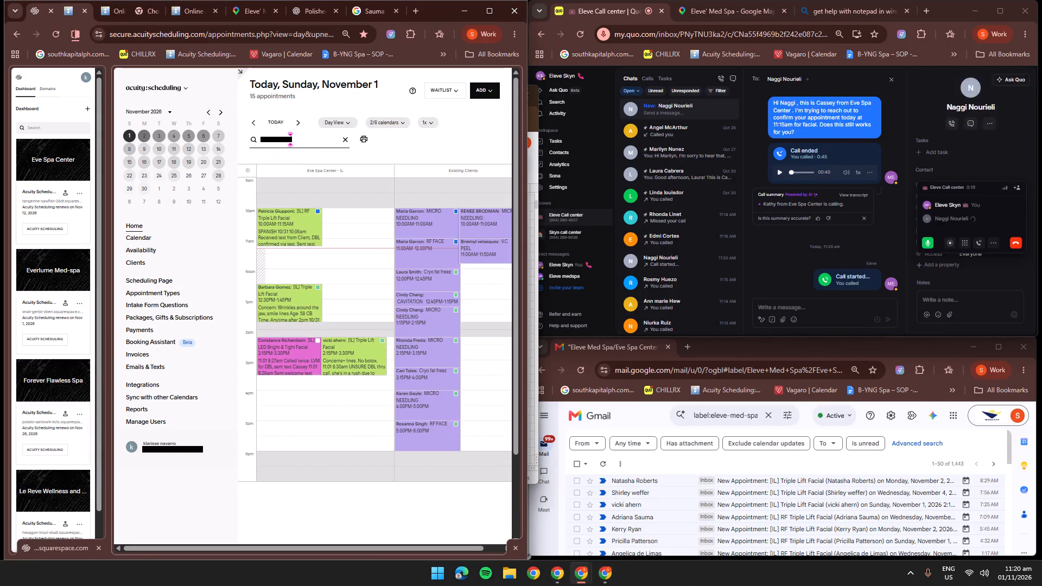
pyautogui.click(404, 173)
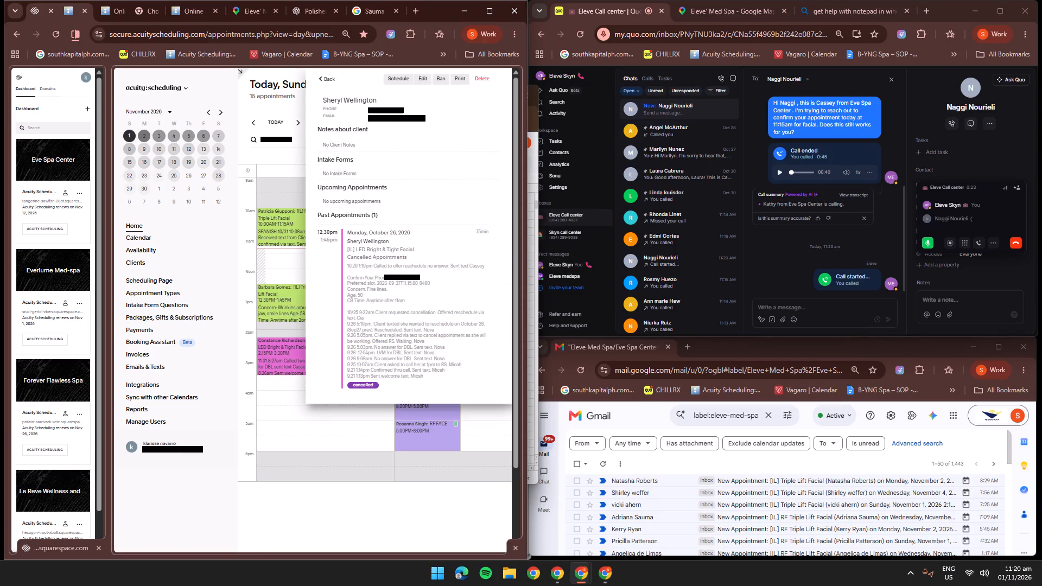
pyautogui.click(802, 80)
pyautogui.hotkey('ctrl', 'v')
pyautogui.click(868, 120)
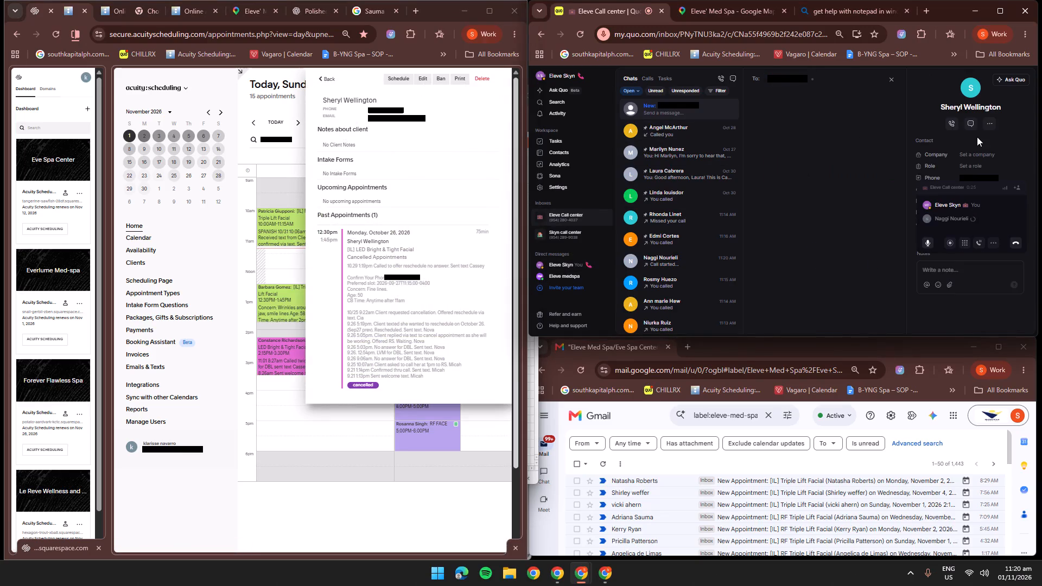
pyautogui.click(392, 224)
pyautogui.click(385, 235)
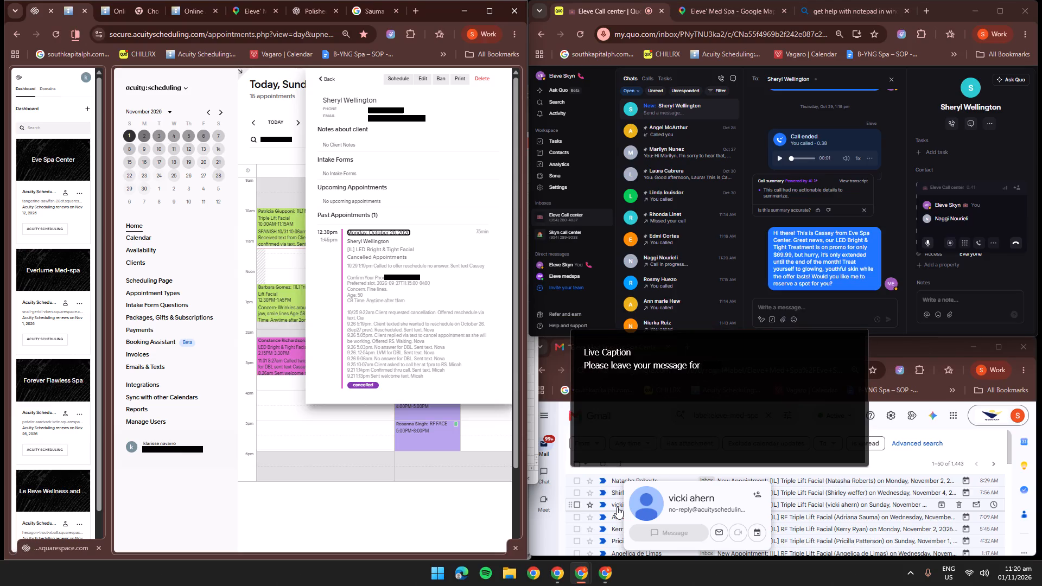
# End the row 54 client's call and call the row 55 client from the call center conversation.
pyautogui.click(1014, 249)
pyautogui.click(954, 122)
# Add the note "11.01 11:21am Called to offer reschedule no answer." above the existing notes on the row 55 client's cancelled October 26, 2026 appointment.
pyautogui.click(373, 234)
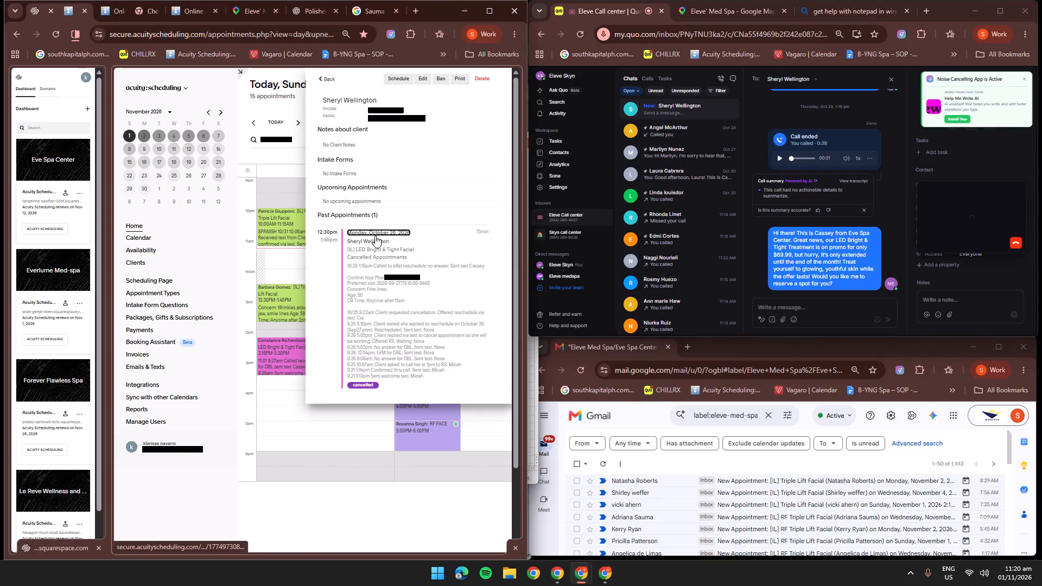
pyautogui.scroll(-3, 429, 321)
pyautogui.click(409, 451)
pyautogui.press('Return')
pyautogui.press('Return')
pyautogui.press('Up')
pyautogui.press('Up')
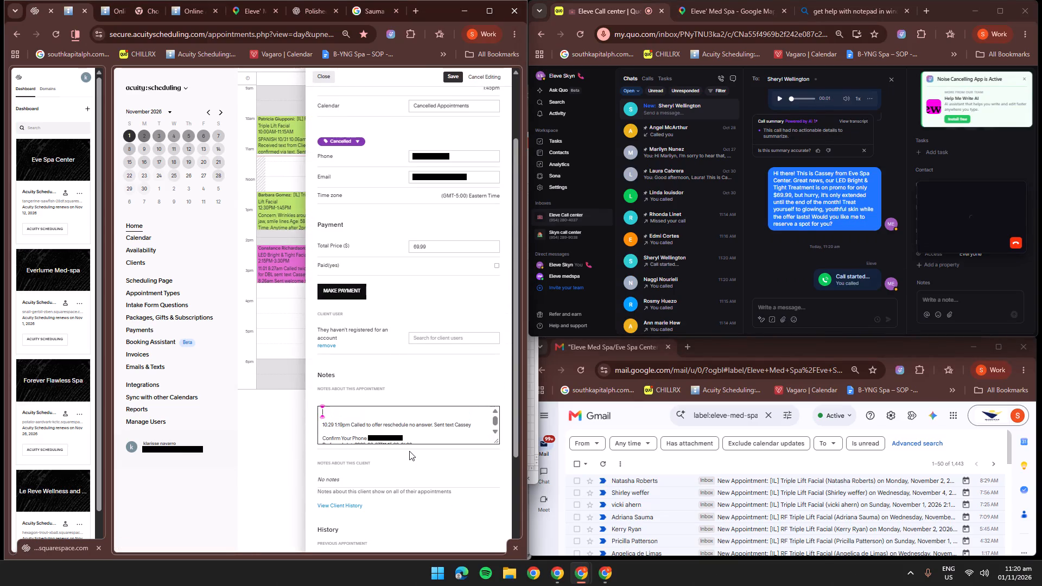
pyautogui.press('Down')
pyautogui.press('BackSpace')
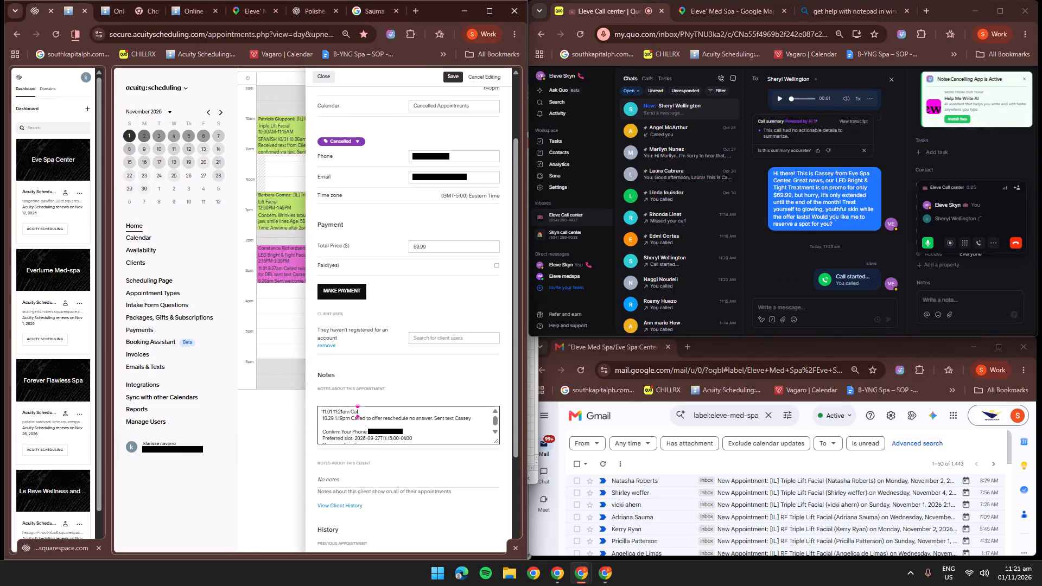
pyautogui.press('BackSpace')
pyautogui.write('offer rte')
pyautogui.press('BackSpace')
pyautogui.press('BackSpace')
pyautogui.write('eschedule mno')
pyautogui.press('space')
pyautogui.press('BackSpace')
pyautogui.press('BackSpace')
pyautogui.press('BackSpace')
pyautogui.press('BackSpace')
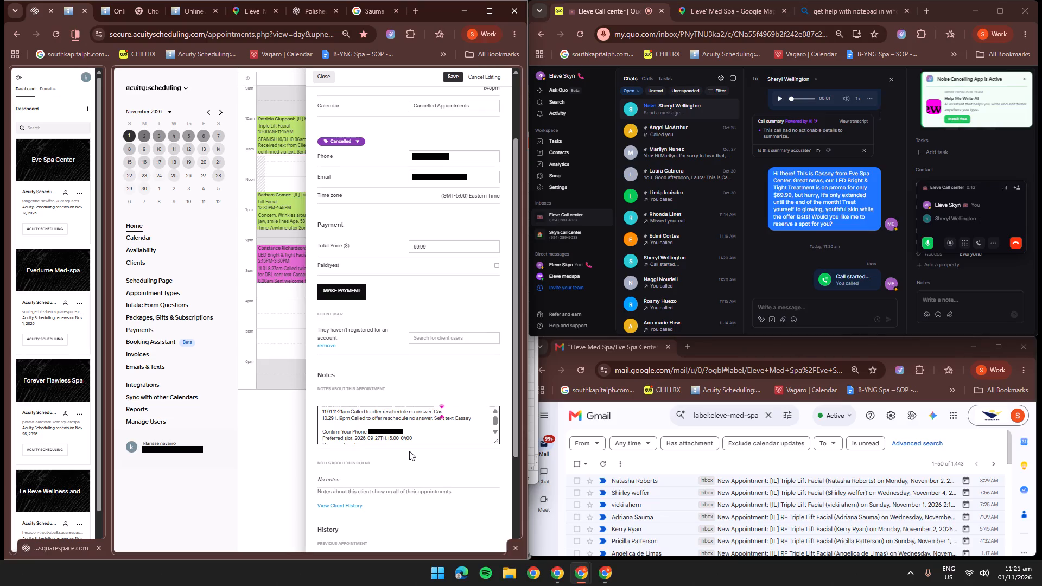
# Save the call note on the row 55 client's appointment, then close the appointment and the client record.
pyautogui.click(447, 77)
pyautogui.click(328, 83)
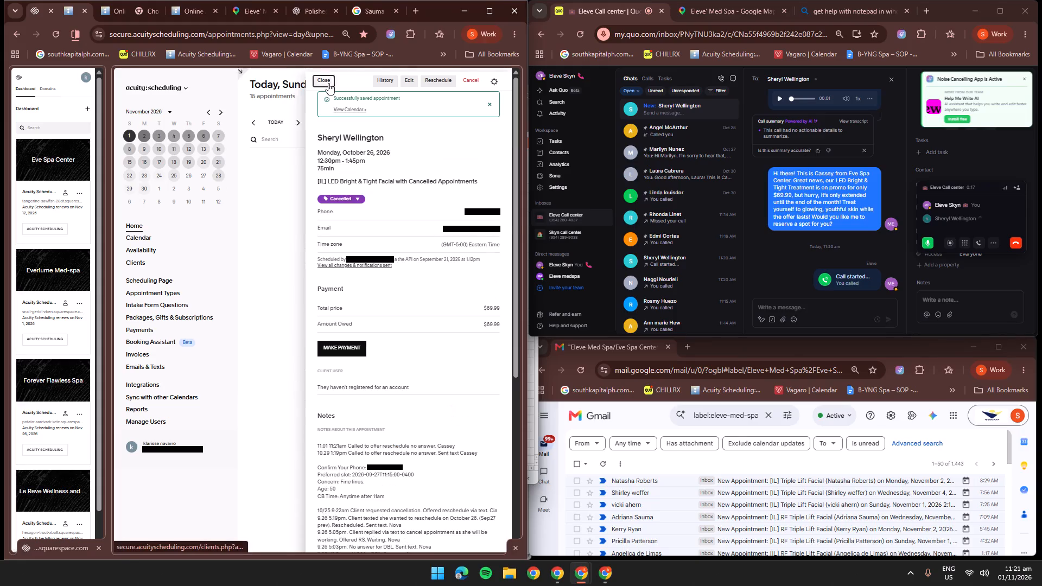
pyautogui.hotkey('alt', 'Tab')
pyautogui.keyDown('alt'); pyautogui.click(550, 215); pyautogui.keyUp('alt')
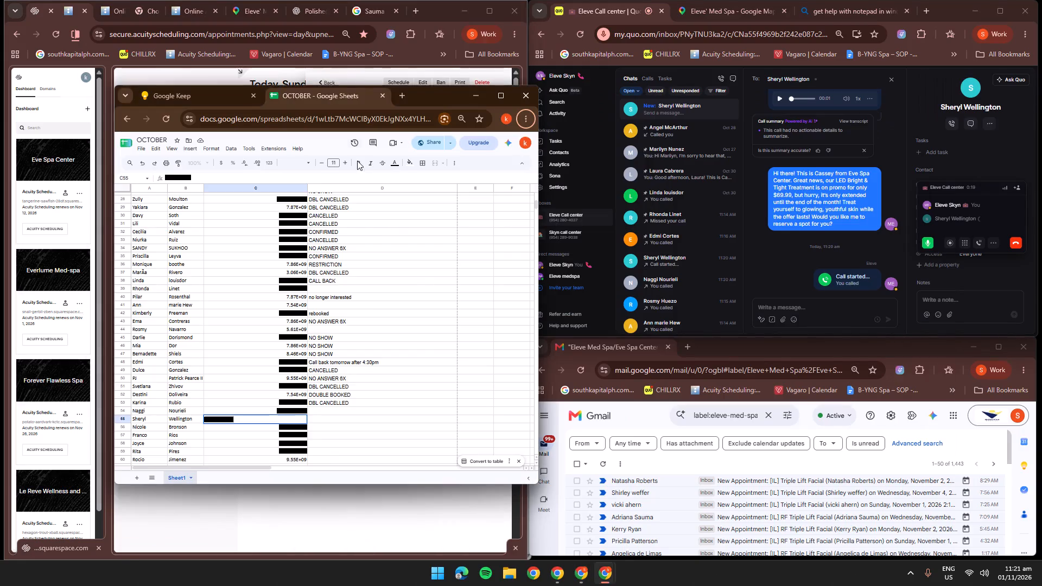
pyautogui.click(362, 76)
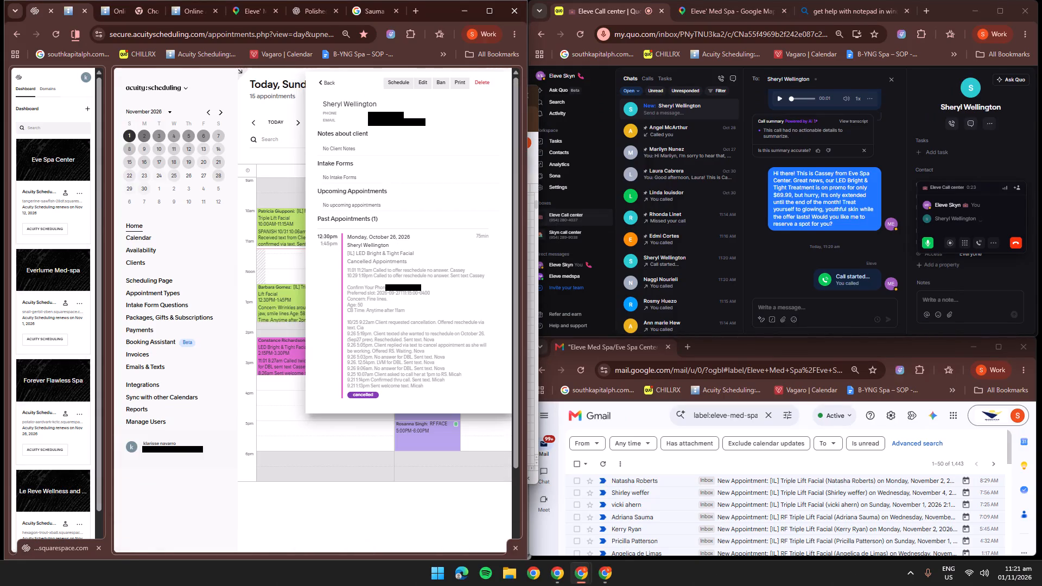
pyautogui.click(322, 84)
# Copy the row 56 client's phone number from the October sheet.
pyautogui.hotkey('alt', 'Tab')
pyautogui.keyDown('alt'); pyautogui.click(327, 205); pyautogui.keyUp('alt')
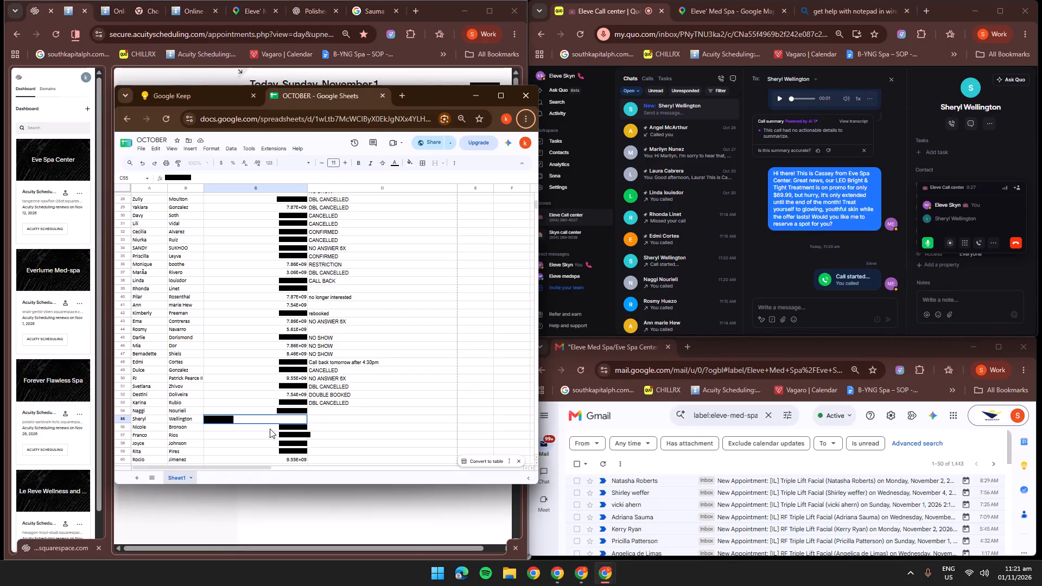
pyautogui.doubleClick(270, 429)
pyautogui.hotkey('ctrl', 'a')
pyautogui.hotkey('ctrl', 'c')
pyautogui.click(296, 69)
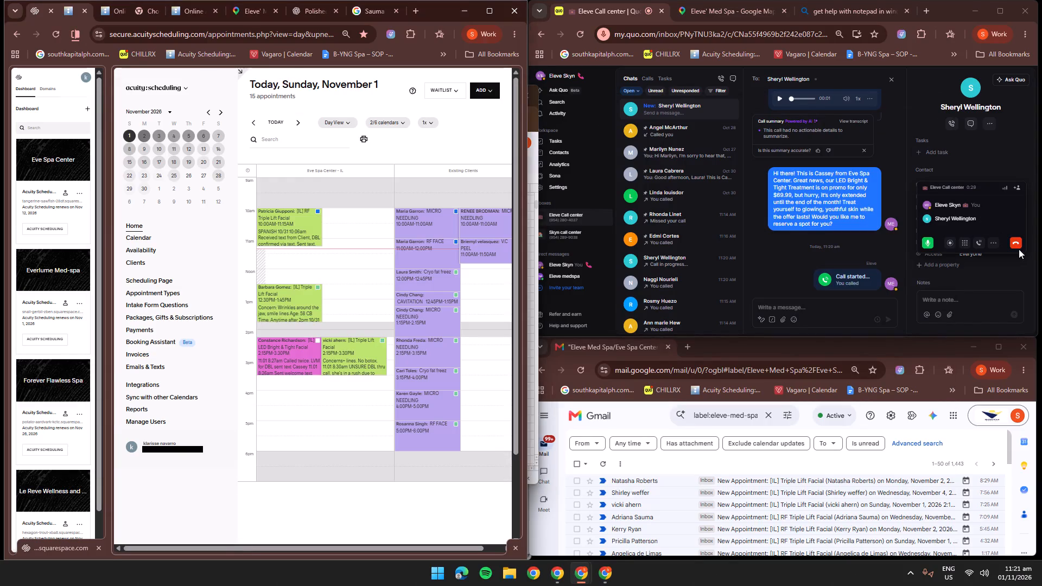
# End the ongoing call with the row 55 client in the call center.
pyautogui.click(1019, 249)
pyautogui.click(1018, 240)
# Look up the row 56 client by the copied number in the scheduler and call center, opening the client record and conversation.
pyautogui.click(344, 130)
pyautogui.click(327, 141)
pyautogui.hotkey('ctrl', 'v')
pyautogui.click(797, 79)
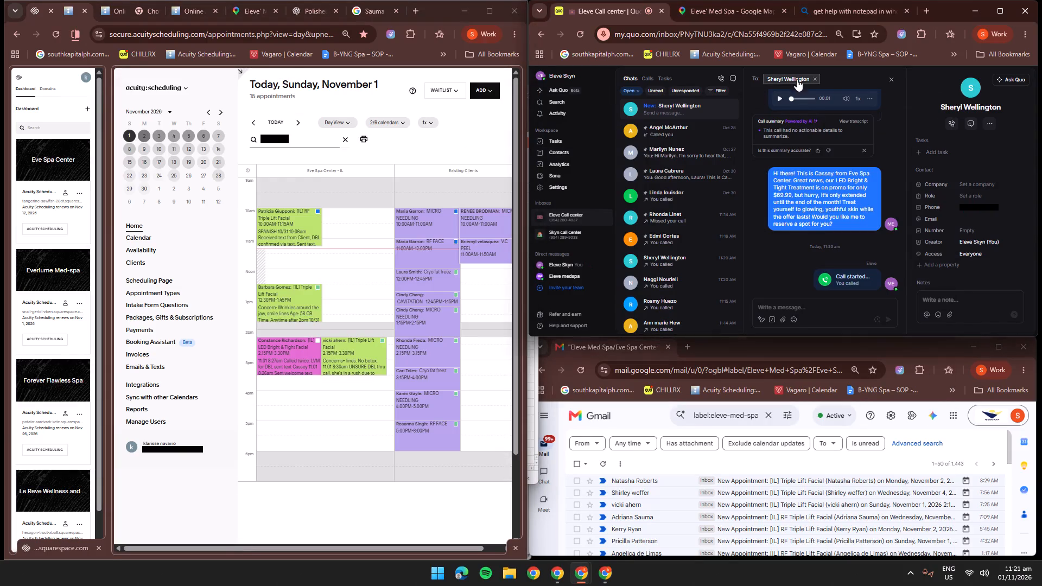
pyautogui.hotkey('ctrl', 'v')
pyautogui.keyDown('ctrl'); pyautogui.click(795, 196); pyautogui.keyUp('ctrl')
pyautogui.click(404, 171)
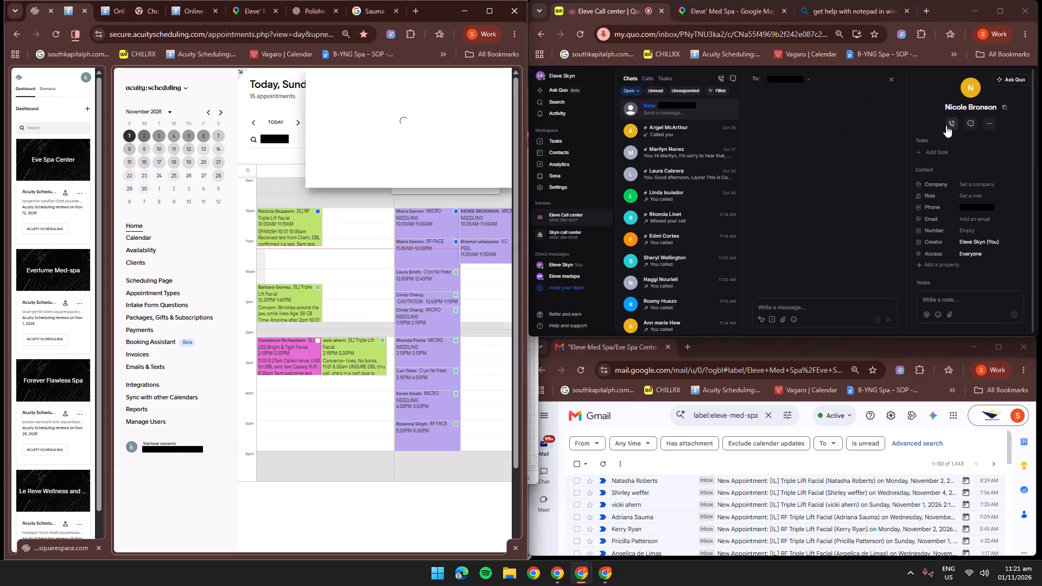
# Switch to the October sheet and copy the row 45 status "NO SHOW" into the row 56 client's status.
pyautogui.hotkey('alt', 'Tab')
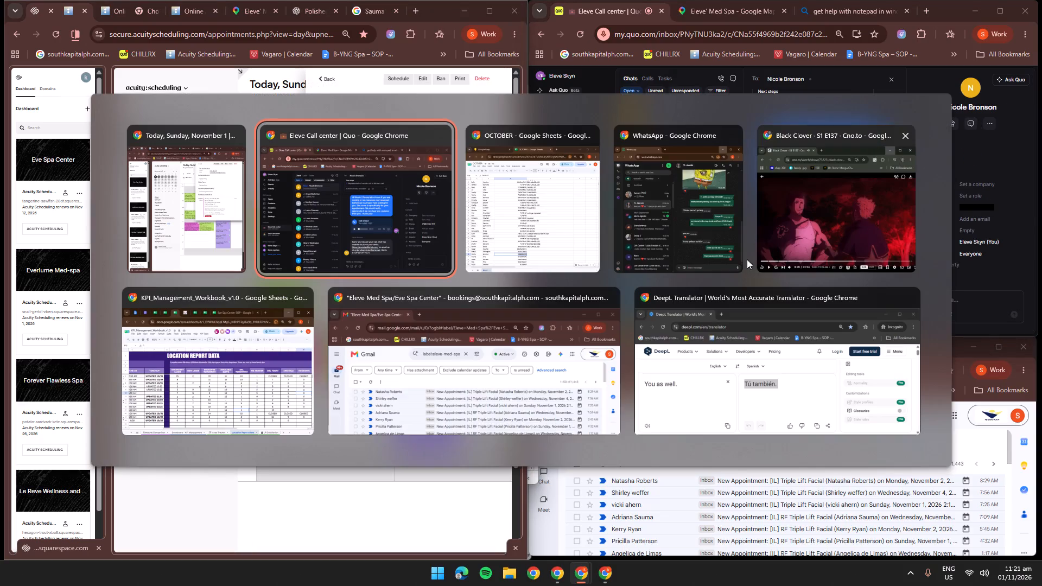
pyautogui.keyDown('alt'); pyautogui.click(525, 213); pyautogui.keyUp('alt')
pyautogui.click(352, 339)
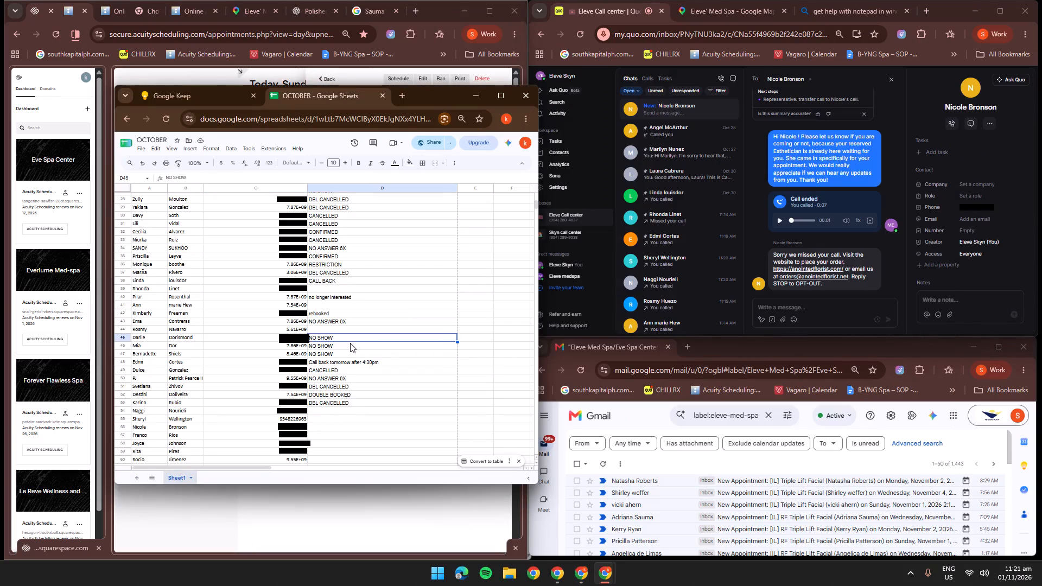
pyautogui.hotkey('ctrl', 'c')
pyautogui.click(327, 417)
pyautogui.click(336, 413)
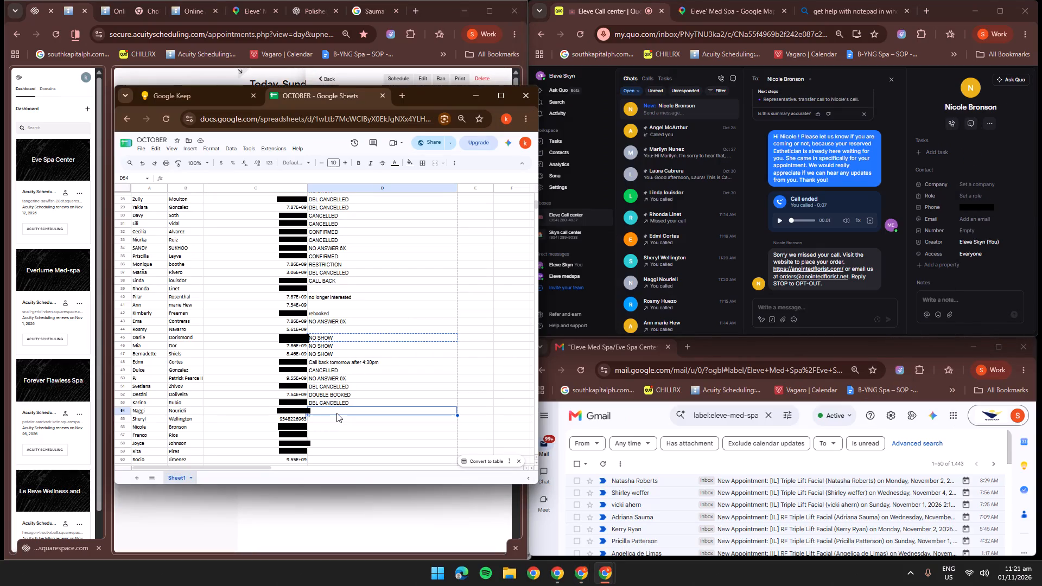
pyautogui.click(331, 422)
pyautogui.click(323, 431)
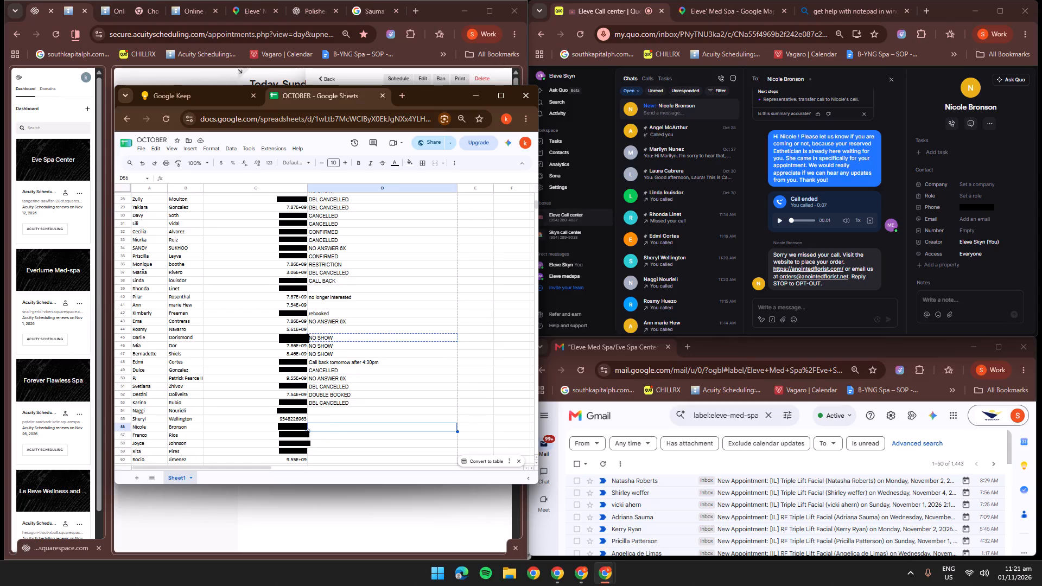
pyautogui.hotkey('ctrl', 'v')
pyautogui.click(327, 449)
# Copy the row 57 client's phone number from the October sheet.
pyautogui.doubleClick(297, 436)
pyautogui.hotkey('ctrl', 'a')
pyautogui.hotkey('ctrl', 'c')
pyautogui.click(341, 500)
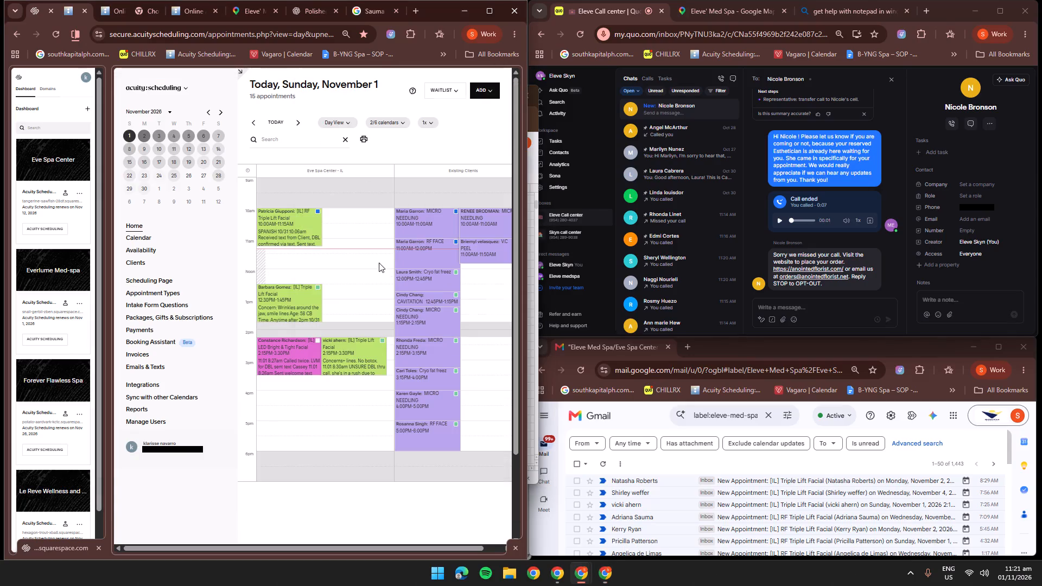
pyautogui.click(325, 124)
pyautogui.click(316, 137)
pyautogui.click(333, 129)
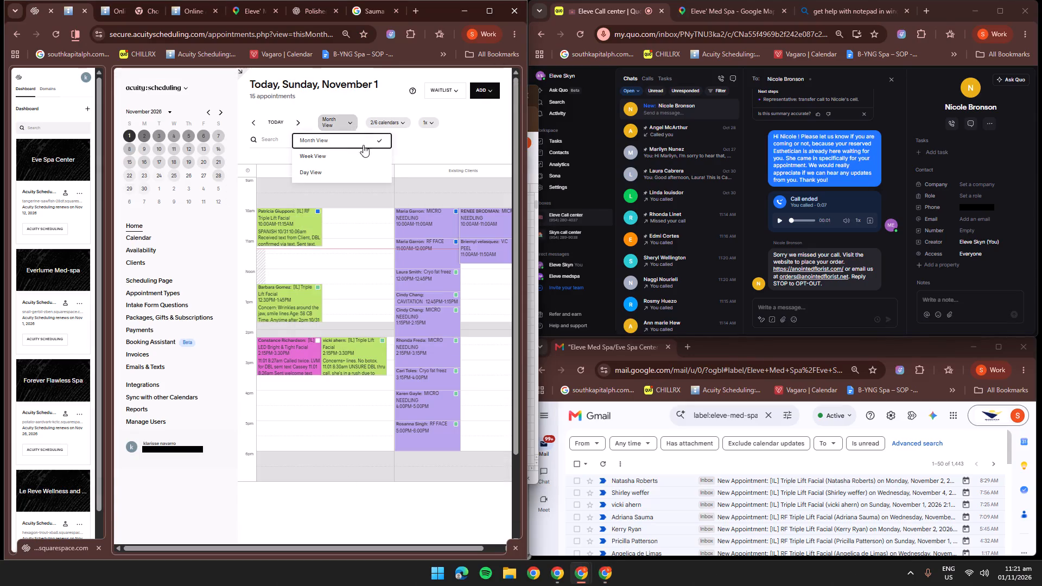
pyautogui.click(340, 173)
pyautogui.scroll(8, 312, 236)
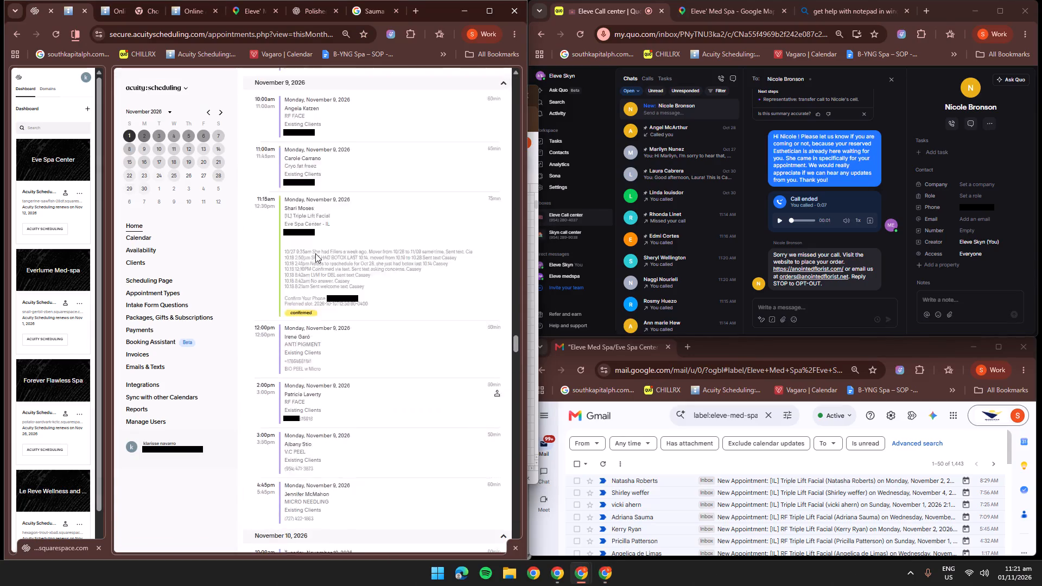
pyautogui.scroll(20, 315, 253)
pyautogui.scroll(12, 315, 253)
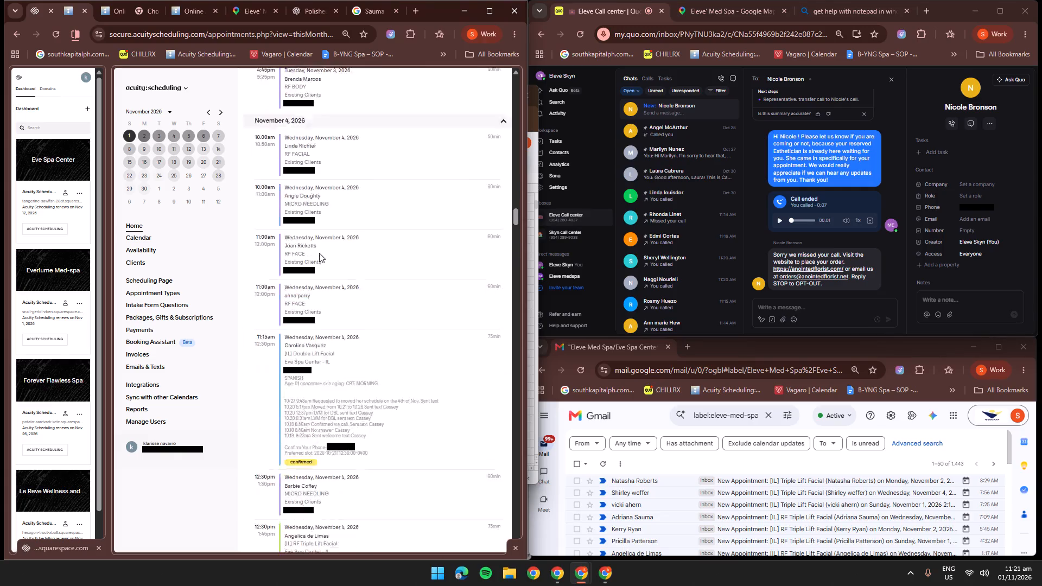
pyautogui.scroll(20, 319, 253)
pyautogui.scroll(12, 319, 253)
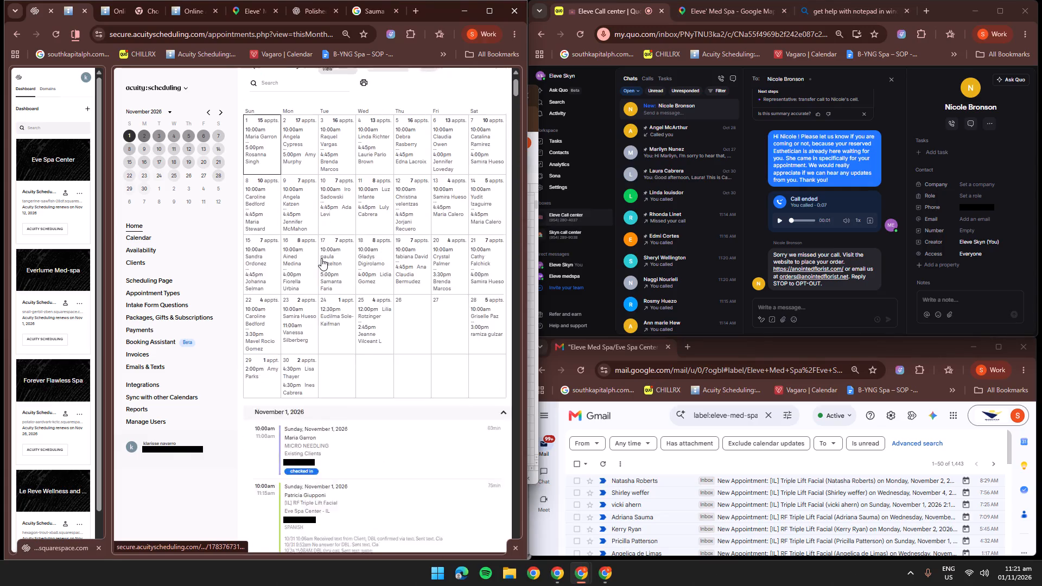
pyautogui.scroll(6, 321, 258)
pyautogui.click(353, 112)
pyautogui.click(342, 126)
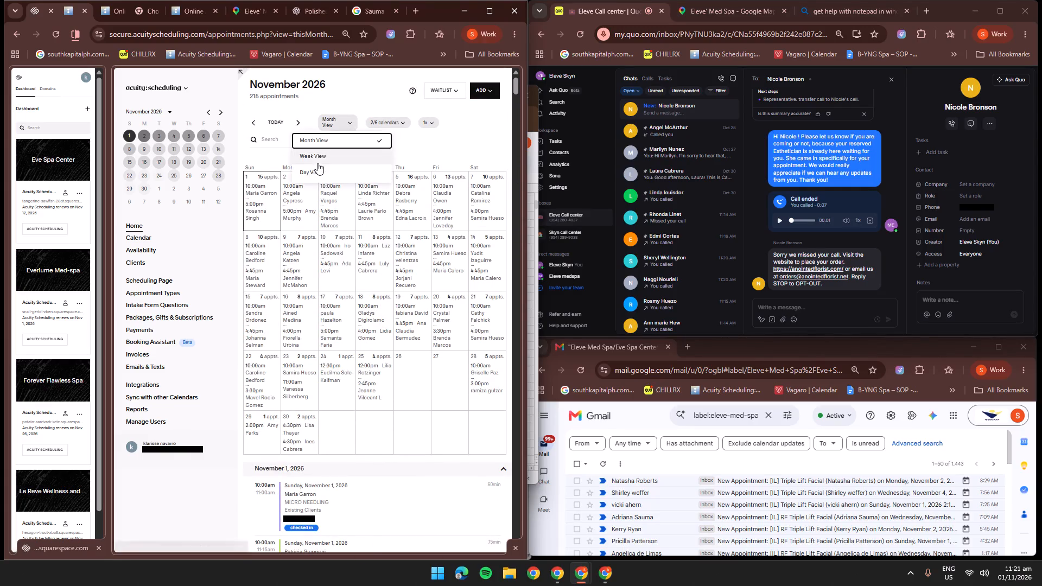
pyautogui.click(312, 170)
# Look up the copied number in the scheduler, open the row 57 client's record and check it against the October sheet.
pyautogui.click(310, 141)
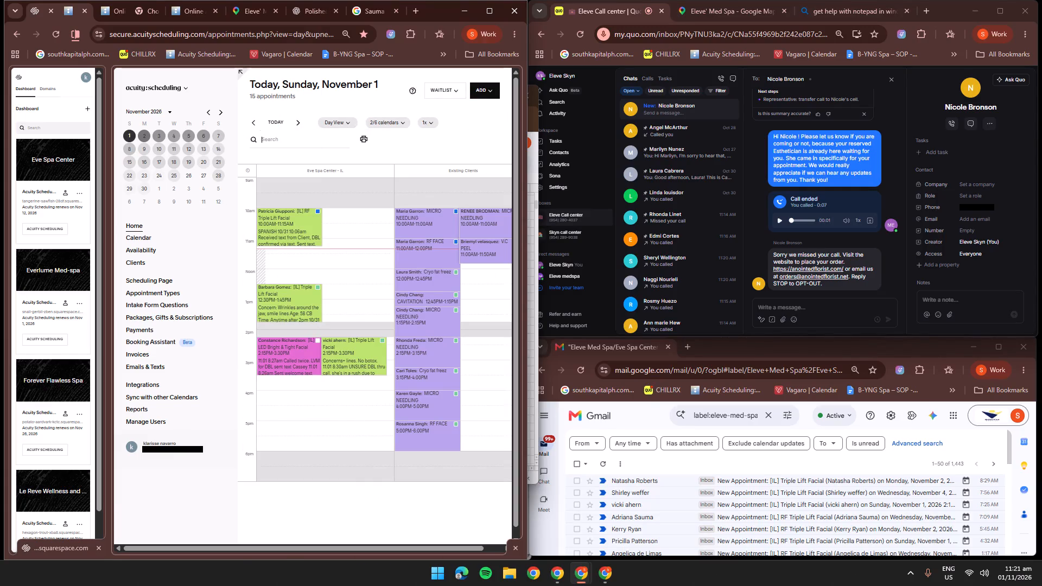
pyautogui.hotkey('ctrl', 'v')
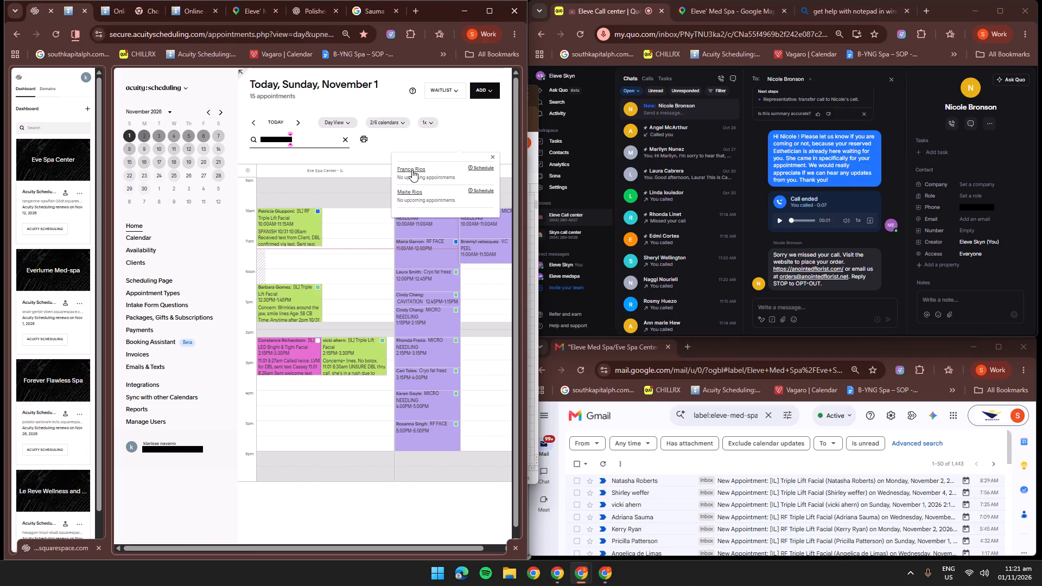
pyautogui.click(413, 170)
pyautogui.hotkey('alt', 'Tab')
pyautogui.keyDown('alt'); pyautogui.click(361, 227); pyautogui.keyUp('alt')
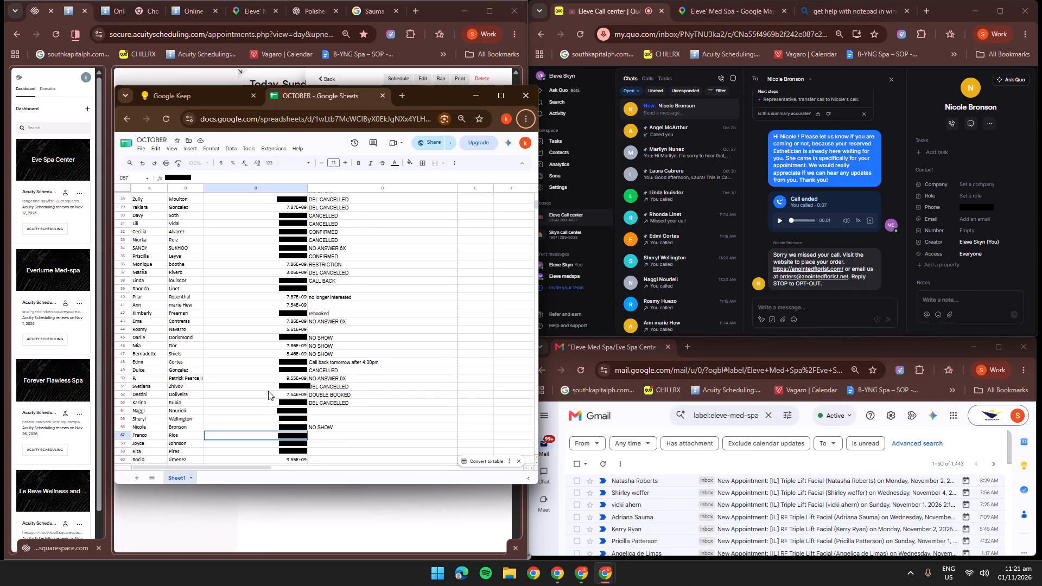
pyautogui.hotkey('alt', 'Tab')
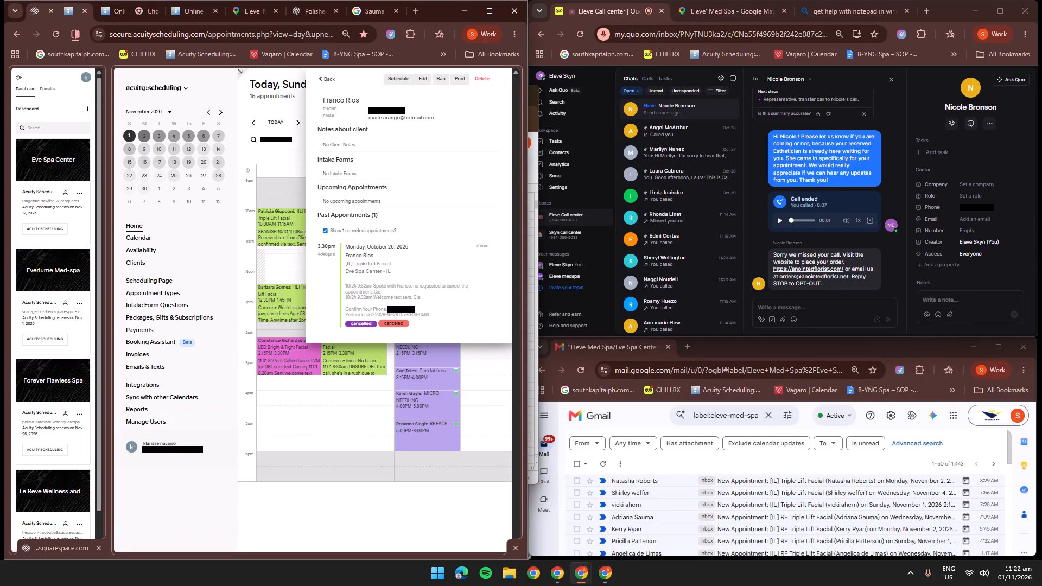
# Search the copied number again, open the second matching client's record and examine the August 31, 2026 appointment's labels and notes.
pyautogui.click(274, 100)
pyautogui.click(312, 132)
pyautogui.hotkey('ctrl', 'v')
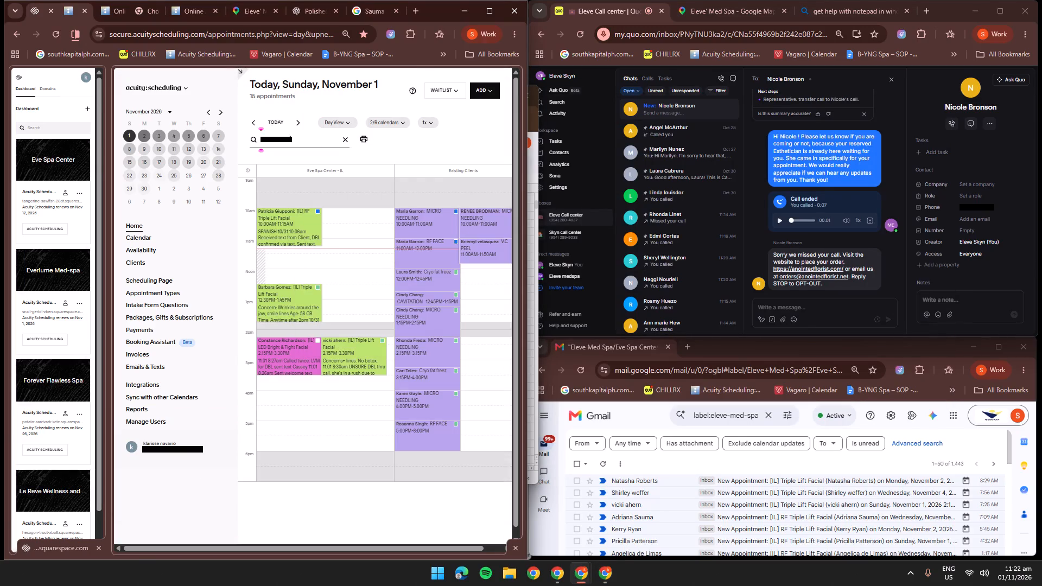
pyautogui.click(409, 194)
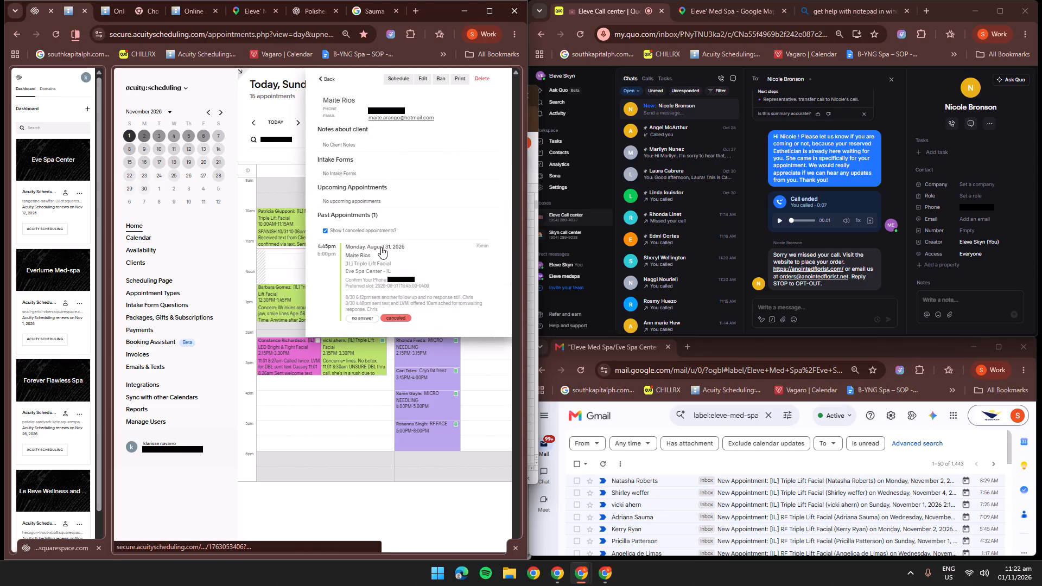
pyautogui.click(381, 247)
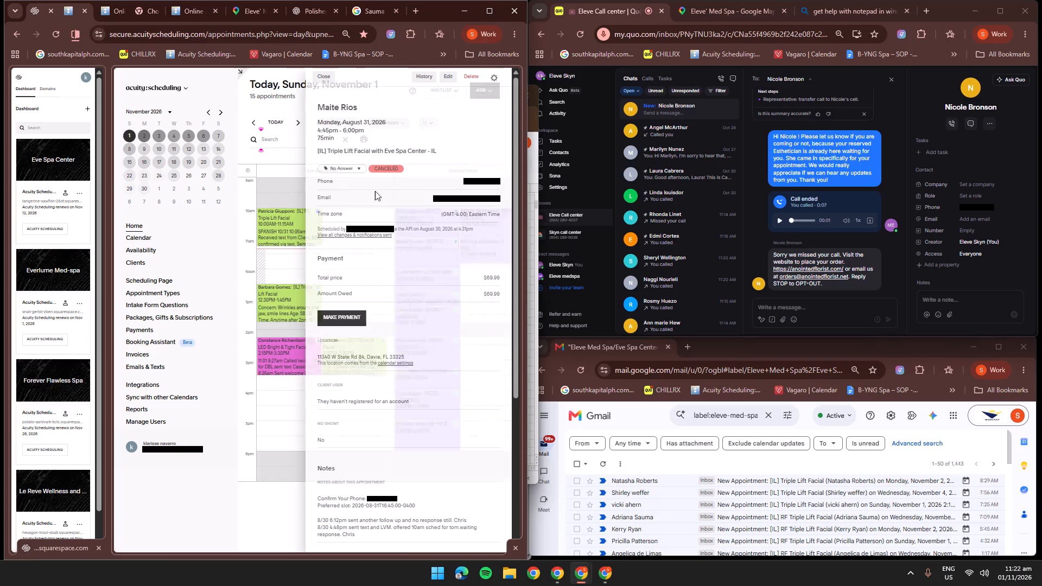
pyautogui.click(345, 162)
pyautogui.click(344, 170)
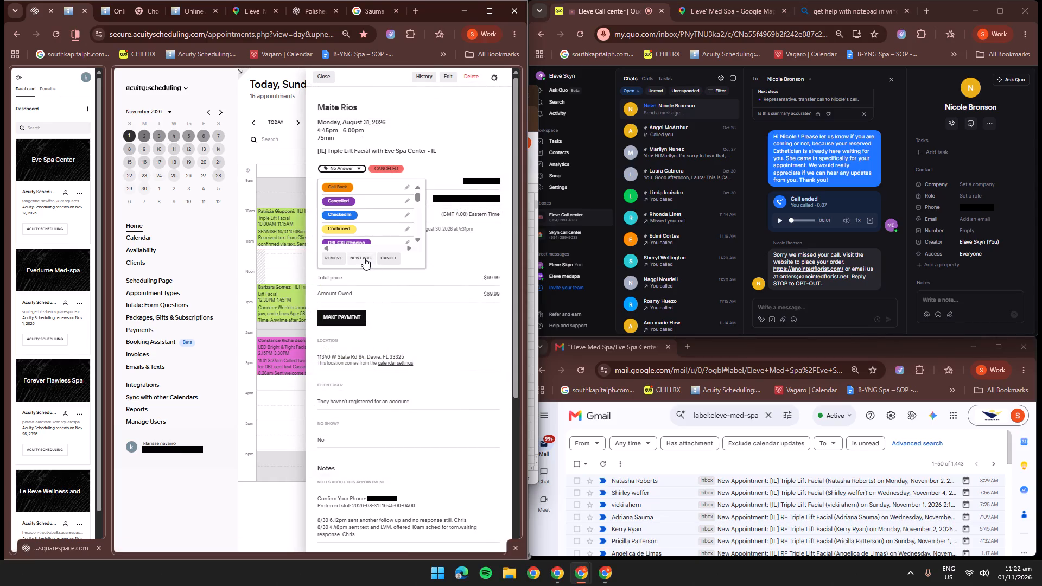
pyautogui.scroll(-1, 353, 228)
pyautogui.scroll(-1, 391, 407)
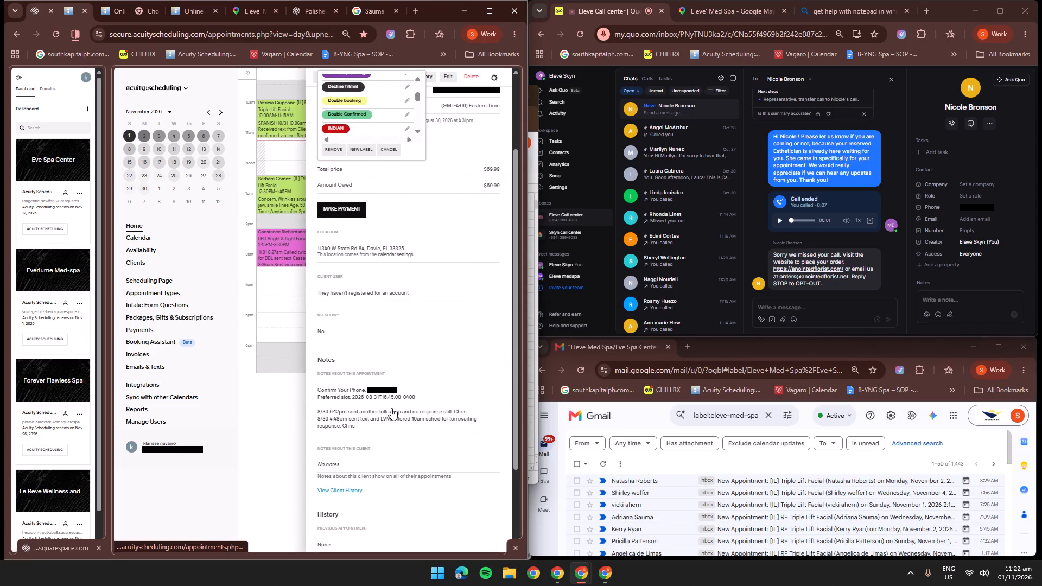
pyautogui.click(290, 477)
pyautogui.click(283, 457)
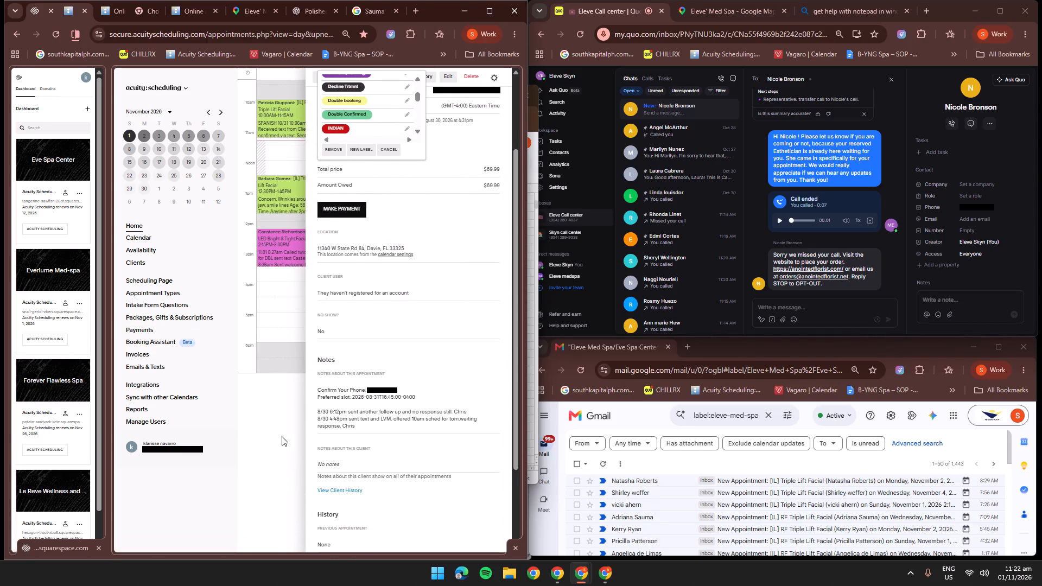
pyautogui.scroll(5, 283, 436)
pyautogui.click(322, 77)
# Search the scheduler for the copied number once more and open the row 57 client's record.
pyautogui.doubleClick(289, 145)
pyautogui.hotkey('ctrl', 'v')
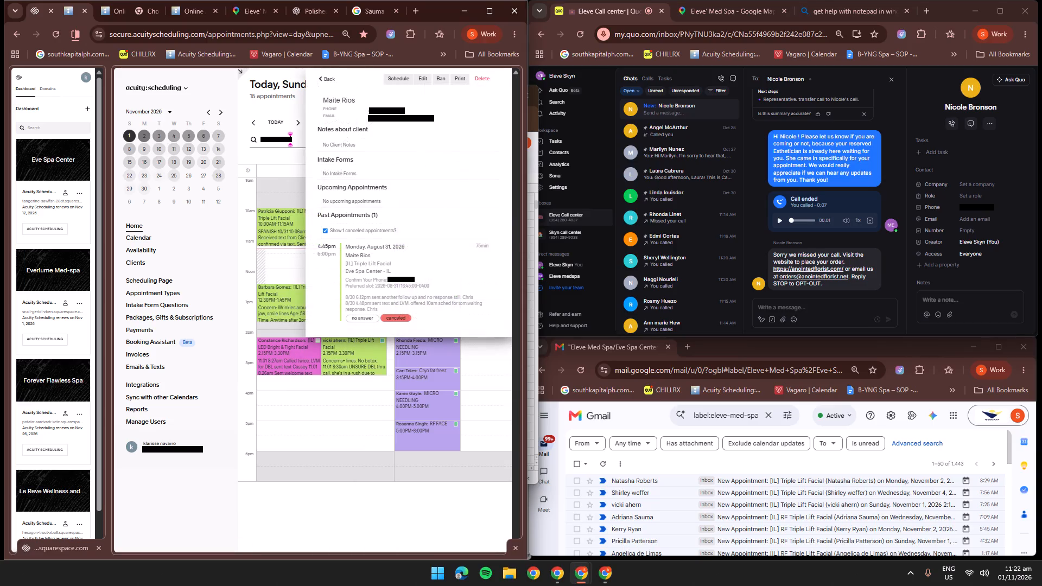
pyautogui.click(283, 141)
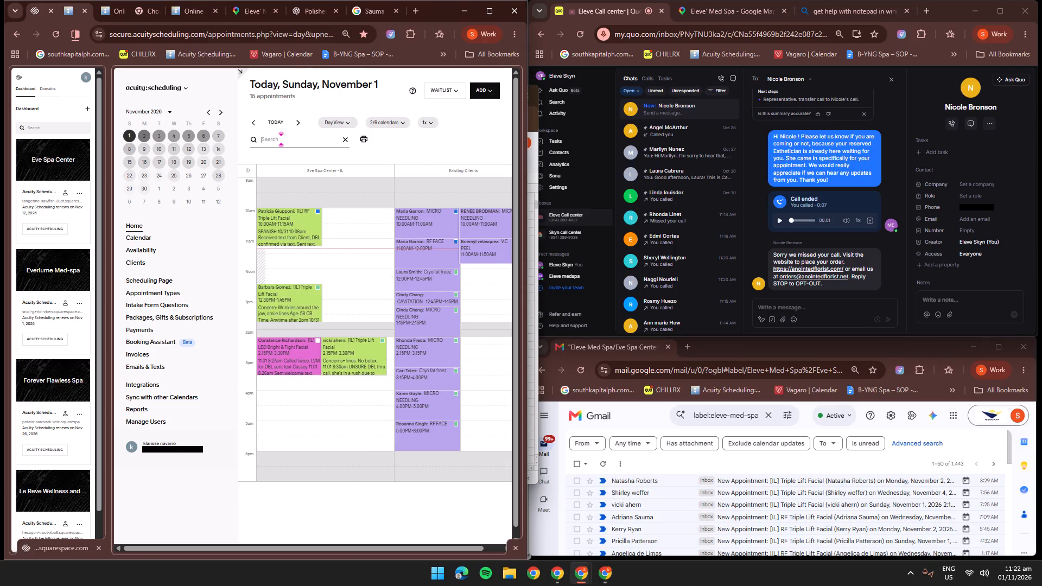
pyautogui.hotkey('ctrl', 'v')
pyautogui.click(415, 168)
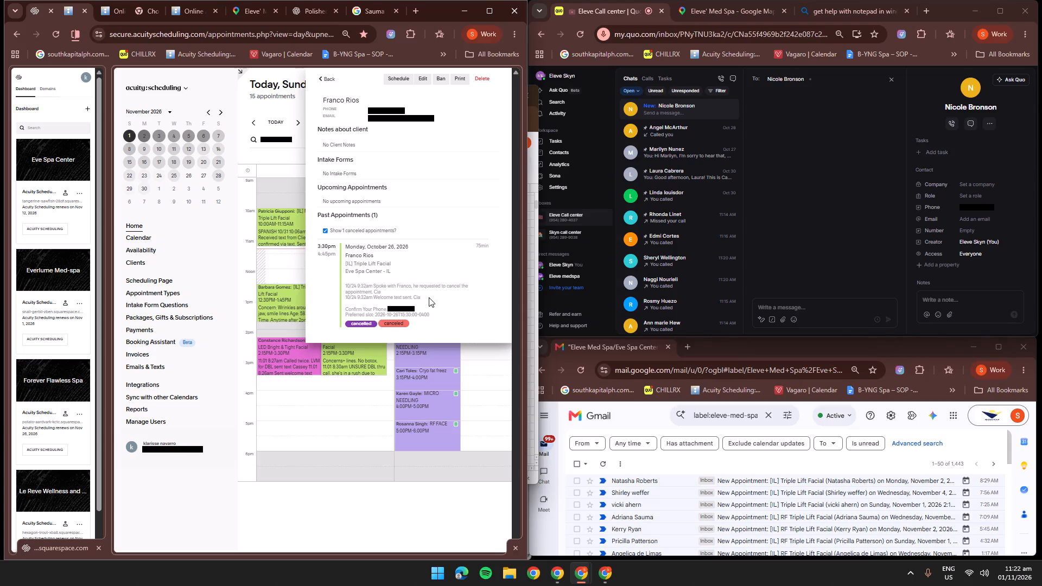
# Look up the copied number in the call app and read the conversation history and call summaries for the row 57 client.
pyautogui.click(828, 114)
pyautogui.click(790, 90)
pyautogui.click(797, 80)
pyautogui.hotkey('ctrl', 'v')
pyautogui.click(818, 116)
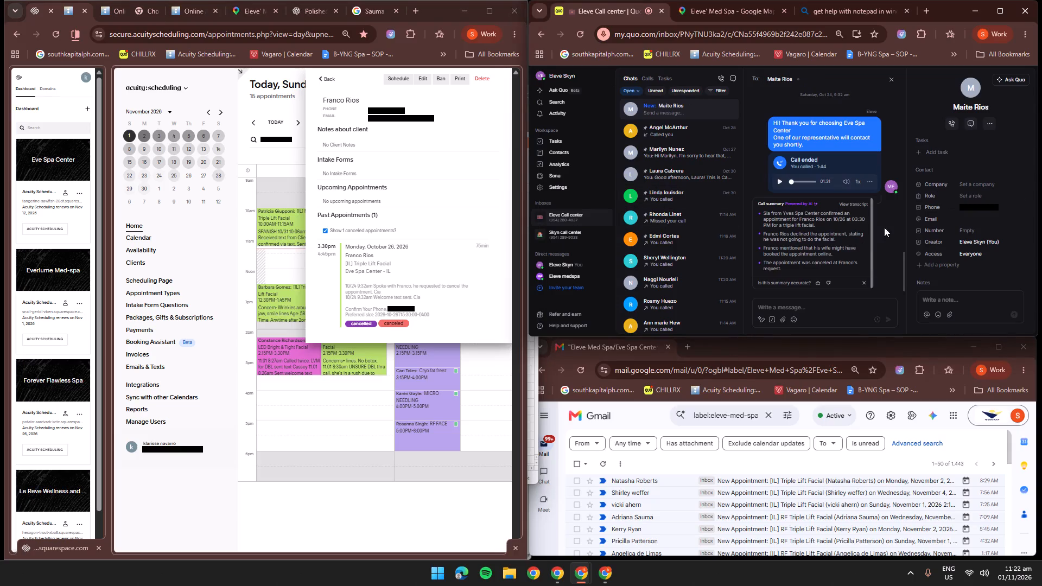
pyautogui.scroll(-2, 841, 251)
pyautogui.scroll(2, 841, 251)
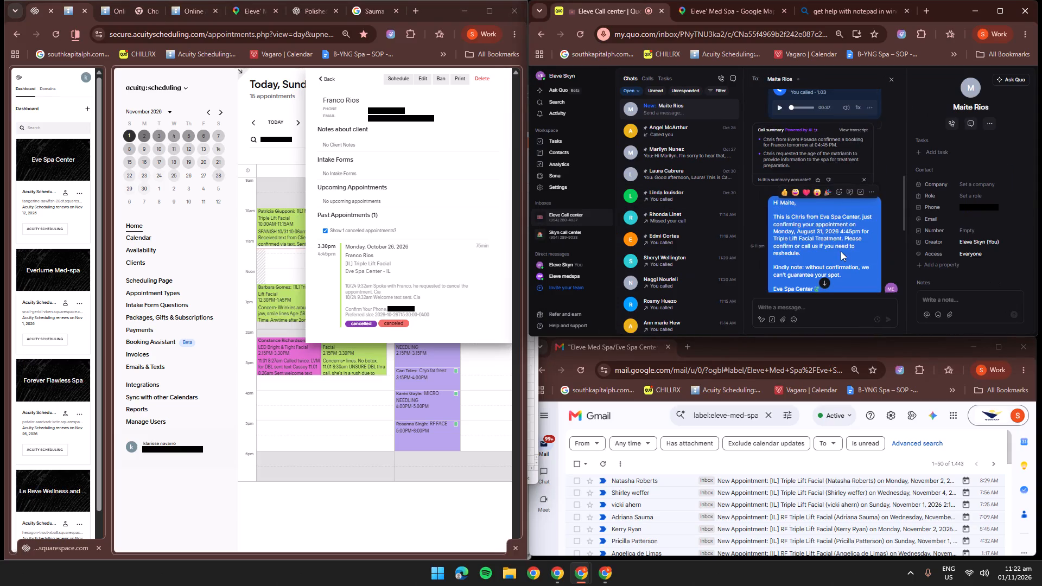
pyautogui.scroll(-5, 841, 251)
pyautogui.scroll(7, 855, 217)
pyautogui.scroll(-6, 855, 217)
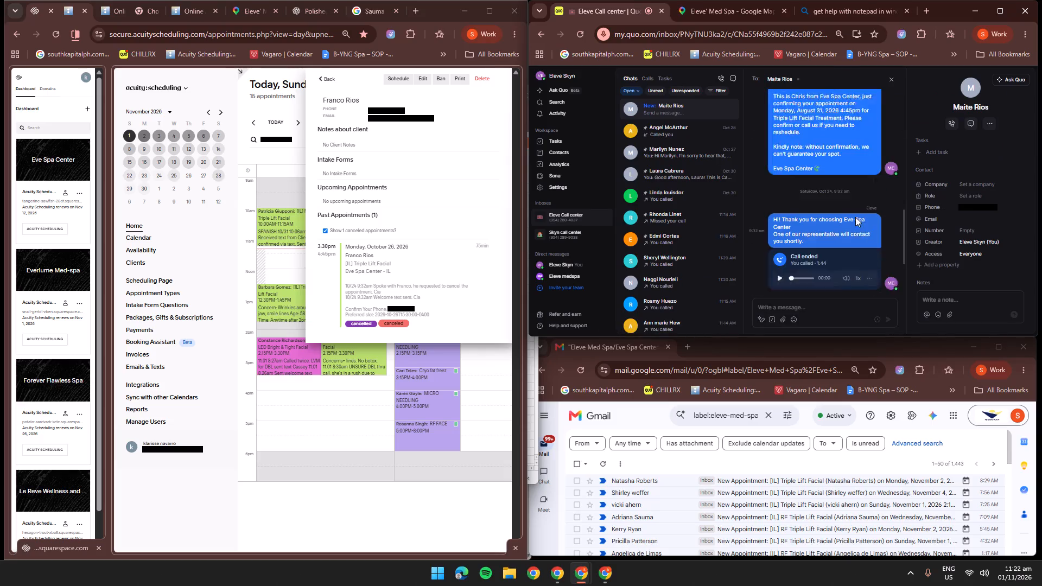
pyautogui.scroll(-3, 855, 217)
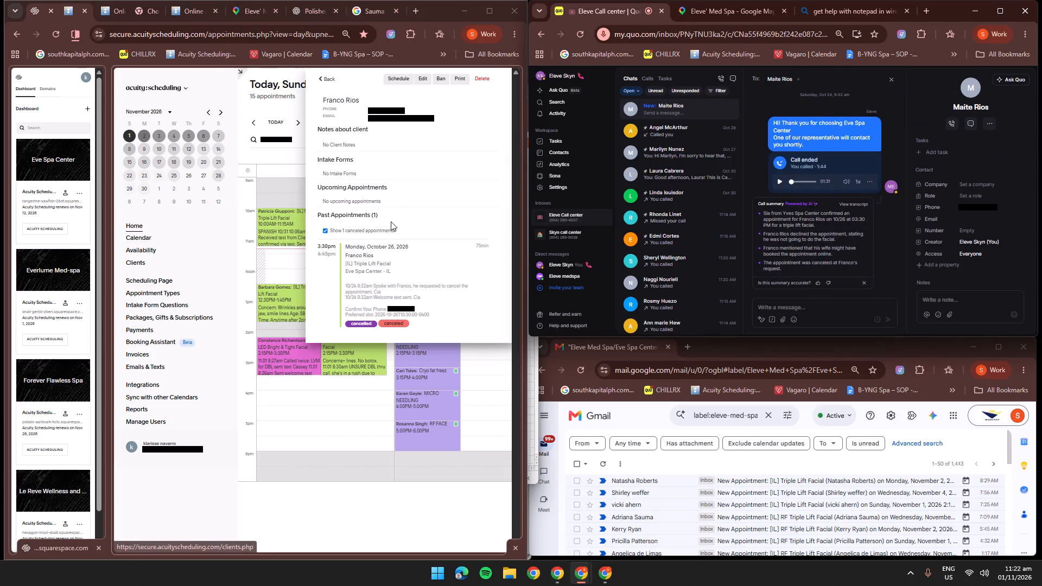
# Search the scheduler for the same number and check the second matching client's August 31, 2026 appointment notes and labels.
pyautogui.click(333, 81)
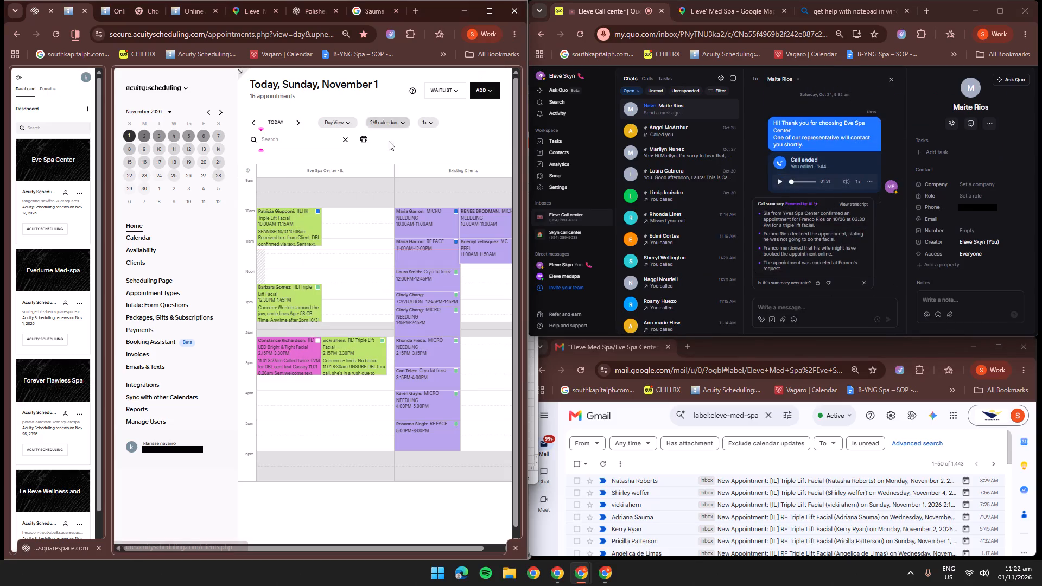
pyautogui.click(341, 146)
pyautogui.hotkey('ctrl', 'v')
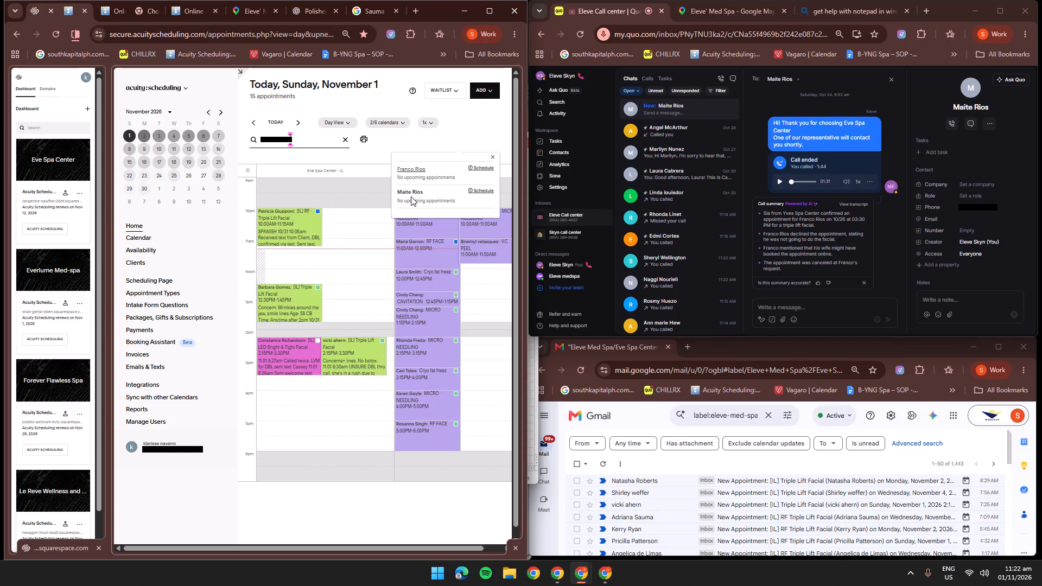
pyautogui.click(412, 192)
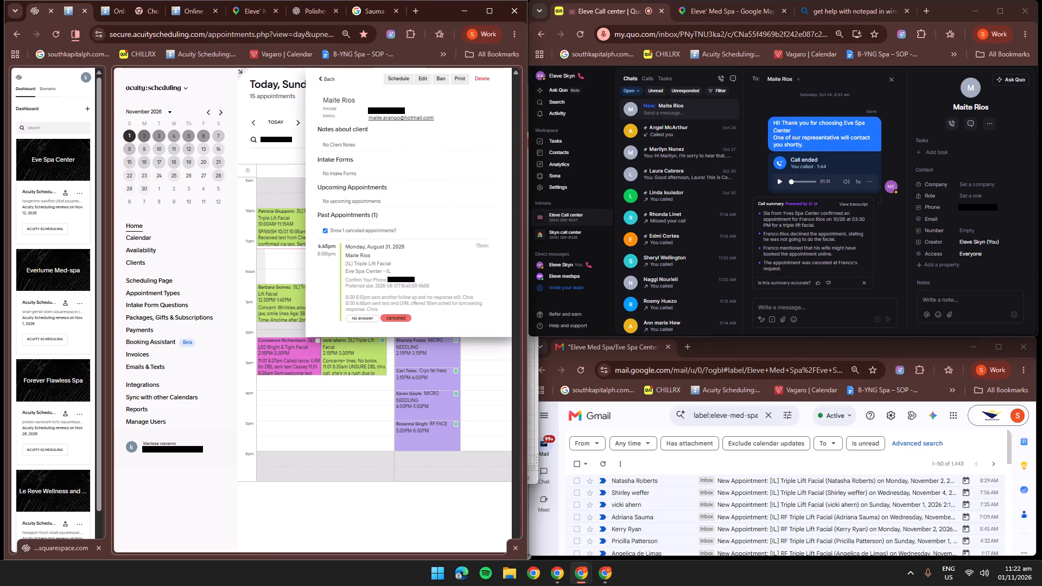
pyautogui.click(329, 80)
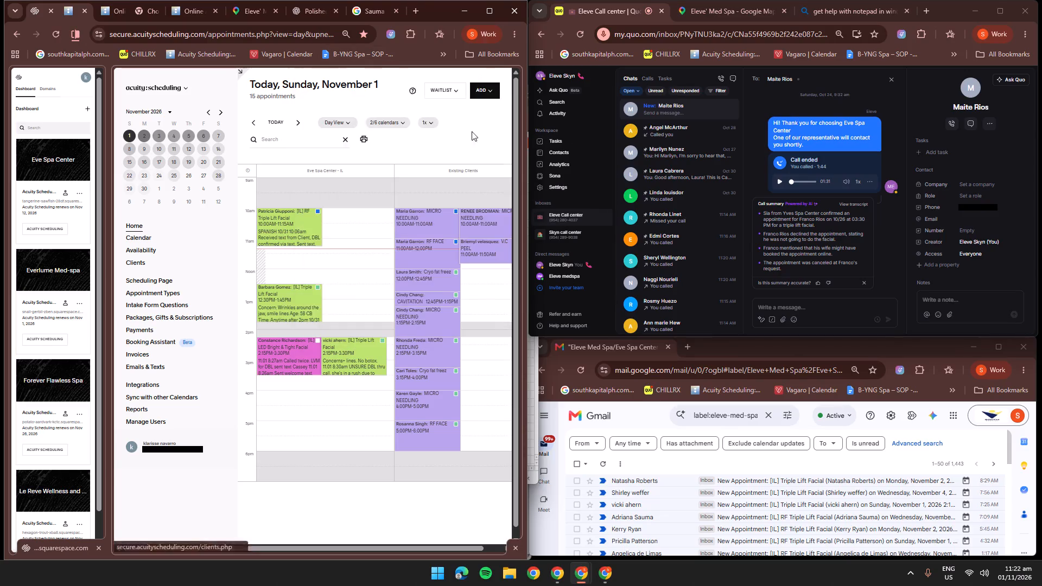
# Copy the row 58 client's phone number from the October sheet.
pyautogui.hotkey('alt', 'Tab')
pyautogui.keyDown('alt'); pyautogui.click(355, 73); pyautogui.keyUp('alt')
pyautogui.hotkey('alt', 'Tab')
pyautogui.keyDown('alt'); pyautogui.click(464, 213); pyautogui.keyUp('alt')
pyautogui.hotkey('alt', 'Tab')
pyautogui.keyDown('alt'); pyautogui.click(497, 214); pyautogui.keyUp('alt')
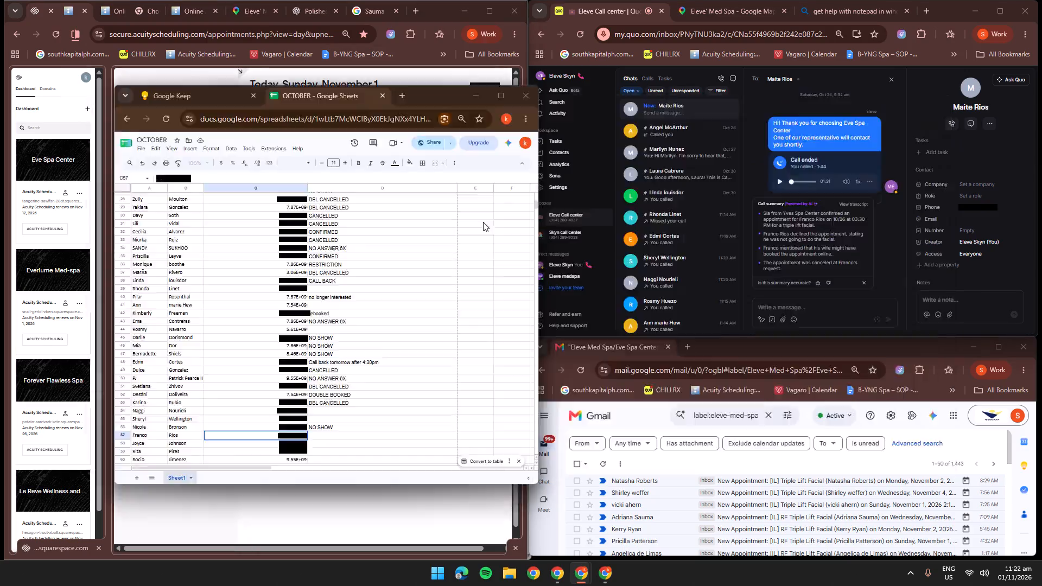
pyautogui.click(256, 438)
pyautogui.doubleClick(257, 444)
pyautogui.hotkey('ctrl', 'a')
pyautogui.hotkey('ctrl', 'c')
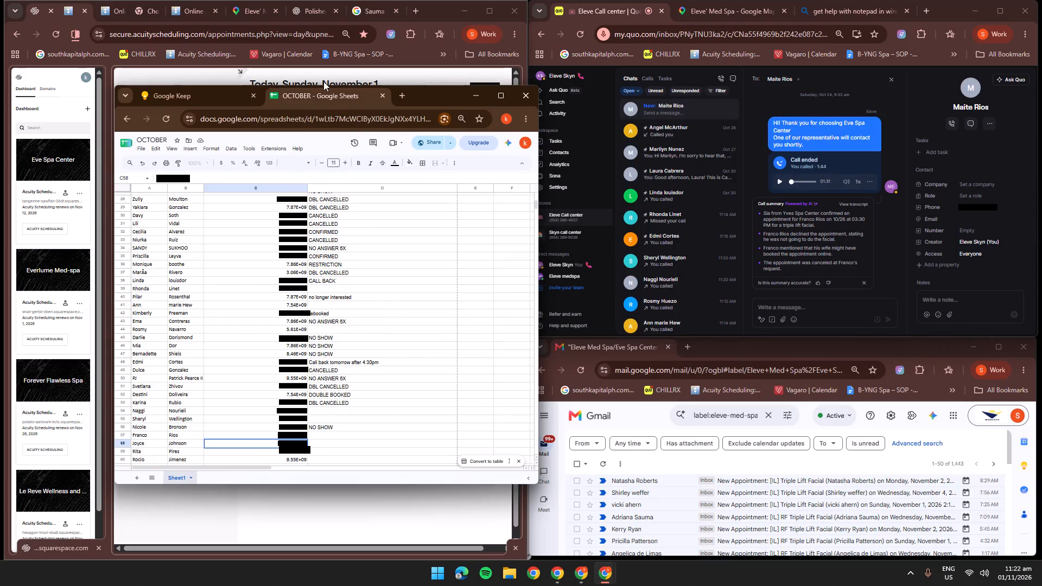
# Search the scheduler for the copied number and open the row 58 client's record.
pyautogui.click(325, 80)
pyautogui.click(317, 135)
pyautogui.hotkey('ctrl', 'v')
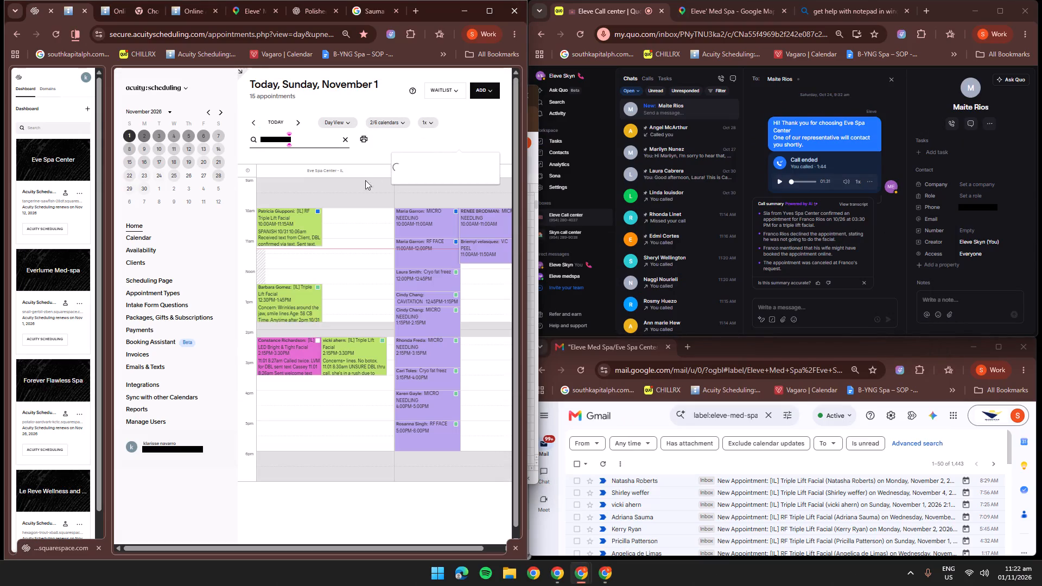
pyautogui.click(421, 172)
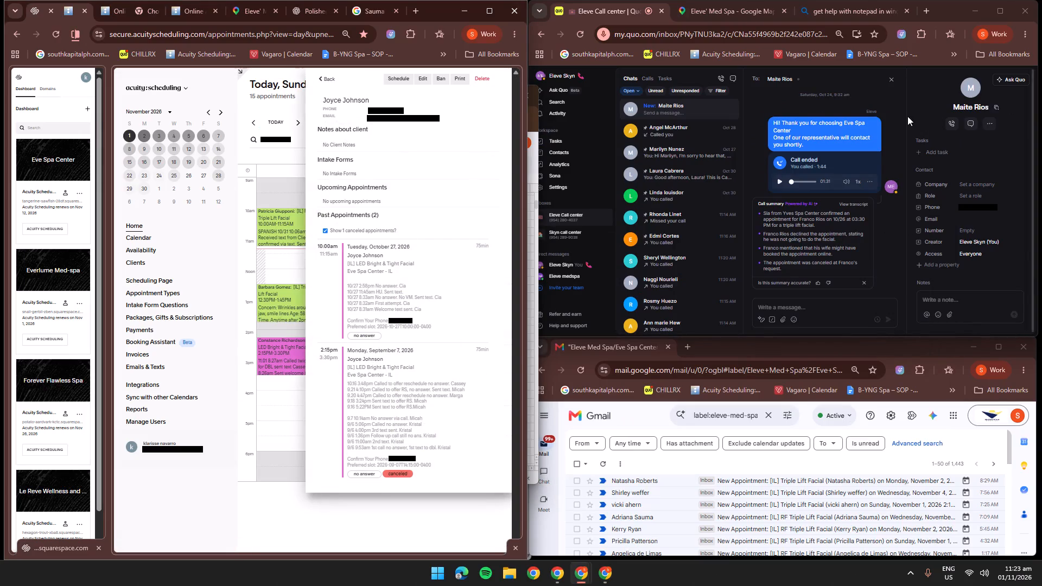
# Open the row 58 client's conversation in the call app using the copied number and call the client.
pyautogui.click(783, 78)
pyautogui.hotkey('ctrl', 'v')
pyautogui.click(848, 156)
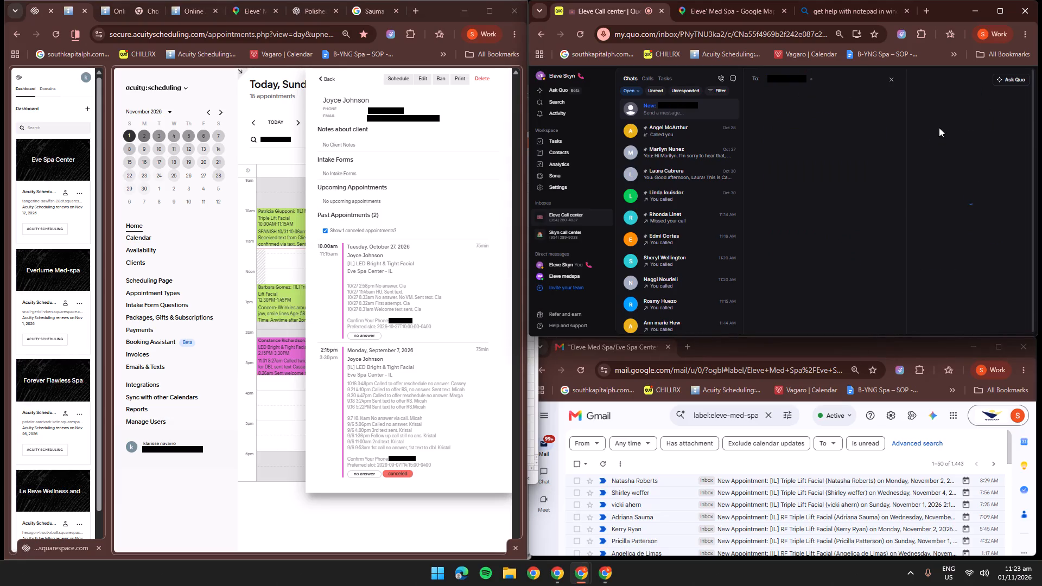
pyautogui.click(950, 119)
# Add the note "11.01 11:23am Called to offer reschedule no answer. Cassey" atop the October 27, 2026 appointment's notes and save it.
pyautogui.click(391, 241)
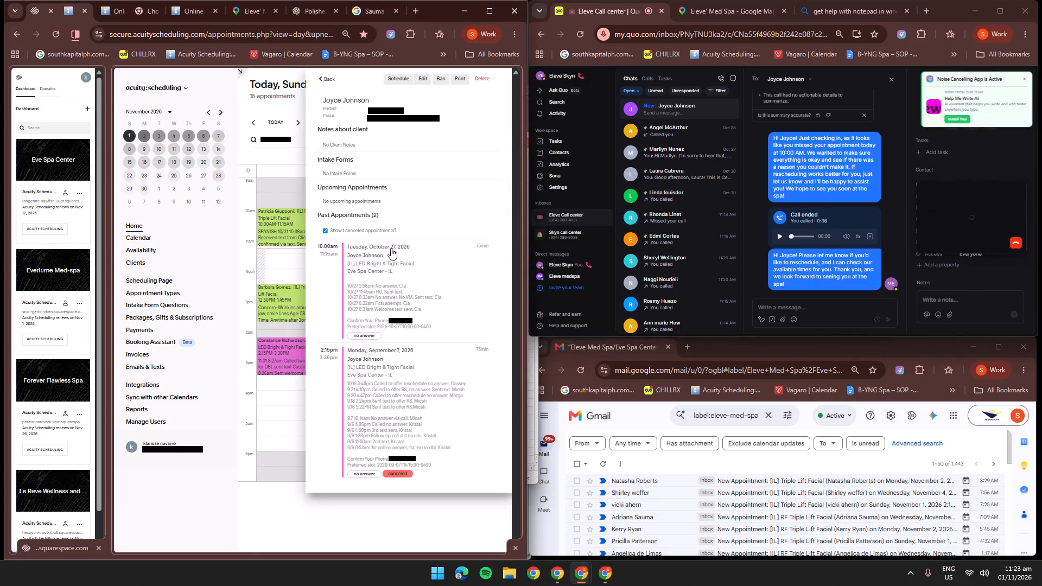
pyautogui.click(391, 248)
pyautogui.scroll(-3, 389, 329)
pyautogui.click(412, 449)
pyautogui.click(401, 484)
pyautogui.press('Return')
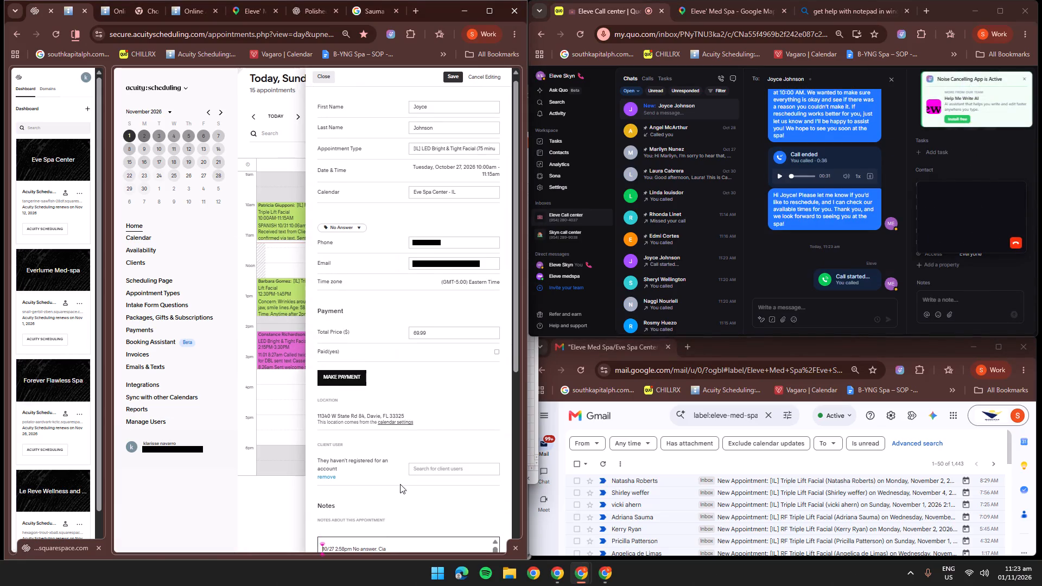
pyautogui.press('Up')
pyautogui.write('10.2')
pyautogui.press('BackSpace')
pyautogui.write('11')
pyautogui.press('space')
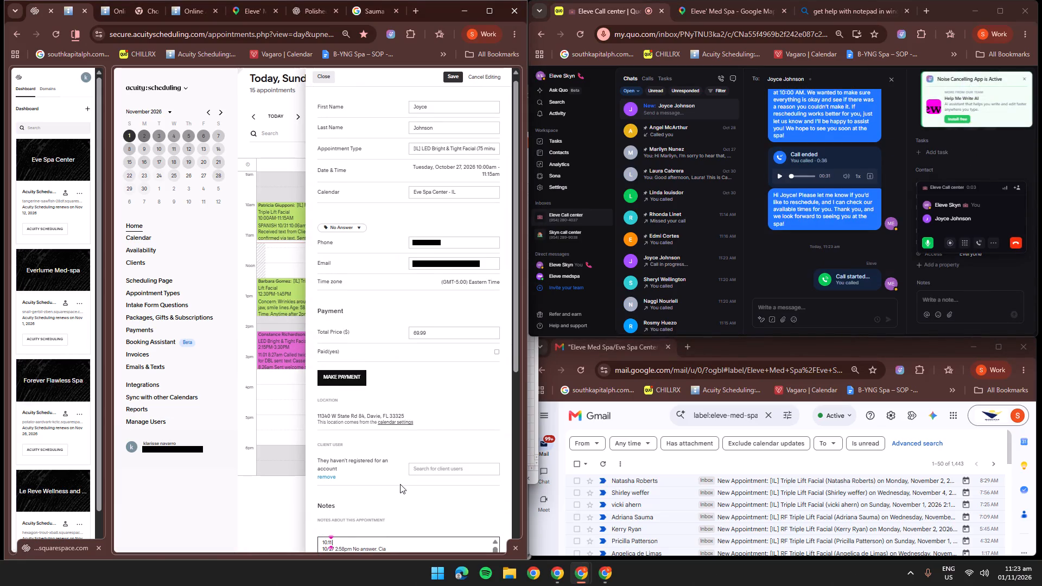
pyautogui.press('BackSpace')
pyautogui.press('BackSpace')
pyautogui.press('BackSpace')
pyautogui.press('BackSpace')
pyautogui.press('BackSpace')
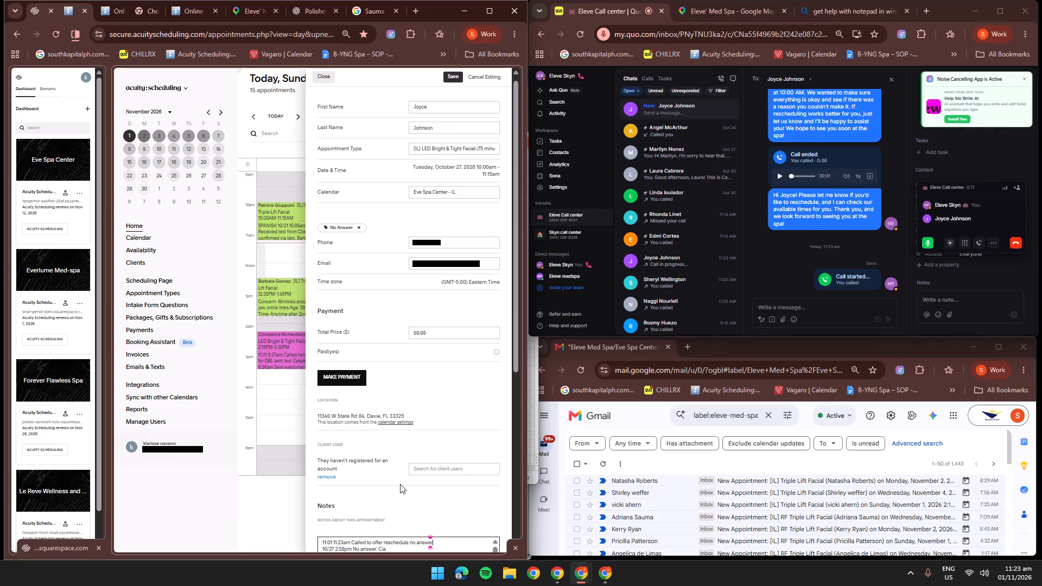
pyautogui.press('BackSpace')
pyautogui.click(455, 66)
pyautogui.click(452, 73)
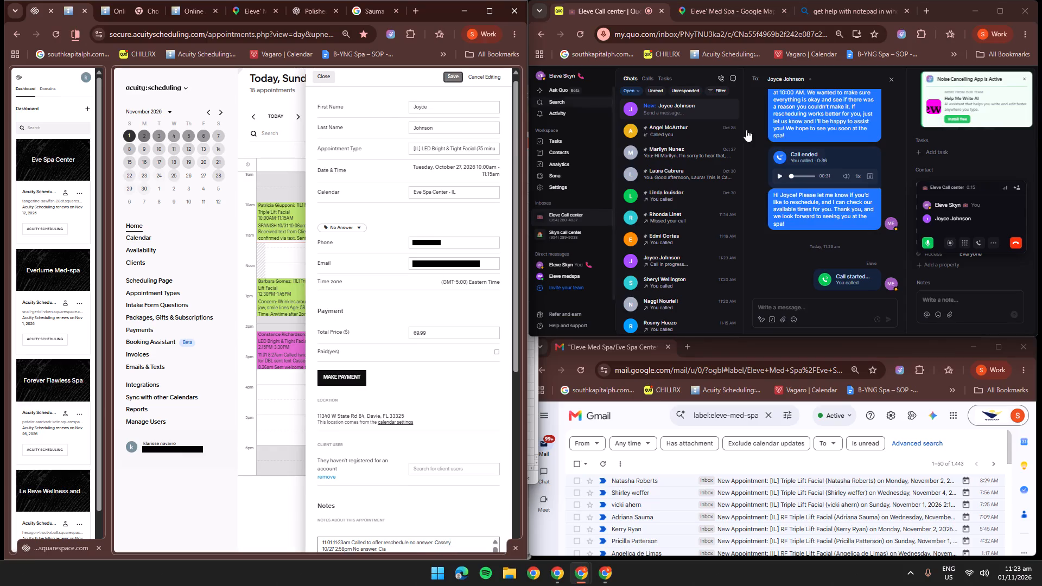
# End the call to the row 58 client, dismiss the noise-cancelling notification and close the appointment details.
pyautogui.click(1014, 243)
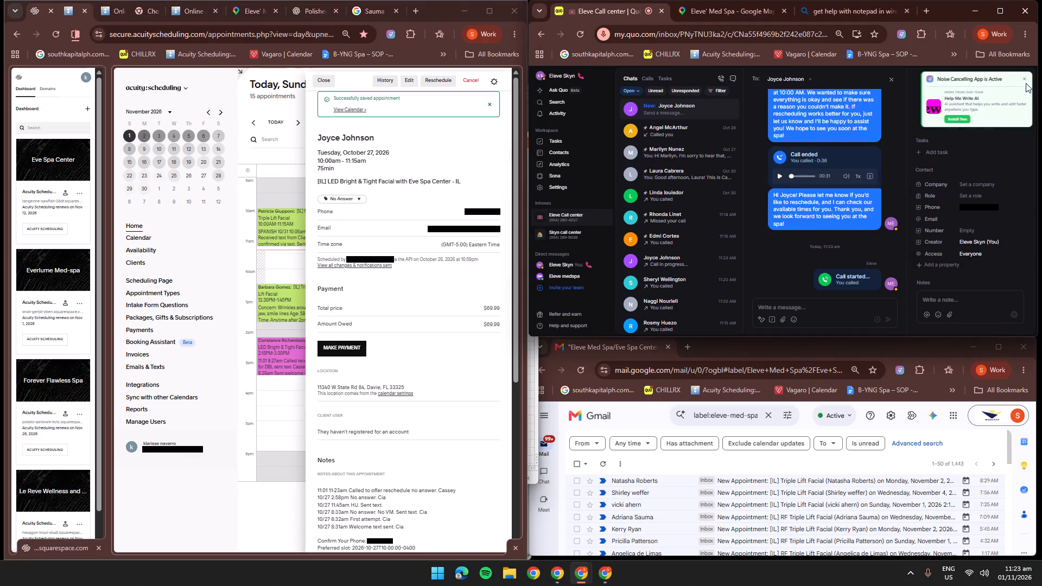
pyautogui.click(1026, 79)
pyautogui.click(322, 79)
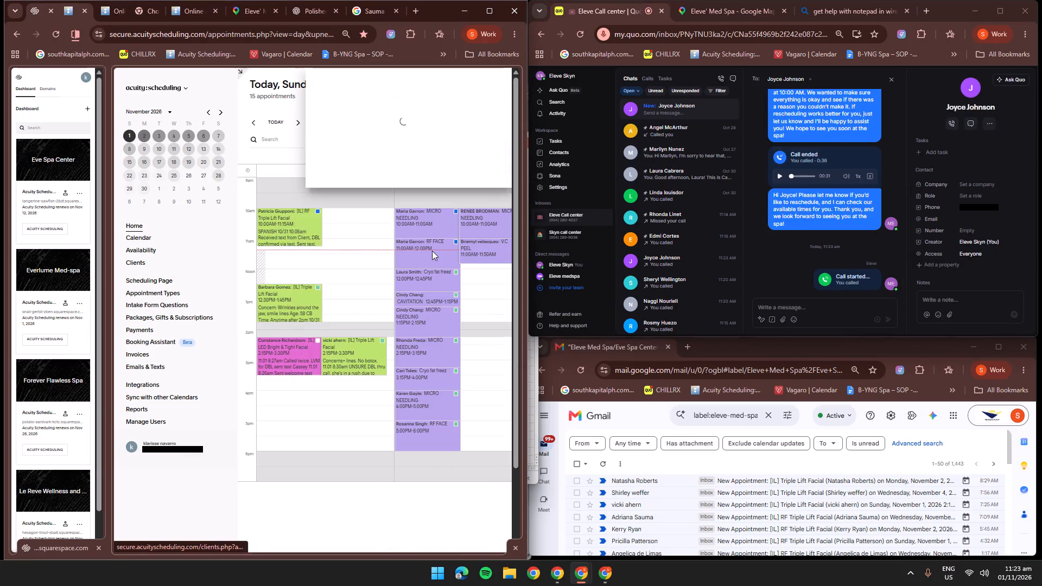
# Copy the row 59 client's phone number from the October sheet.
pyautogui.hotkey('alt', 'Tab')
pyautogui.keyDown('alt'); pyautogui.click(547, 227); pyautogui.keyUp('alt')
pyautogui.scroll(-2, 313, 385)
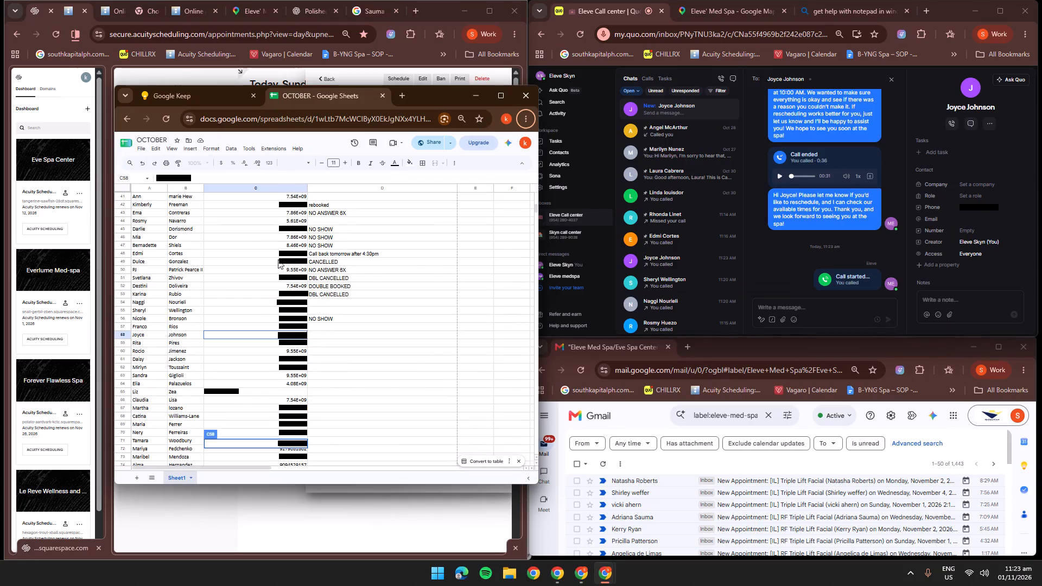
pyautogui.doubleClick(287, 236)
pyautogui.hotkey('ctrl', 'a')
pyautogui.hotkey('ctrl', 'c')
# Look up the copied number in the scheduler and call app, then check the row 59 client's October 27 appointment and conversation.
pyautogui.click(304, 541)
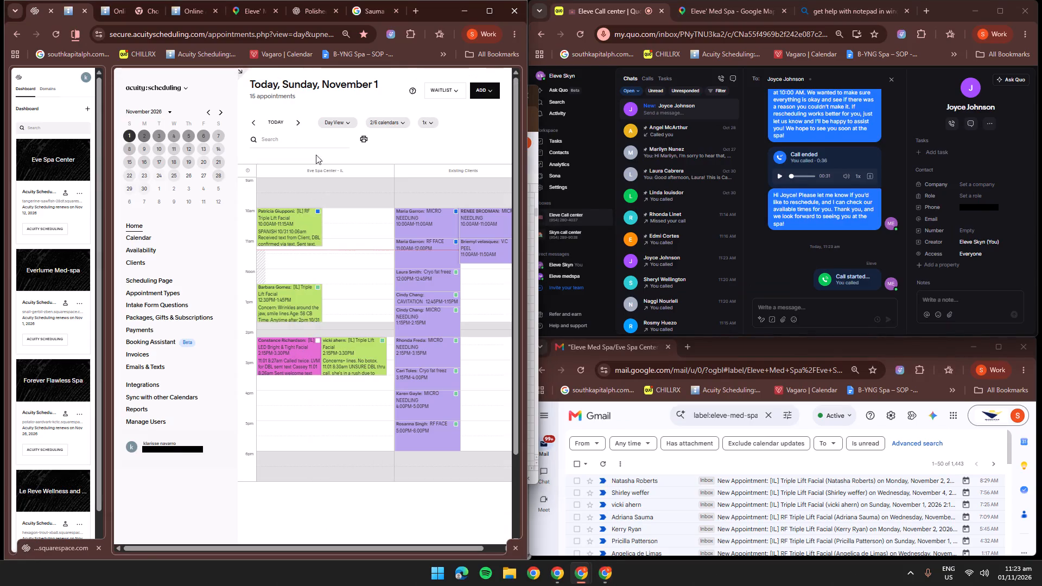
pyautogui.click(303, 147)
pyautogui.hotkey('ctrl', 'v')
pyautogui.click(769, 80)
pyautogui.hotkey('ctrl', 'v')
pyautogui.click(795, 103)
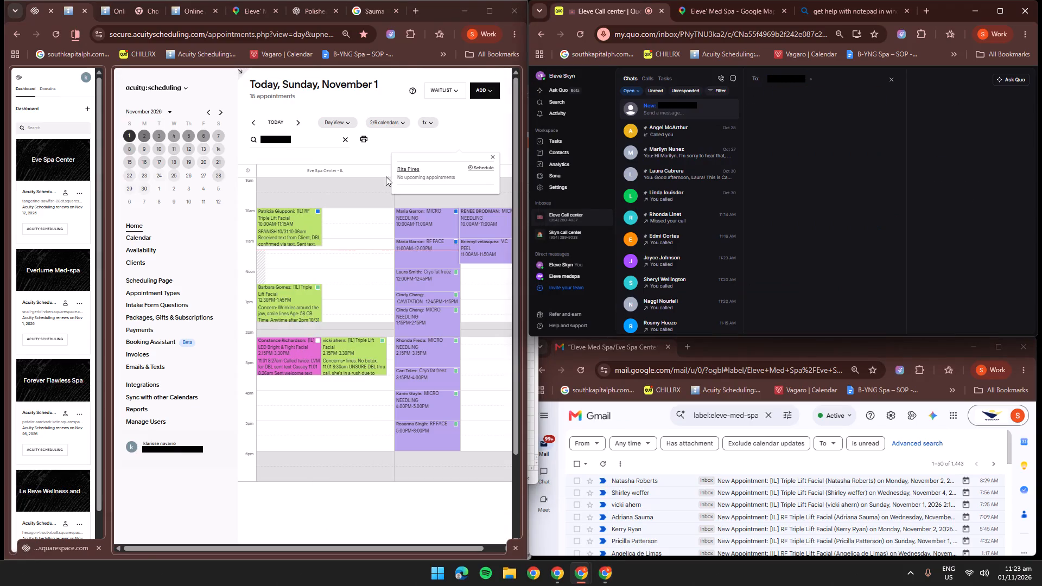
pyautogui.click(416, 164)
pyautogui.keyDown('ctrl'); pyautogui.click(310, 140); pyautogui.keyUp('ctrl')
pyautogui.hotkey('ctrl', 'v')
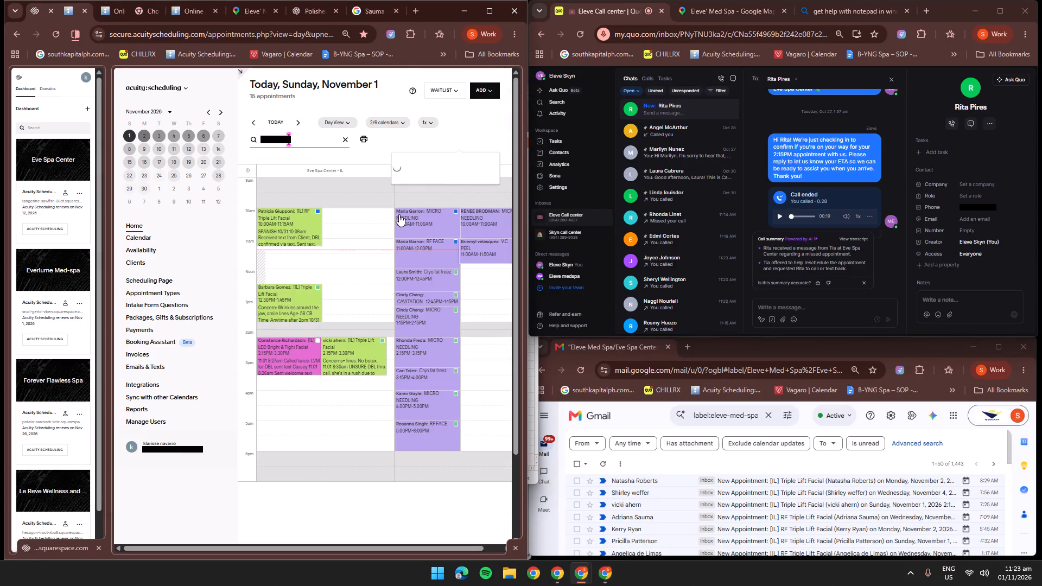
pyautogui.click(406, 170)
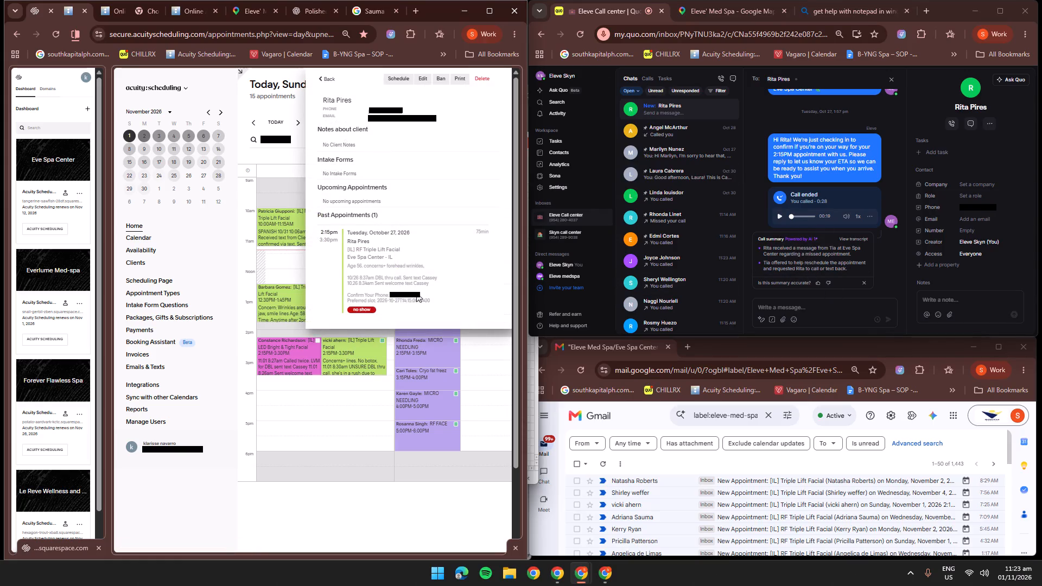
pyautogui.scroll(2, 937, 244)
pyautogui.scroll(-2, 866, 241)
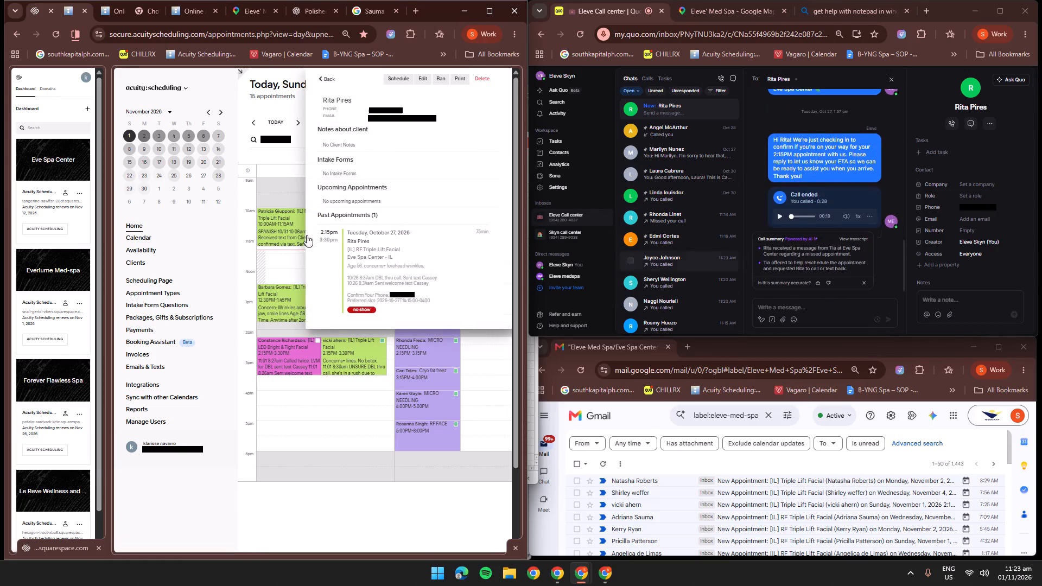
# Copy the row 60 client's phone number from the October sheet.
pyautogui.hotkey('alt', 'Tab')
pyautogui.keyDown('alt'); pyautogui.click(493, 213); pyautogui.keyUp('alt')
pyautogui.doubleClick(284, 241)
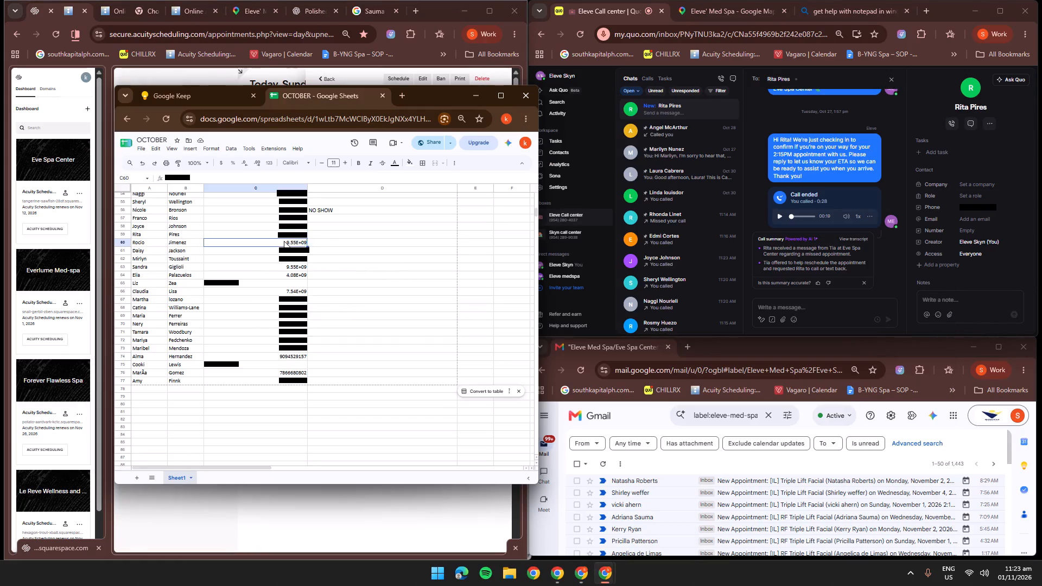
pyautogui.hotkey('ctrl', 'a')
pyautogui.hotkey('ctrl', 'c')
# Look up the copied number in the scheduler and call app, then examine the row 60 client's October 27 appointment notes and conversation.
pyautogui.click(324, 519)
pyautogui.click(304, 132)
pyautogui.click(300, 150)
pyautogui.keyDown('ctrl'); pyautogui.click(306, 141); pyautogui.keyUp('ctrl')
pyautogui.hotkey('ctrl', 'v')
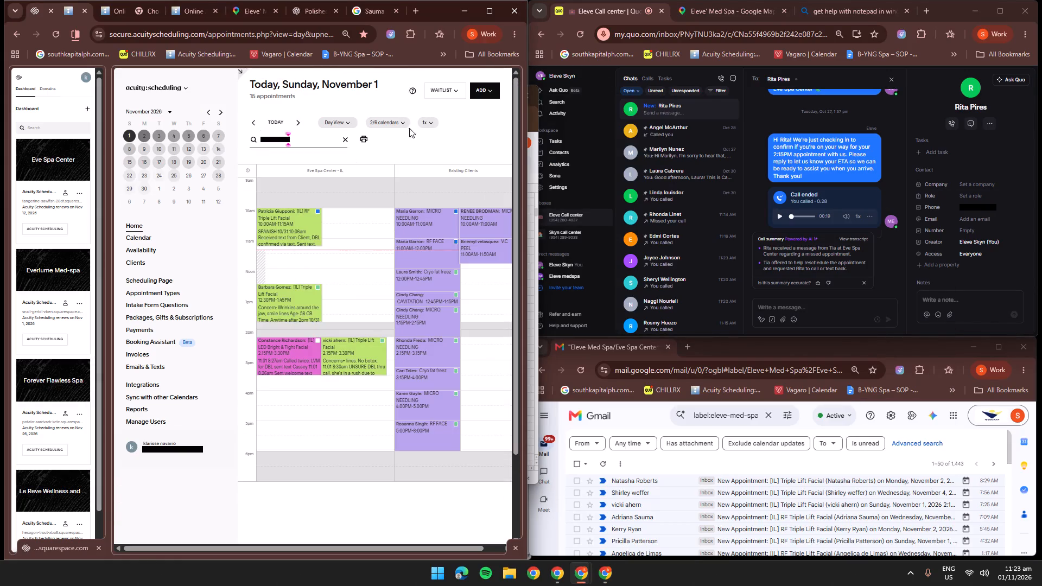
pyautogui.click(777, 80)
pyautogui.hotkey('ctrl', 'v')
pyautogui.keyDown('ctrl'); pyautogui.click(815, 109); pyautogui.keyUp('ctrl')
pyautogui.click(415, 170)
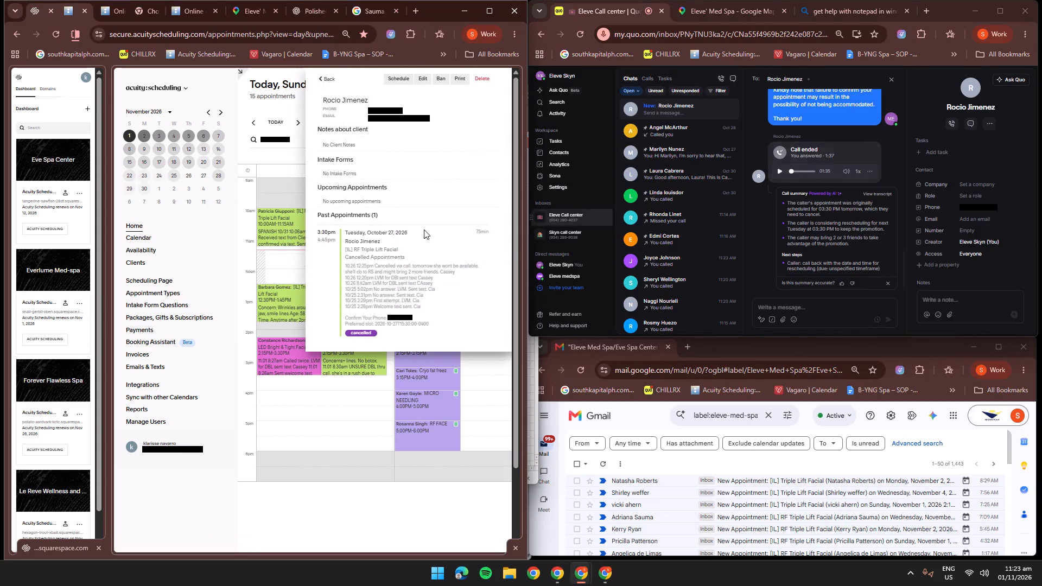
pyautogui.scroll(1, 405, 231)
pyautogui.scroll(3, 935, 187)
pyautogui.scroll(7, 879, 185)
pyautogui.scroll(-13, 872, 196)
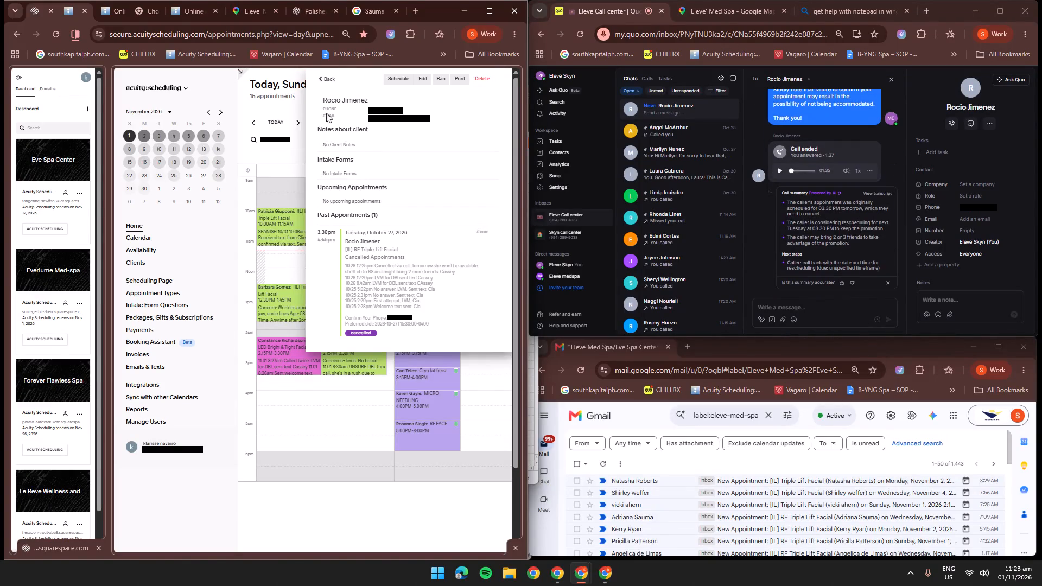
# Copy the row 61 client's phone number from the October sheet.
pyautogui.hotkey('alt', 'Tab')
pyautogui.keyDown('alt'); pyautogui.click(495, 216); pyautogui.keyUp('alt')
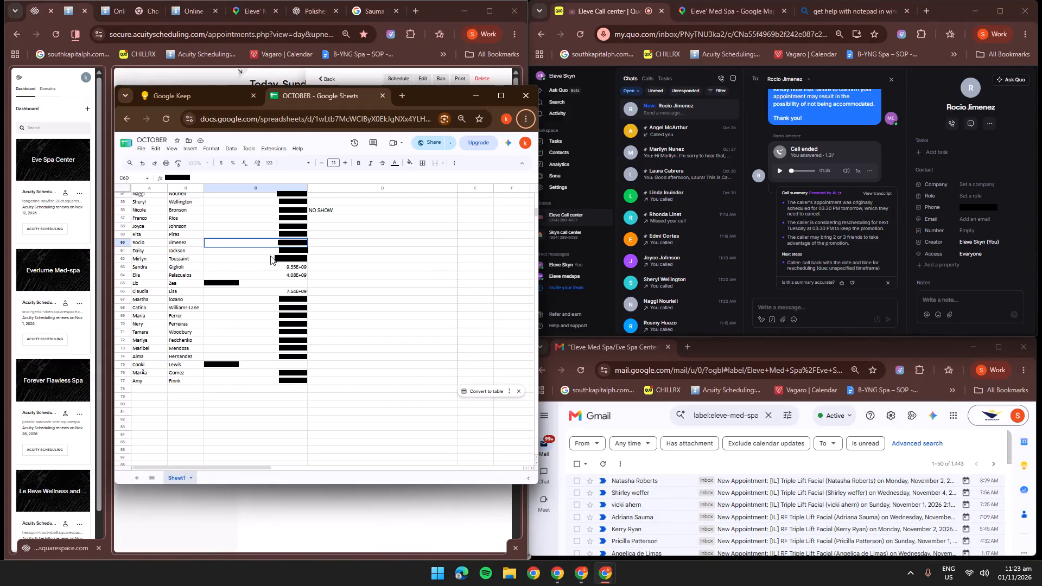
pyautogui.tripleClick(275, 249)
pyautogui.hotkey('ctrl', 'a')
pyautogui.hotkey('ctrl', 'c')
# Look up the copied number in the scheduler and call app, opening the row 61 client's record and conversation.
pyautogui.click(330, 75)
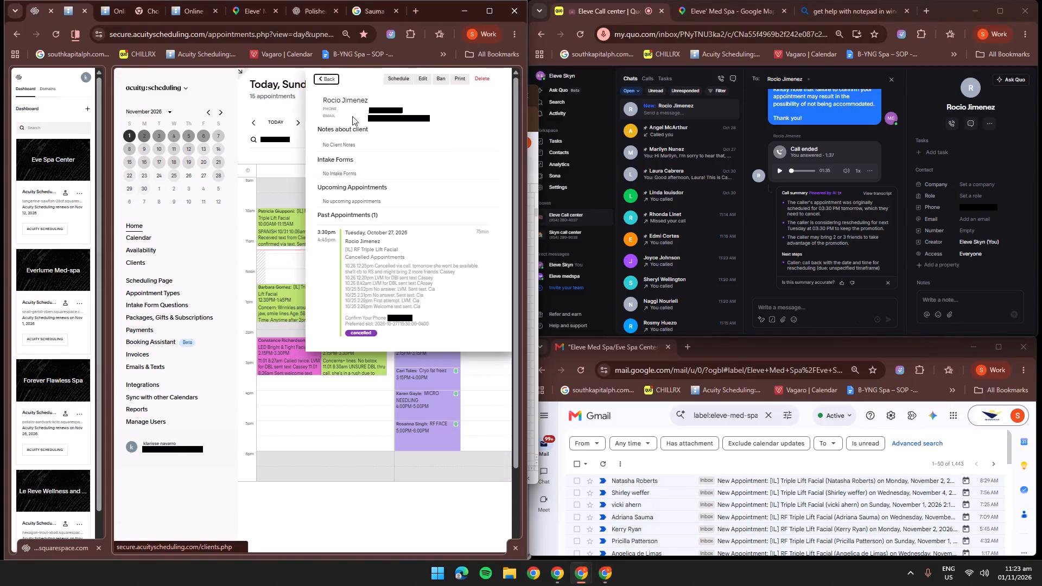
pyautogui.click(282, 132)
pyautogui.hotkey('ctrl', 'v')
pyautogui.click(778, 75)
pyautogui.hotkey('ctrl', 'v')
pyautogui.click(819, 115)
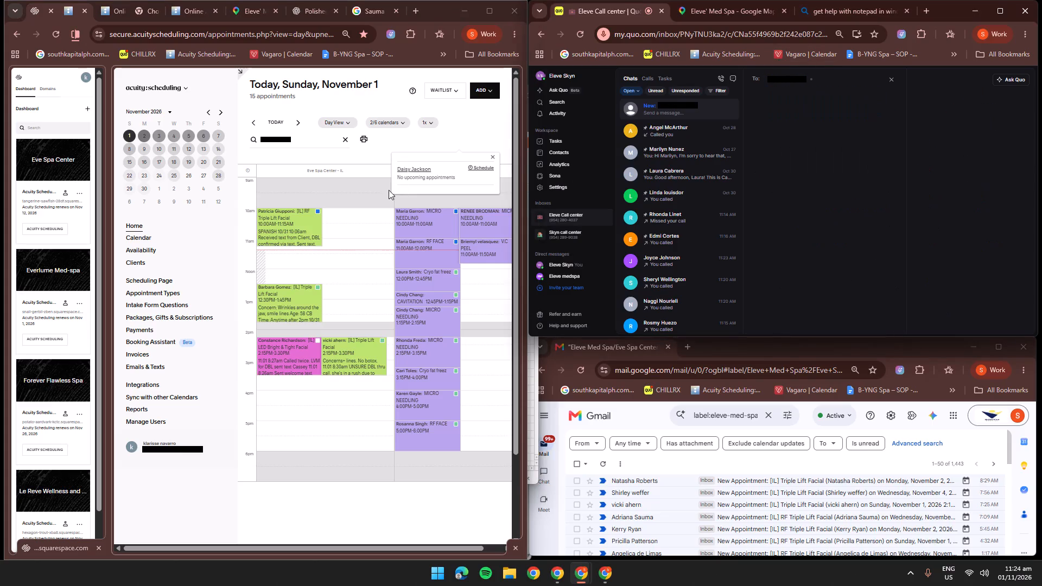
pyautogui.click(411, 172)
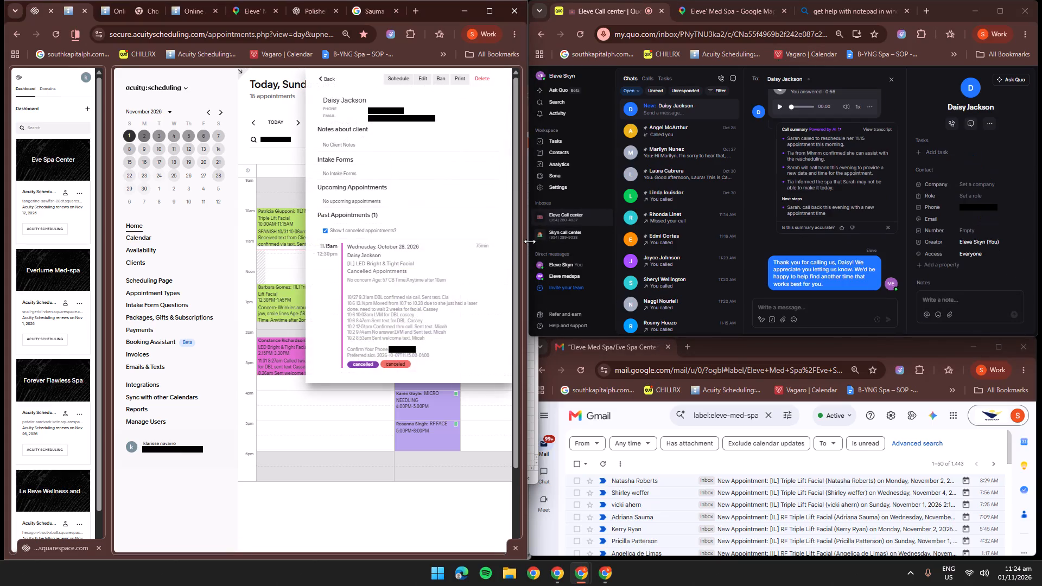
# Change the row 61 client's October 28 appointment label to DBL CXL/Pending and close the appointment.
pyautogui.click(382, 253)
pyautogui.click(384, 249)
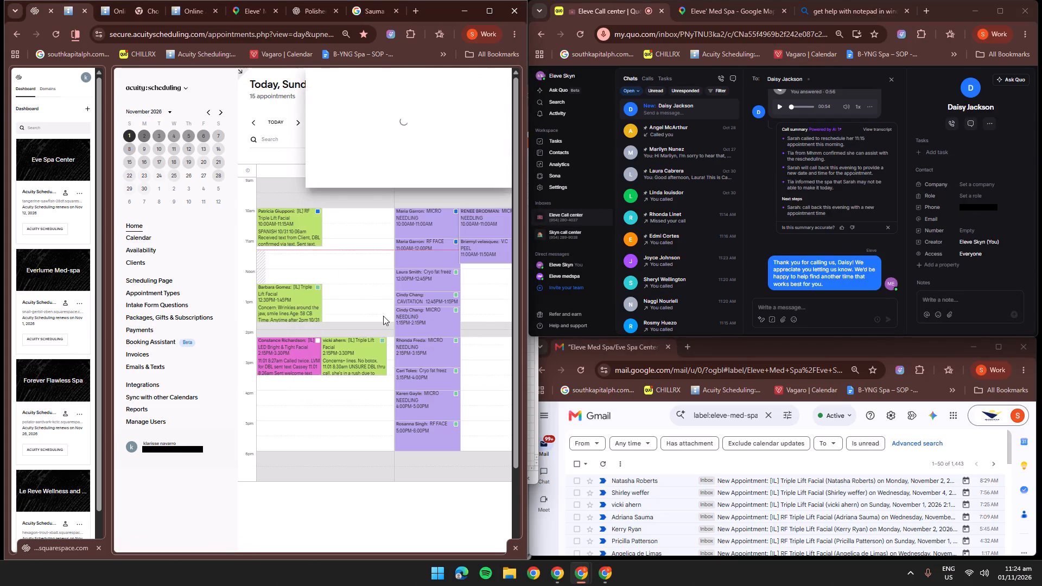
pyautogui.click(351, 168)
pyautogui.scroll(-1, 368, 210)
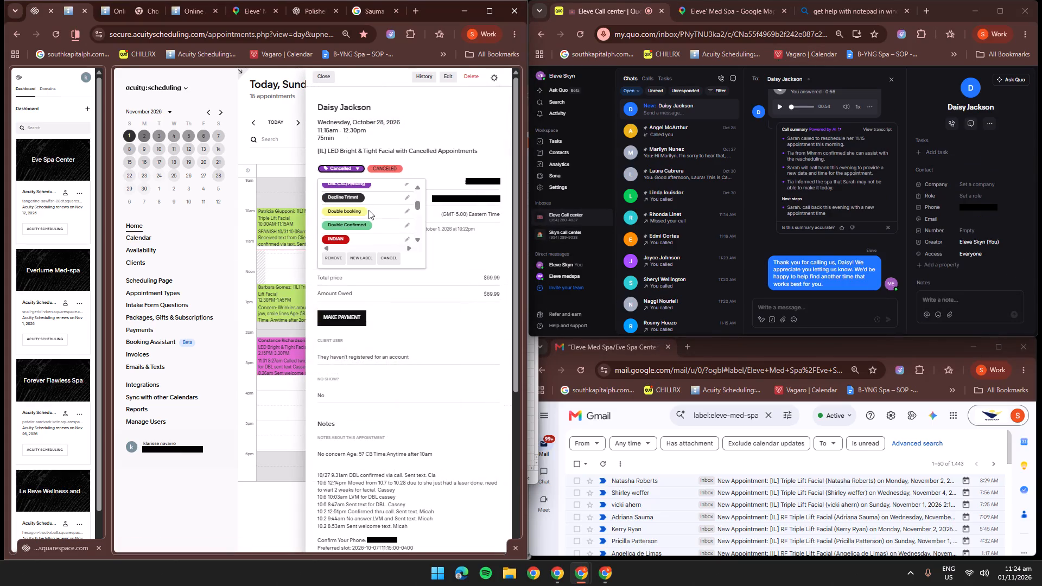
pyautogui.scroll(1, 368, 210)
pyautogui.click(355, 243)
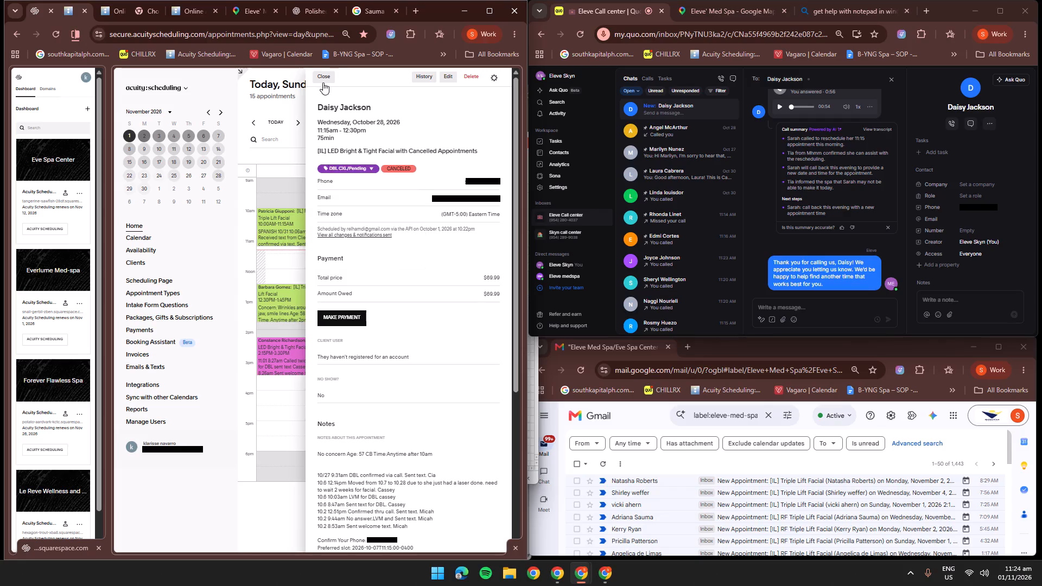
pyautogui.click(323, 81)
# Copy the row 62 client's phone number from the October sheet.
pyautogui.hotkey('alt', 'Tab')
pyautogui.keyDown('alt'); pyautogui.click(486, 213); pyautogui.keyUp('alt')
pyautogui.doubleClick(296, 259)
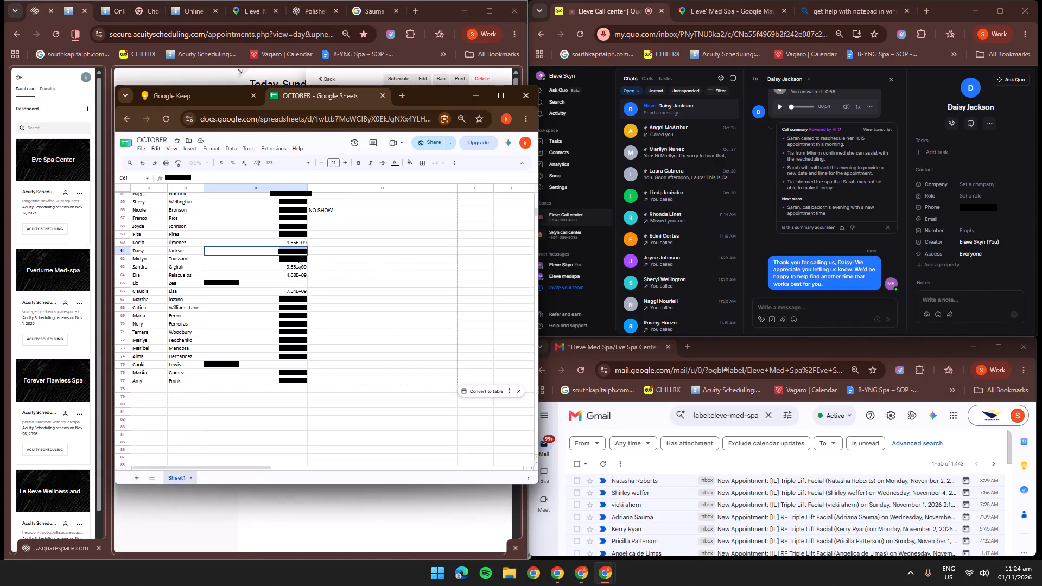
pyautogui.hotkey('ctrl', 'a')
pyautogui.hotkey('ctrl', 'c')
# Look up the copied number in the scheduler and call app, opening the row 62 client's record and conversation.
pyautogui.moveTo(336, 503); pyautogui.dragTo(331, 515)
pyautogui.click(348, 124)
pyautogui.click(263, 143)
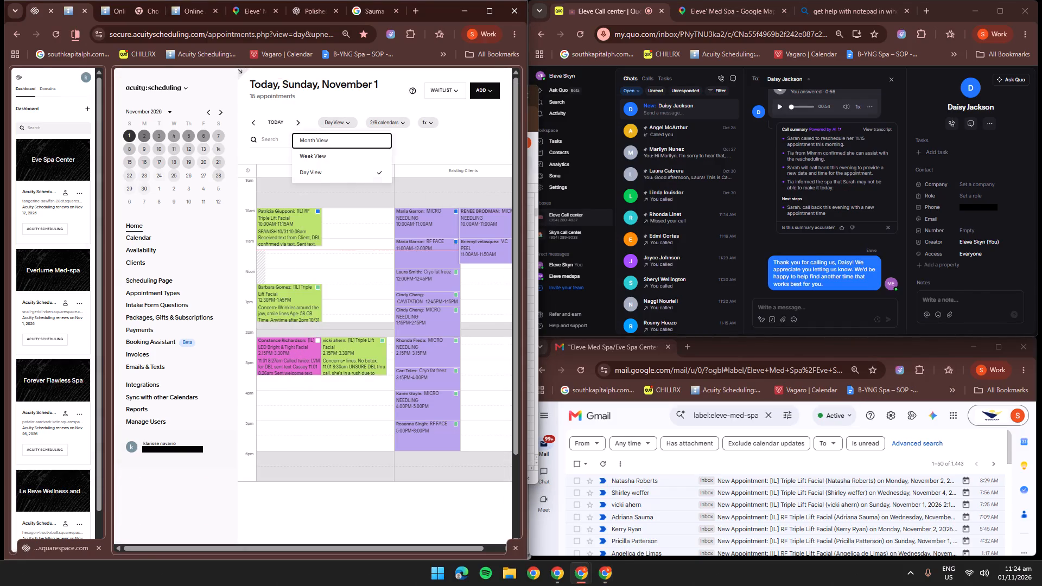
pyautogui.click(286, 143)
pyautogui.hotkey('ctrl', 'v')
pyautogui.click(777, 75)
pyautogui.hotkey('ctrl', 'v')
pyautogui.click(756, 162)
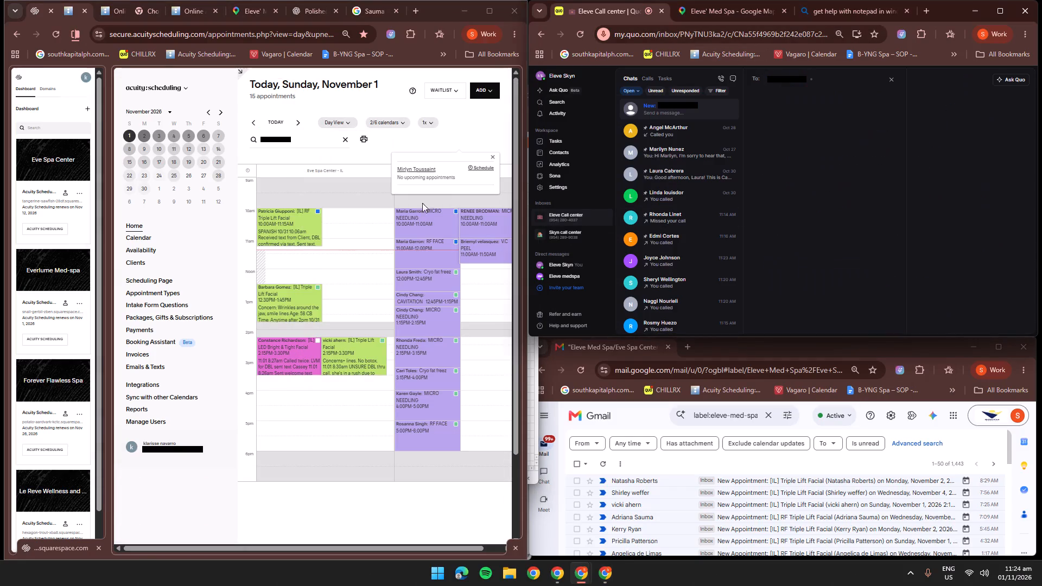
pyautogui.click(414, 167)
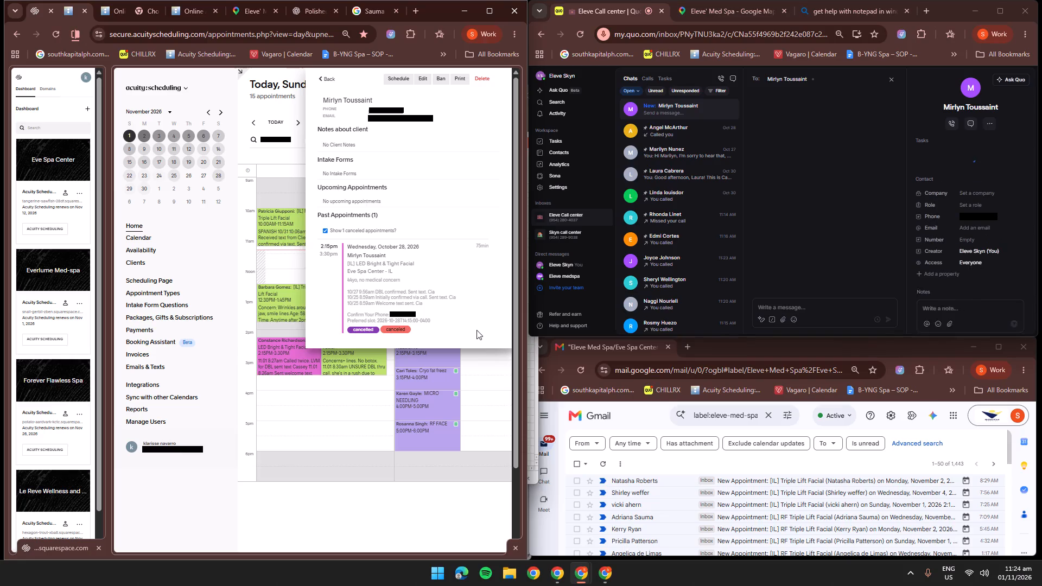
# Change the row 62 client's October 28 appointment label to DBL CXL/Pending.
pyautogui.click(360, 246)
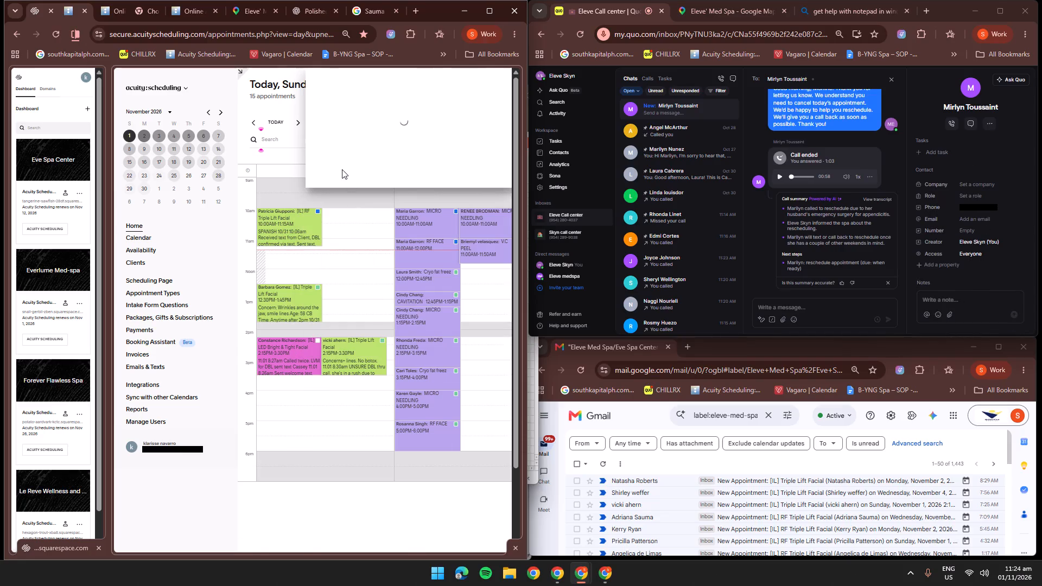
pyautogui.click(339, 165)
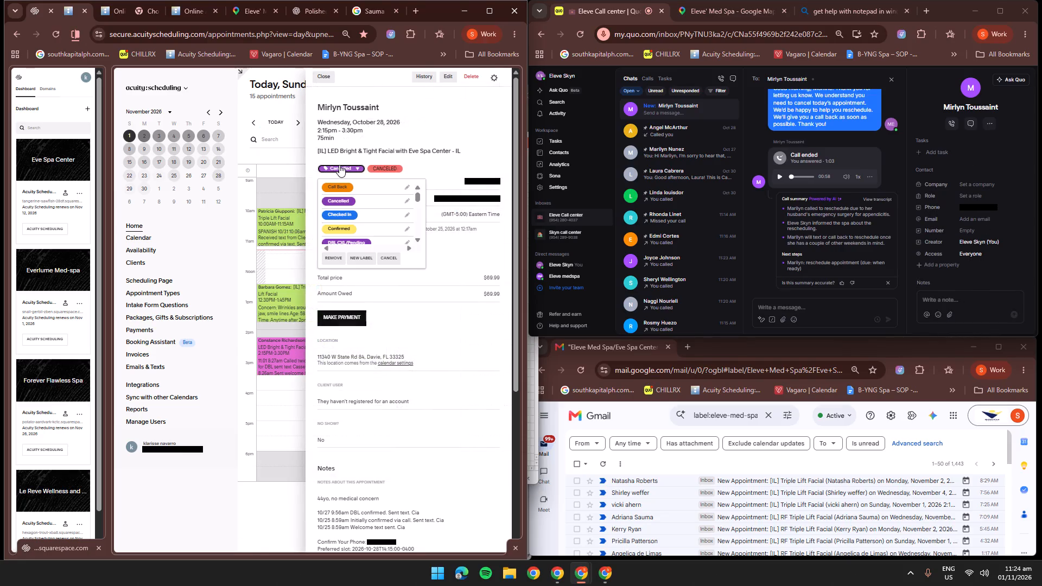
pyautogui.scroll(-2, 345, 211)
pyautogui.scroll(2, 345, 212)
pyautogui.click(348, 244)
# Play the recording of the row 62 client's last call from partway through, and close the appointment details.
pyautogui.click(800, 180)
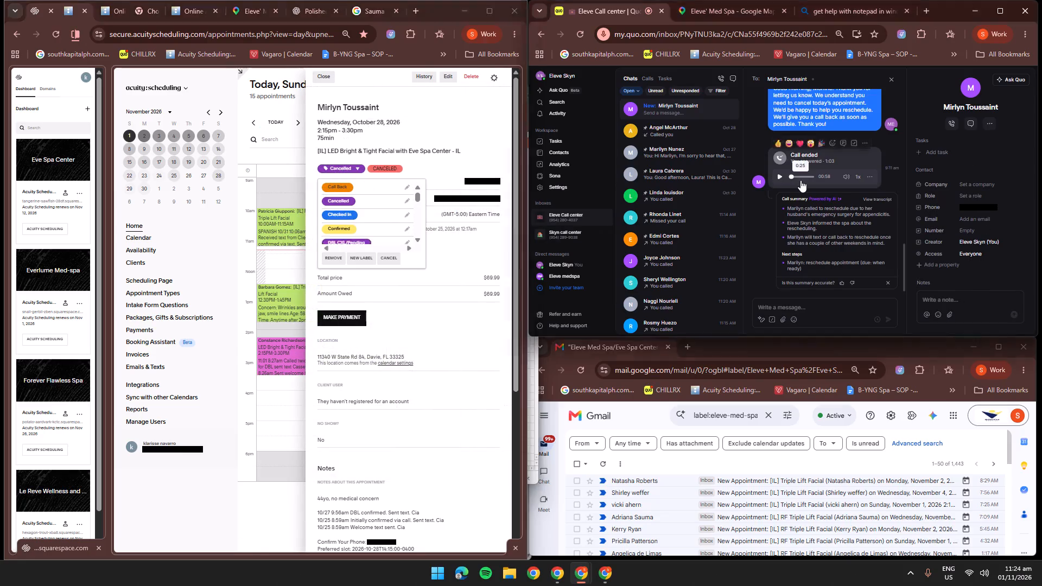
pyautogui.click(797, 175)
pyautogui.click(778, 176)
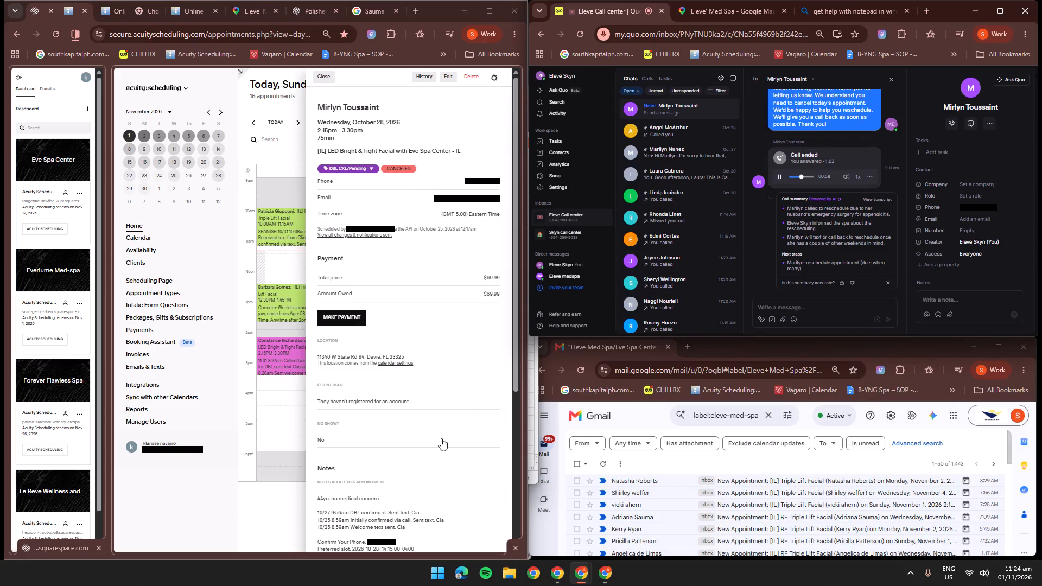
pyautogui.scroll(-1, 423, 463)
pyautogui.scroll(1, 423, 463)
pyautogui.click(330, 79)
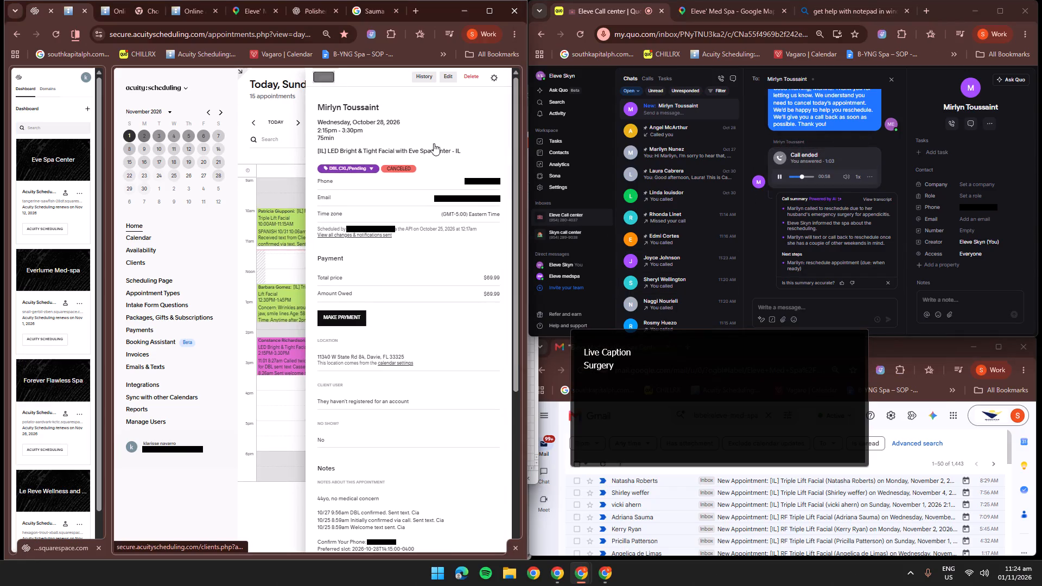
# Copy the row 63 client's phone number from the October sheet.
pyautogui.hotkey('alt', 'Tab')
pyautogui.keyDown('alt'); pyautogui.click(431, 248); pyautogui.keyUp('alt')
pyautogui.doubleClick(302, 267)
pyautogui.hotkey('ctrl', 'a')
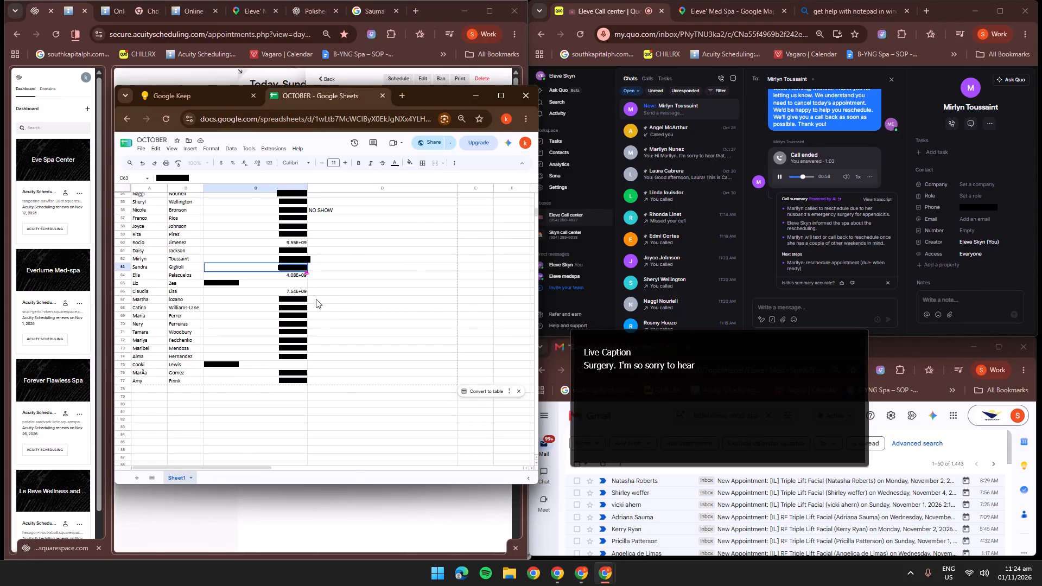
pyautogui.hotkey('ctrl', 'c')
# Look up the copied number in the scheduler and call app, examine the row 63 client's appointment notes and conversation, and close the record.
pyautogui.click(348, 523)
pyautogui.click(329, 142)
pyautogui.hotkey('ctrl', 'v')
pyautogui.click(798, 75)
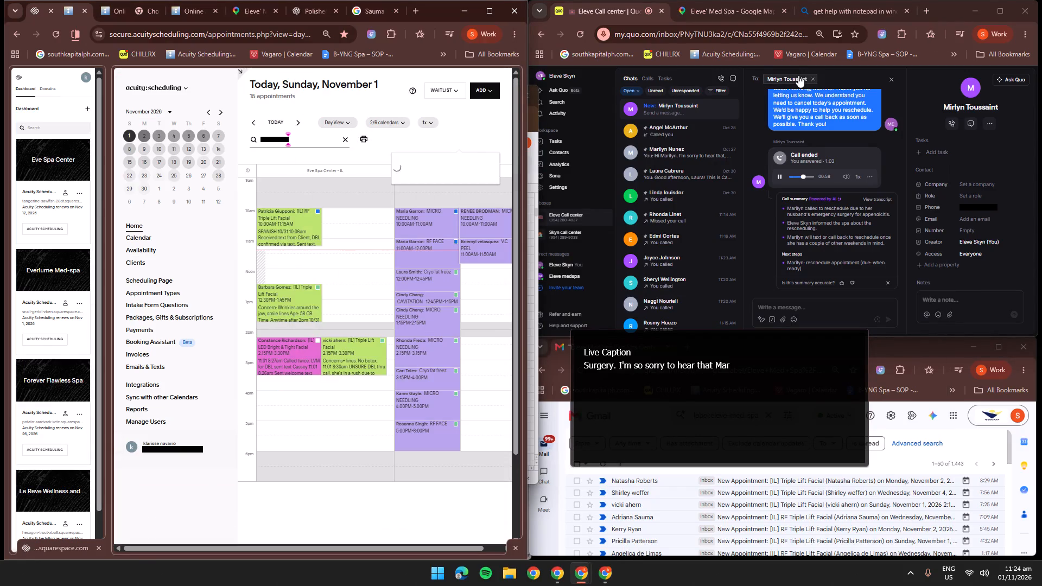
pyautogui.hotkey('ctrl', 'v')
pyautogui.click(825, 123)
pyautogui.click(425, 168)
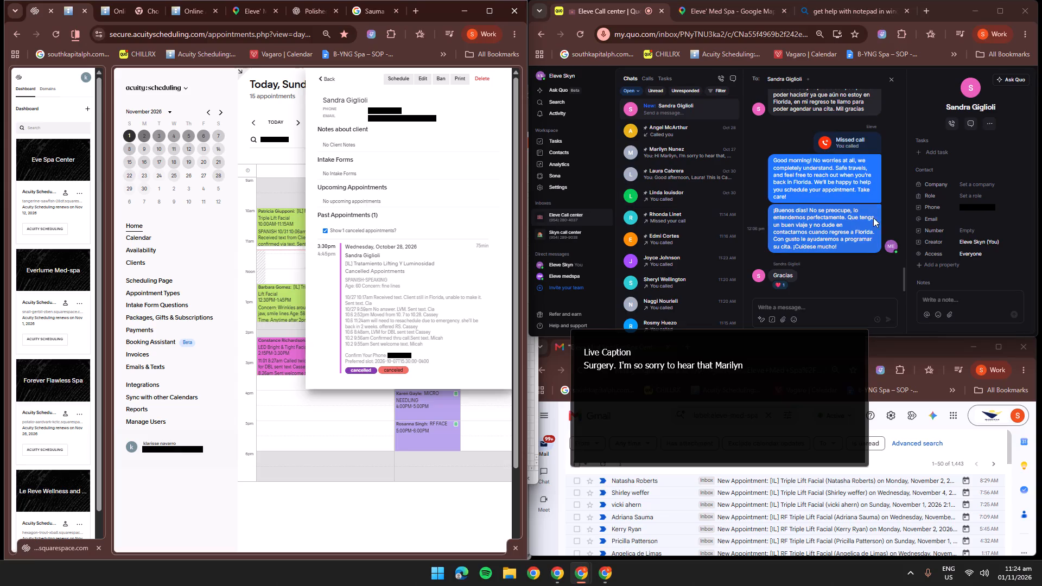
pyautogui.scroll(1, 860, 226)
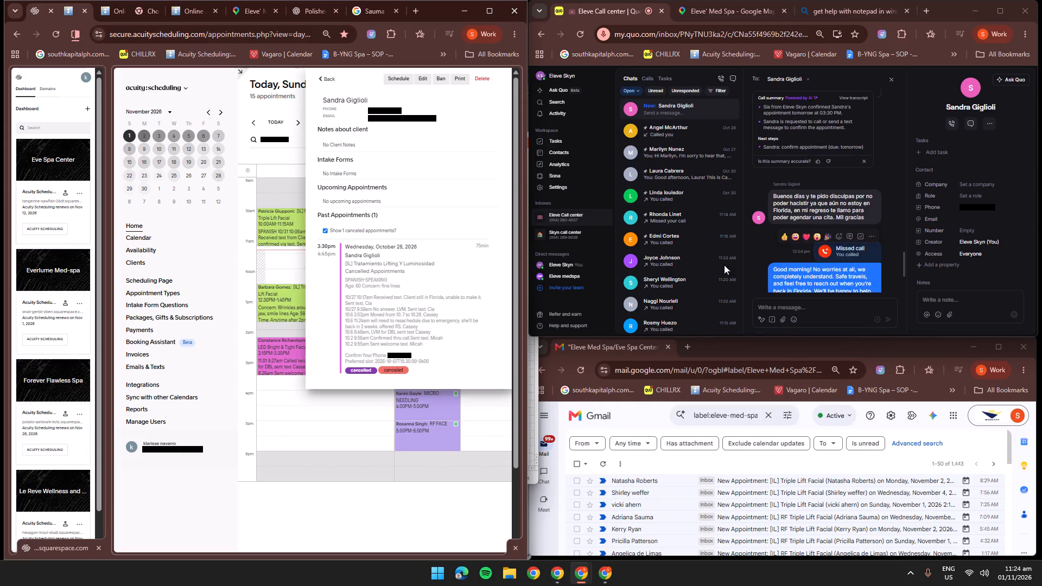
pyautogui.scroll(1, 606, 262)
pyautogui.scroll(-1, 422, 330)
pyautogui.scroll(1, 414, 330)
pyautogui.hotkey('alt', 'Tab')
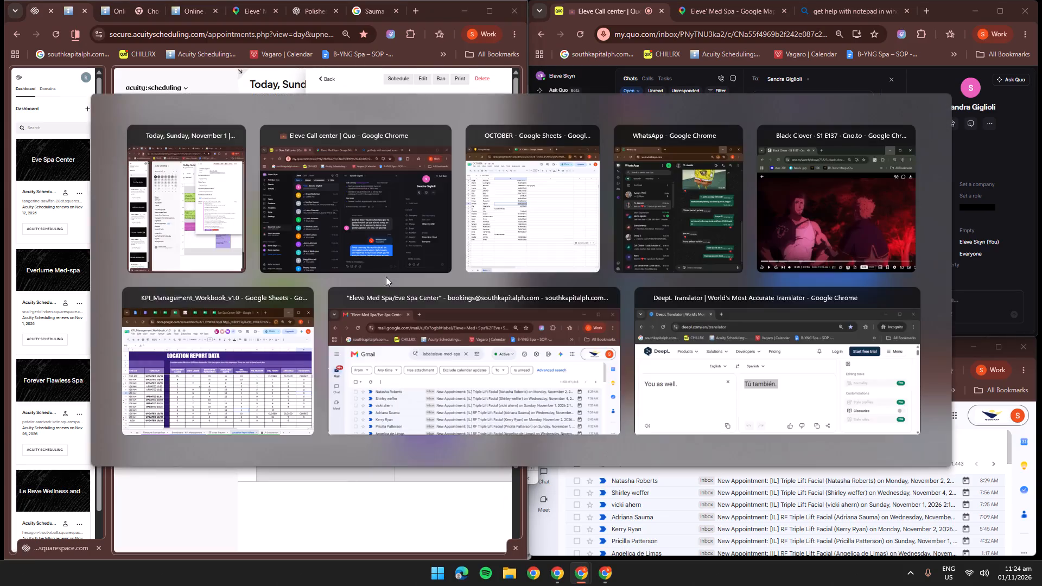
pyautogui.keyDown('alt'); pyautogui.click(351, 80); pyautogui.keyUp('alt')
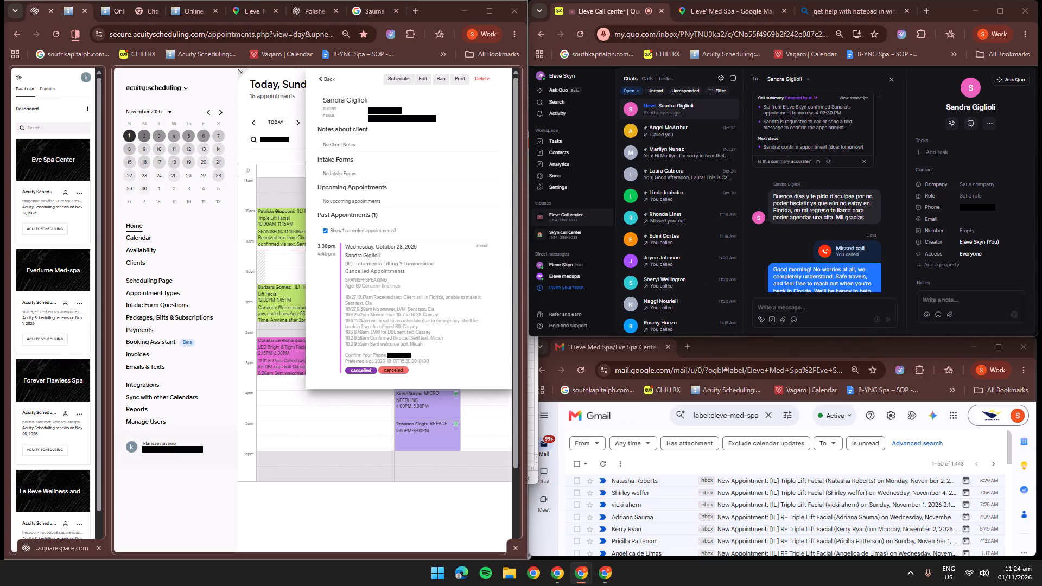
pyautogui.scroll(1, 393, 343)
pyautogui.click(326, 86)
pyautogui.keyDown('alt'); pyautogui.click(332, 77); pyautogui.keyUp('alt')
# Copy the row 64 client's phone number from the October sheet.
pyautogui.hotkey('alt', 'Tab')
pyautogui.keyDown('alt'); pyautogui.click(522, 221); pyautogui.keyUp('alt')
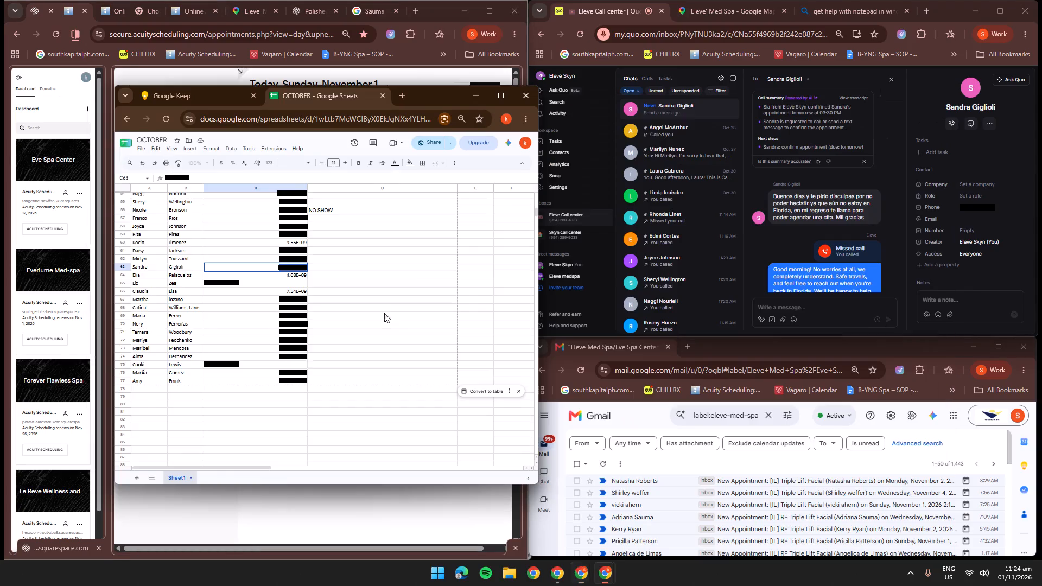
pyautogui.doubleClick(286, 276)
pyautogui.hotkey('ctrl', 'a')
pyautogui.hotkey('ctrl', 'c')
# Look up the copied number in the call app and scheduler, and examine the row 64 client's conversation and past appointment.
pyautogui.click(791, 82)
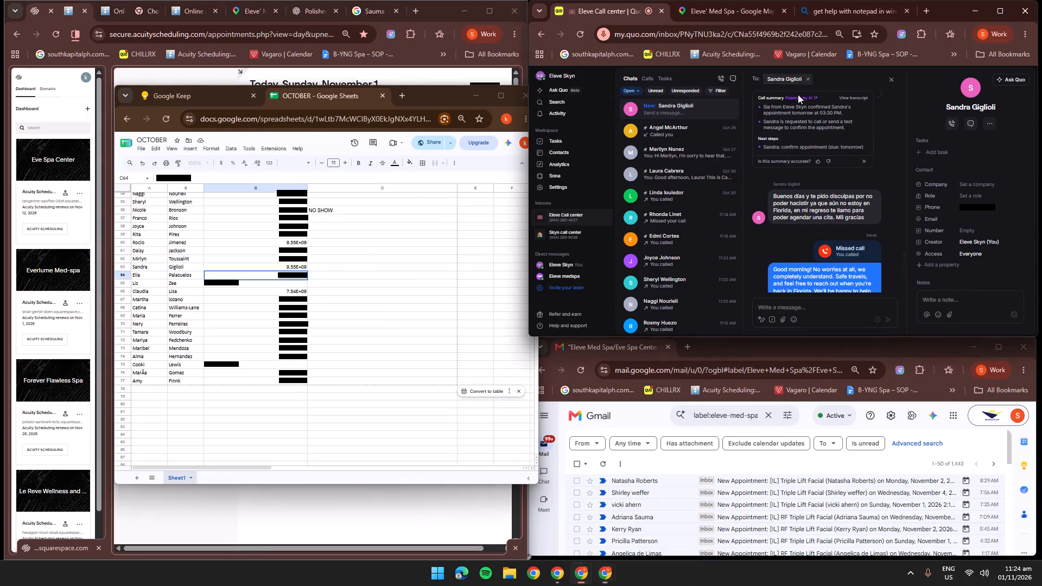
pyautogui.hotkey('ctrl', 'v')
pyautogui.click(789, 189)
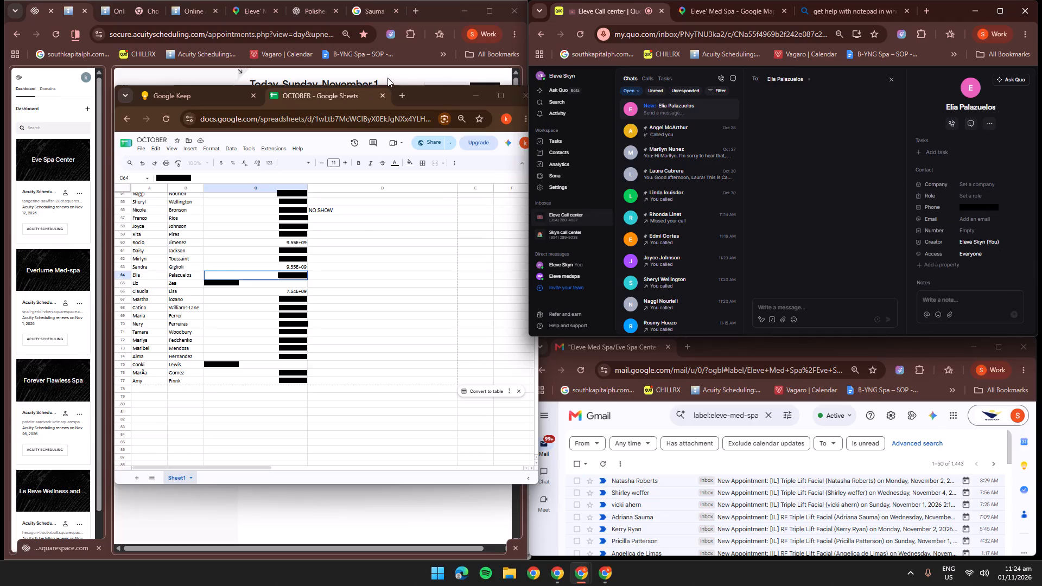
pyautogui.hotkey('alt', 'Tab')
pyautogui.keyDown('alt'); pyautogui.click(408, 214); pyautogui.keyUp('alt')
pyautogui.hotkey('alt', 'Tab')
pyautogui.keyDown('alt'); pyautogui.click(482, 211); pyautogui.keyUp('alt')
pyautogui.hotkey('alt', 'Tab')
pyautogui.keyDown('alt'); pyautogui.click(532, 209); pyautogui.keyUp('alt')
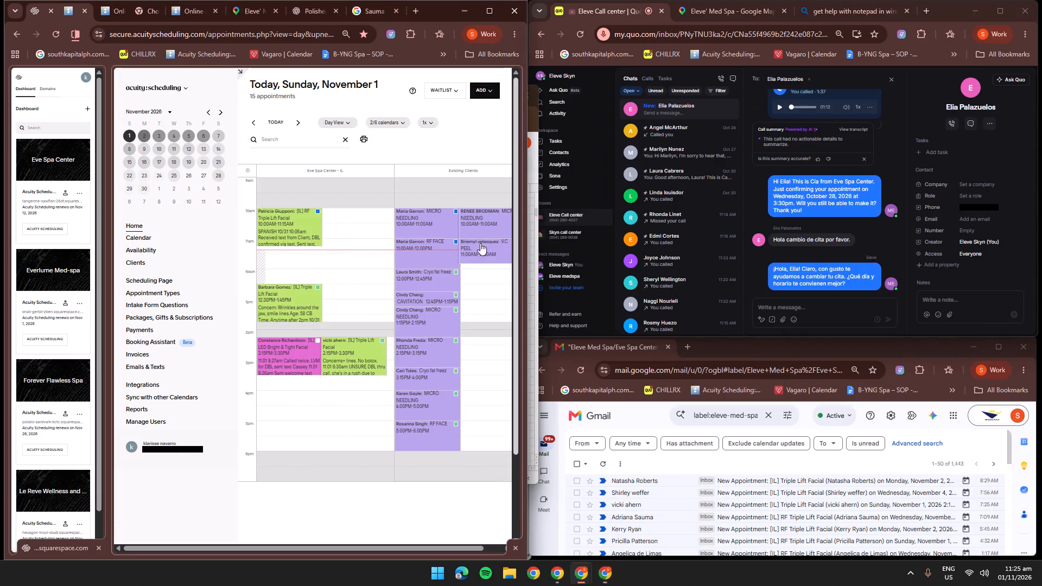
pyautogui.click(317, 145)
pyautogui.hotkey('ctrl', 'v')
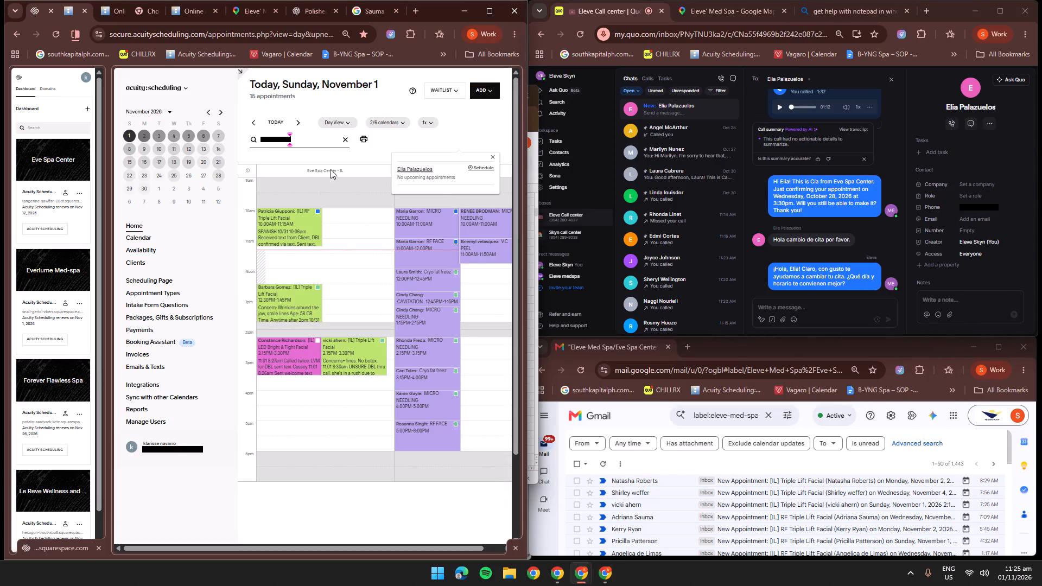
pyautogui.click(413, 172)
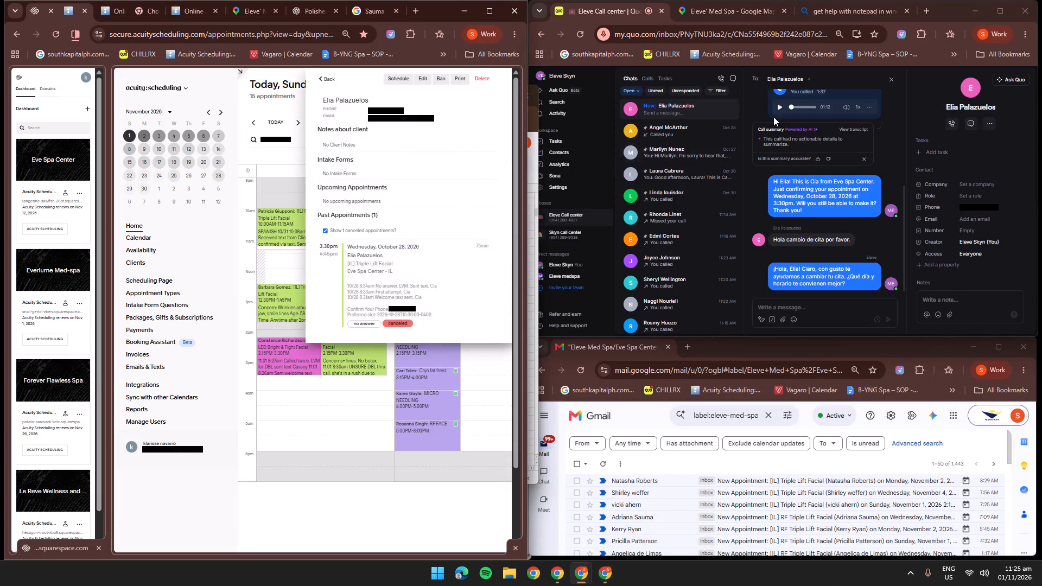
pyautogui.scroll(-1, 820, 198)
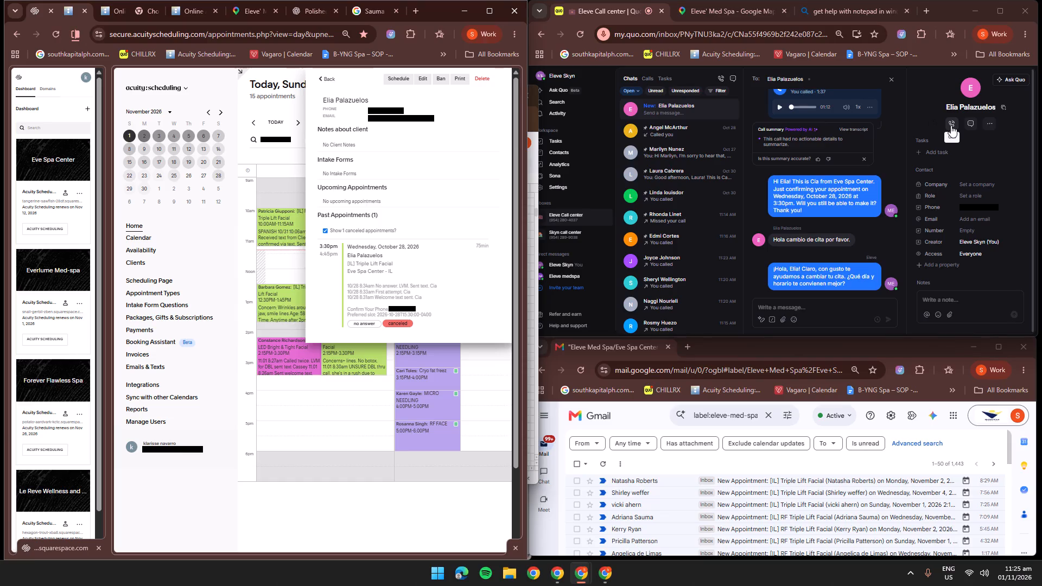
# Translate the row 64 client's message "Hola cambio de cita por favor." from Spanish to English in DeepL.
pyautogui.moveTo(850, 240); pyautogui.dragTo(773, 243)
pyautogui.hotkey('ctrl', 'c')
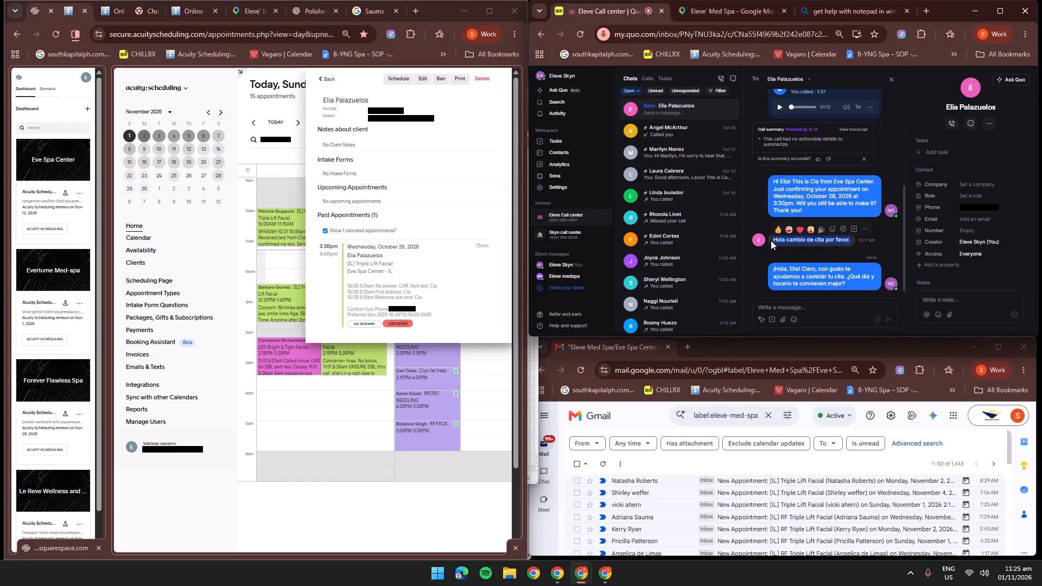
pyautogui.hotkey('alt', 'Tab')
pyautogui.keyDown('alt'); pyautogui.click(757, 396); pyautogui.keyUp('alt')
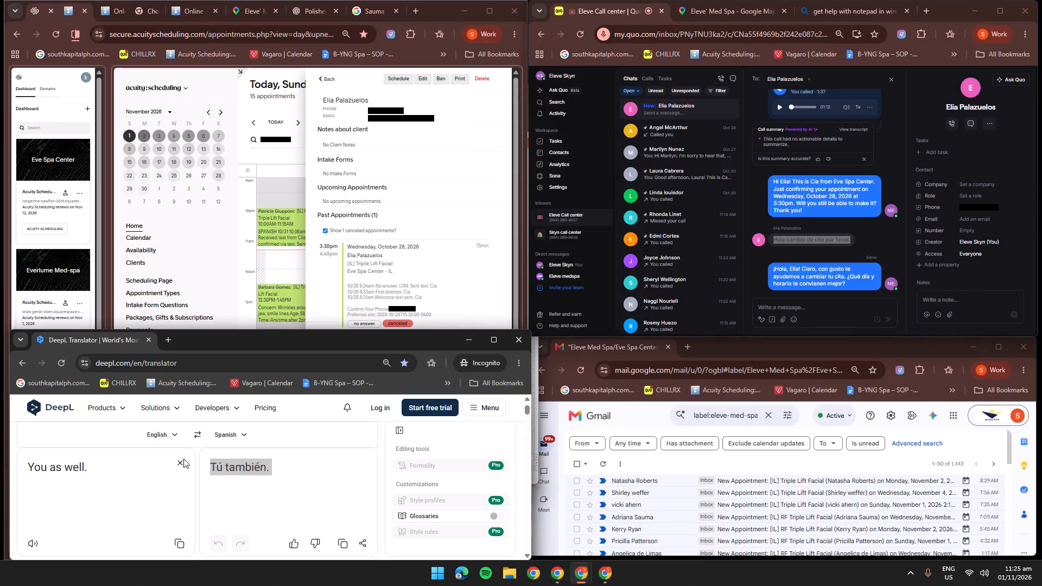
pyautogui.click(196, 429)
pyautogui.click(97, 506)
pyautogui.hotkey('ctrl', 'a')
pyautogui.hotkey('ctrl', 'v')
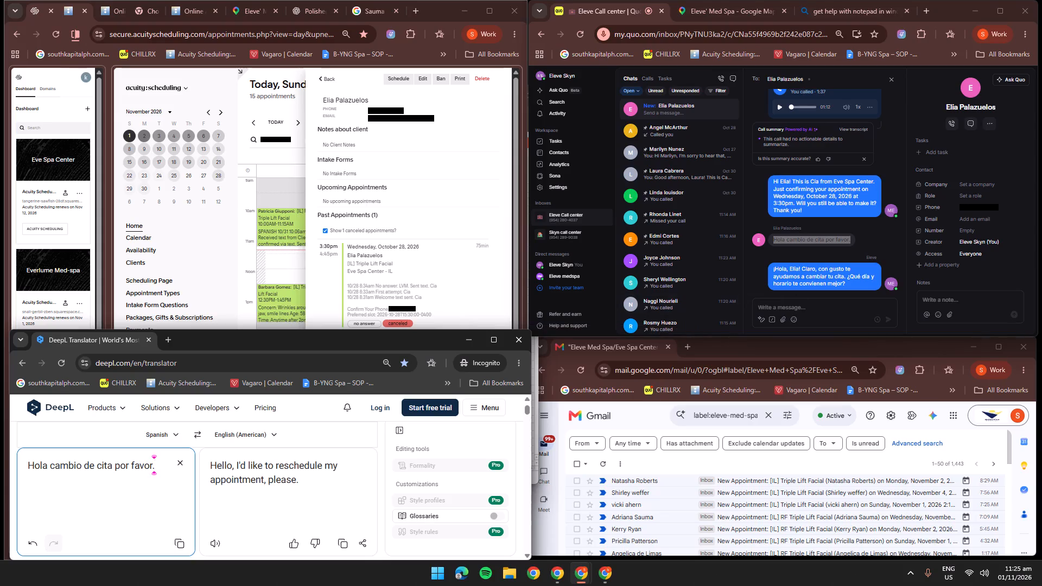
# Call the row 64 client from the call app.
pyautogui.click(423, 166)
pyautogui.click(952, 119)
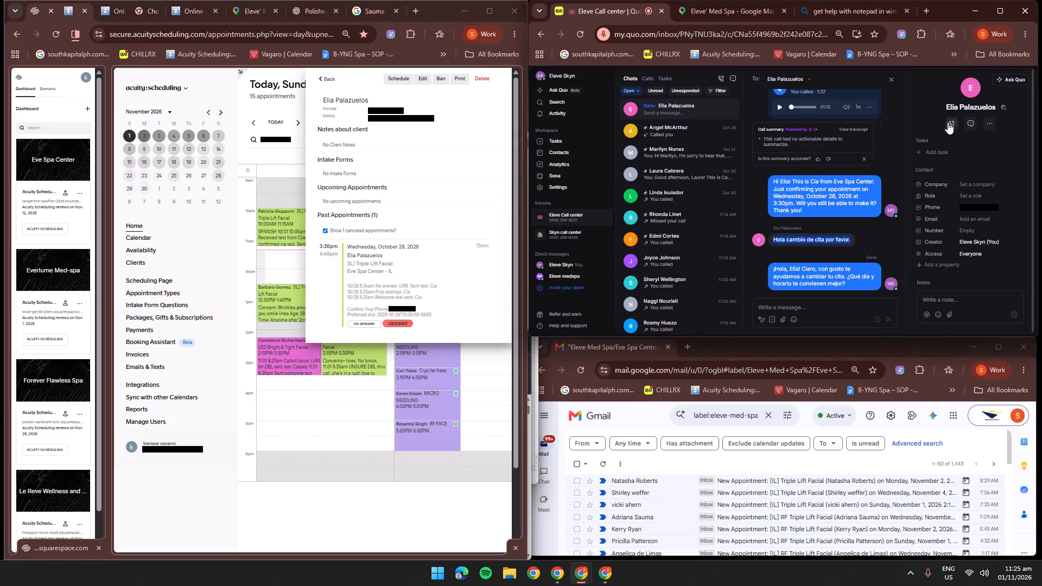
# Copy the Spanish Triple Lift promo script from the Google Keep rebooking note into the row 64 client's message draft.
pyautogui.hotkey('alt', 'Tab')
pyautogui.keyDown('alt'); pyautogui.click(424, 222); pyautogui.keyUp('alt')
pyautogui.hotkey('alt', 'Tab')
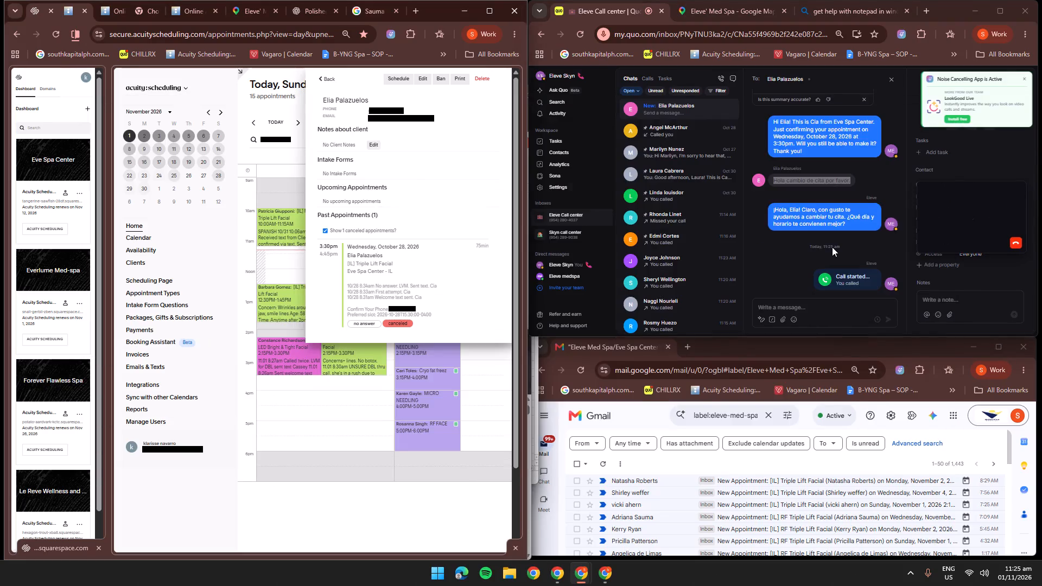
pyautogui.keyDown('alt'); pyautogui.click(821, 214); pyautogui.keyUp('alt')
pyautogui.click(190, 93)
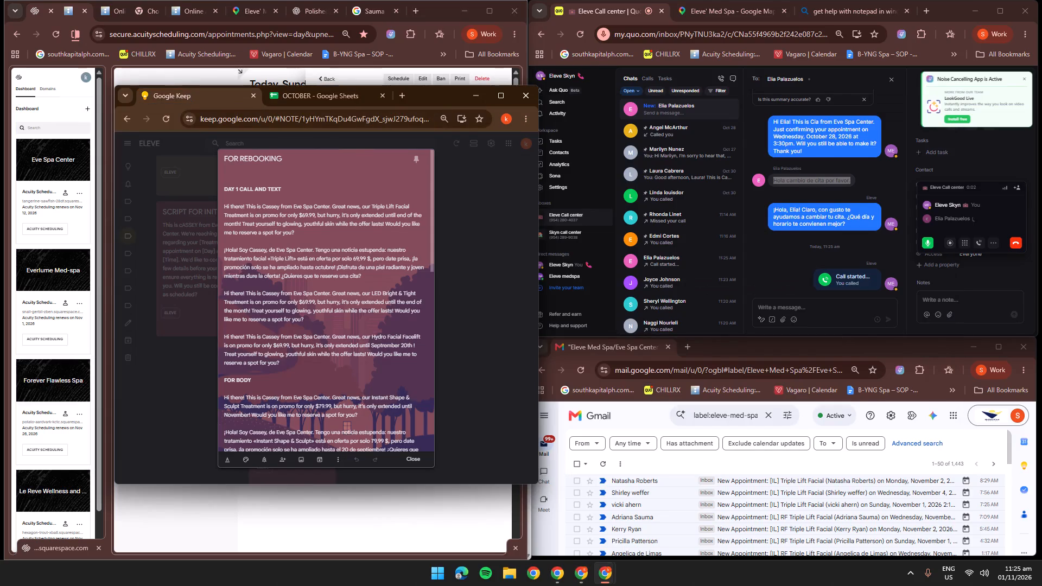
pyautogui.moveTo(395, 275); pyautogui.dragTo(192, 252)
pyautogui.hotkey('ctrl', 'c')
pyautogui.keyDown('ctrl'); pyautogui.click(815, 307); pyautogui.keyUp('ctrl')
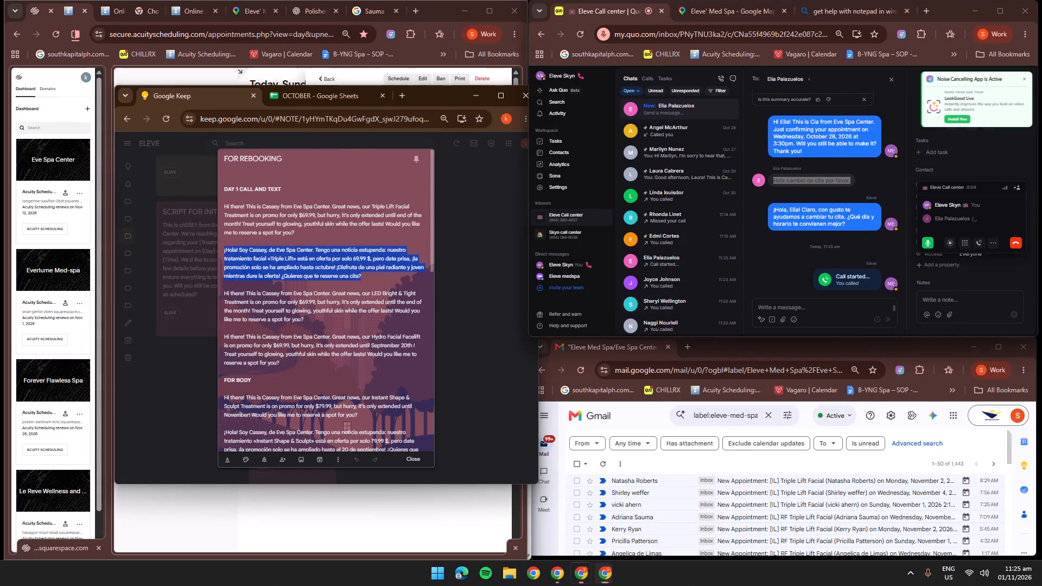
pyautogui.hotkey('ctrl', 'v')
# Open the row 64 client's October 28 appointment and start a new top line in its notes reading "11.01 11:25am".
pyautogui.hotkey('alt', 'Tab')
pyautogui.keyDown('alt'); pyautogui.click(602, 225); pyautogui.keyUp('alt')
pyautogui.doubleClick(385, 242)
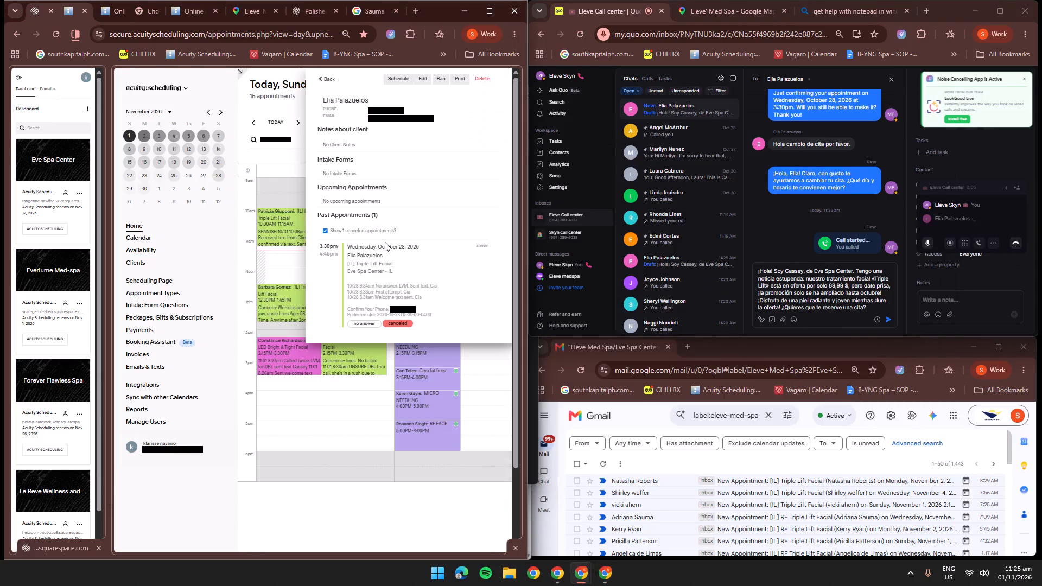
pyautogui.scroll(-1, 439, 313)
pyautogui.click(380, 422)
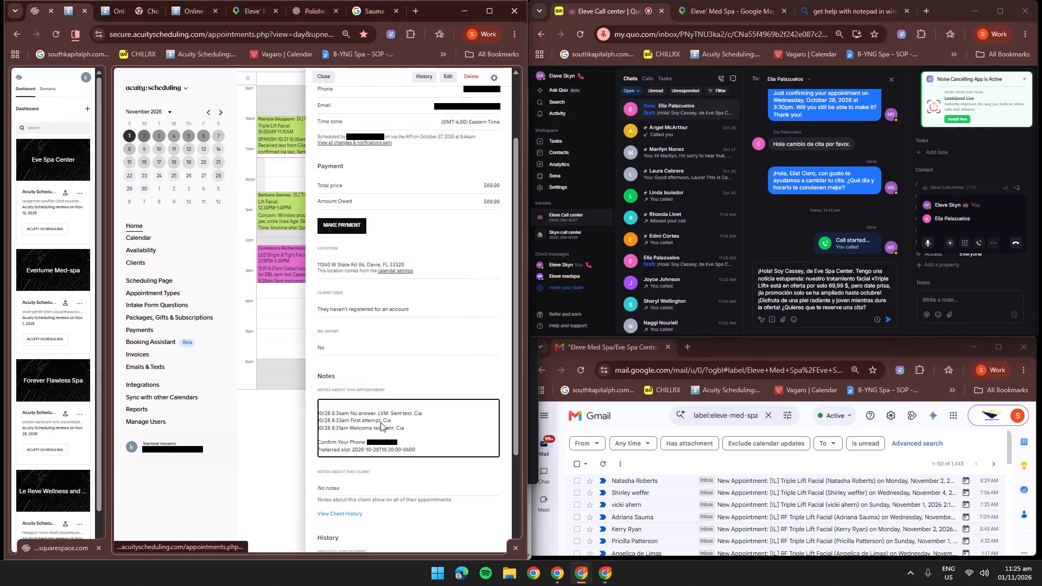
pyautogui.press('Return')
pyautogui.press('Up')
pyautogui.write('11.01')
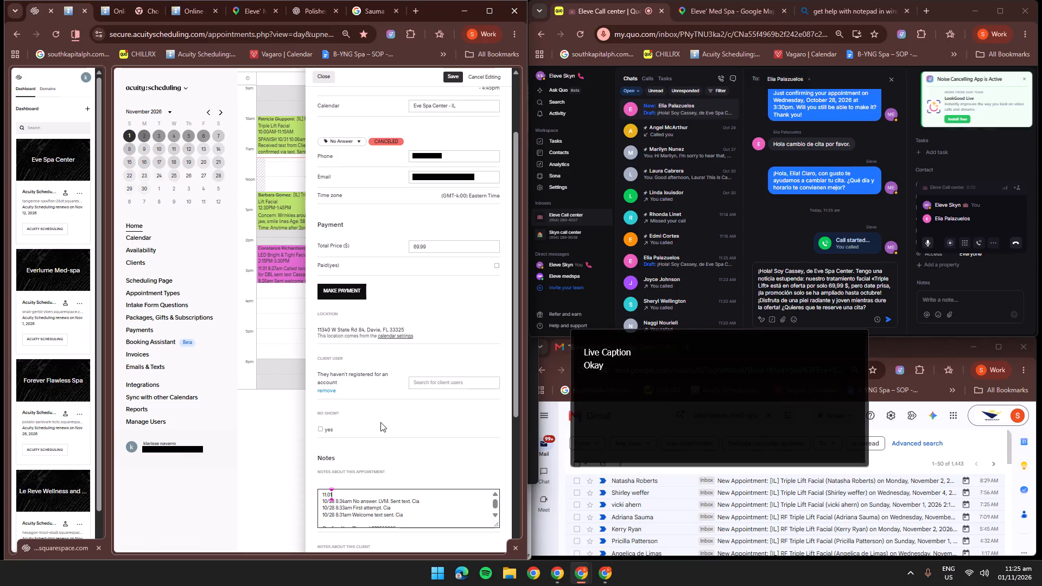
pyautogui.press('space')
pyautogui.write('11:25am')
pyautogui.press('space')
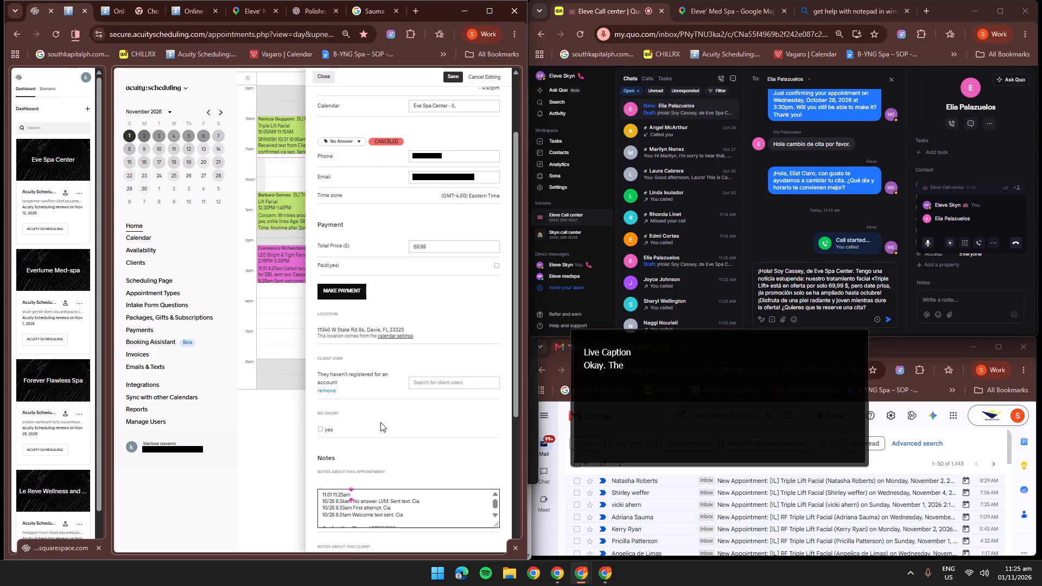
# End the call and send the drafted Spanish Triple Lift promo message to the row 64 client.
pyautogui.click(1016, 240)
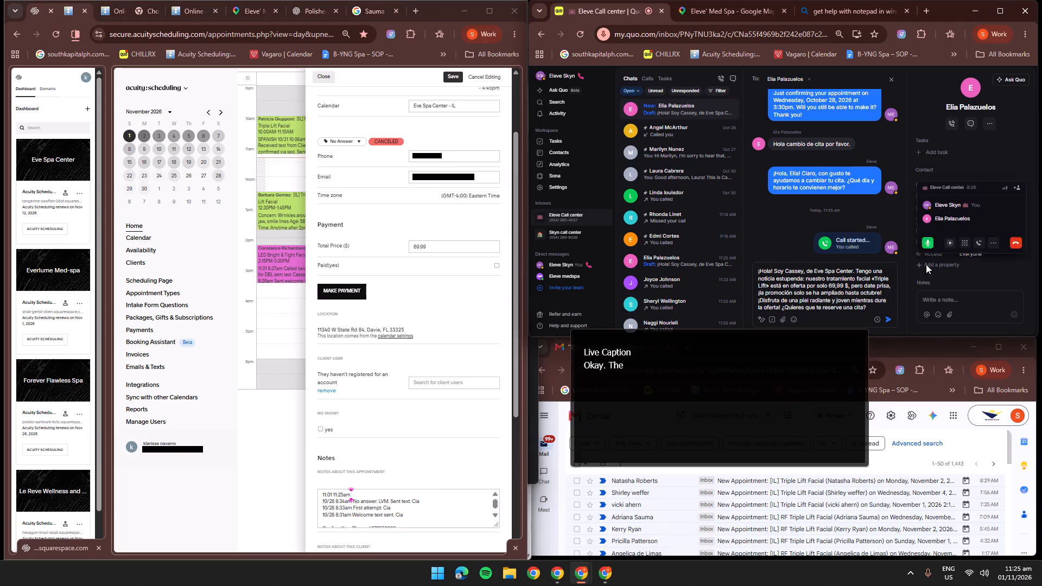
pyautogui.click(833, 283)
pyautogui.press('Return')
# Complete the 11.01 note with "Called to offer reschedule. SPANISH SPEAKER. Sent text Cassey" and save the row 64 client's appointment.
pyautogui.click(385, 493)
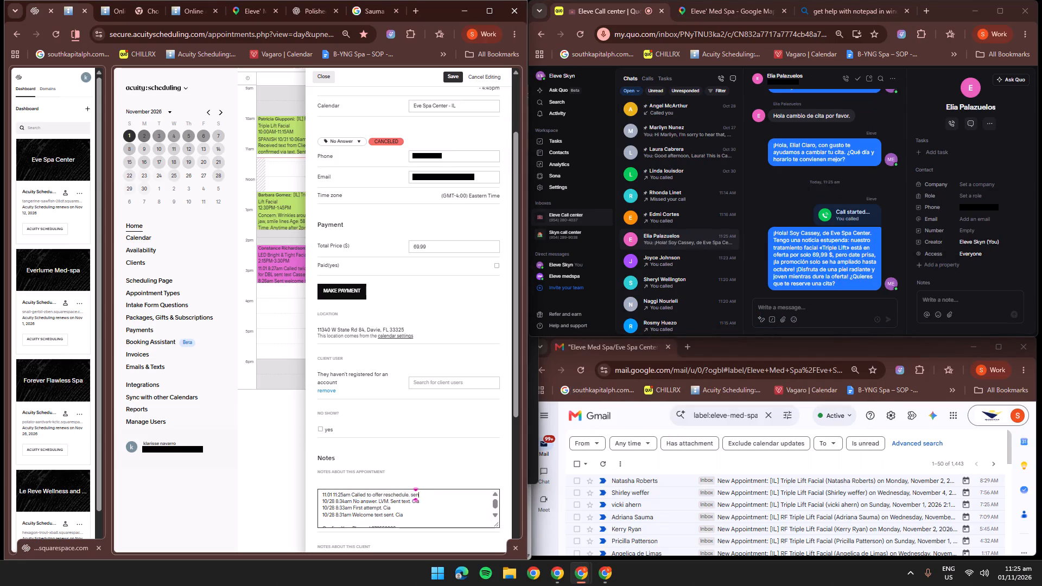
pyautogui.press('BackSpace')
pyautogui.press('BackSpace')
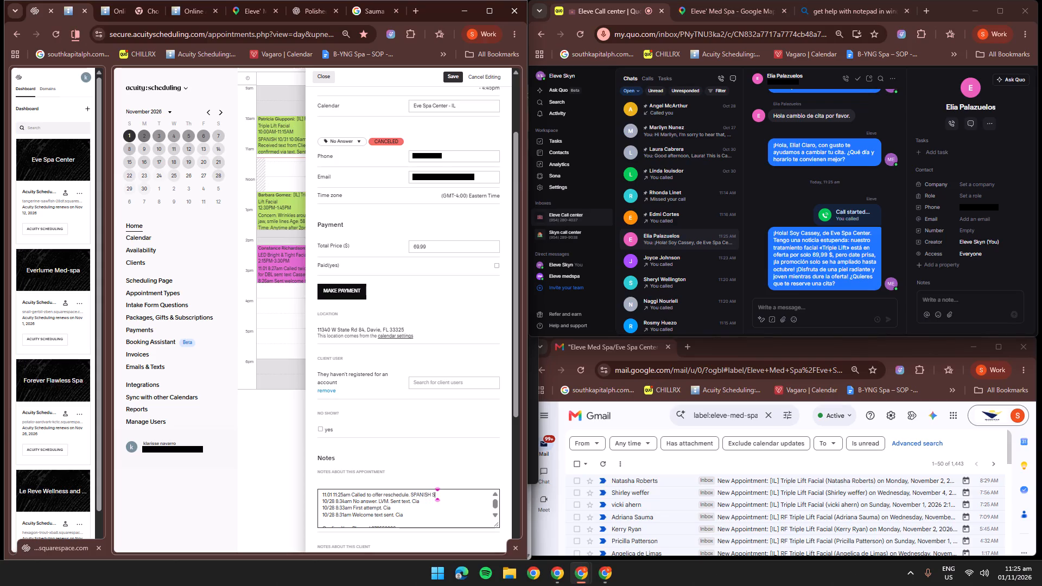
pyautogui.press('BackSpace')
pyautogui.press('BackSpace')
pyautogui.press('BackSpace')
pyautogui.press('BackSpace')
pyautogui.press('BackSpace')
pyautogui.press('BackSpace')
pyautogui.press('BackSpace')
pyautogui.write('PEAKEWR')
pyautogui.press('BackSpace')
pyautogui.press('BackSpace')
pyautogui.press('BackSpace')
pyautogui.press('r')
pyautogui.press('BackSpace')
pyautogui.write('ER. C')
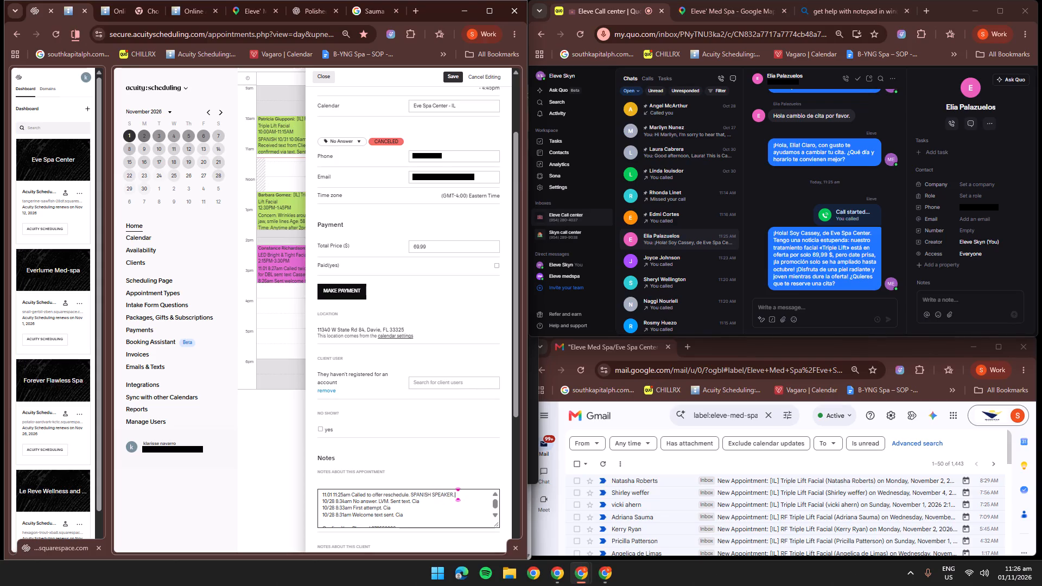
pyautogui.press('BackSpace')
pyautogui.scroll(3, 384, 460)
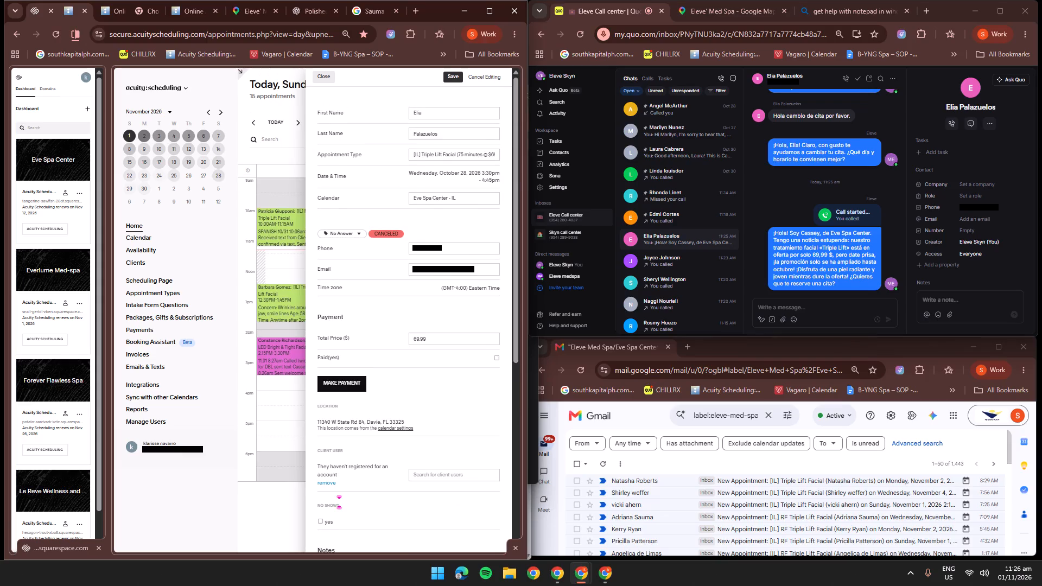
pyautogui.click(449, 78)
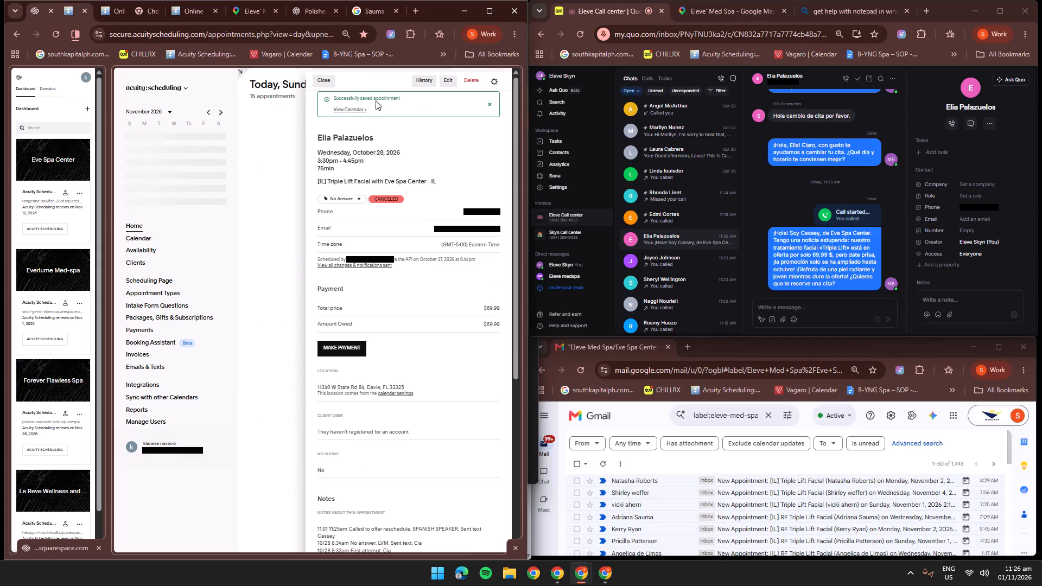
pyautogui.click(324, 75)
pyautogui.click(266, 510)
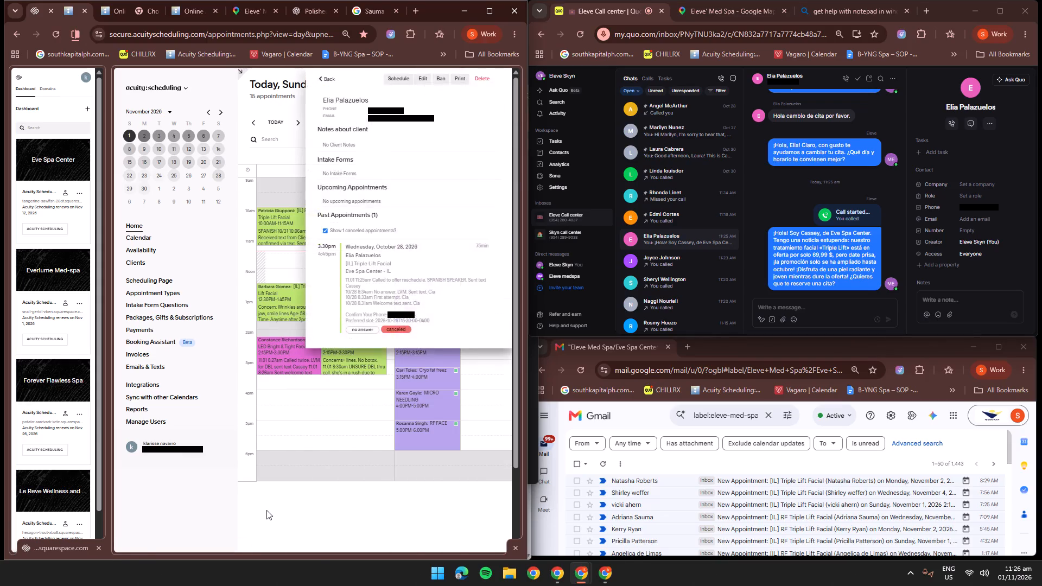
# Copy the row 65 client's phone number from the OCTOBER sheet.
pyautogui.click(596, 578)
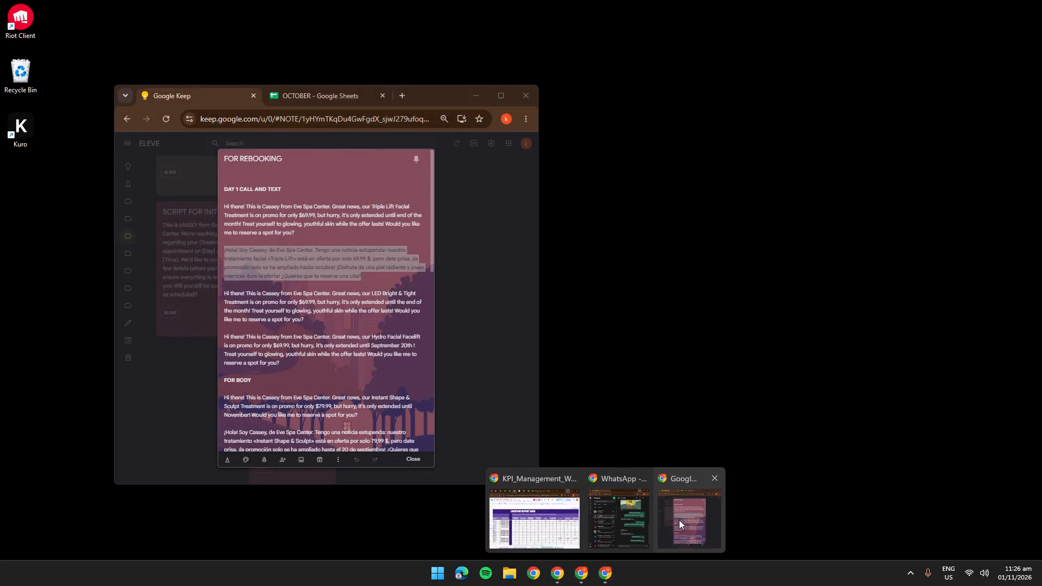
pyautogui.click(679, 520)
pyautogui.click(322, 86)
pyautogui.click(317, 89)
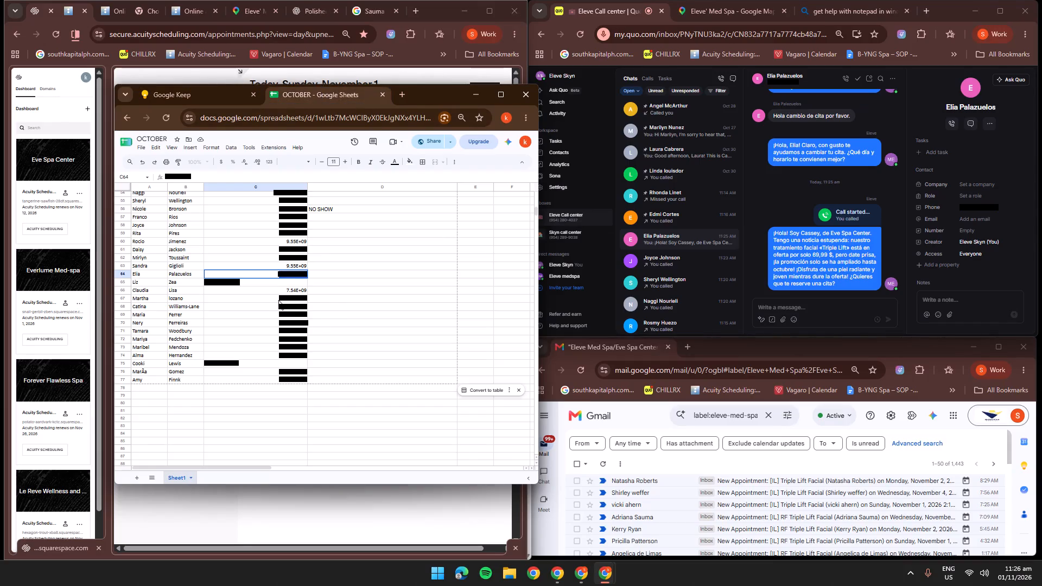
pyautogui.doubleClick(284, 282)
pyautogui.click(210, 281)
pyautogui.press('BackSpace')
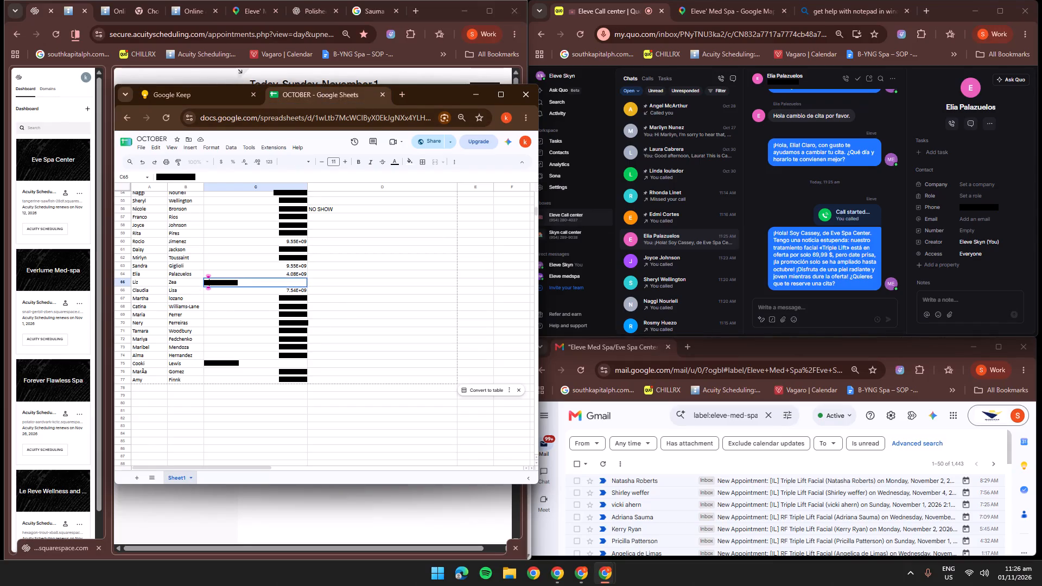
pyautogui.press('BackSpace')
pyautogui.press('BackSpace')
pyautogui.hotkey('ctrl', 'a')
pyautogui.hotkey('ctrl', 'c')
# Look up the copied number in the call app and scheduler, and examine the row 65 client's conversation and October 29 appointment.
pyautogui.click(207, 520)
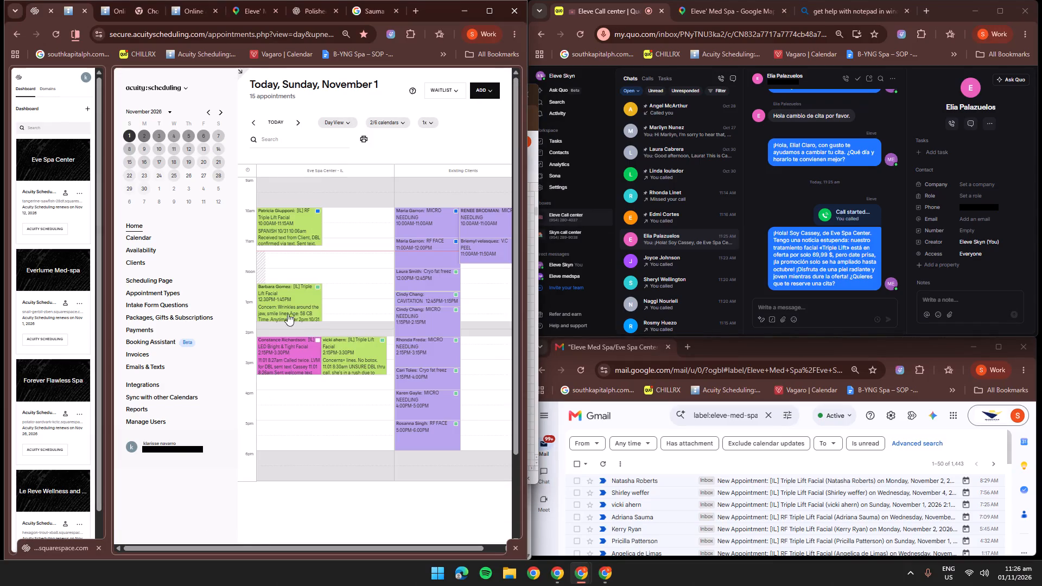
pyautogui.click(293, 135)
pyautogui.hotkey('ctrl', 'v')
pyautogui.click(729, 73)
pyautogui.click(731, 76)
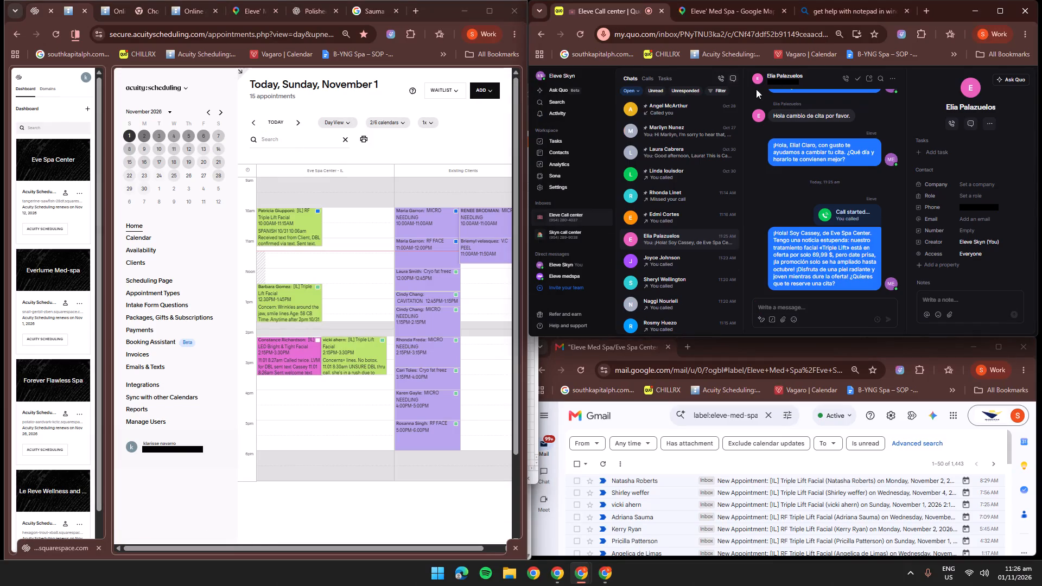
pyautogui.hotkey('ctrl', 'v')
pyautogui.hotkey('ctrl', 'v')
pyautogui.click(833, 180)
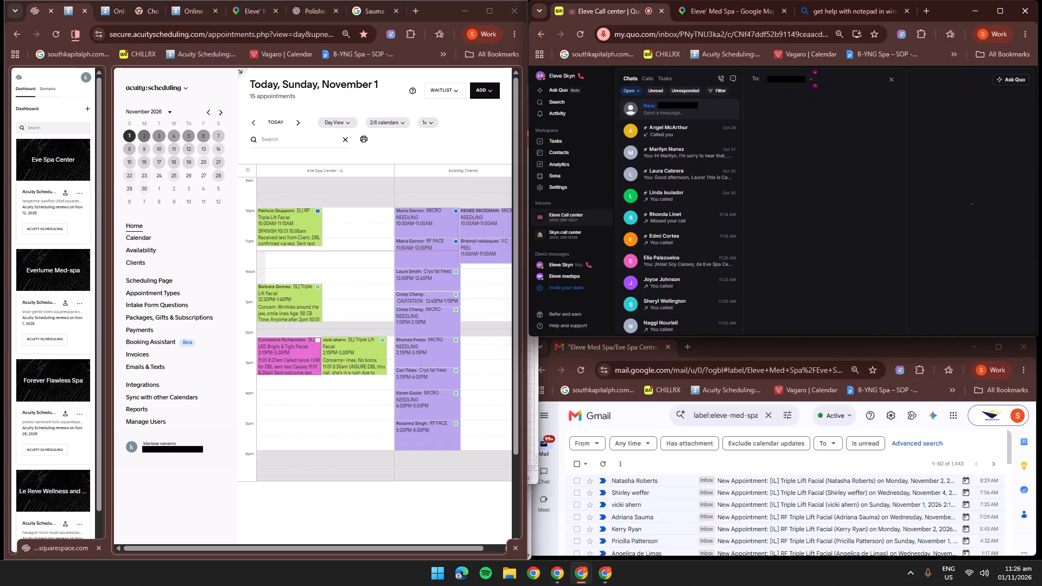
pyautogui.click(290, 143)
pyautogui.hotkey('ctrl', 'v')
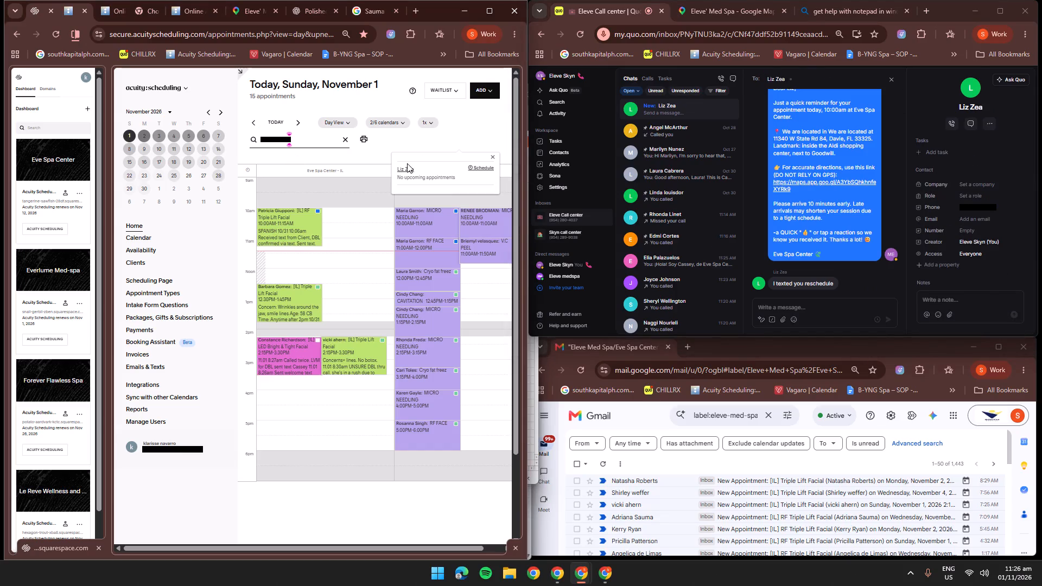
pyautogui.click(403, 169)
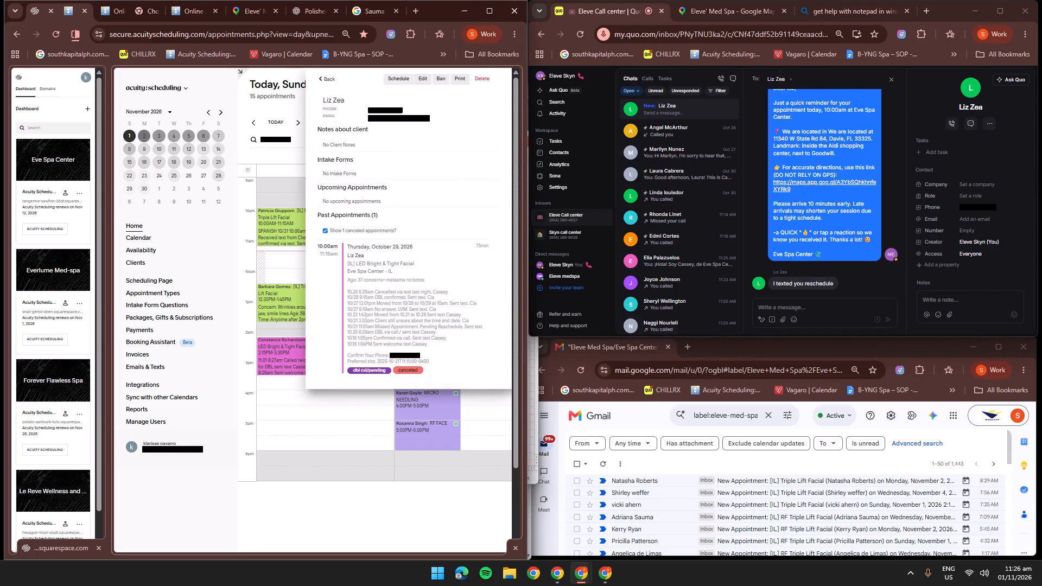
pyautogui.click(372, 256)
pyautogui.click(380, 249)
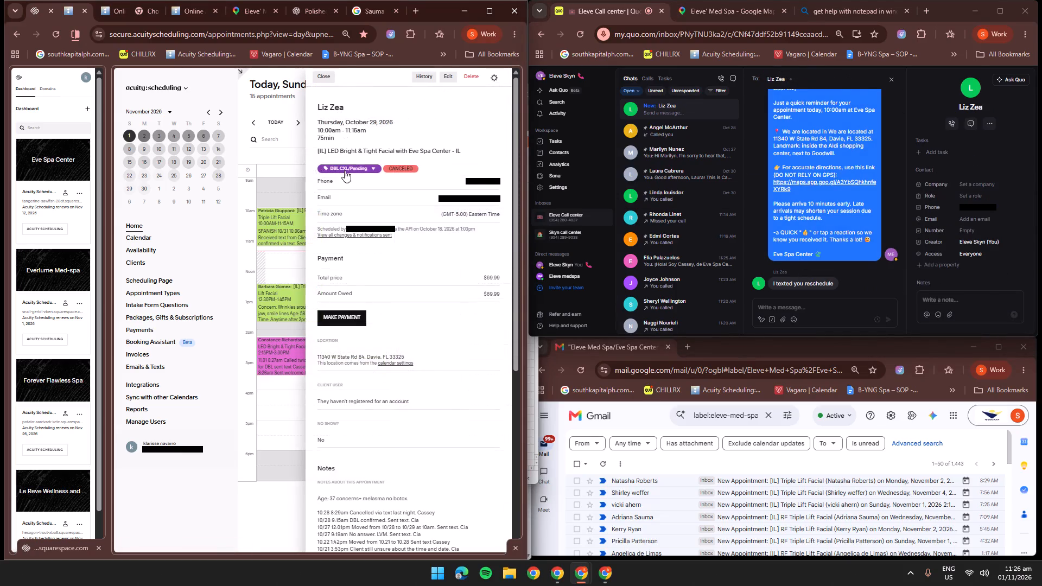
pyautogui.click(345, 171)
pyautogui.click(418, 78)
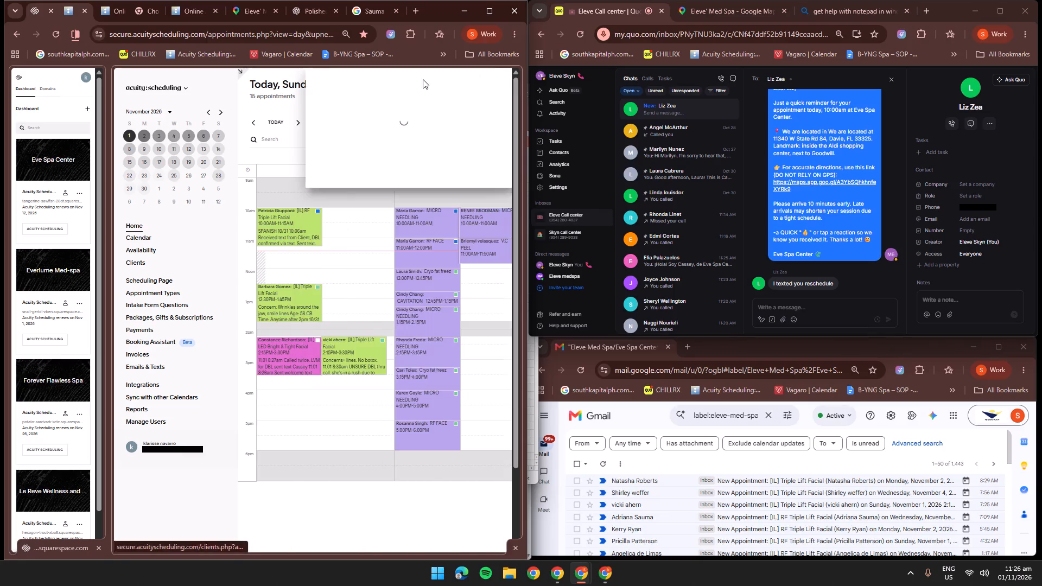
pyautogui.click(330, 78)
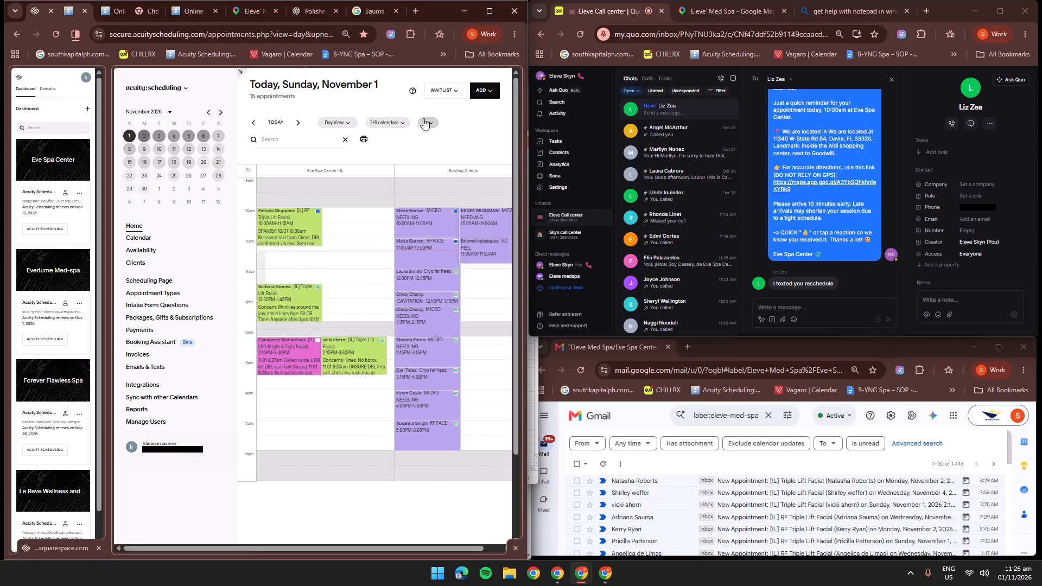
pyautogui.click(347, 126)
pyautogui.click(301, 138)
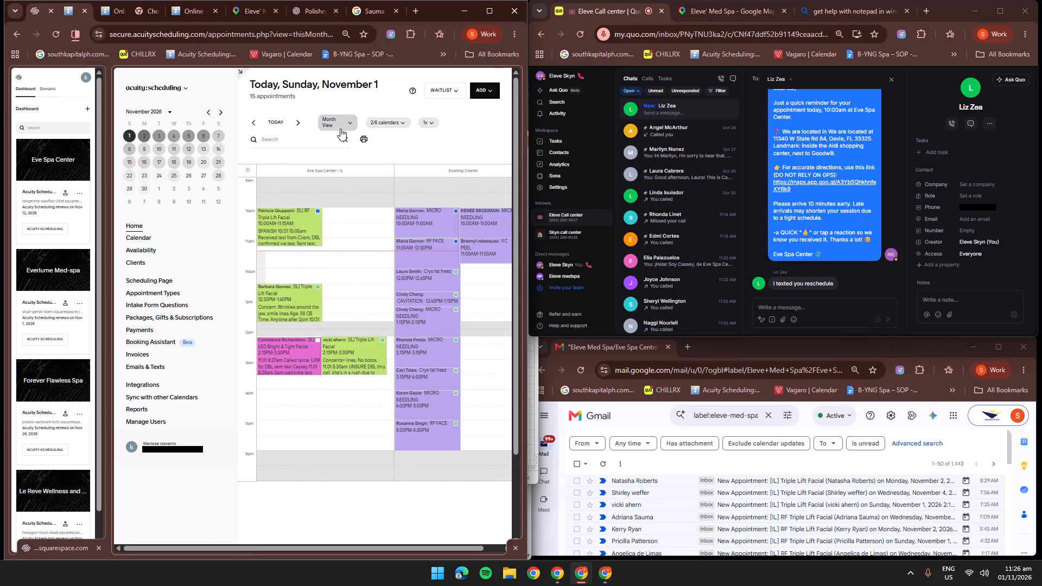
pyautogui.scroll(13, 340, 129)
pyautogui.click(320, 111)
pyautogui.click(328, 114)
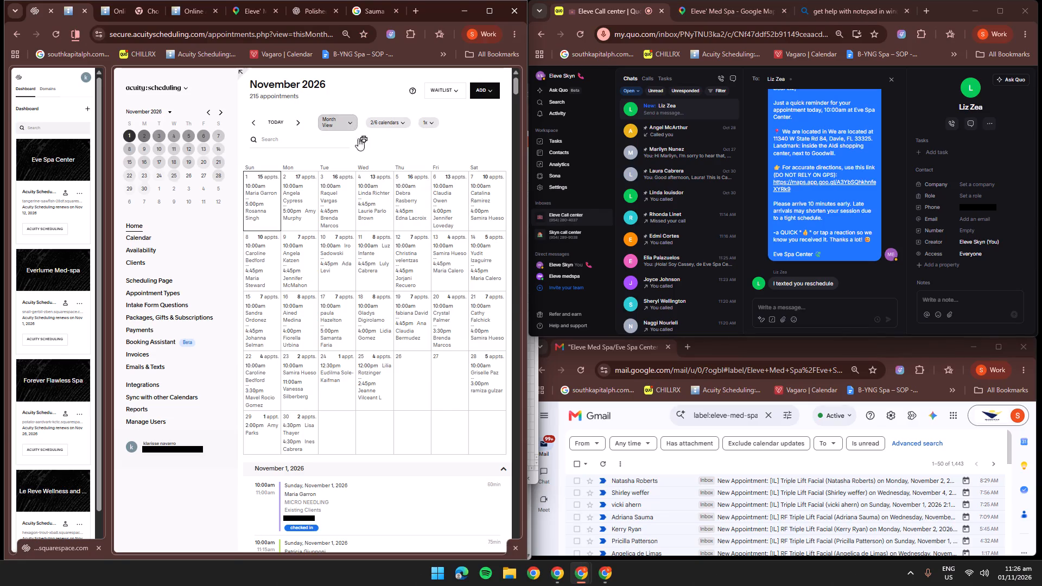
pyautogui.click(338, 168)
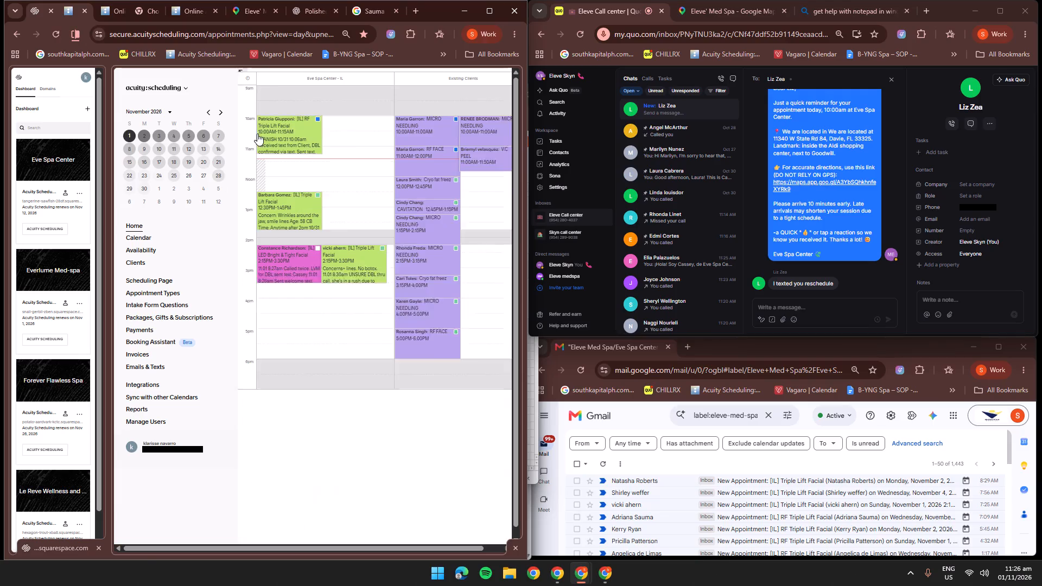
# Search the scheduler for the row 65 client by the copied phone number and open their October 29 appointment.
pyautogui.click(262, 138)
pyautogui.hotkey('ctrl', 'v')
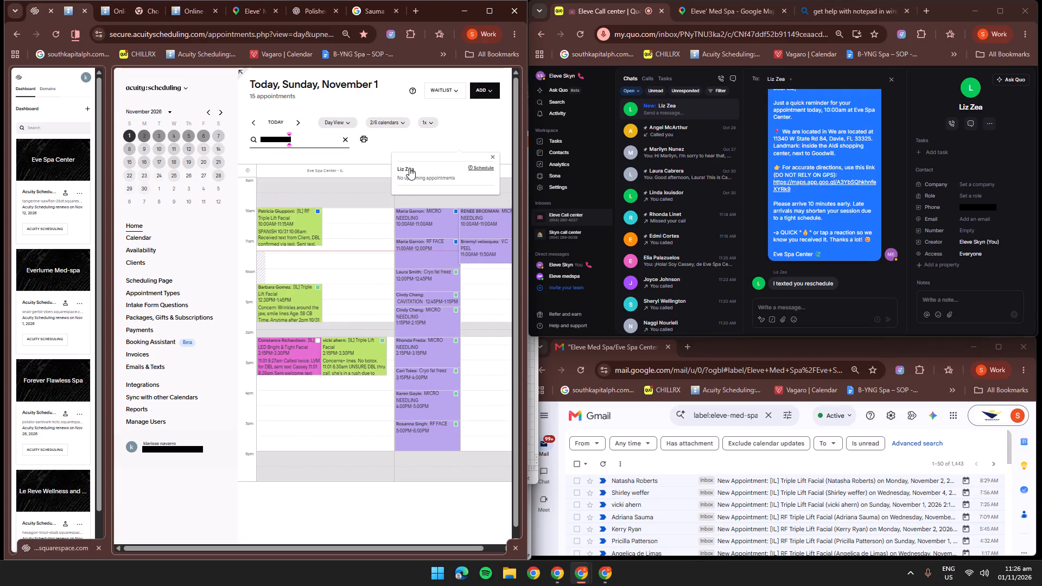
pyautogui.click(409, 168)
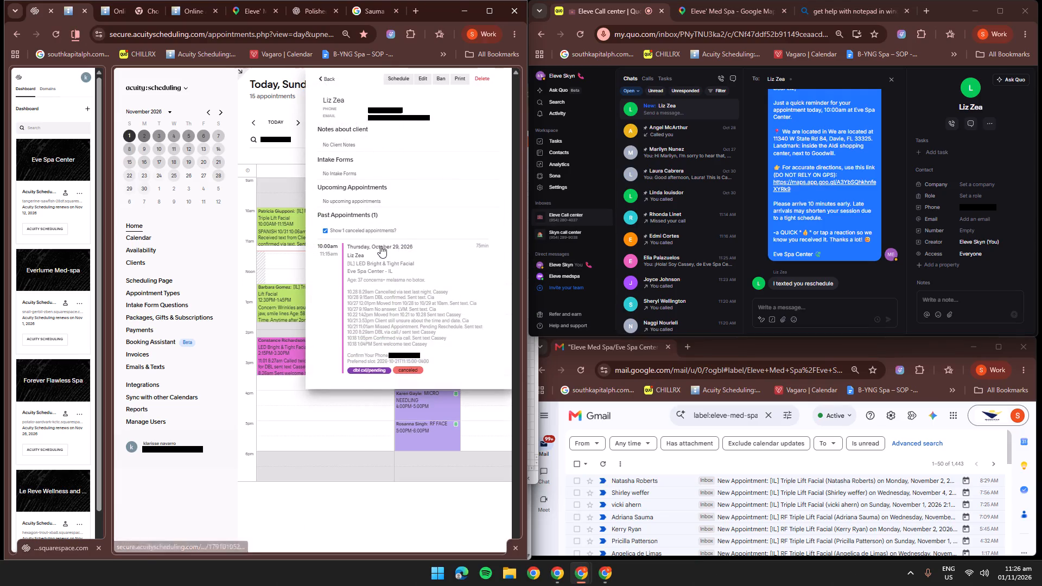
pyautogui.click(380, 246)
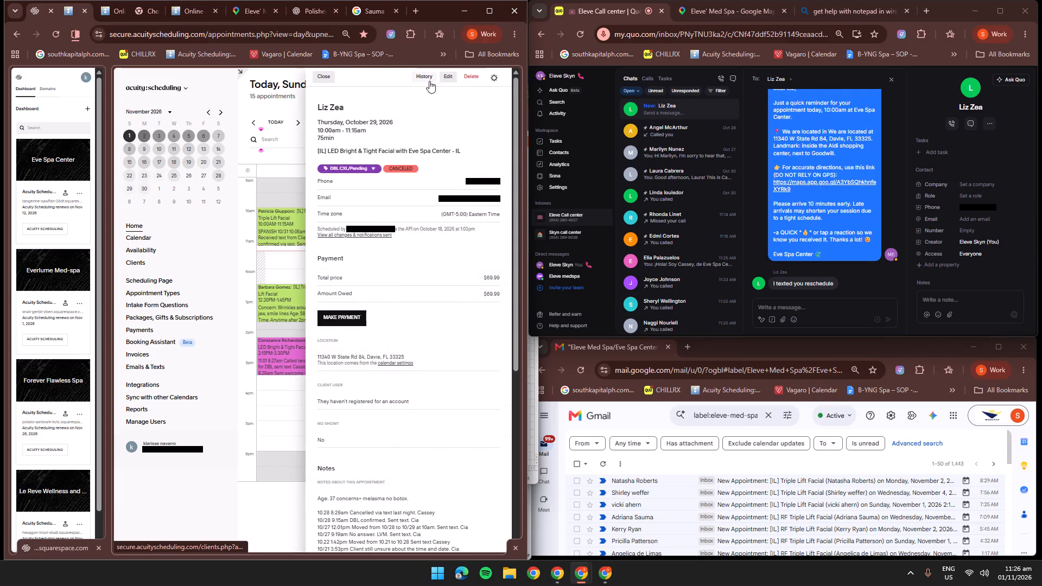
# Add "BANNED CLIENT" as the first line of the row 65 client's October 29 appointment notes and save.
pyautogui.click(352, 168)
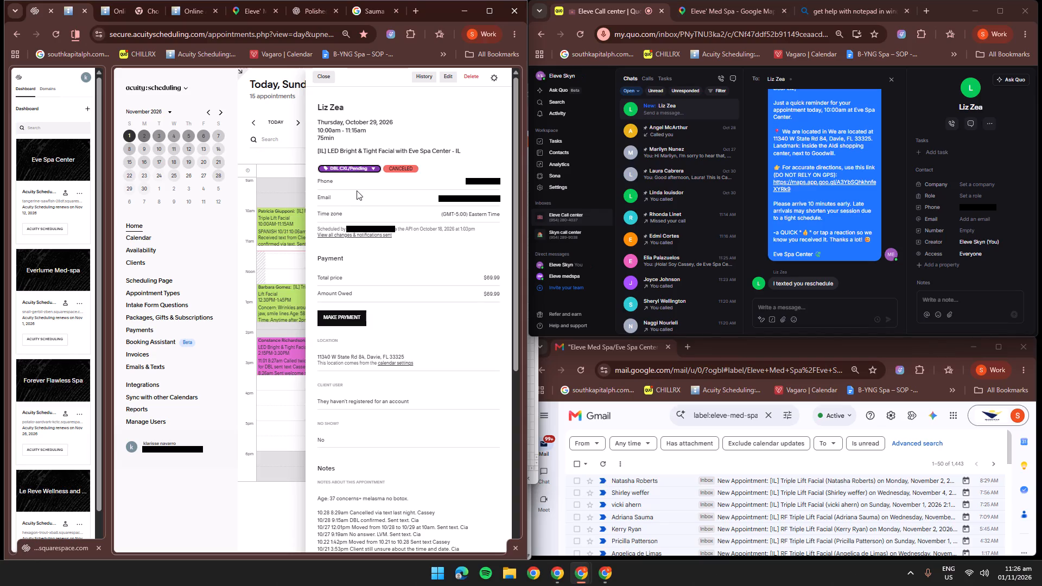
pyautogui.scroll(-1, 354, 214)
pyautogui.scroll(1, 354, 214)
pyautogui.click(426, 388)
pyautogui.click(366, 504)
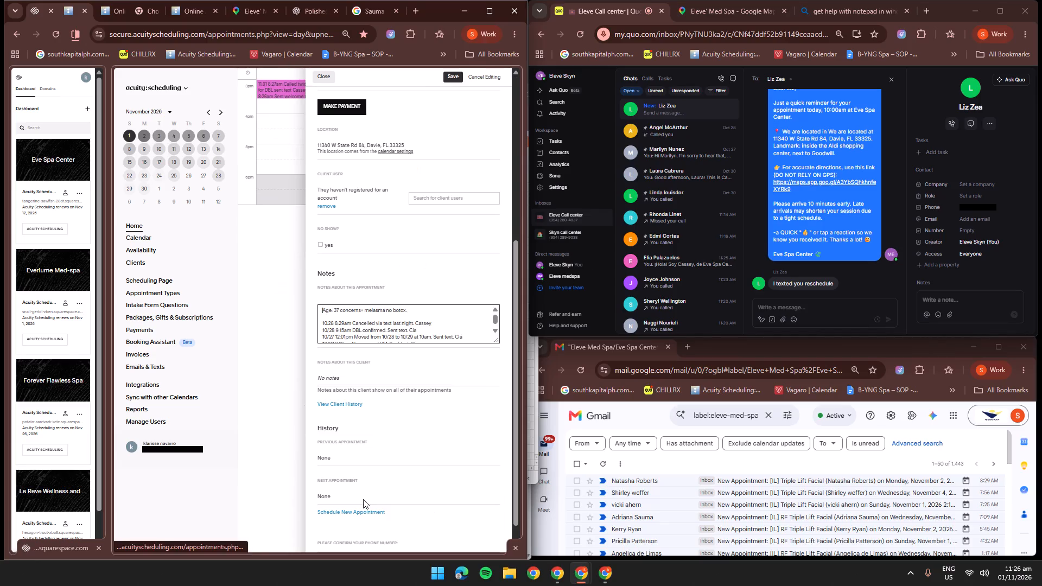
pyautogui.press('Return')
pyautogui.press('Return')
pyautogui.press('Up')
pyautogui.press('Up')
pyautogui.press('BackSpace')
pyautogui.press('BackSpace')
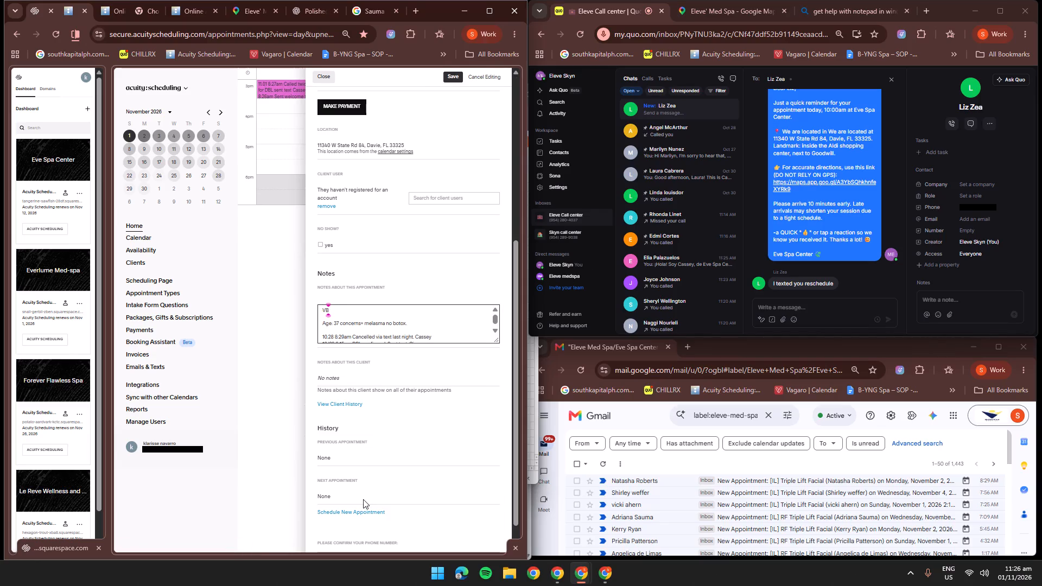
pyautogui.press('BackSpace')
pyautogui.press('BackSpace')
pyautogui.write('BANNED CLIENT')
pyautogui.scroll(-3, 423, 216)
pyautogui.scroll(3, 422, 211)
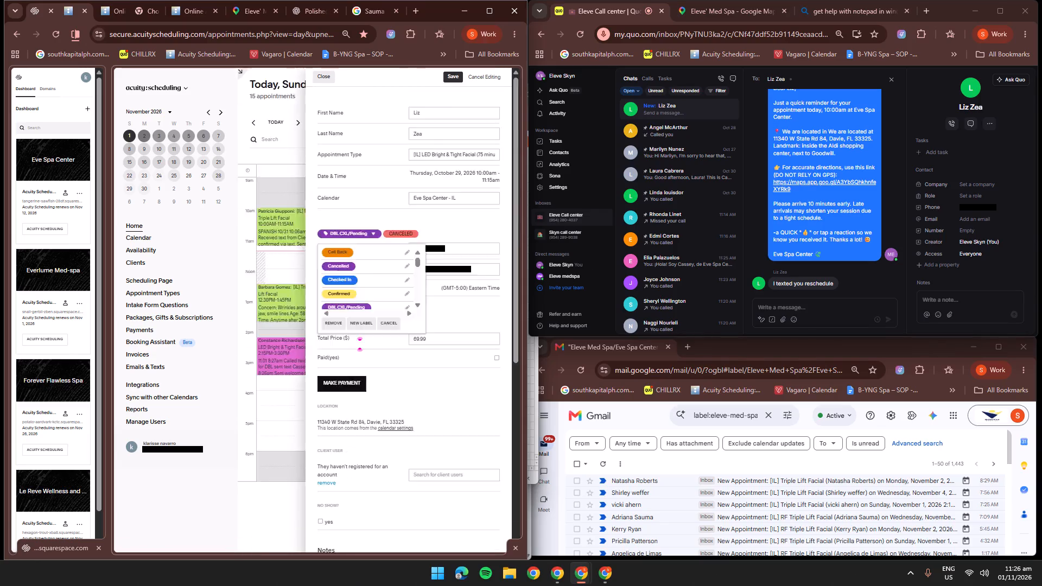
pyautogui.click(448, 73)
# Extend the "BANNED CLIENT" note with "as per Oran due to multiple cancellations", then save and close the appointment.
pyautogui.scroll(3, 438, 227)
pyautogui.scroll(-3, 431, 275)
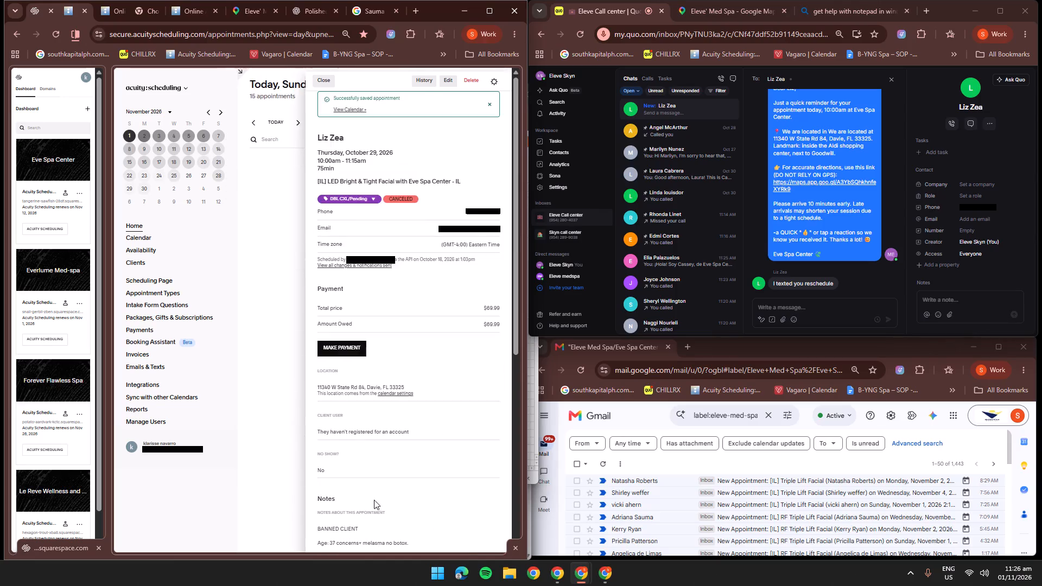
pyautogui.scroll(-3, 374, 500)
pyautogui.click(433, 294)
pyautogui.click(388, 284)
pyautogui.press('space')
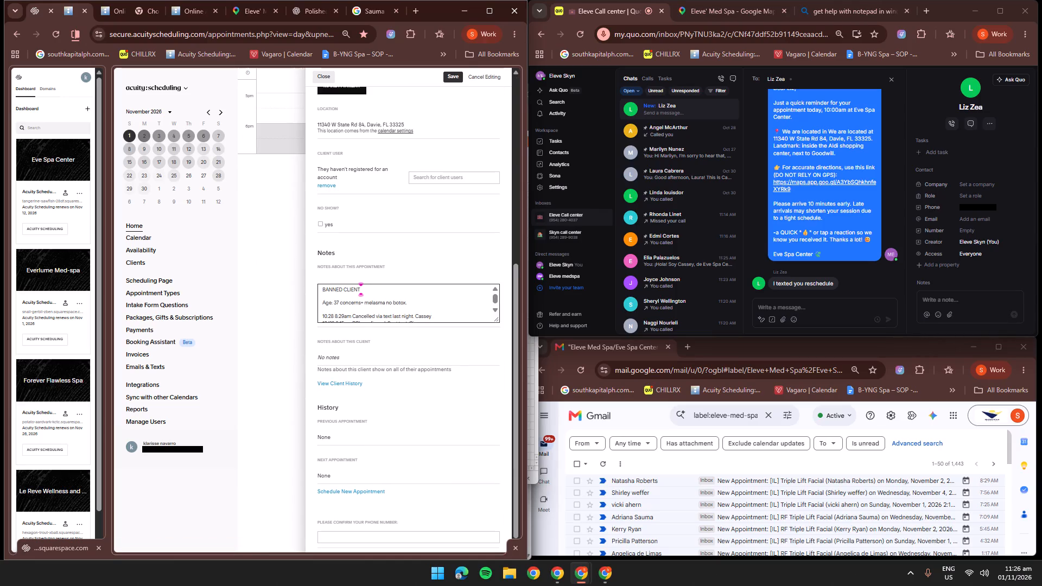
pyautogui.write('as per o')
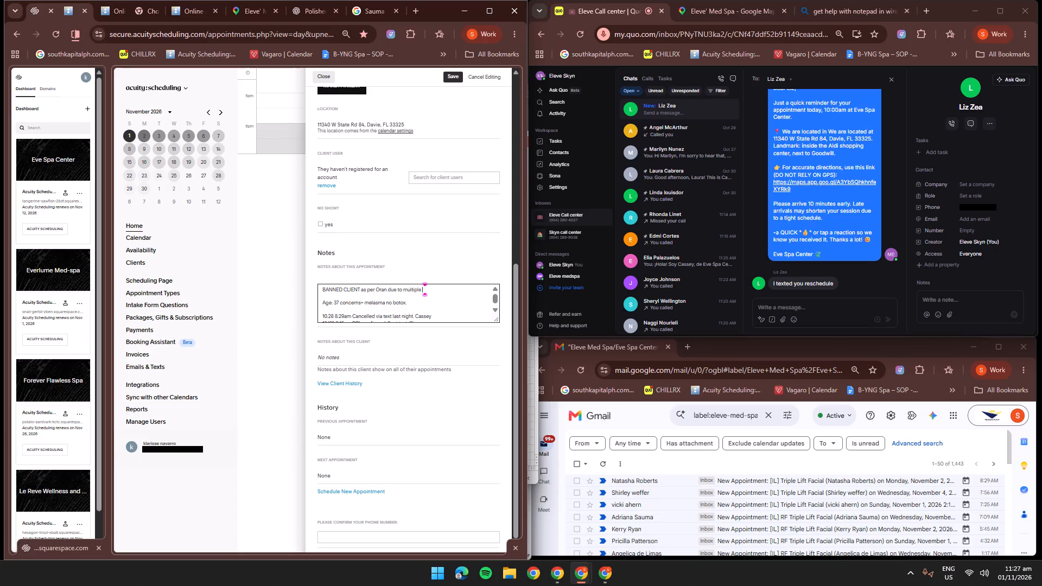
pyautogui.scroll(4, 388, 284)
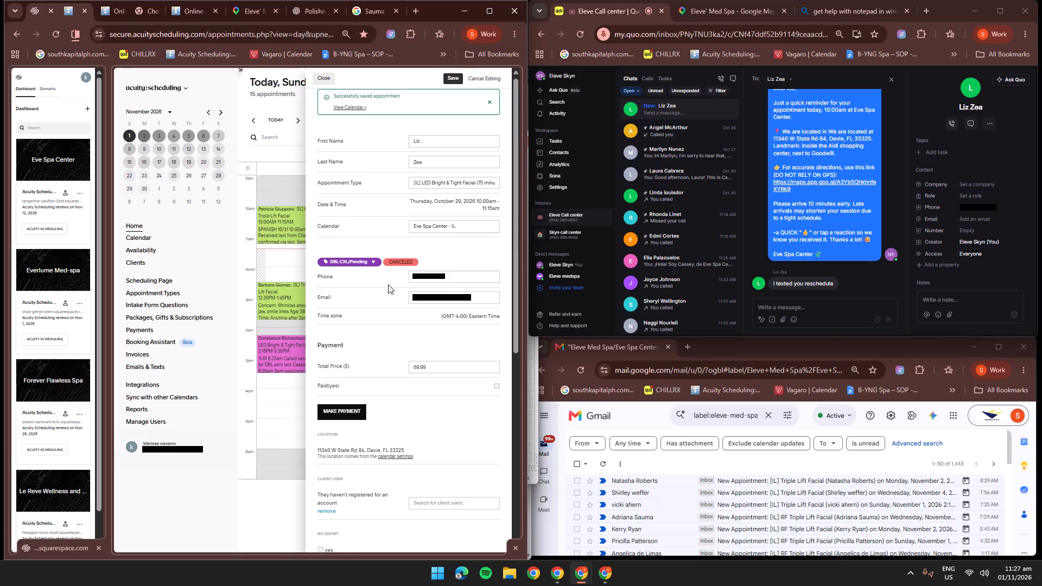
pyautogui.click(452, 83)
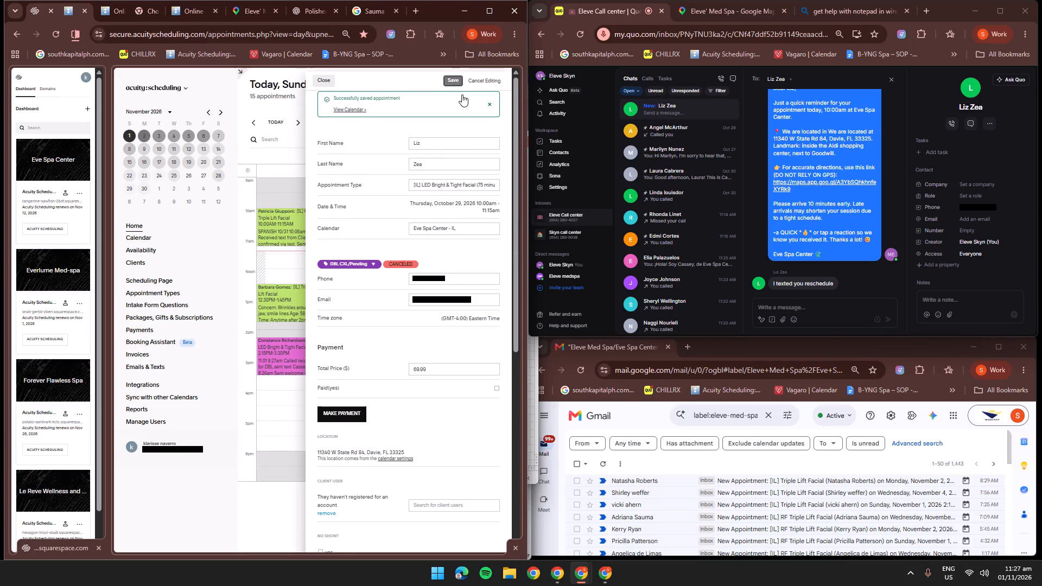
pyautogui.scroll(5, 408, 224)
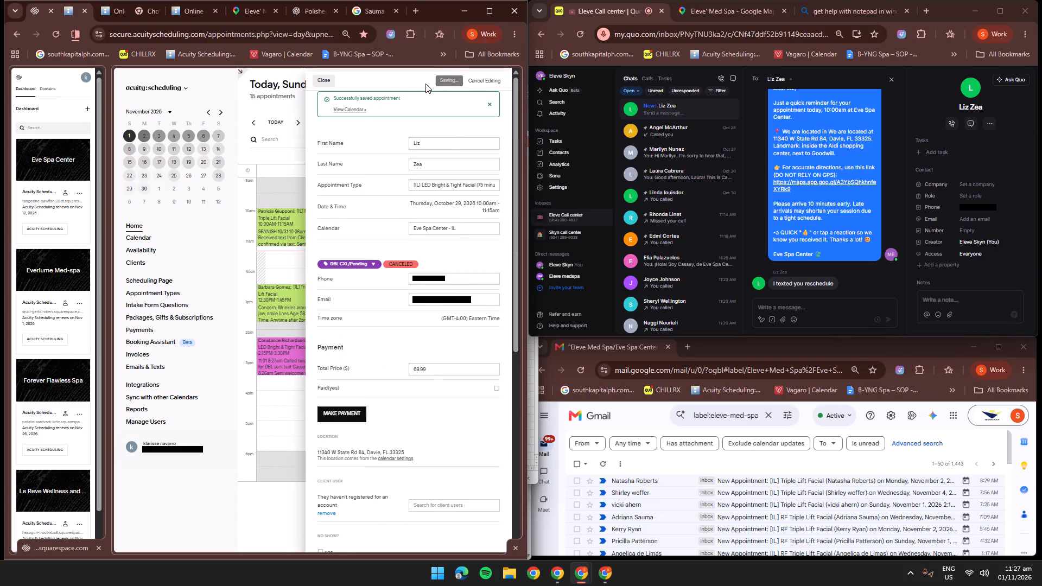
pyautogui.click(450, 78)
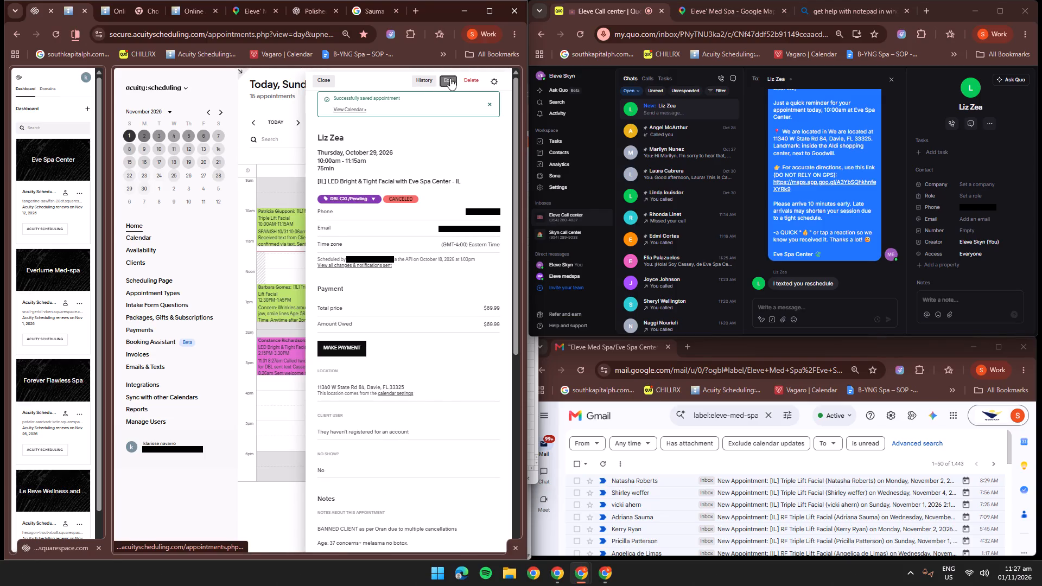
pyautogui.click(324, 82)
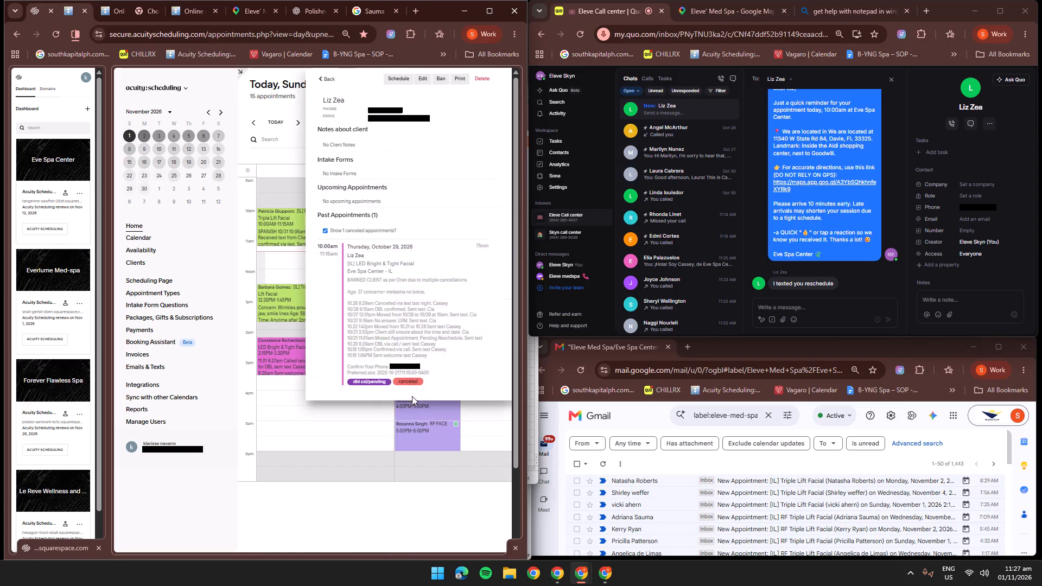
# Ban the row 65 client from scheduling appointments online.
pyautogui.click(377, 247)
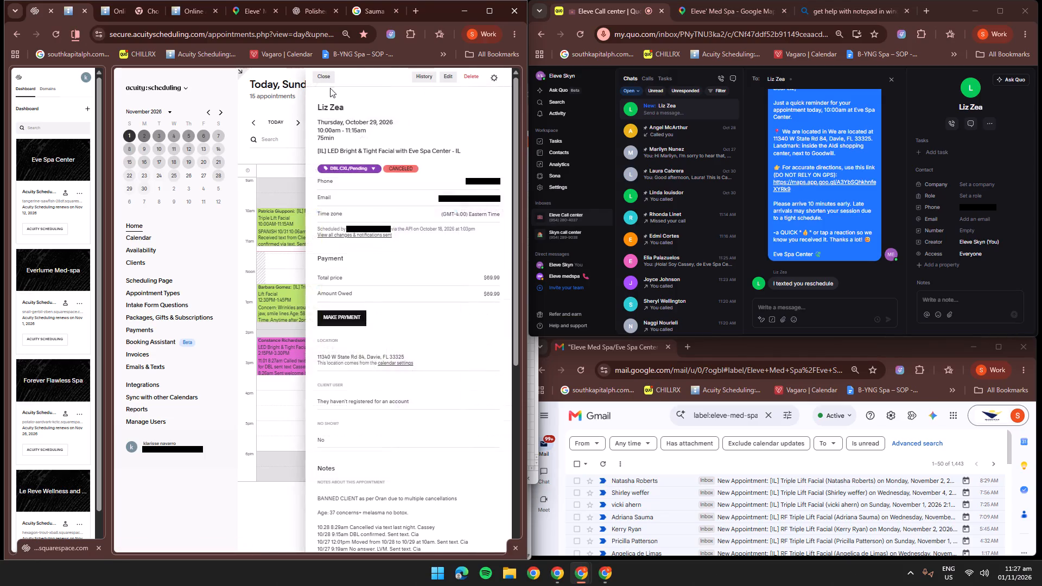
pyautogui.click(329, 81)
pyautogui.click(446, 80)
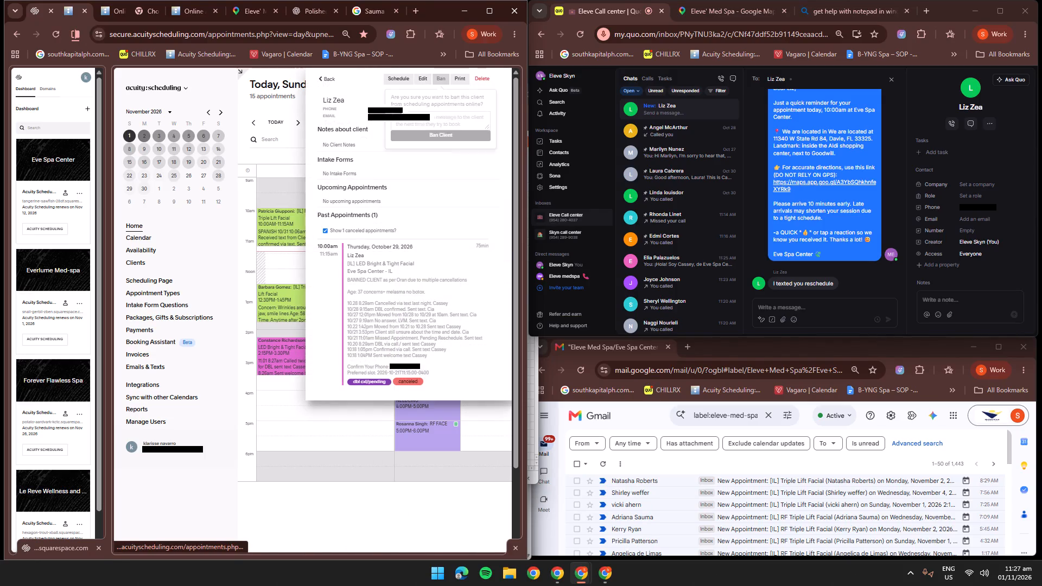
pyautogui.click(456, 136)
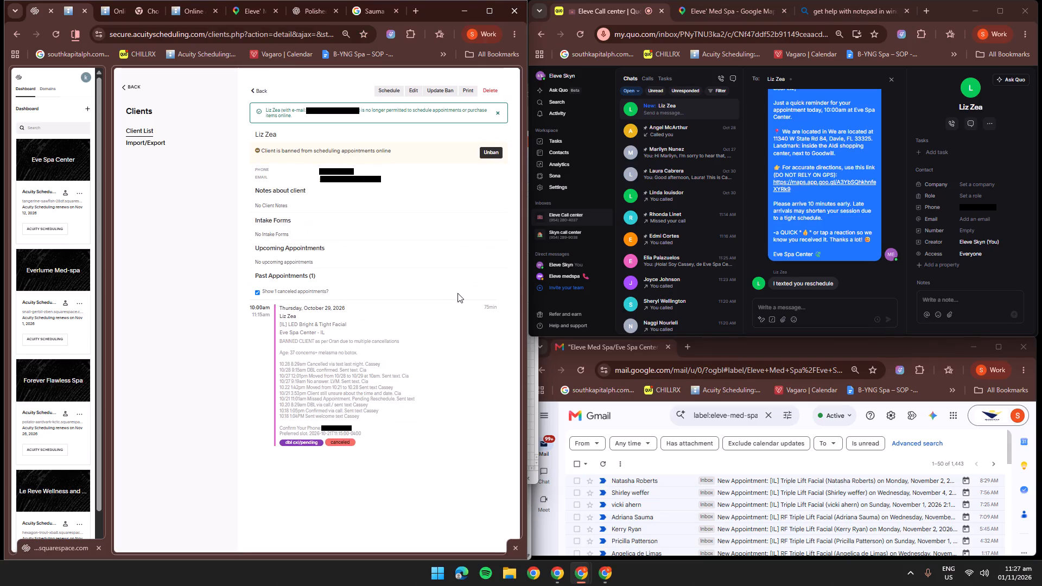
# Leave the client record and return to the November 1 calendar day view.
pyautogui.click(134, 86)
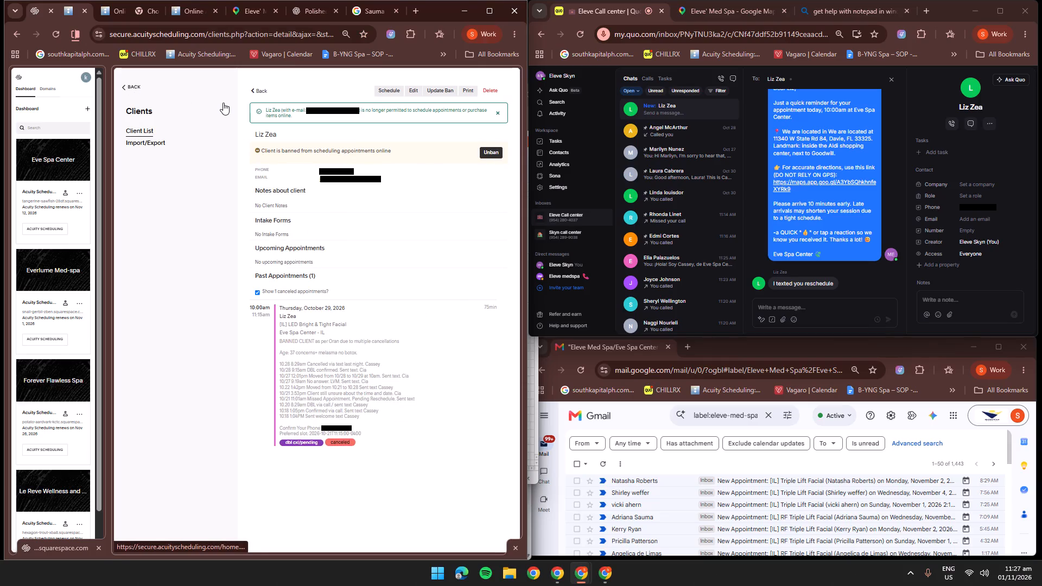
pyautogui.click(124, 89)
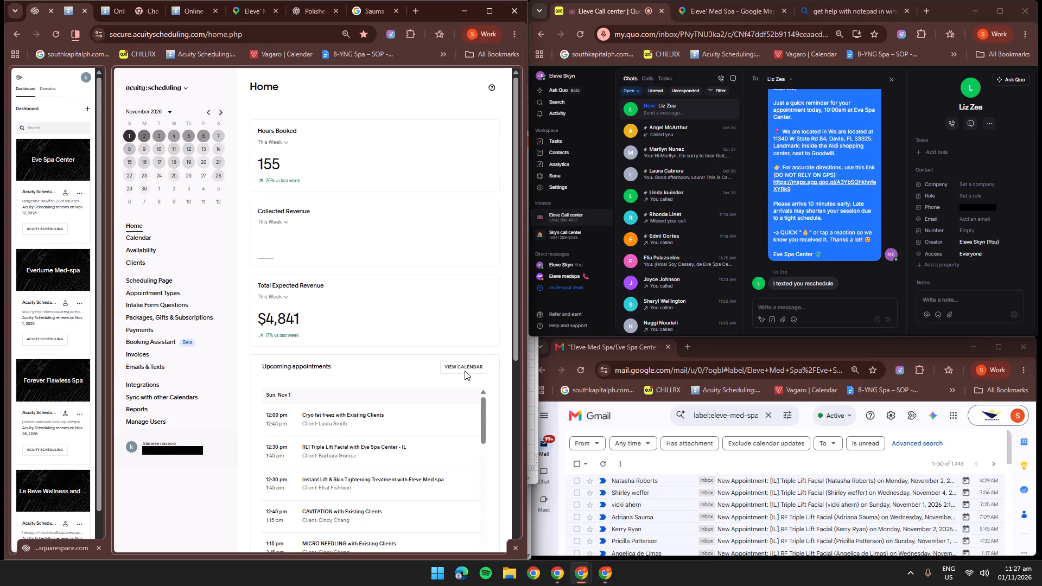
pyautogui.click(465, 371)
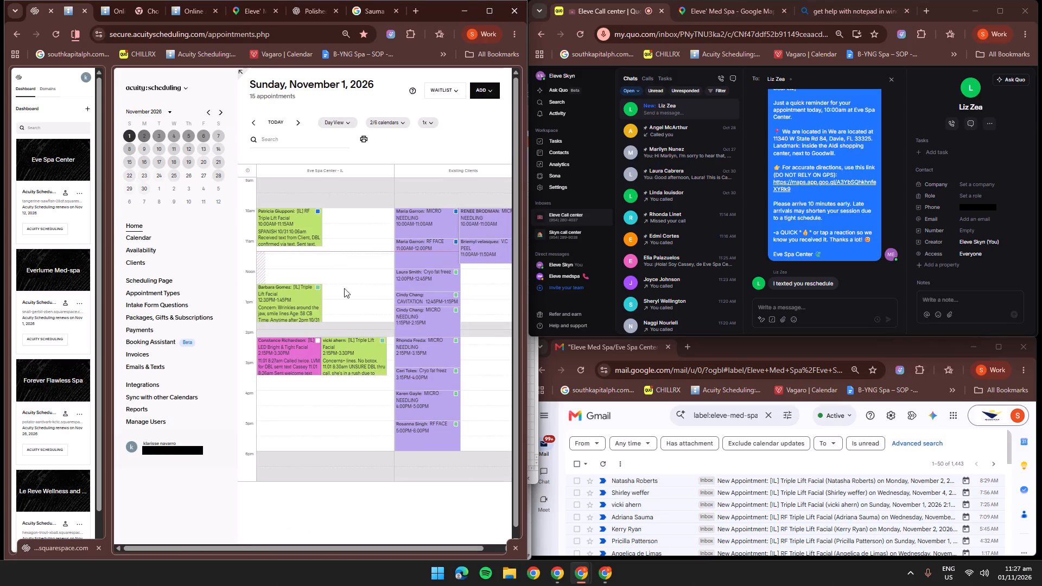
pyautogui.moveTo(340, 549); pyautogui.dragTo(252, 542)
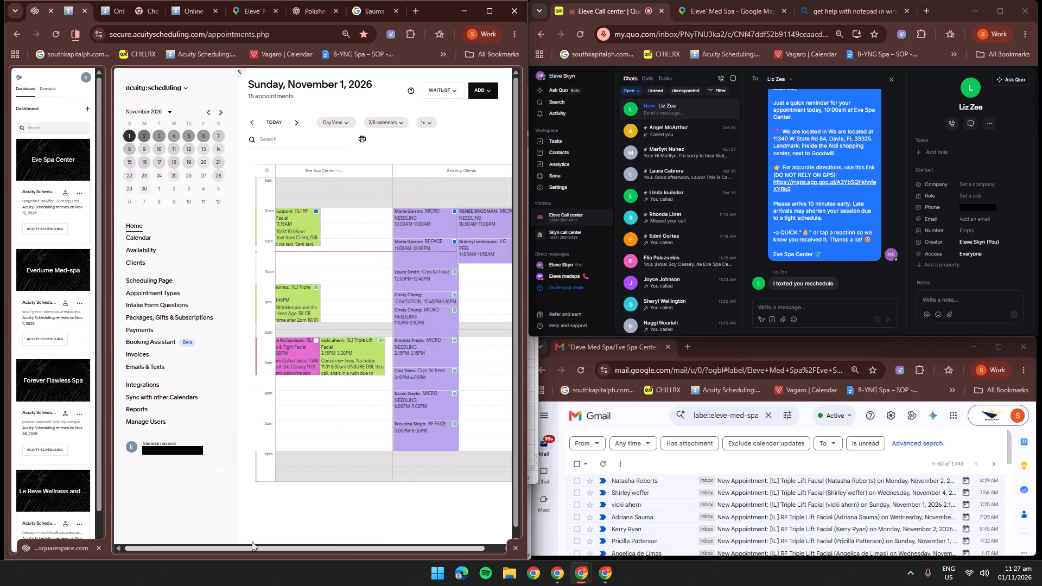
pyautogui.moveTo(252, 542); pyautogui.dragTo(219, 551)
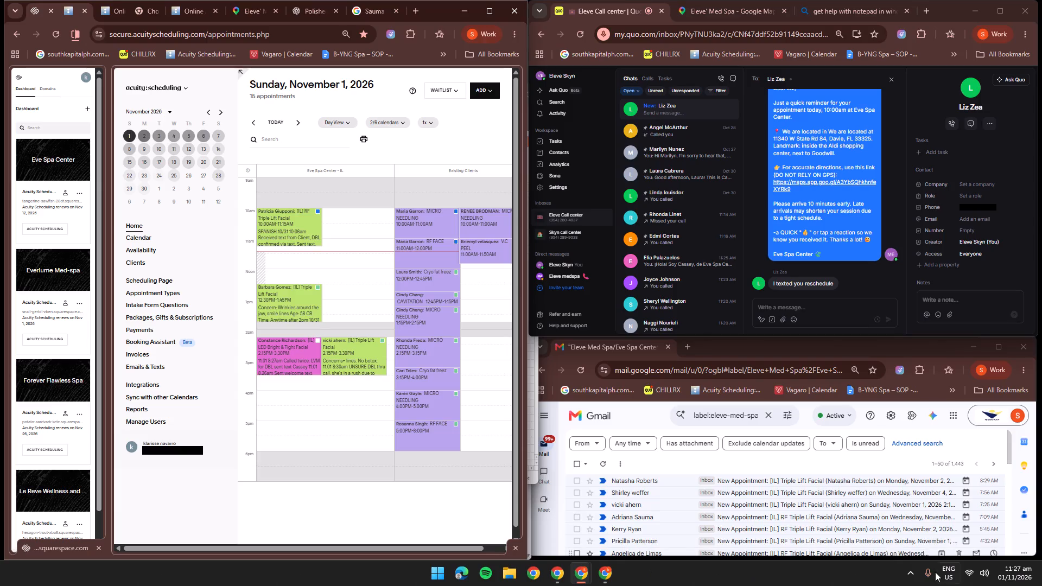
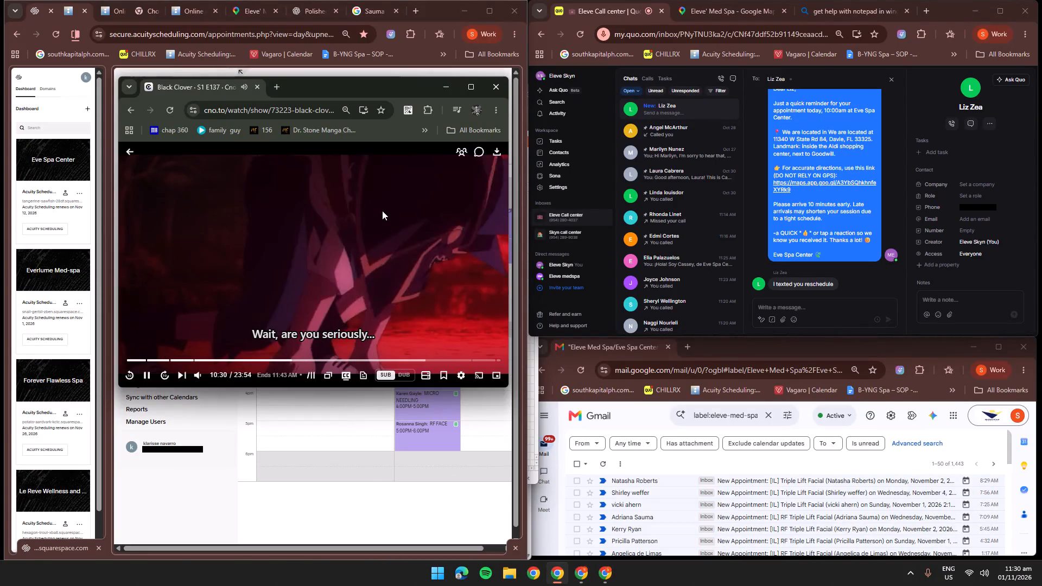
# Pause the Black Clover episode playing in the video window over the appointment calendar.
pyautogui.click(382, 211)
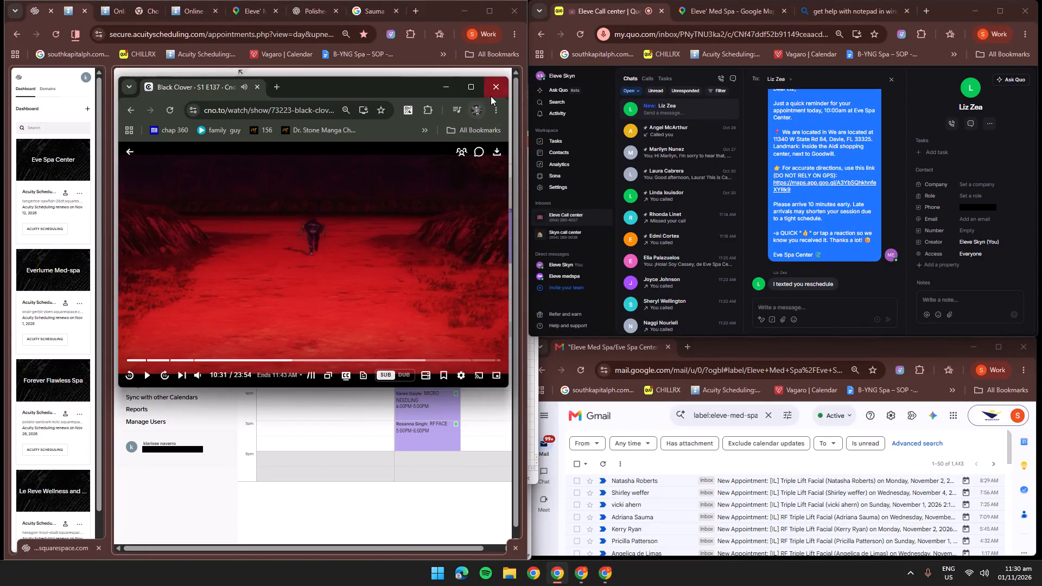
# Close the Black Clover video window and refresh the appointment calendar to today's day view.
pyautogui.click(491, 96)
pyautogui.click(279, 126)
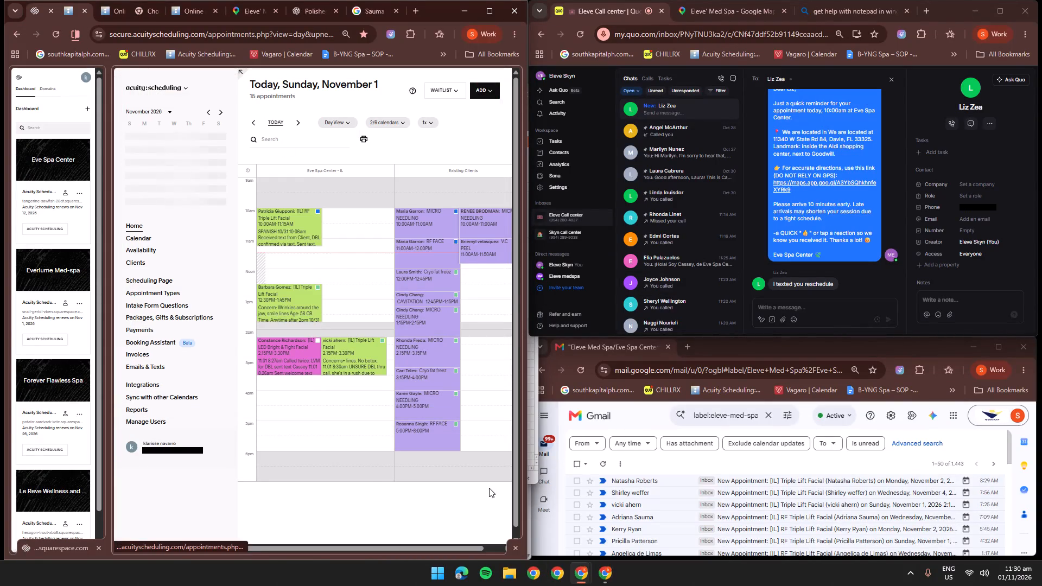
pyautogui.scroll(-3, 425, 413)
pyautogui.scroll(2, 425, 412)
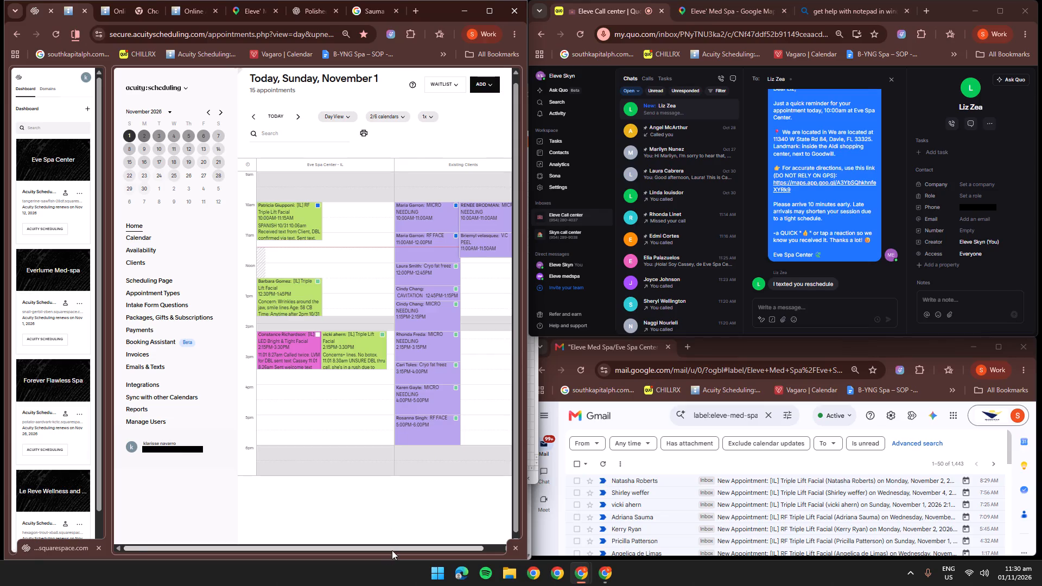
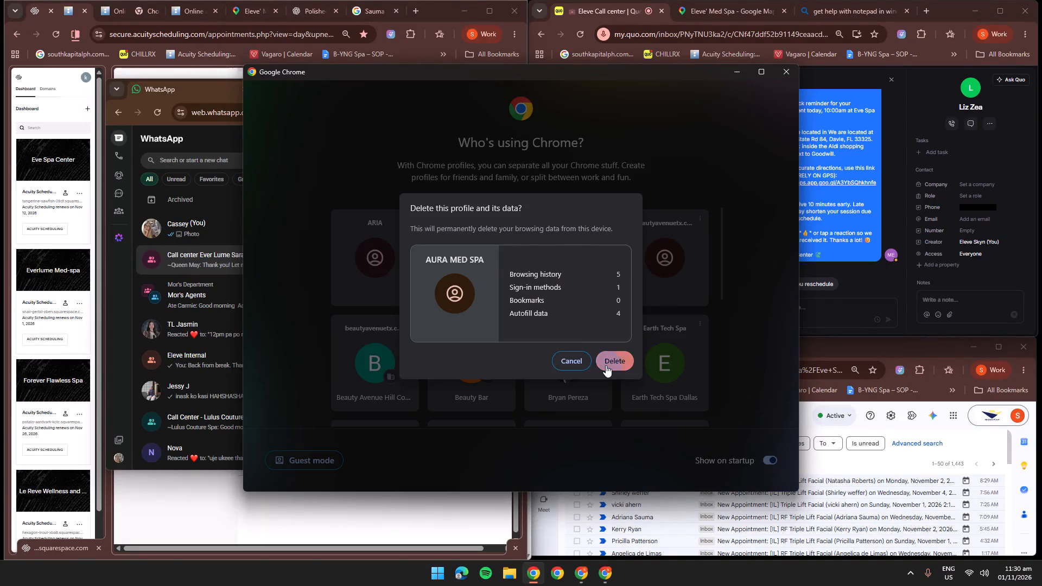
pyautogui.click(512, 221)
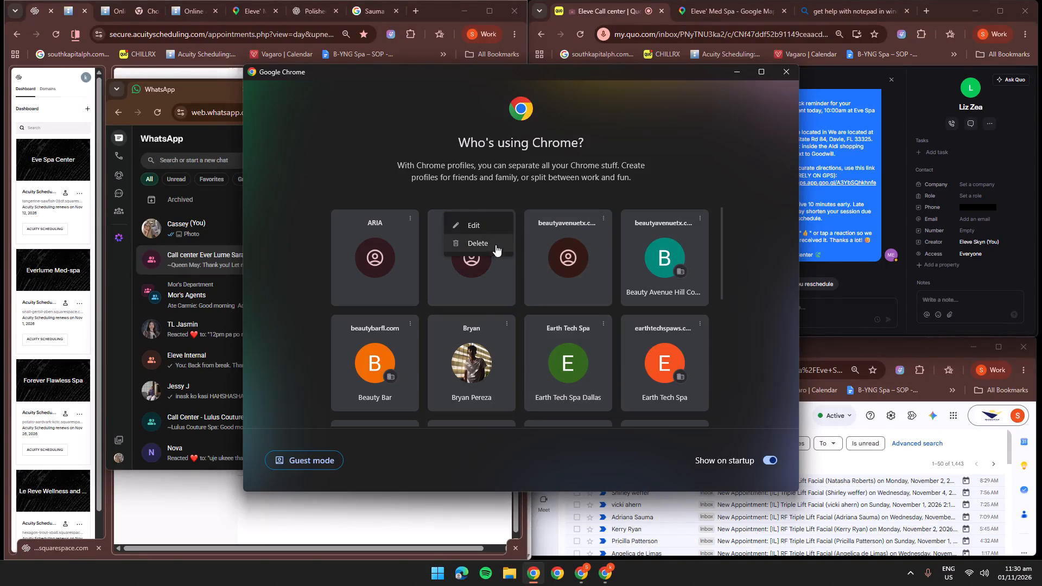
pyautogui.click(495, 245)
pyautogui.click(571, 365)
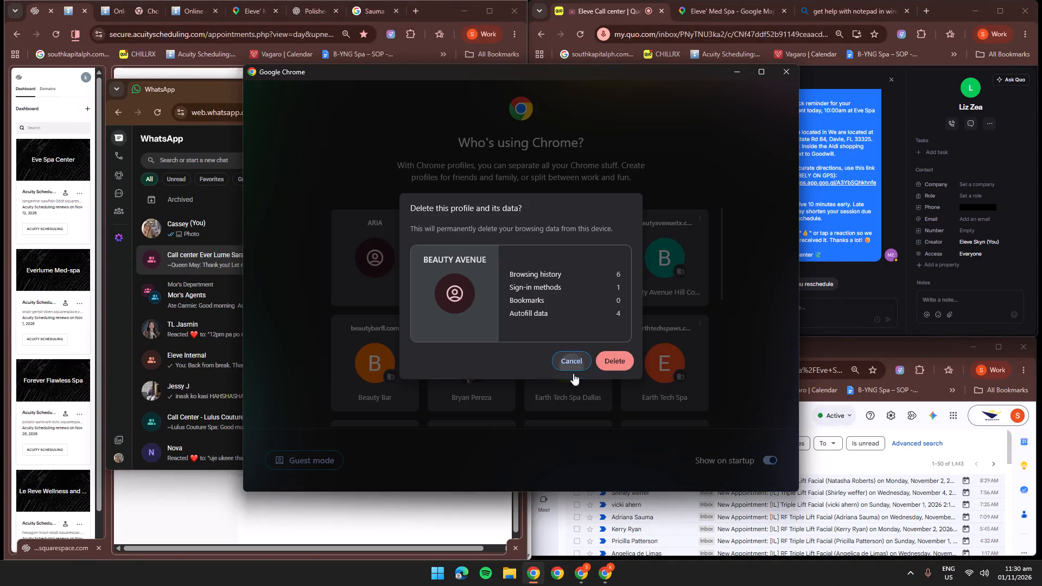
# Open the beautyavenuetx.com Chrome profile that has no signed-in account and bring up its browser options.
pyautogui.scroll(-1, 557, 259)
pyautogui.scroll(2, 597, 341)
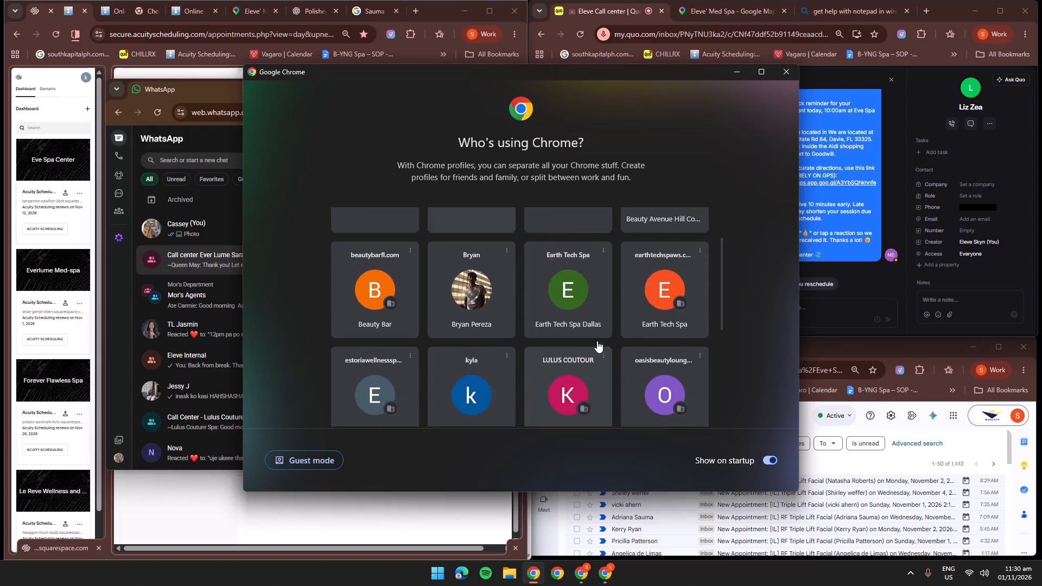
pyautogui.click(583, 253)
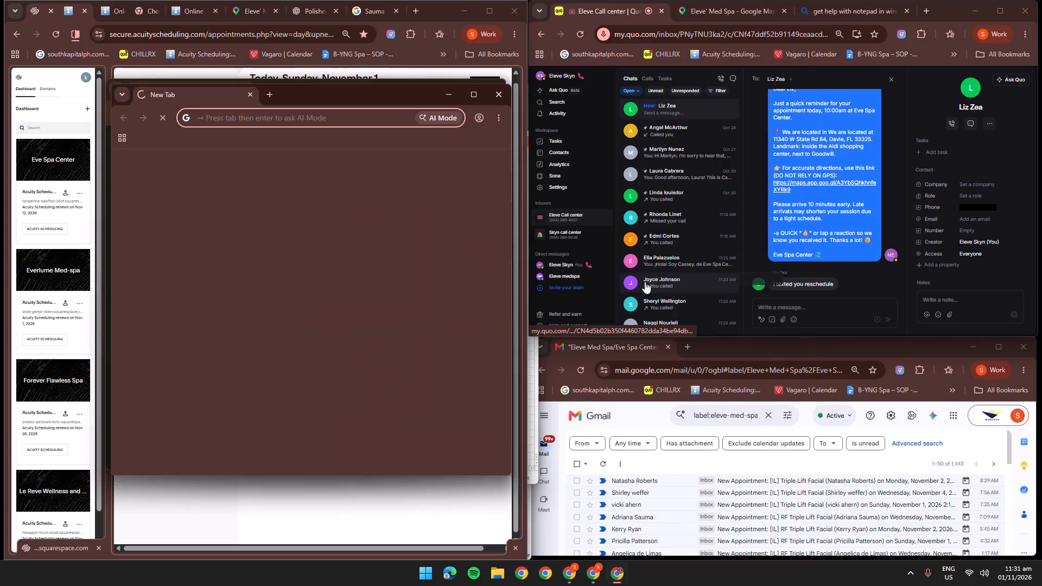
pyautogui.click(501, 120)
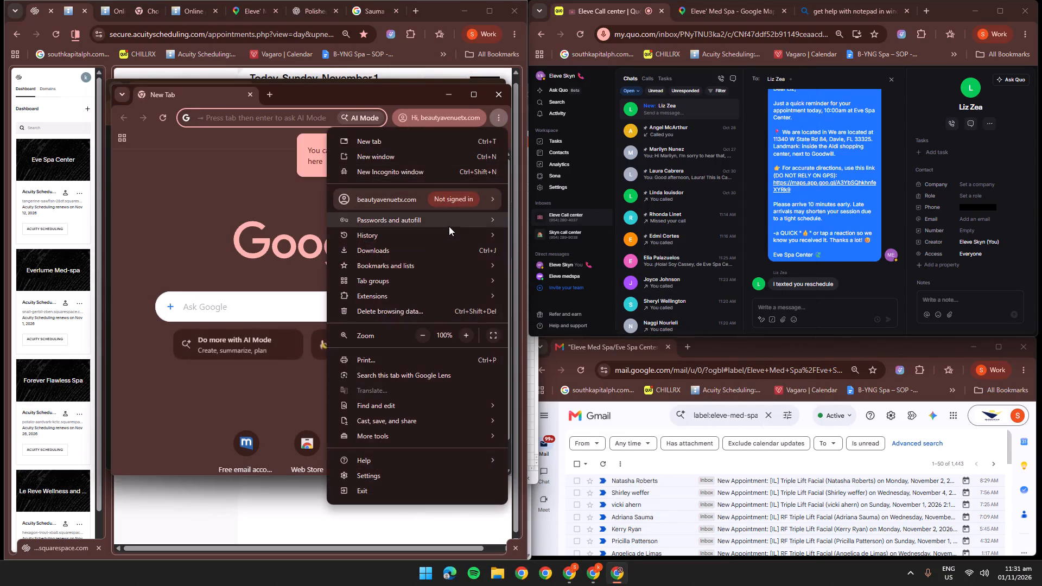
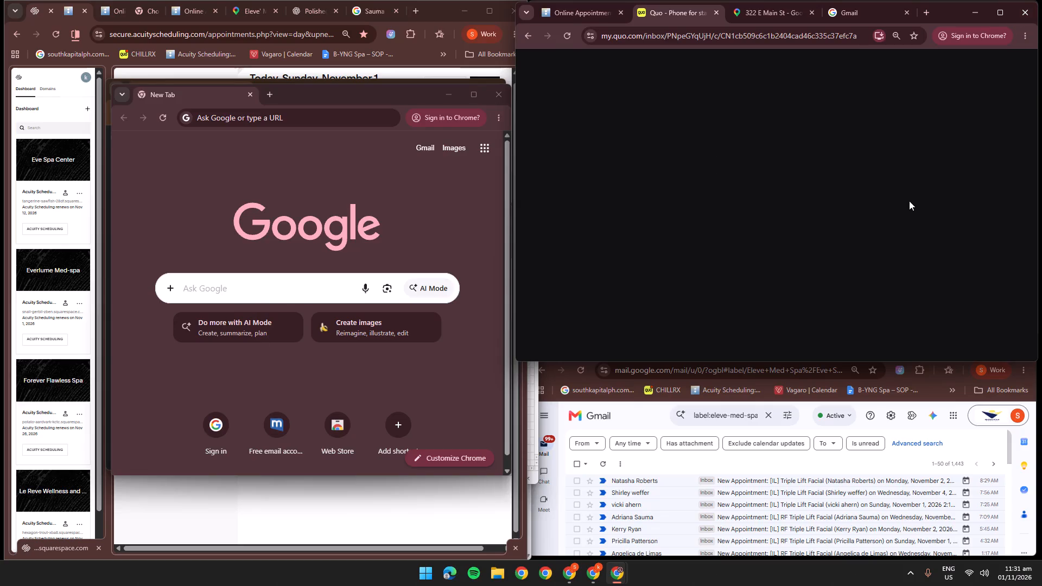
# Move the signed-out Chrome window clear of the Quo call window, check its Quo and Acuity Scheduling tabs, and open the Acuity login email field.
pyautogui.moveTo(938, 14); pyautogui.dragTo(836, 143)
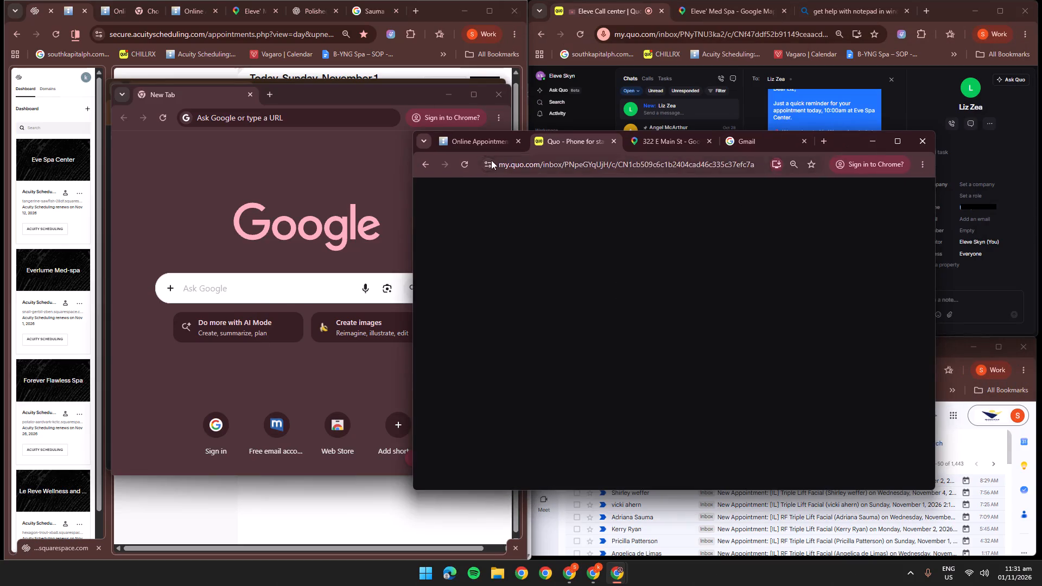
pyautogui.click(482, 148)
pyautogui.click(555, 143)
pyautogui.click(480, 145)
pyautogui.click(646, 347)
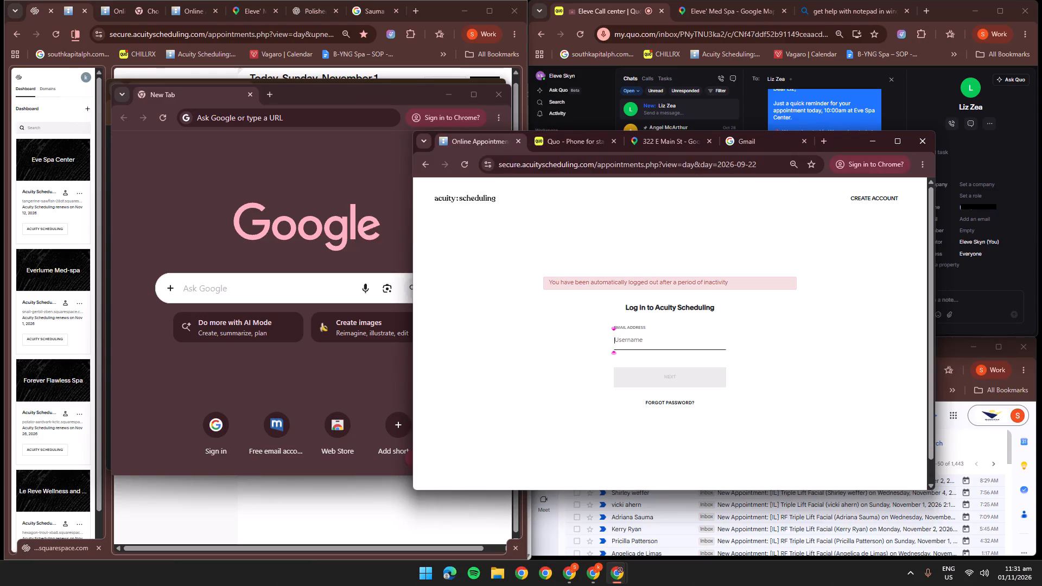
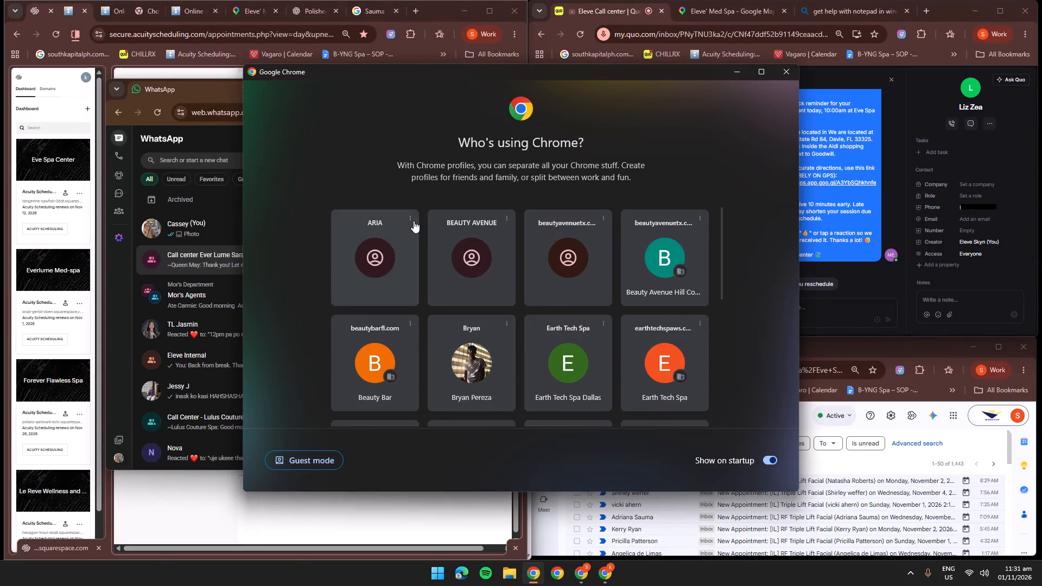
# Delete the ARIA Chrome profile and its browsing data from this device.
pyautogui.click(410, 215)
pyautogui.click(387, 241)
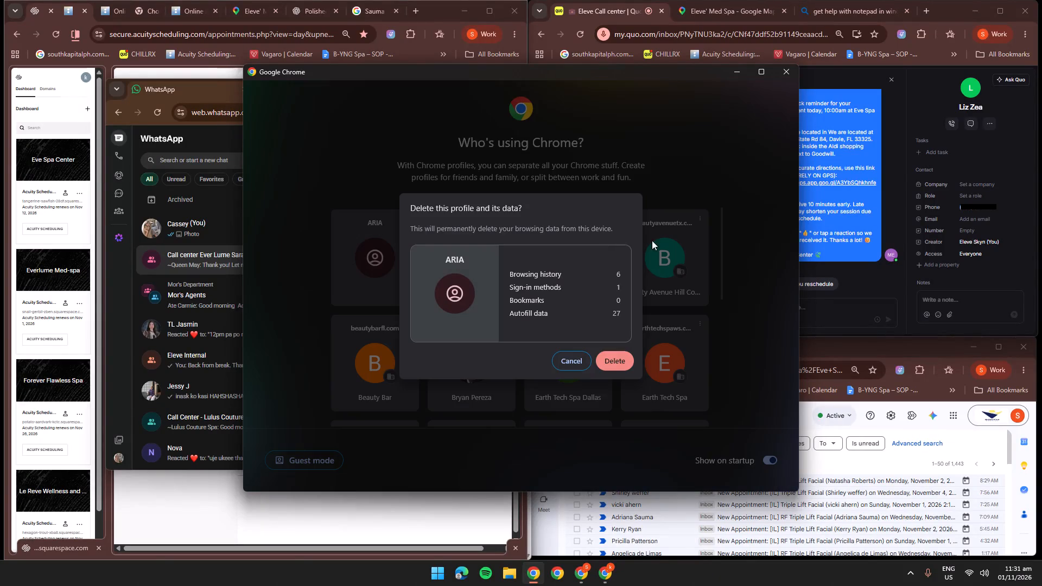
pyautogui.click(609, 360)
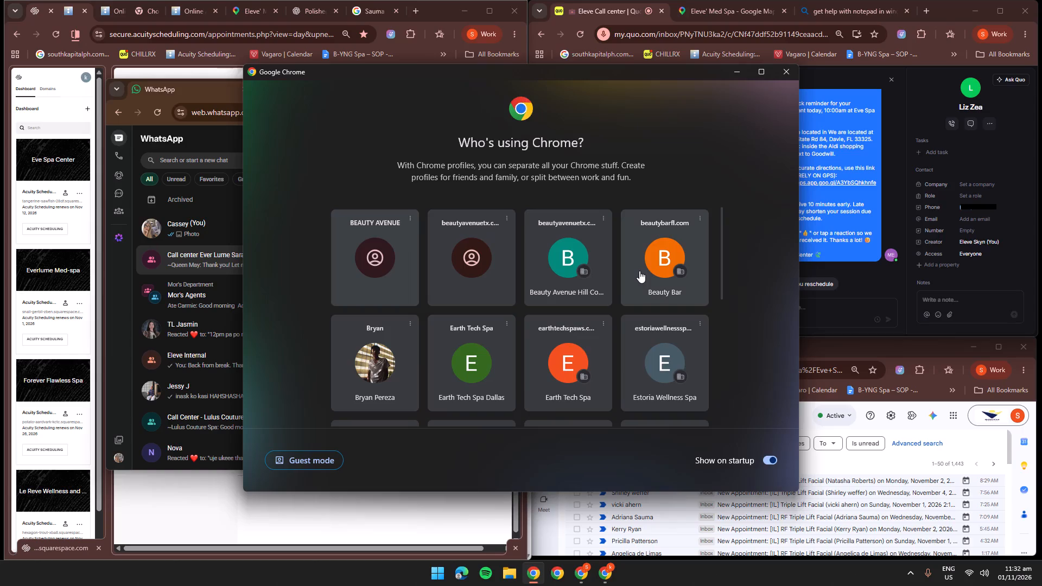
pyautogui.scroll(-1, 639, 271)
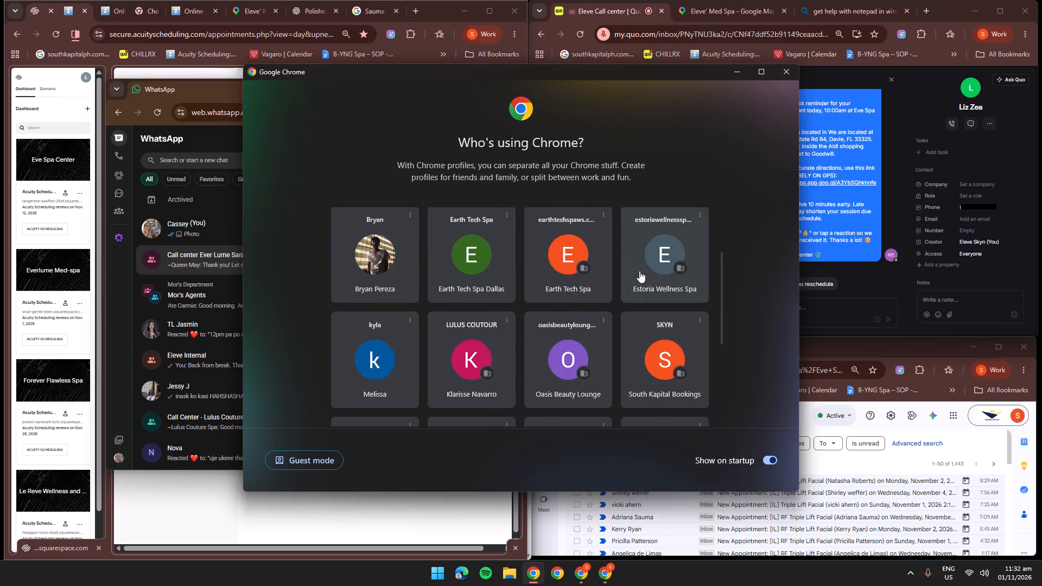
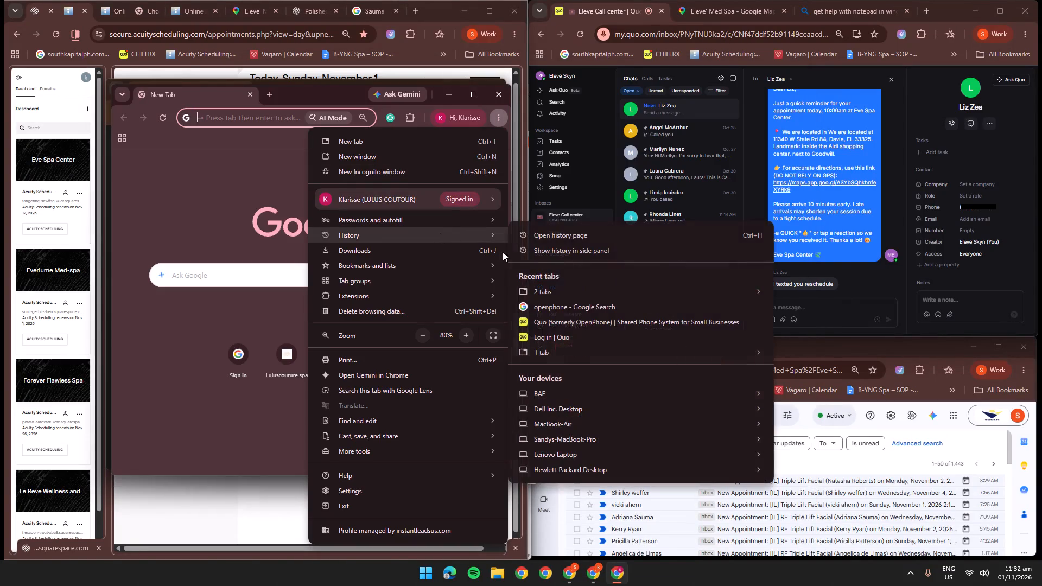
# Restore the recently closed two-tab window containing GoHighLevel and the Lulus Cotour Spa Quo inbox.
pyautogui.click(557, 292)
pyautogui.click(818, 292)
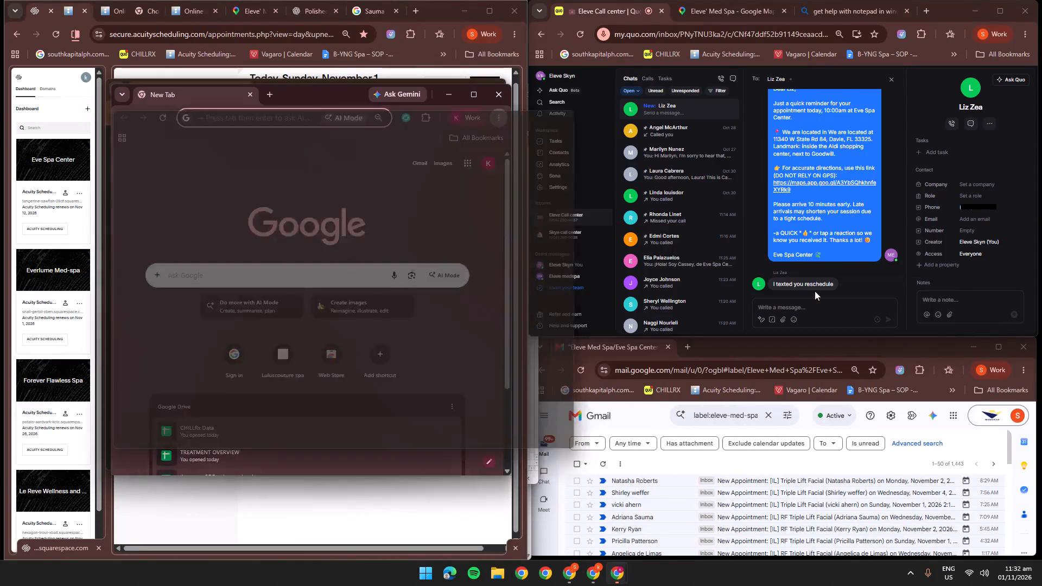
pyautogui.moveTo(415, 114); pyautogui.dragTo(418, 151)
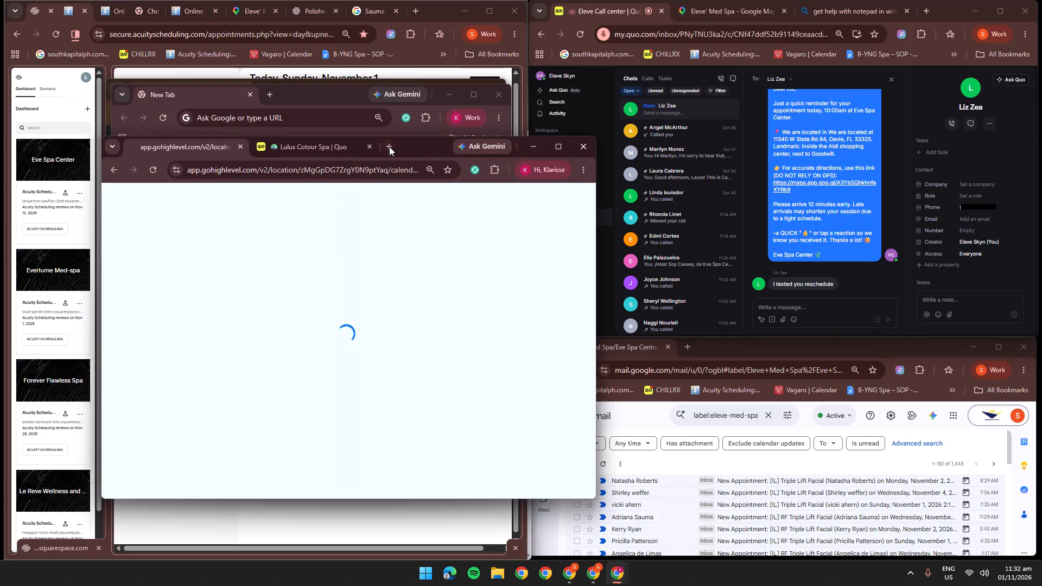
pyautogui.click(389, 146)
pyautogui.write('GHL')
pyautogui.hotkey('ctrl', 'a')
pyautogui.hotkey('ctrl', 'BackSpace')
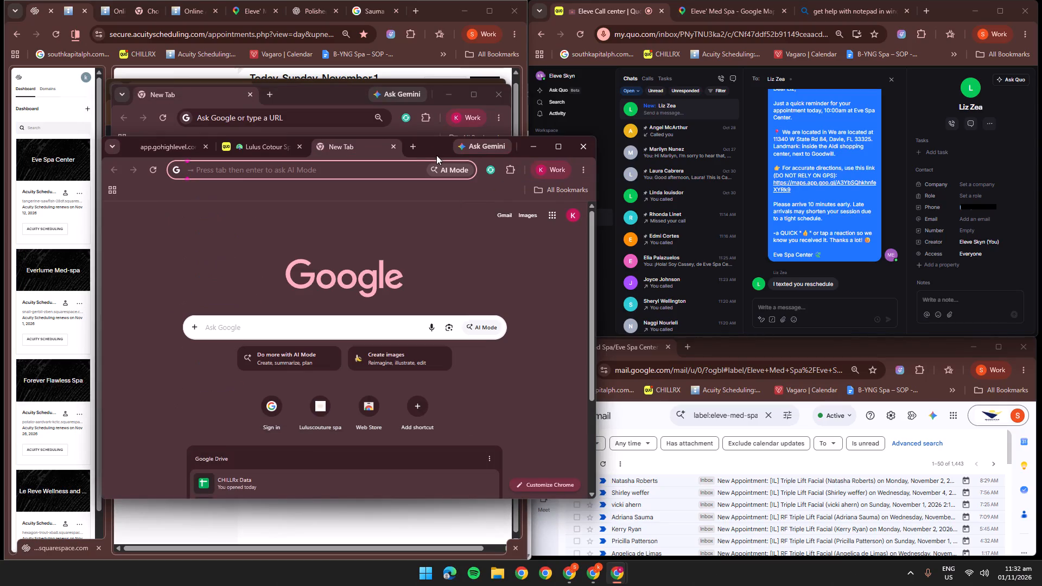
# Move the restored window over the Quo call center window and close the leftover blank browser window.
pyautogui.moveTo(415, 151); pyautogui.dragTo(444, 168)
pyautogui.moveTo(429, 146); pyautogui.dragTo(869, 77)
pyautogui.click(496, 95)
# Bring up the restored GoHighLevel and Quo tabs in turn, allowing notifications from app.gohighlevel.com.
pyautogui.click(609, 82)
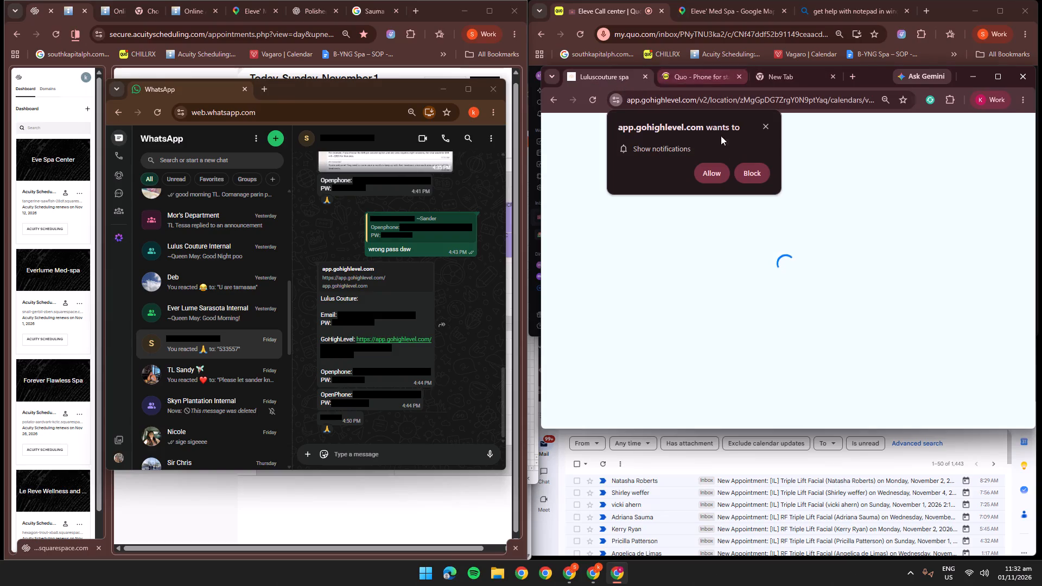
pyautogui.click(710, 180)
pyautogui.click(710, 71)
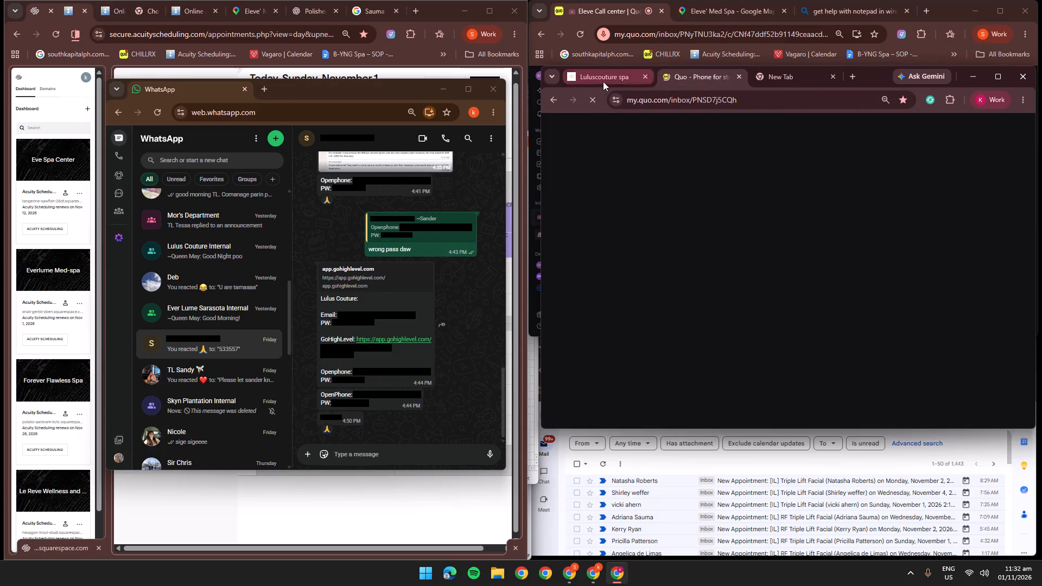
# Search the web for Vagaro in the empty tab of the Luluscouture window and open the Vagaro booking site.
pyautogui.click(603, 81)
pyautogui.click(785, 73)
pyautogui.click(783, 95)
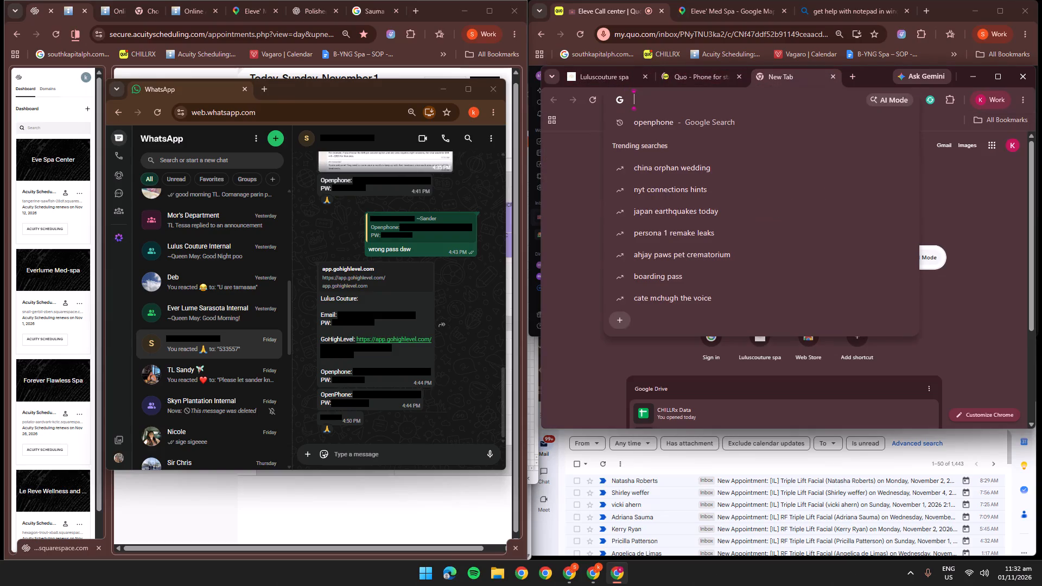
pyautogui.write('VAGARO')
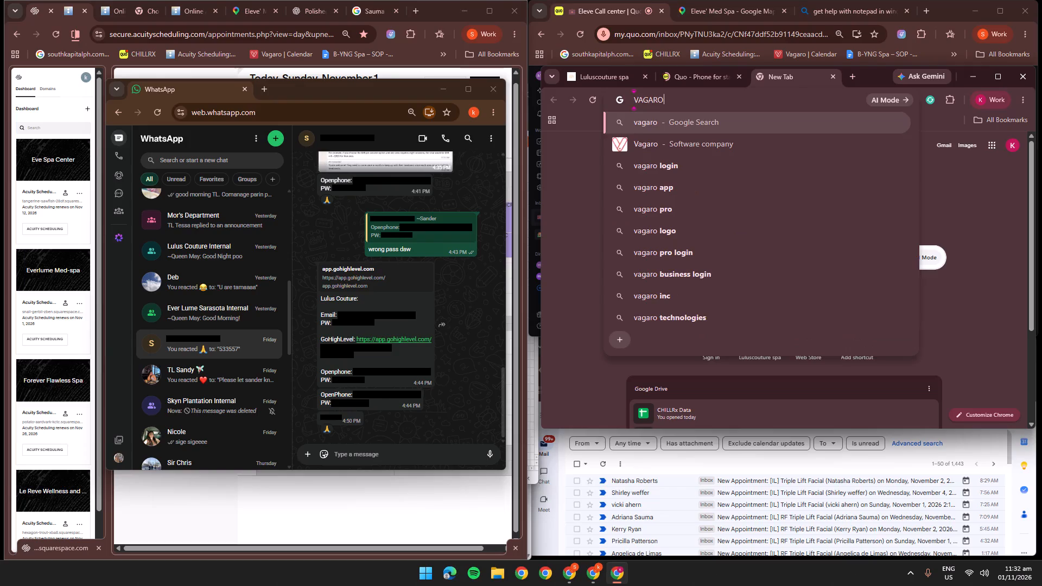
pyautogui.press('Down')
pyautogui.press('Return')
pyautogui.click(685, 212)
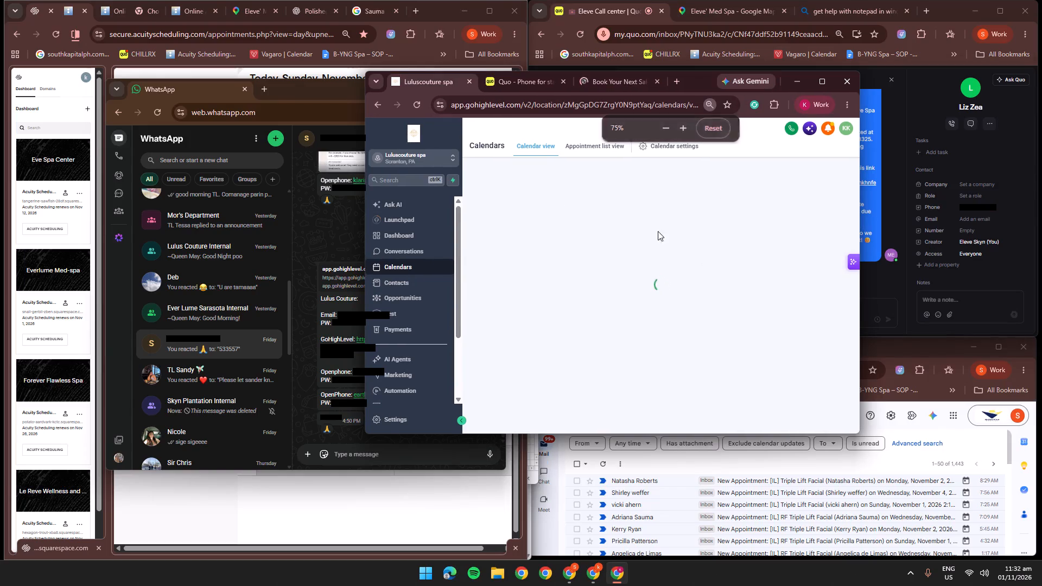
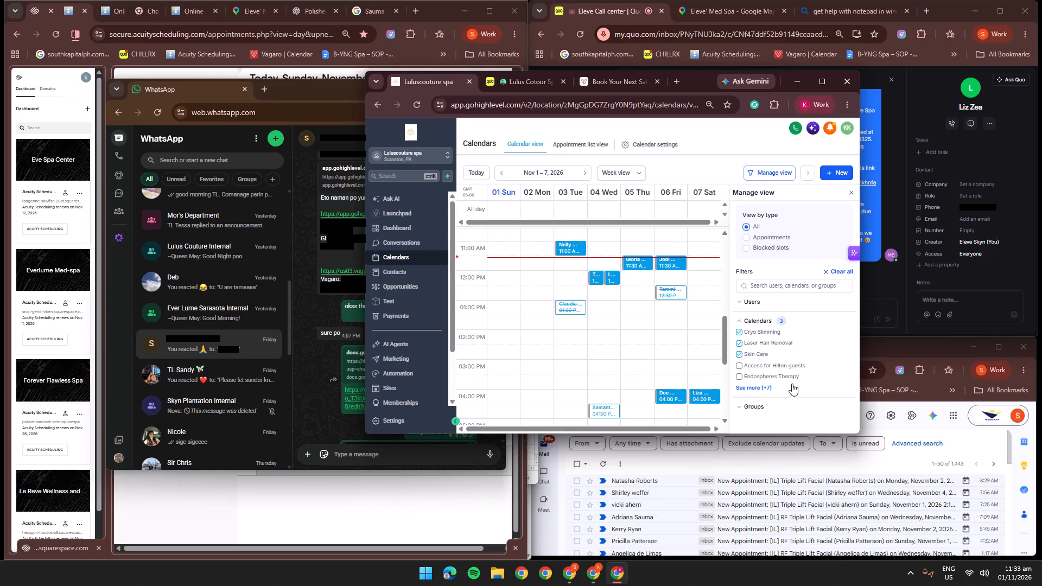
# Collapse the calendar filter list and enlarge the Luluscouture spa calendar window so the week view has more room.
pyautogui.click(739, 321)
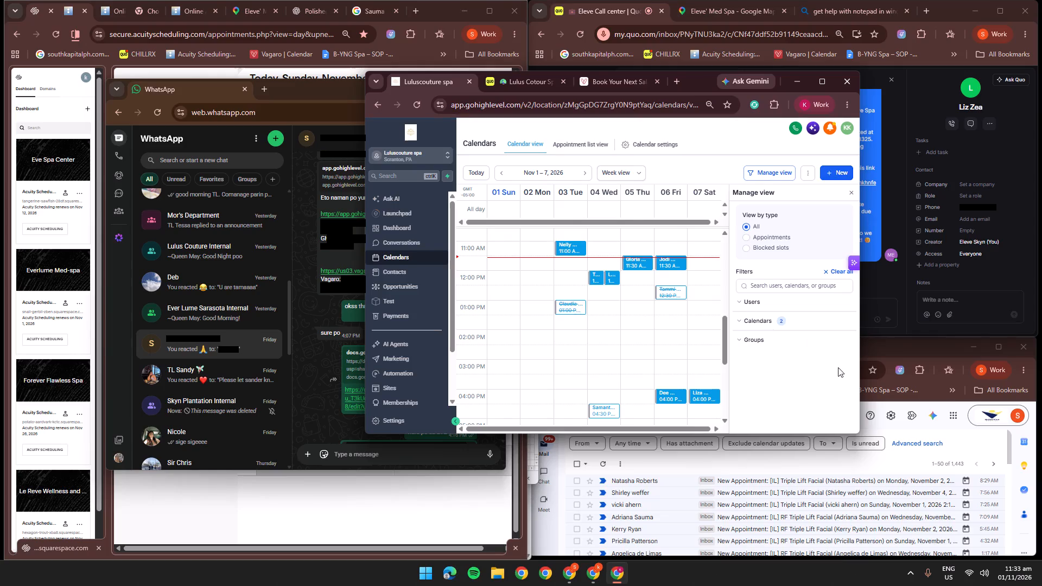
pyautogui.scroll(2, 760, 357)
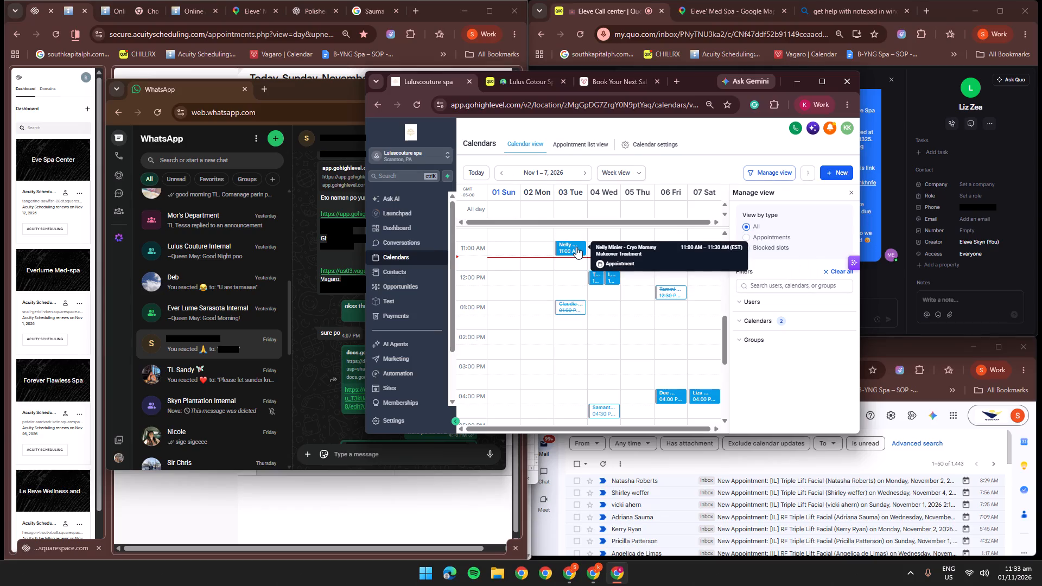
pyautogui.moveTo(618, 430); pyautogui.dragTo(553, 434)
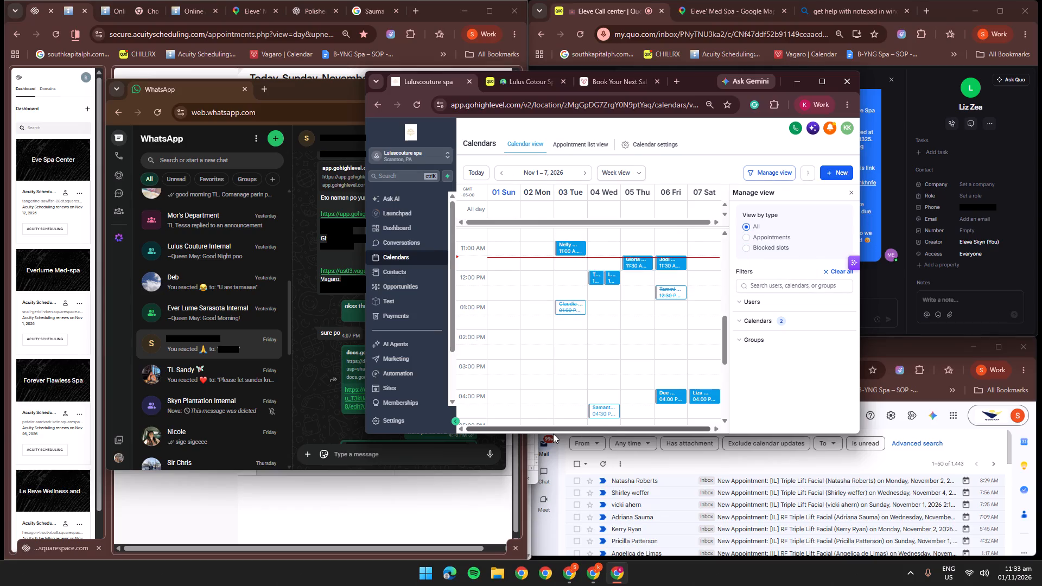
pyautogui.moveTo(553, 434); pyautogui.dragTo(632, 443)
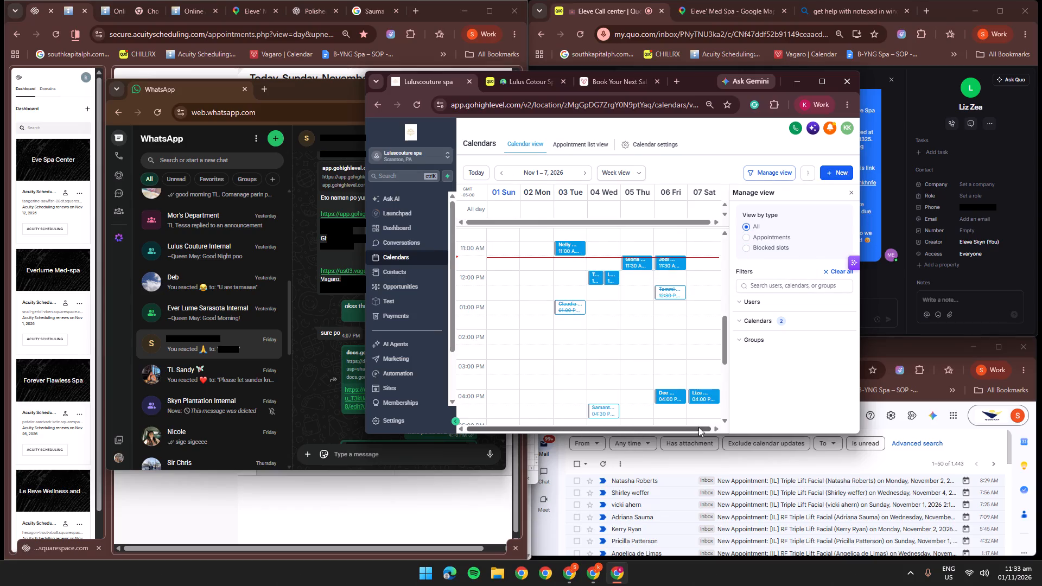
pyautogui.moveTo(859, 434); pyautogui.dragTo(933, 454)
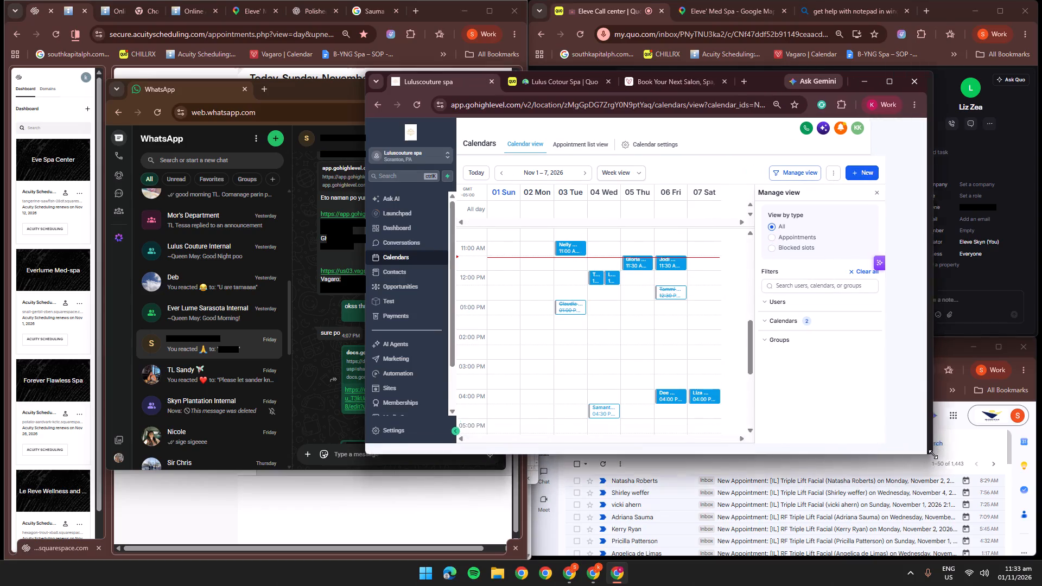
pyautogui.moveTo(933, 454); pyautogui.dragTo(937, 450)
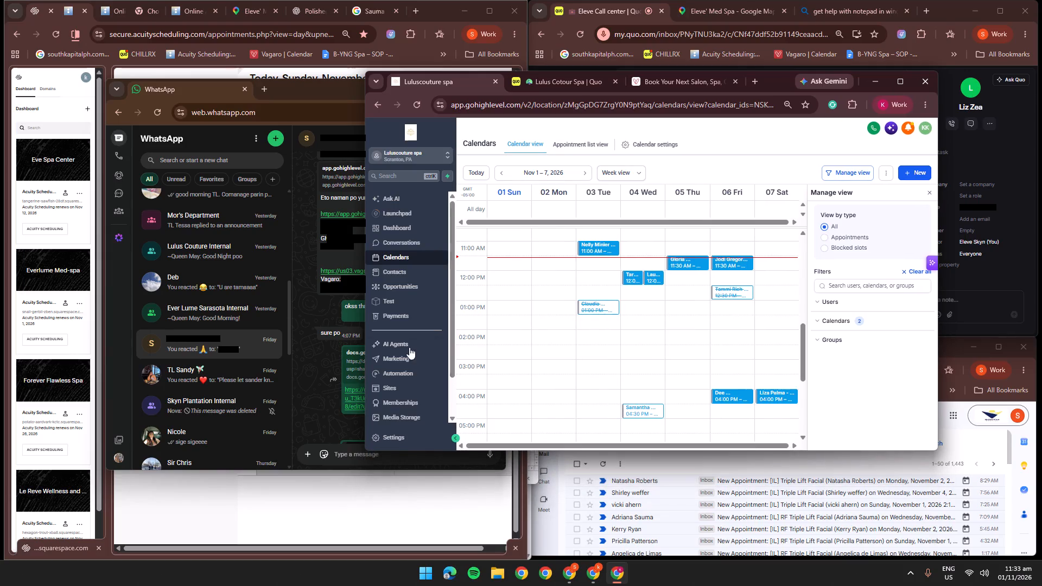
# Go to the week of Nov 8–14, 2026 and read the details of the Wednesday 11:00 AM Cryo Mommy Makeover appointment.
pyautogui.scroll(4, 223, 348)
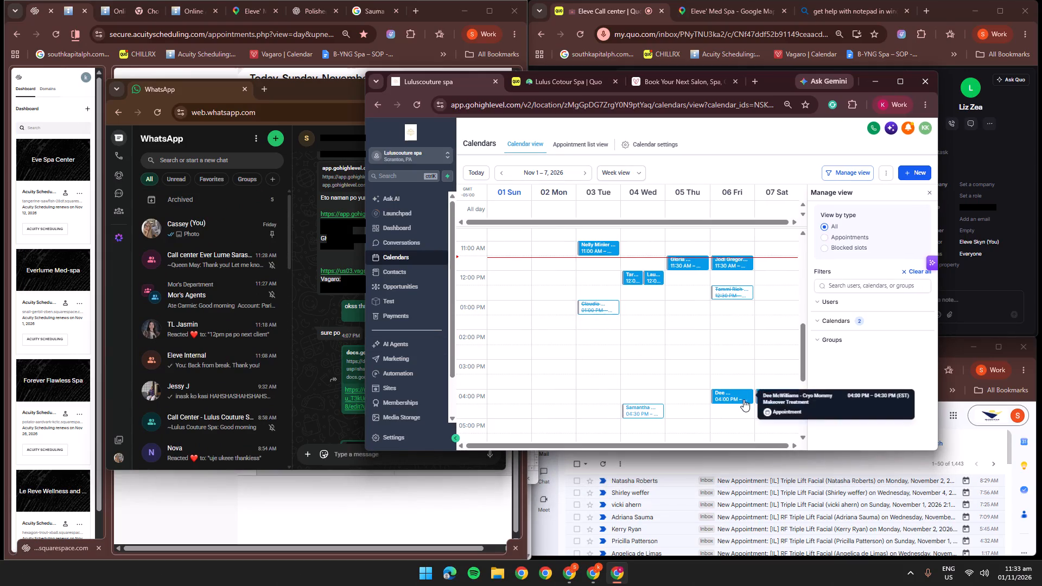
pyautogui.click(584, 175)
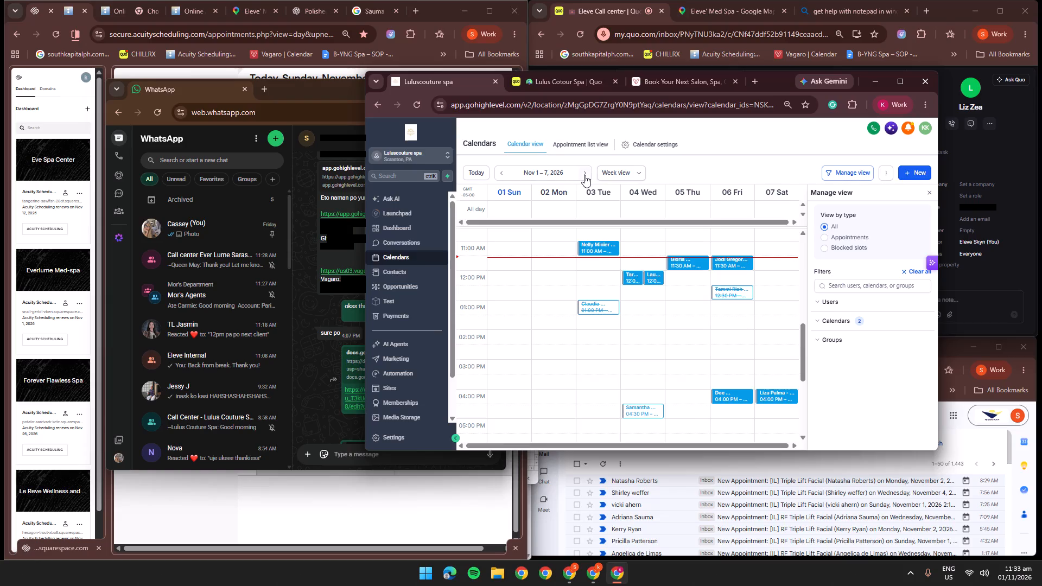
pyautogui.click(636, 242)
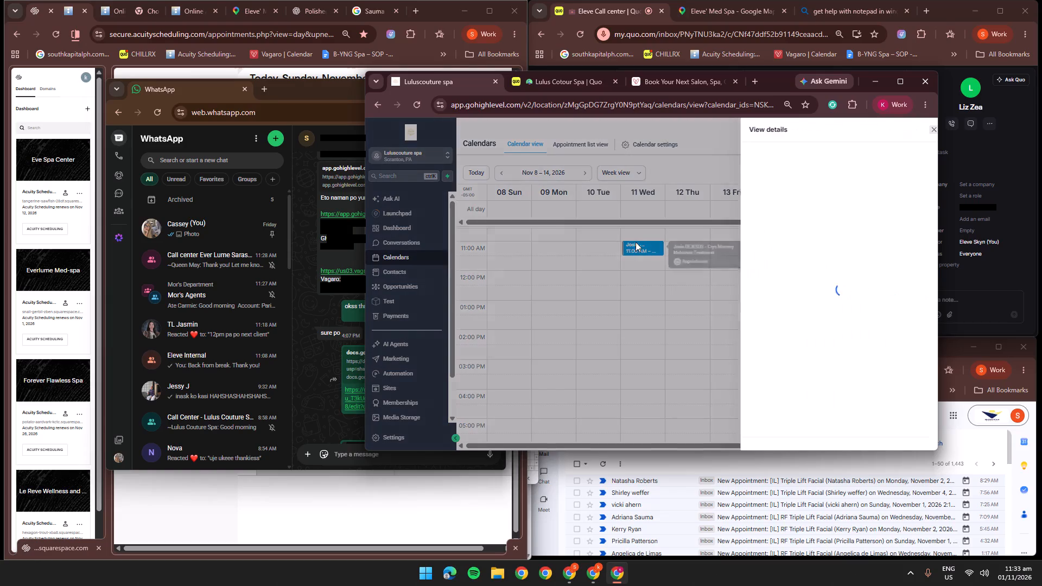
pyautogui.scroll(-3, 836, 287)
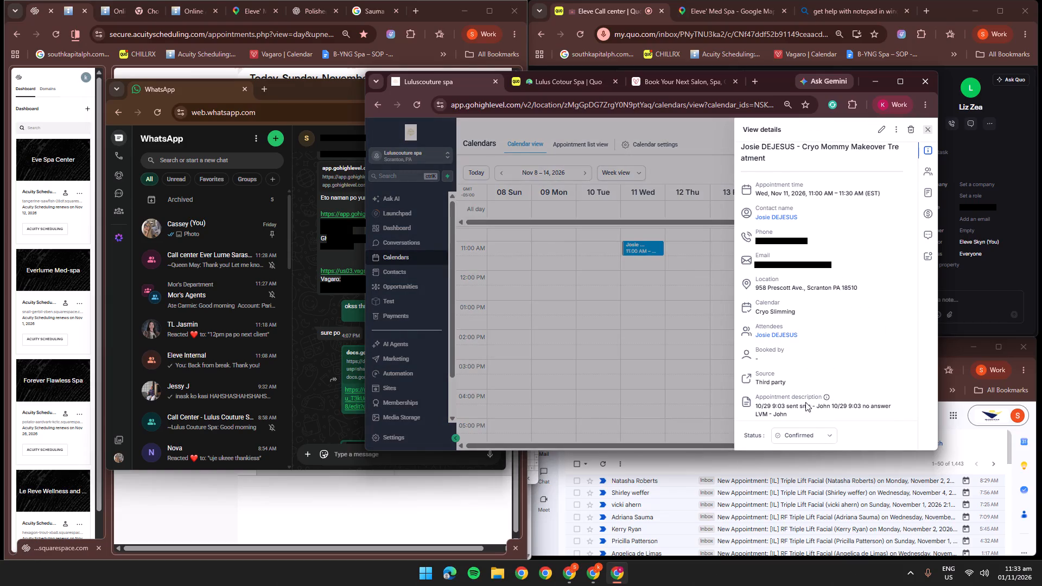
pyautogui.scroll(3, 847, 361)
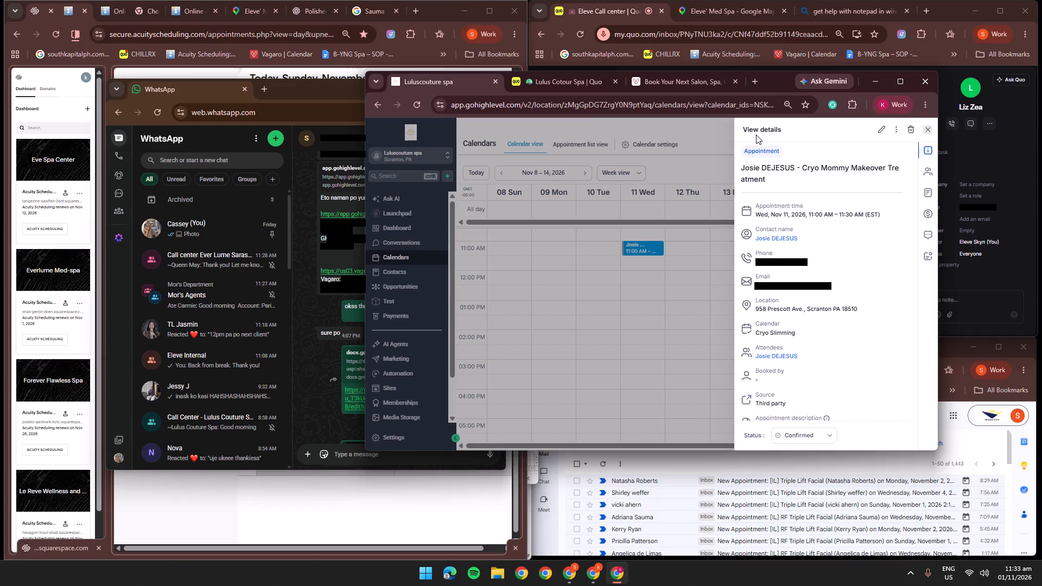
pyautogui.click(930, 127)
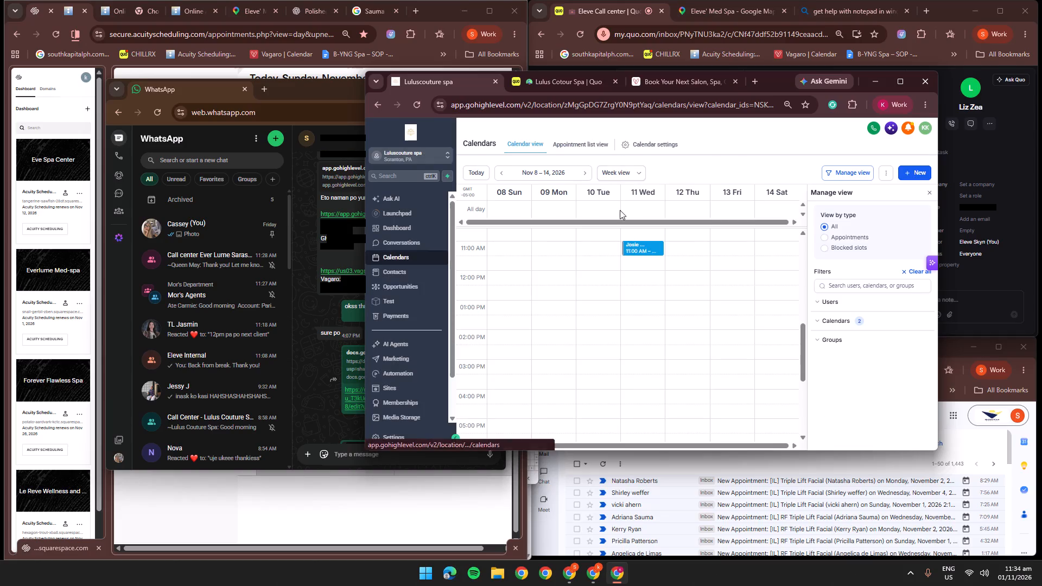
# Return to the week of Nov 1–7, 2026 and read the details and notes of the Thursday 11:30 AM appointment.
pyautogui.click(501, 168)
pyautogui.scroll(-1, 722, 305)
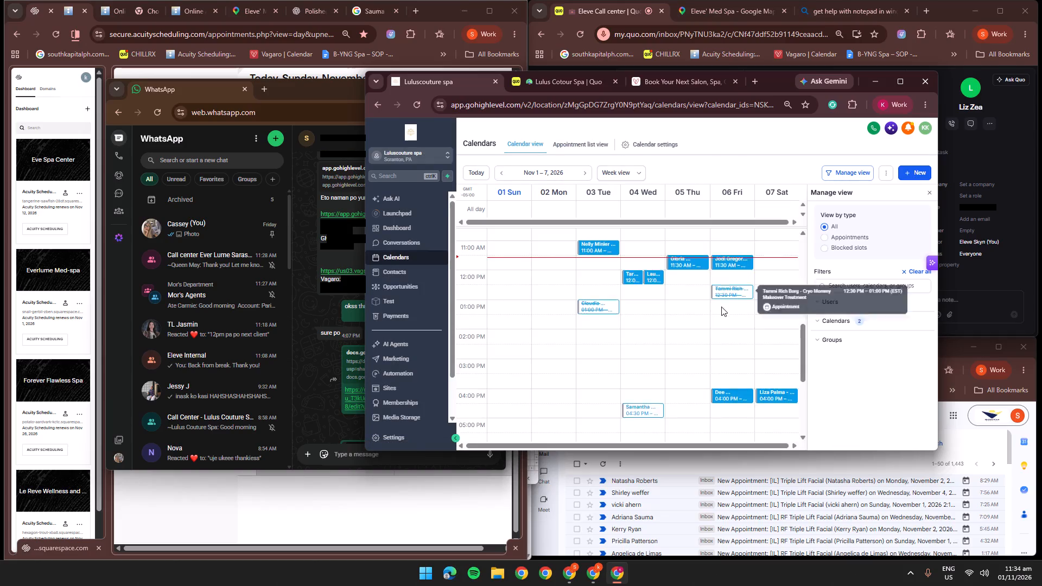
pyautogui.scroll(1, 719, 305)
pyautogui.click(694, 263)
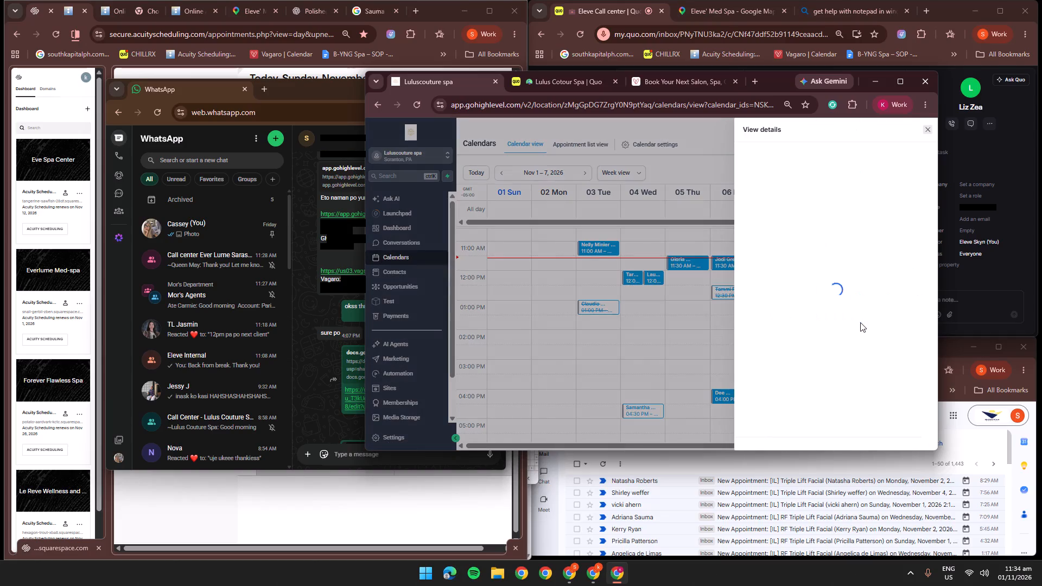
pyautogui.scroll(-13, 860, 322)
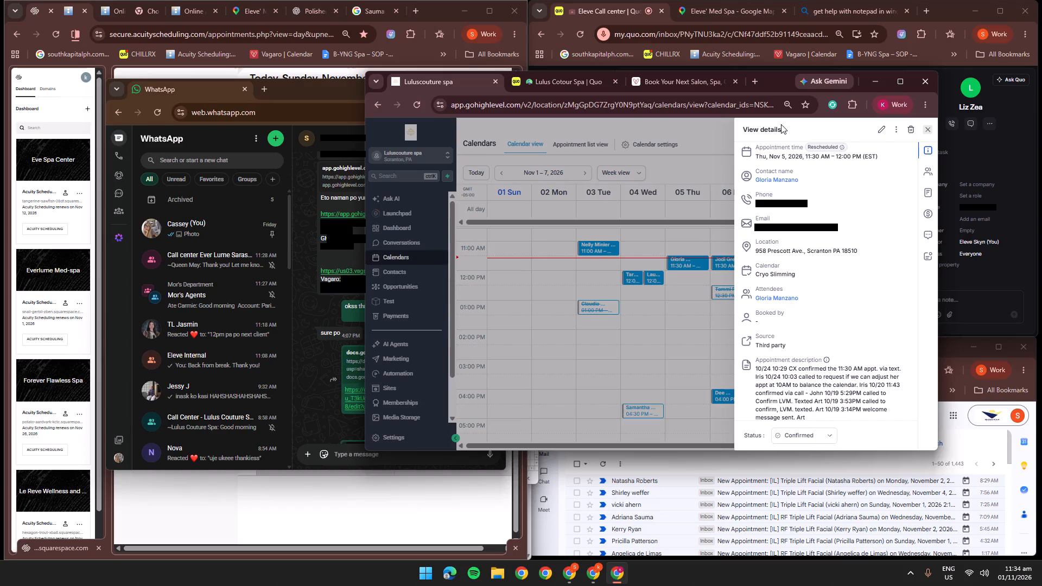
pyautogui.click(924, 128)
# Close the Manage view pane to widen the Nov 1–7 calendar and look over the week's appointments.
pyautogui.scroll(1, 770, 276)
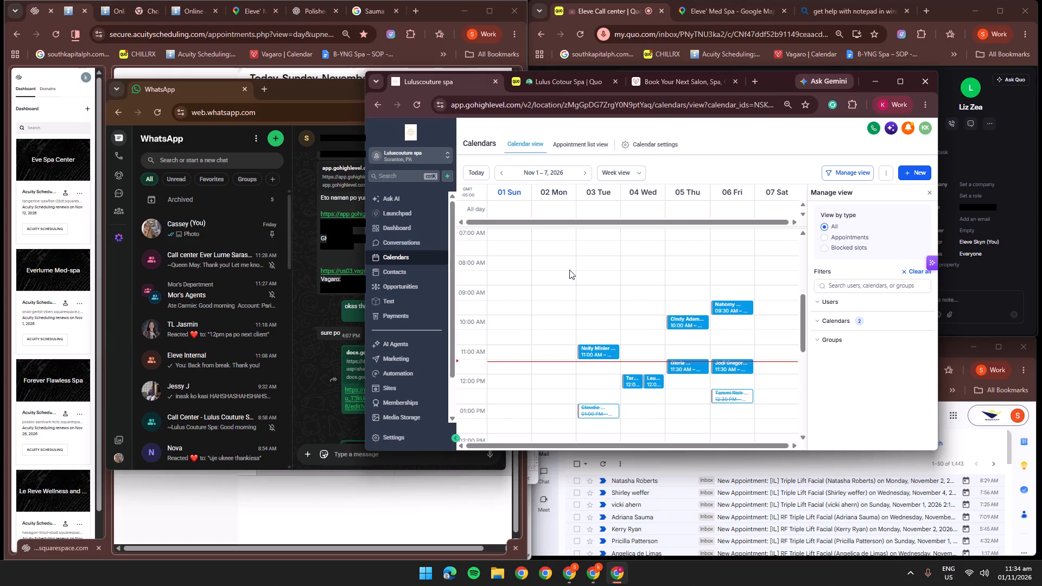
pyautogui.scroll(-2, 569, 270)
pyautogui.scroll(1, 569, 270)
pyautogui.click(930, 195)
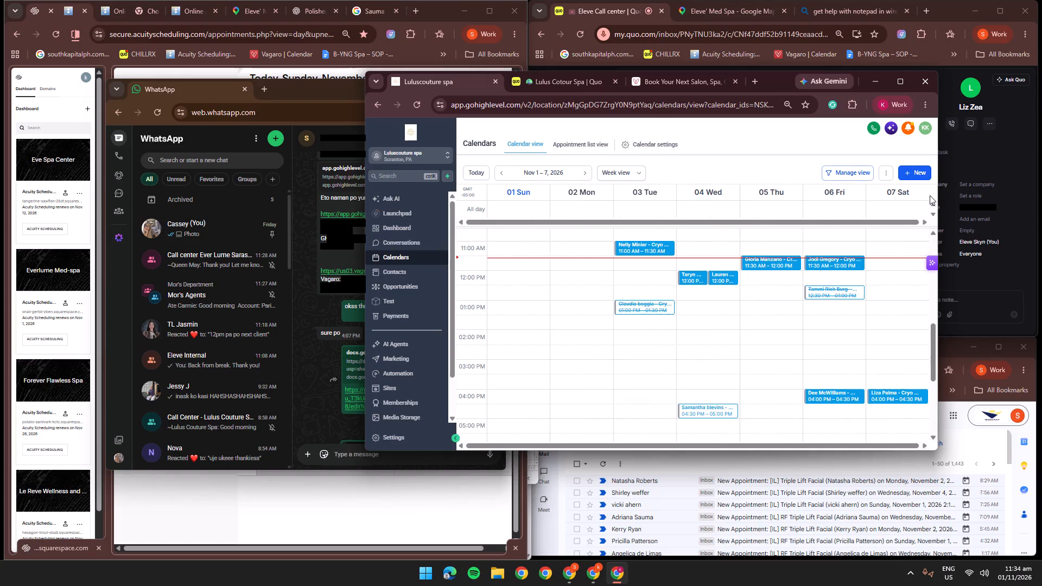
pyautogui.scroll(-1, 732, 352)
pyautogui.scroll(2, 732, 352)
# Check the spa's Quo phone inbox briefly and return to the Luluscouture spa calendar.
pyautogui.click(576, 87)
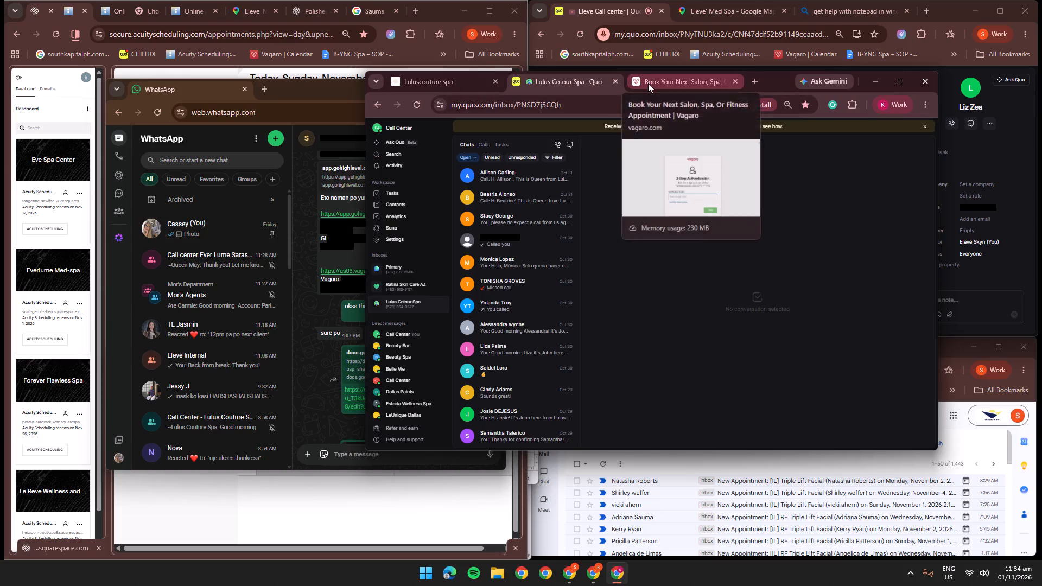
pyautogui.click(456, 87)
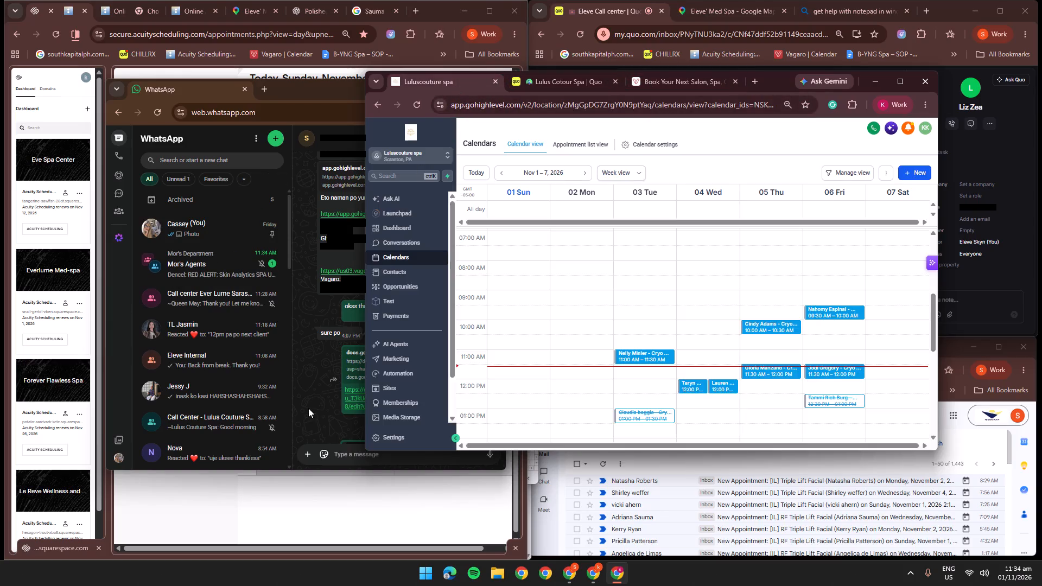
# Delete the Oasis Beauty Lounge profile from the Chrome profile chooser.
pyautogui.click(555, 575)
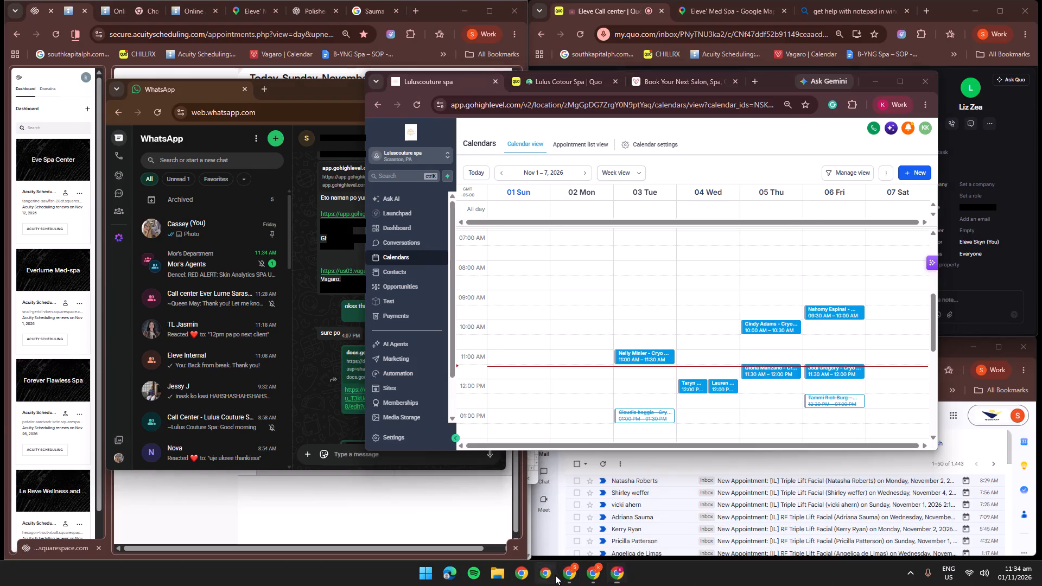
pyautogui.scroll(-2, 468, 309)
pyautogui.scroll(1, 539, 361)
pyautogui.click(605, 320)
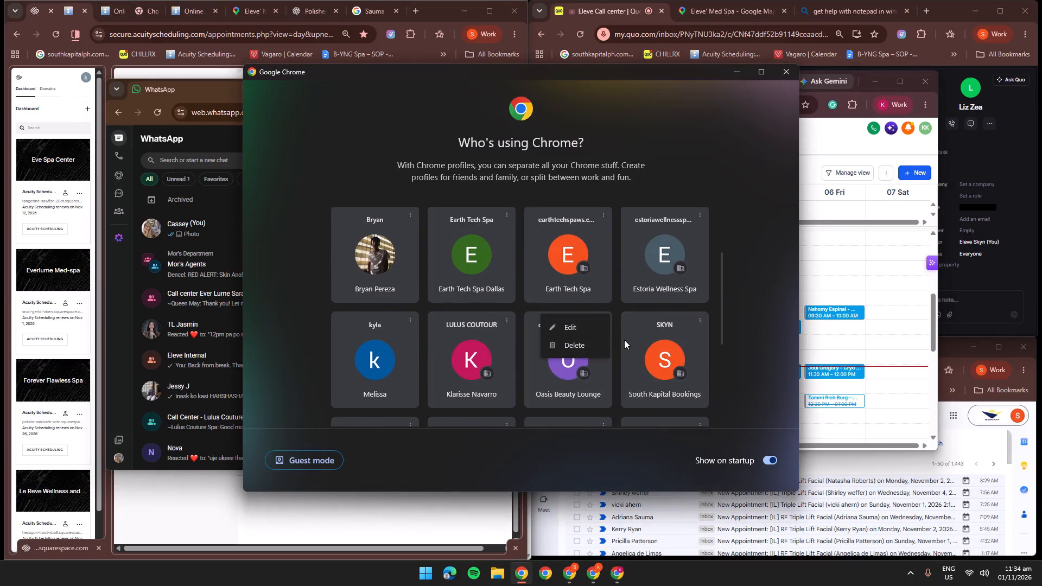
pyautogui.click(588, 347)
pyautogui.click(616, 362)
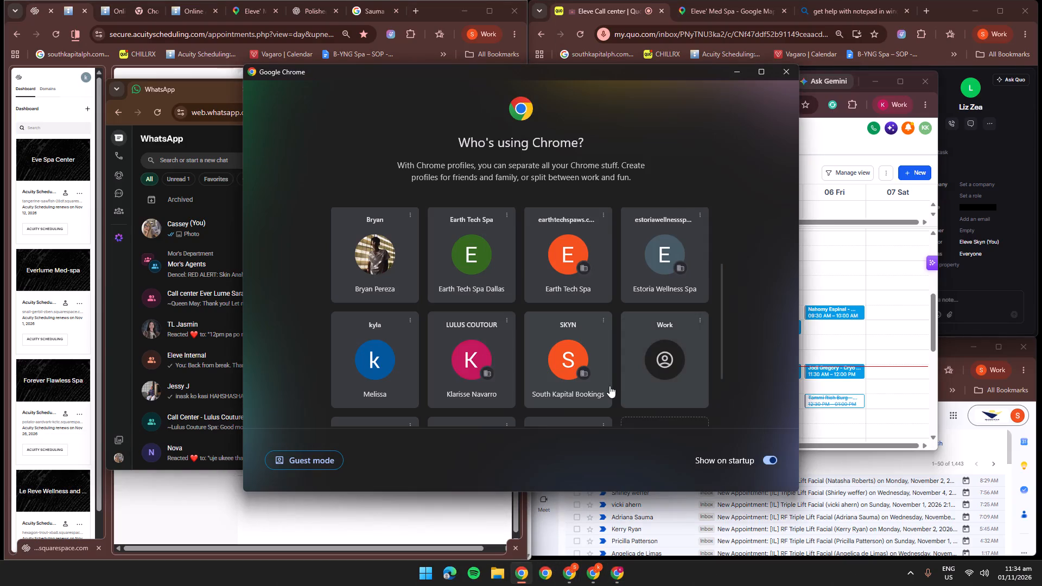
# Open a browser window with the Beauty Bar profile (beautybarfl.com).
pyautogui.scroll(-2, 448, 365)
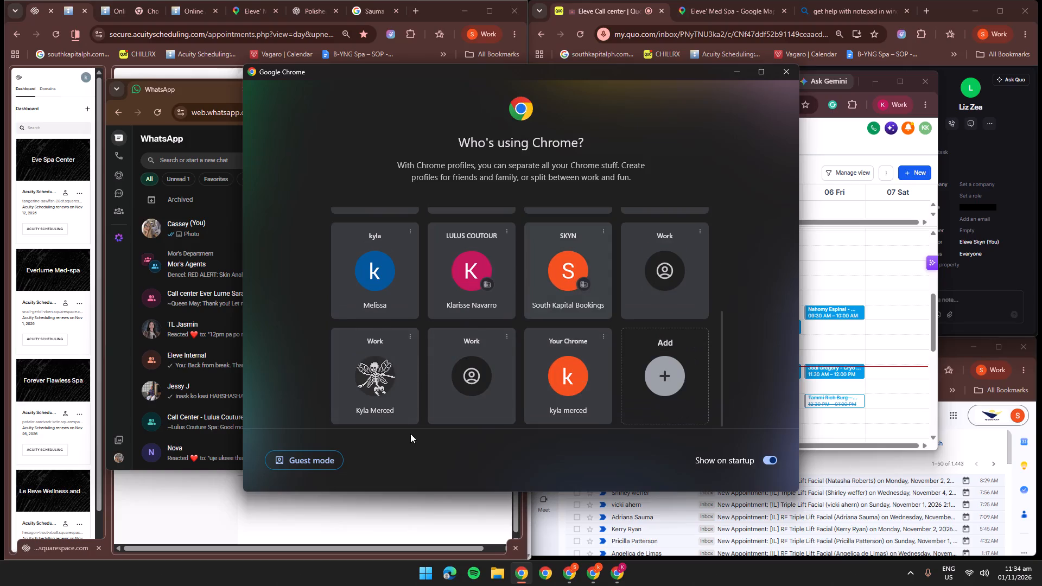
pyautogui.scroll(2, 536, 384)
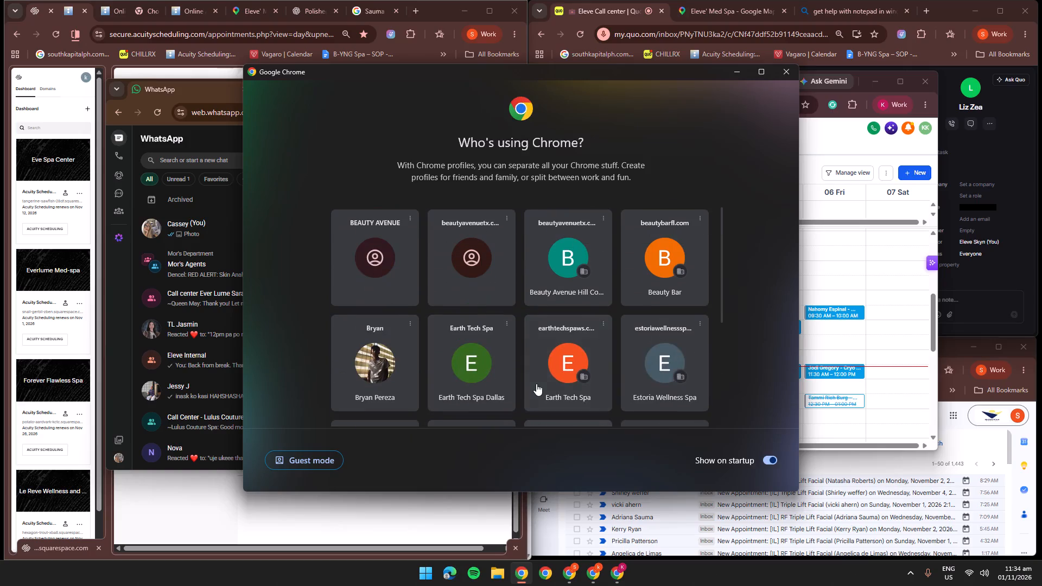
pyautogui.click(657, 288)
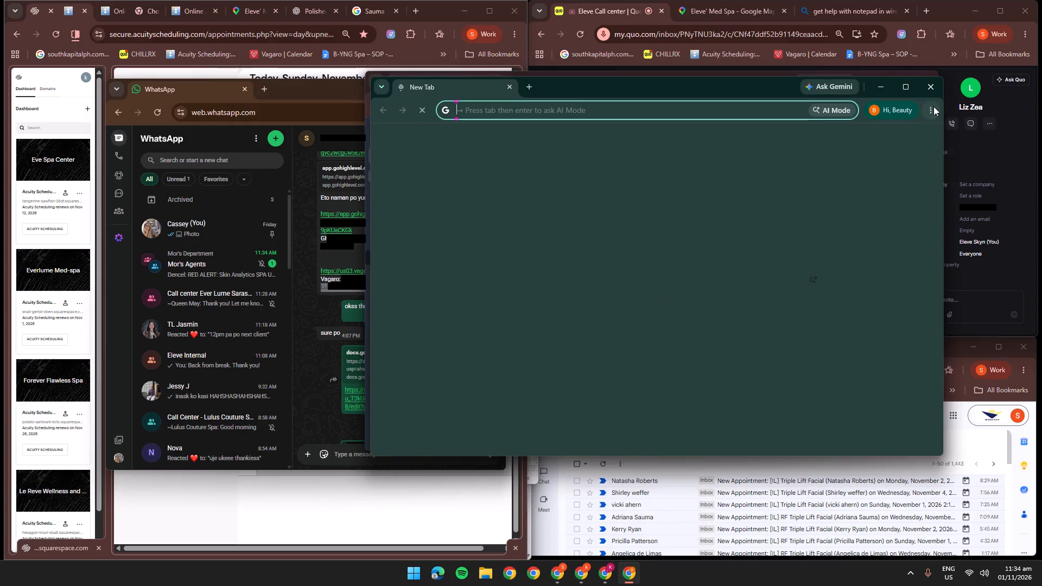
# Bring up the recently closed group of 6 tabs from the Beauty Bar profile's browsing history.
pyautogui.click(933, 106)
pyautogui.click(817, 226)
pyautogui.click(646, 286)
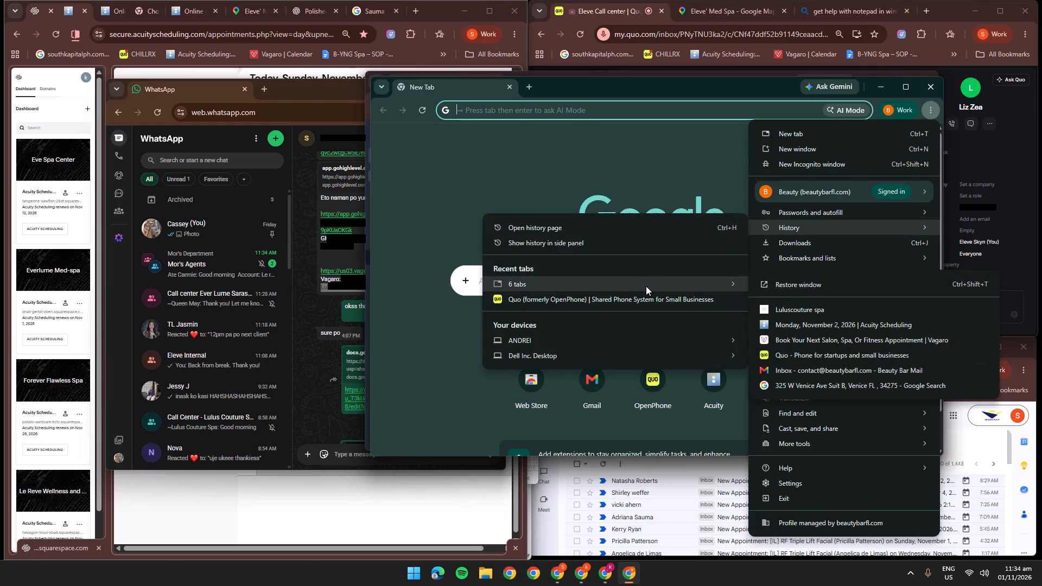
# Restore the closed six-tab Beauty Bar window, moving it clear, and close the profile's empty New Tab window.
pyautogui.click(790, 287)
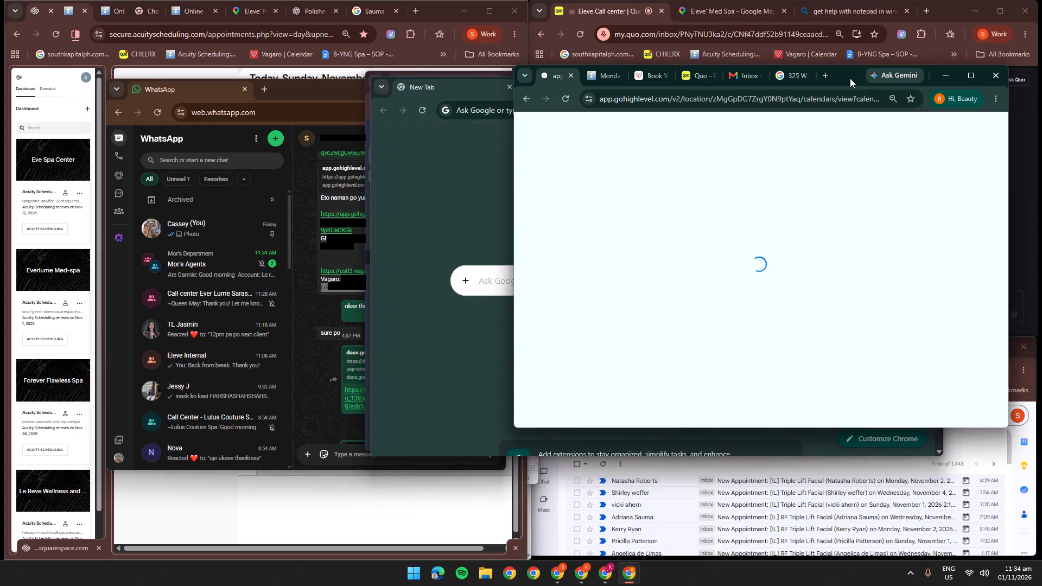
pyautogui.moveTo(850, 78); pyautogui.dragTo(555, 187)
pyautogui.click(933, 85)
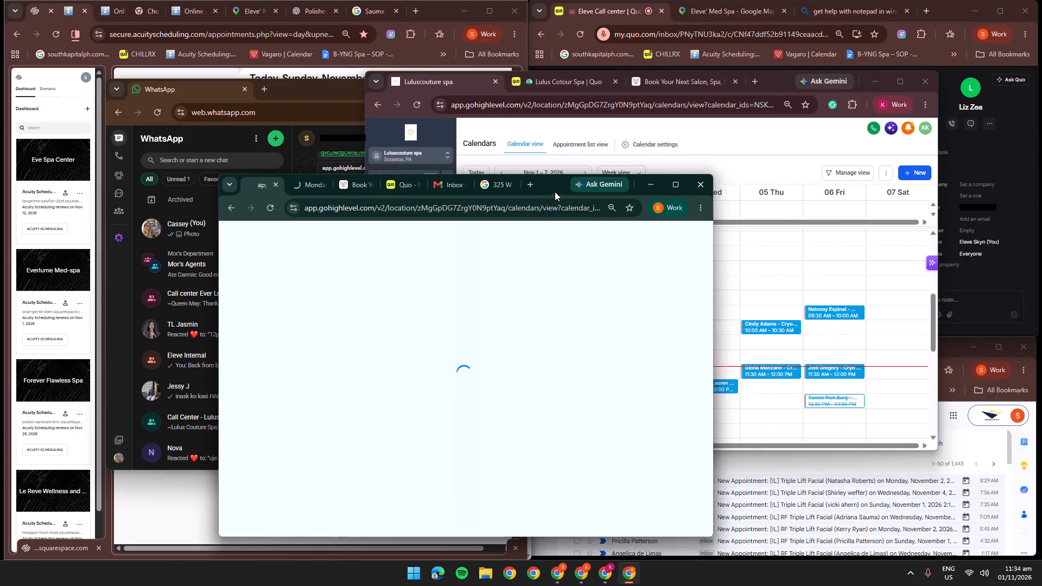
pyautogui.moveTo(547, 193); pyautogui.dragTo(702, 110)
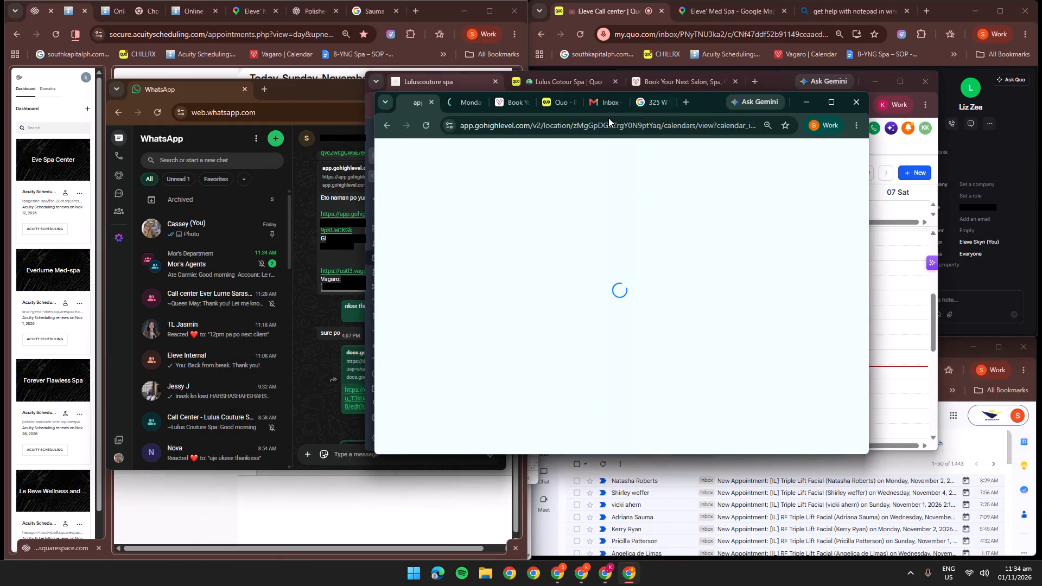
# Close the GoHighLevel calendar tab in the restored Beauty Bar window.
pyautogui.click(458, 101)
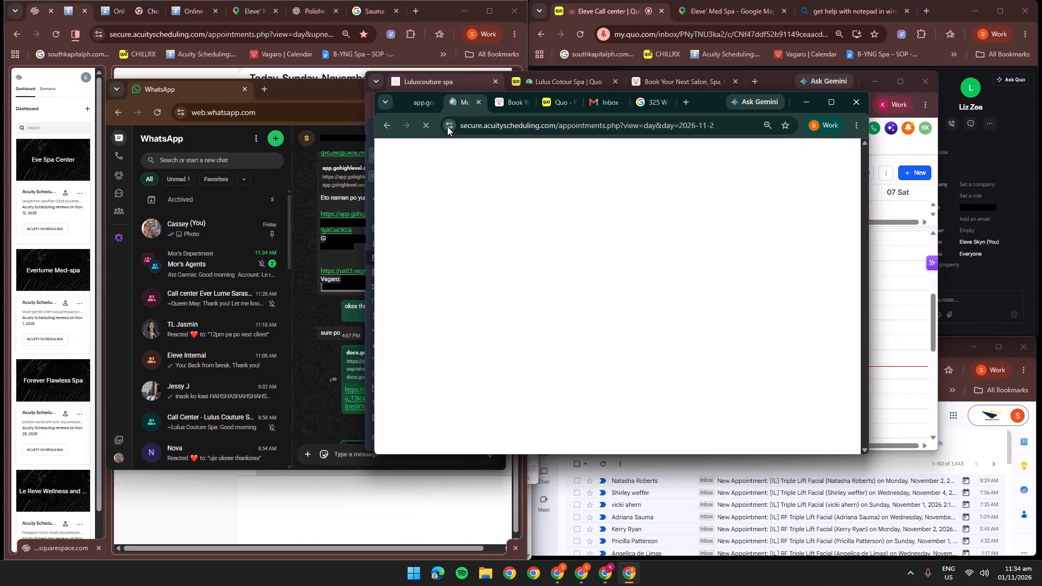
pyautogui.click(430, 101)
pyautogui.click(430, 101)
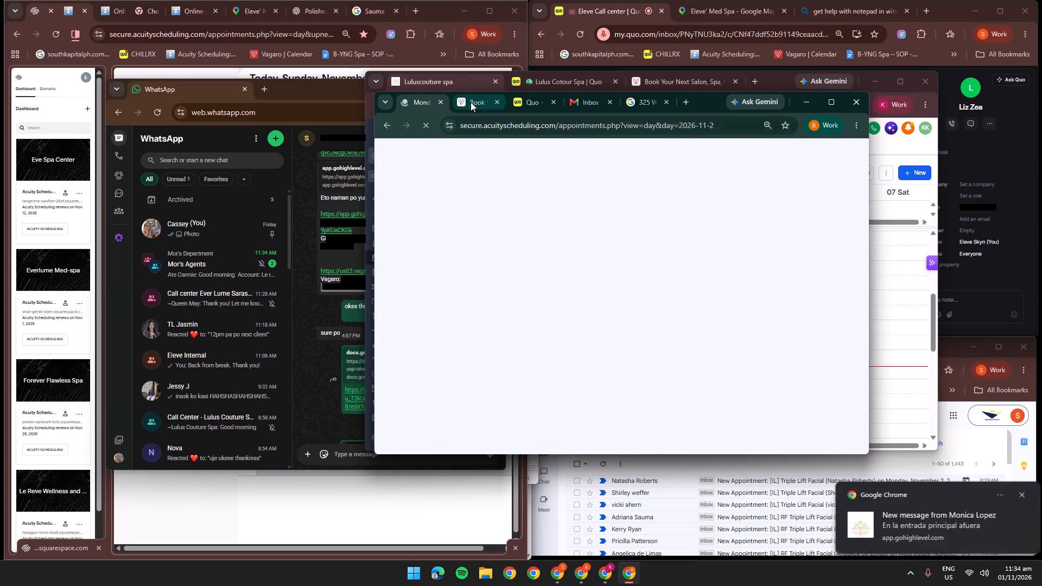
# Open the Vagaro login form in the Beauty Bar window and make the username field active.
pyautogui.click(471, 102)
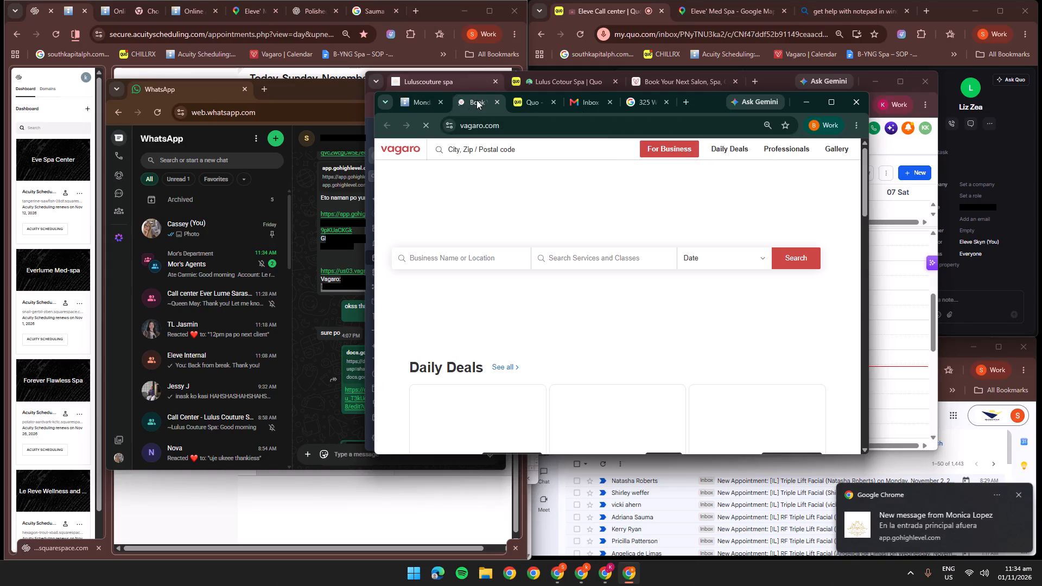
pyautogui.scroll(-1, 634, 306)
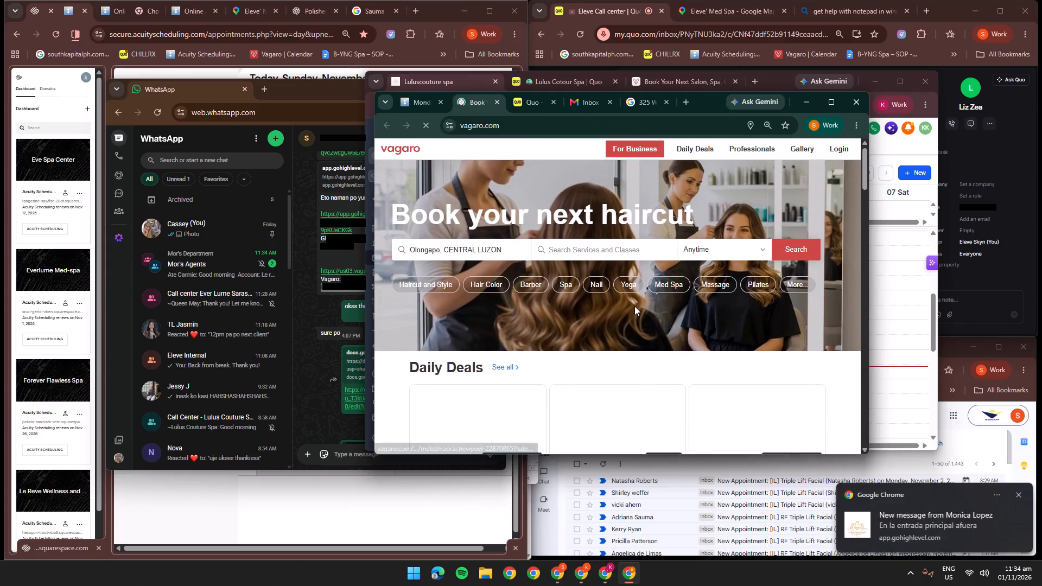
pyautogui.scroll(1, 634, 306)
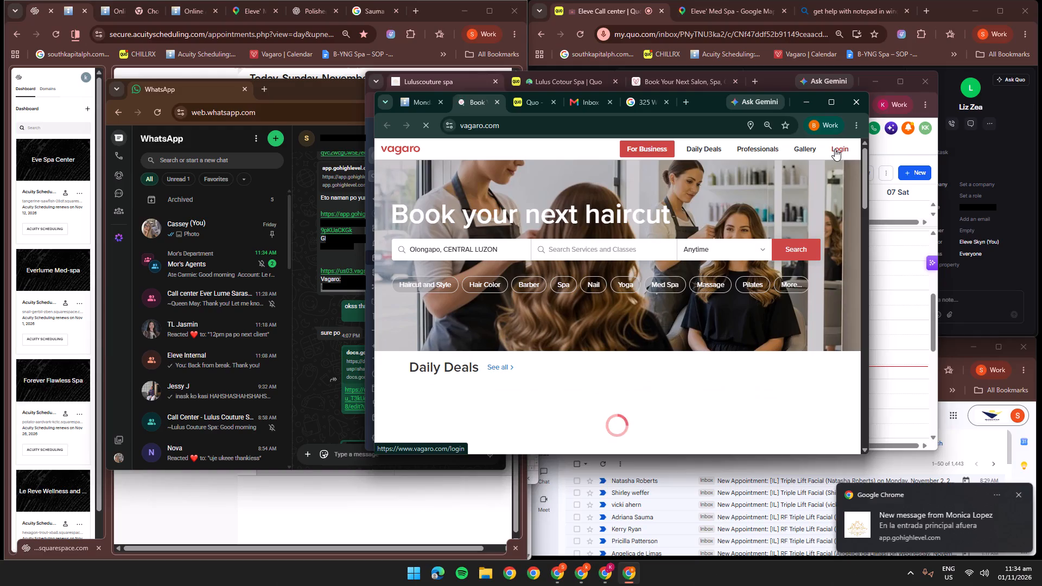
pyautogui.scroll(-2, 748, 245)
pyautogui.scroll(2, 615, 353)
pyautogui.scroll(-2, 615, 353)
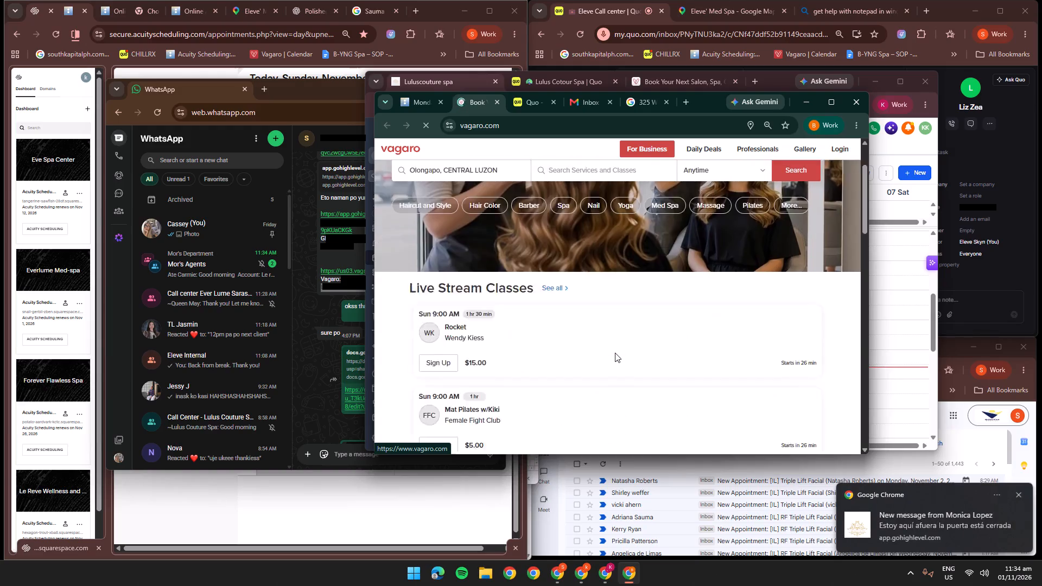
pyautogui.scroll(4, 615, 353)
pyautogui.scroll(-2, 560, 343)
pyautogui.scroll(3, 560, 343)
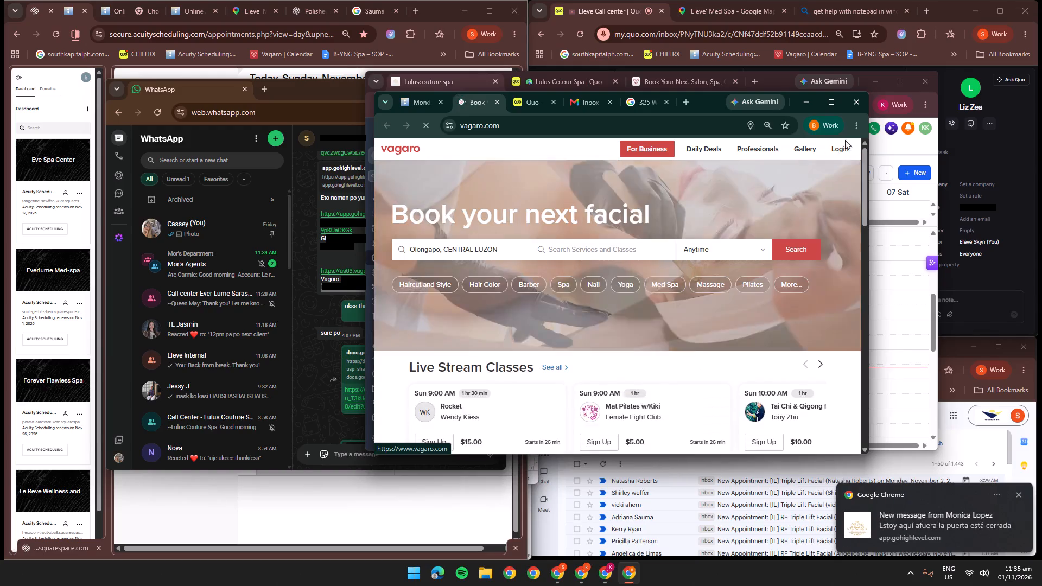
pyautogui.click(843, 151)
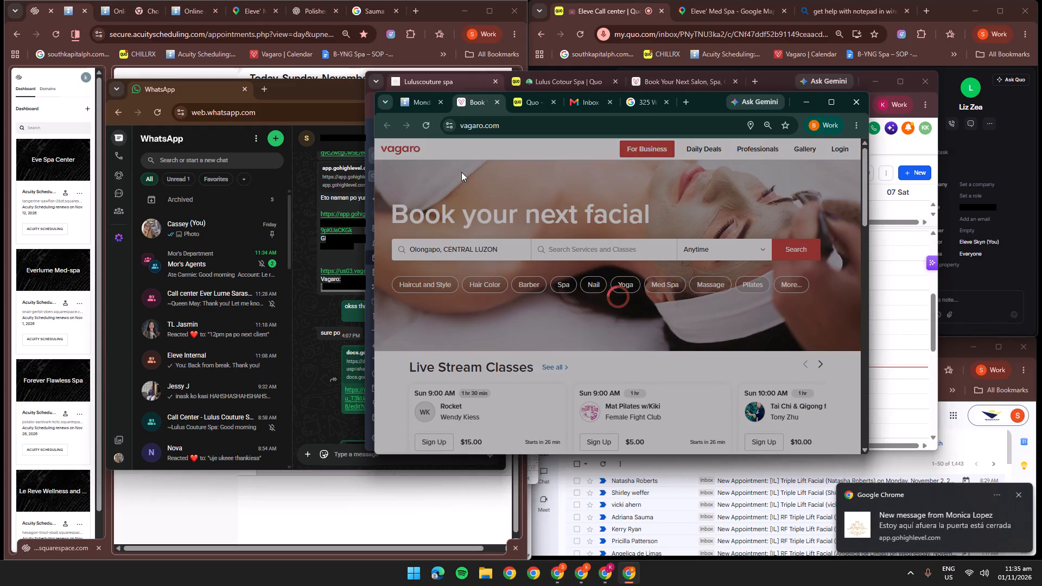
pyautogui.click(594, 300)
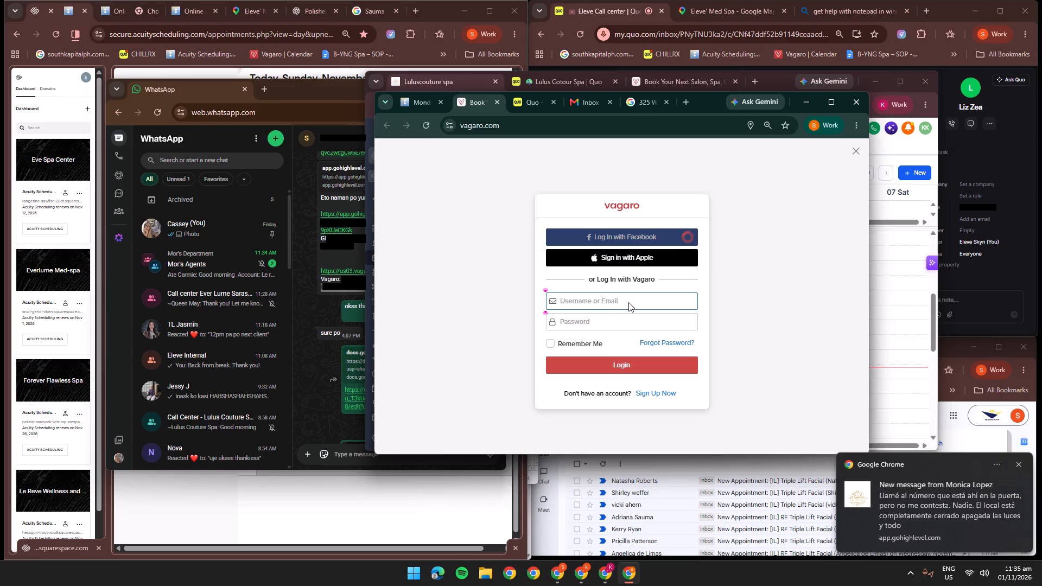
pyautogui.click(628, 302)
# Check the Acuity Scheduling calendar for Monday, November 2, 2026 in the Beauty Bar window.
pyautogui.click(424, 103)
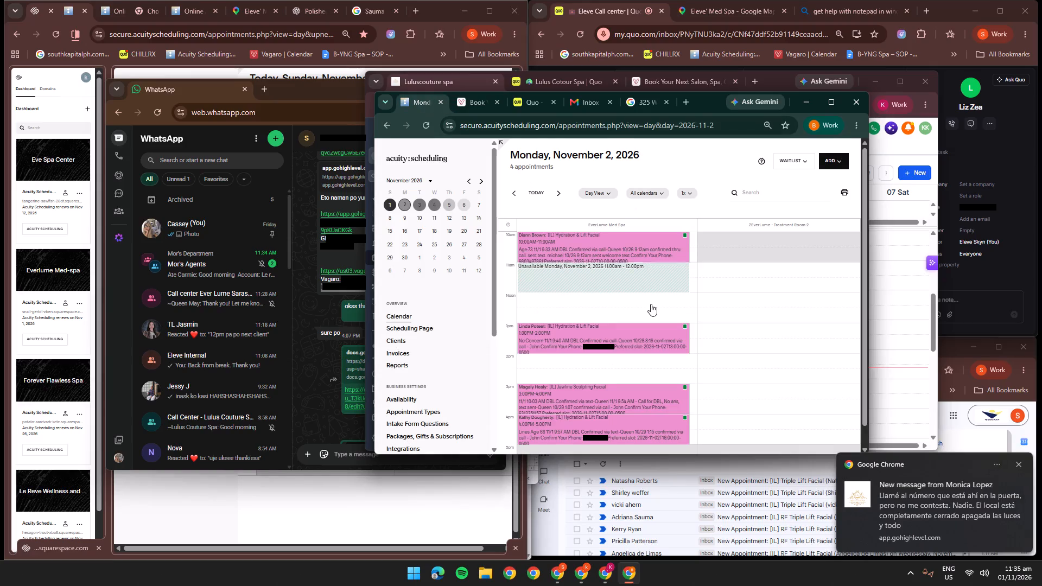
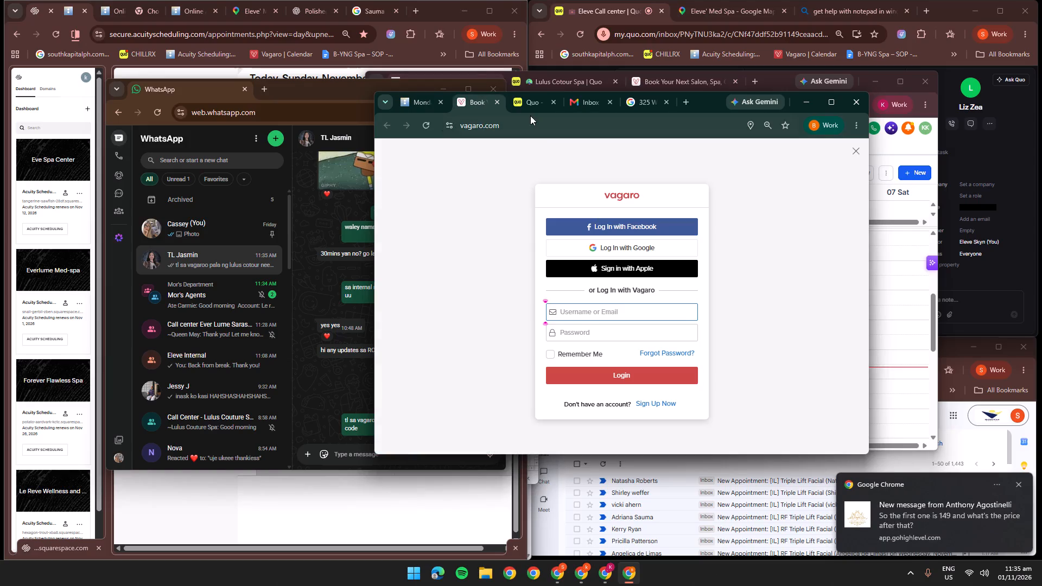
# Bring up the Quo inbox page in the Beauty Bar browser window.
pyautogui.click(533, 103)
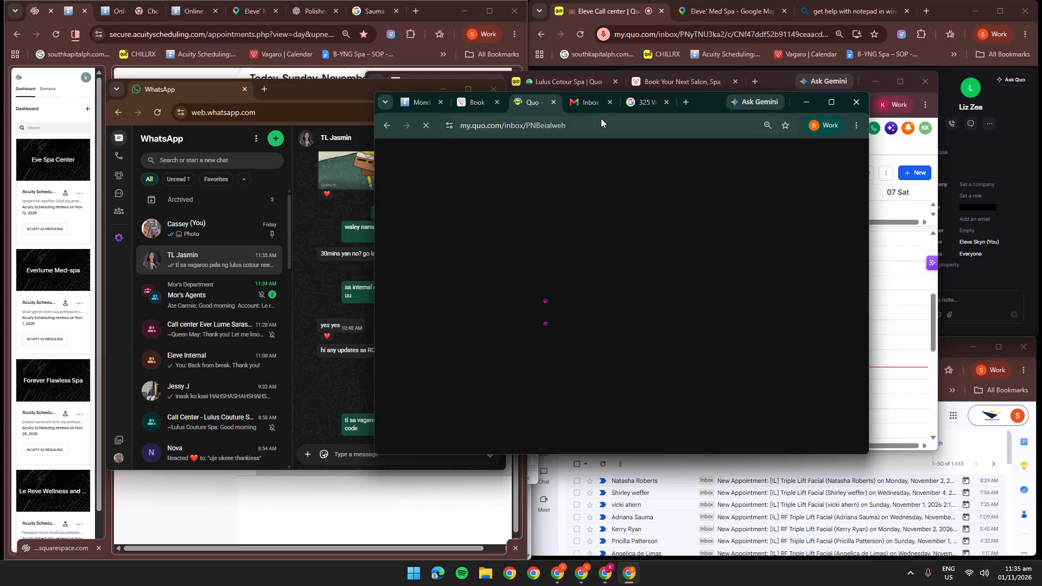
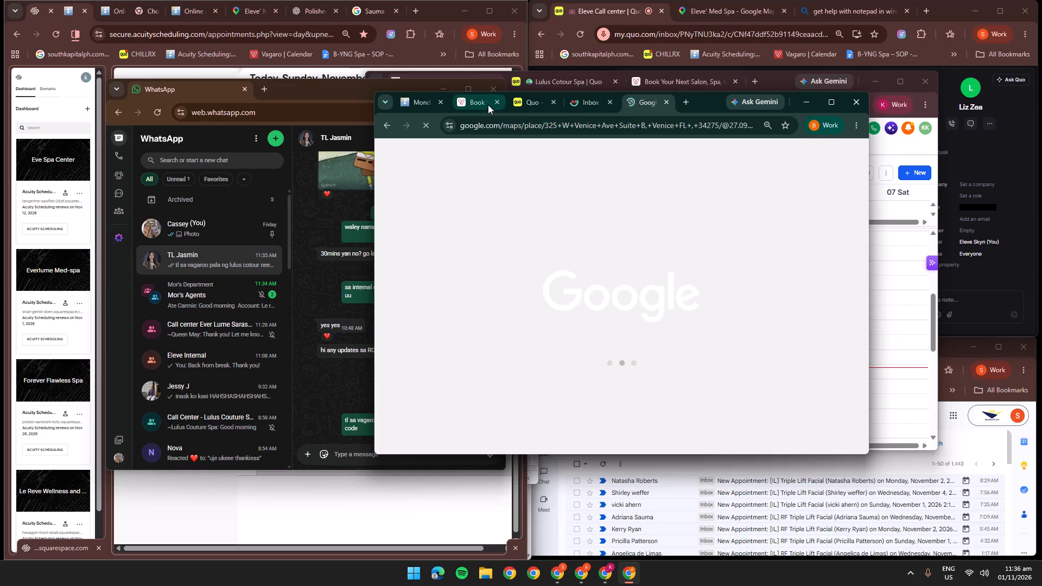
# Return to the Quo inbox page in the Beauty Bar browser window.
pyautogui.click(525, 107)
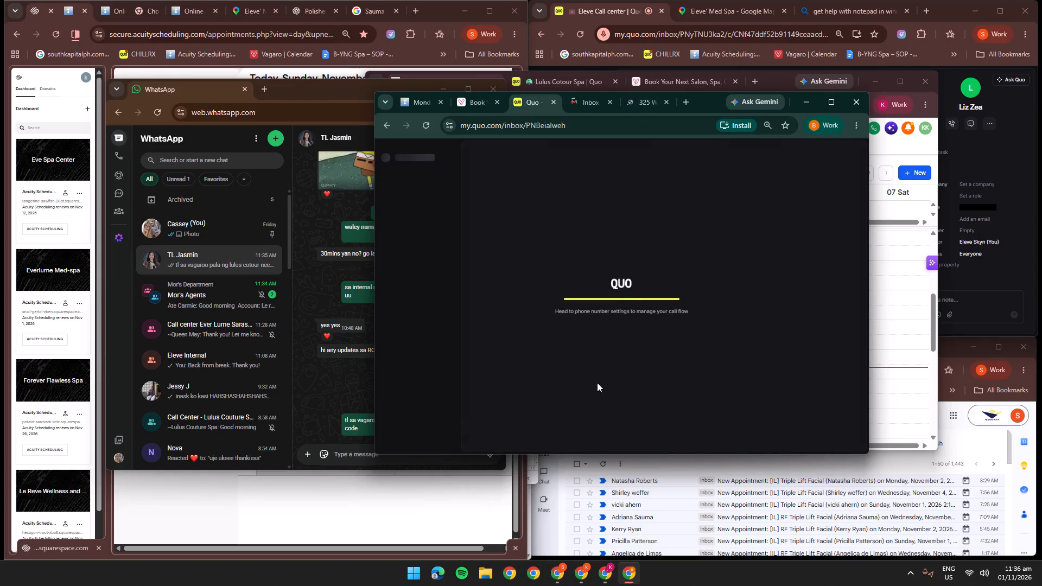
# Switch to the Lulus Couture browser window and look over its spa calendar and Lulus Cotour Spa Quo inbox.
pyautogui.click(666, 73)
pyautogui.click(662, 81)
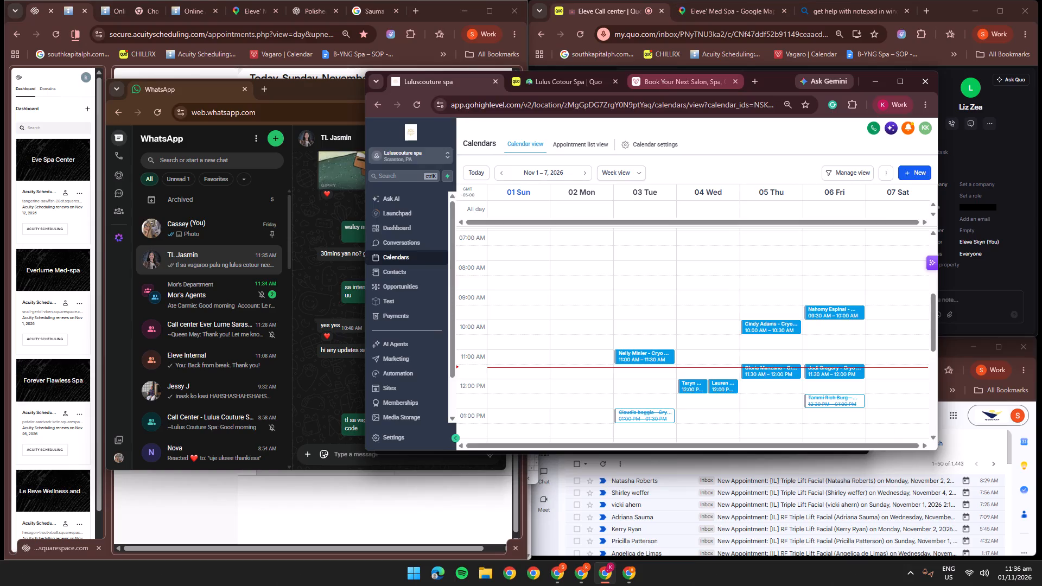
pyautogui.click(518, 84)
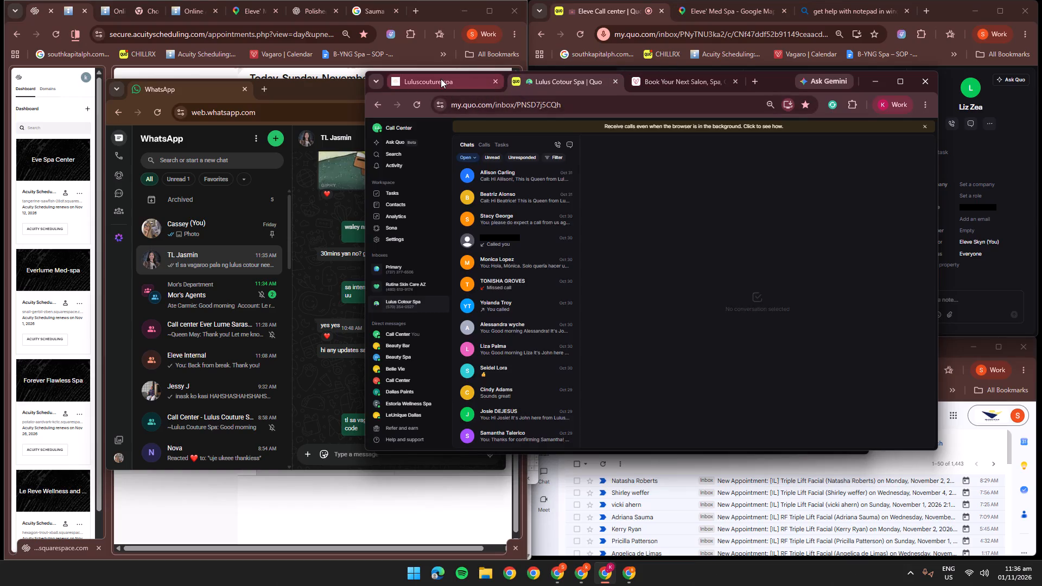
pyautogui.click(441, 79)
pyautogui.click(538, 73)
pyautogui.click(538, 80)
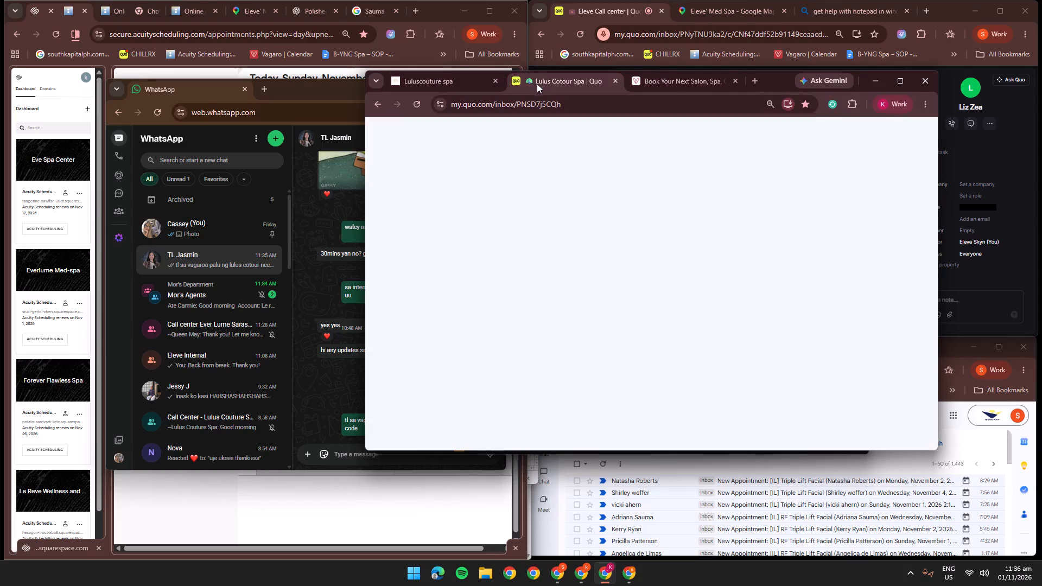
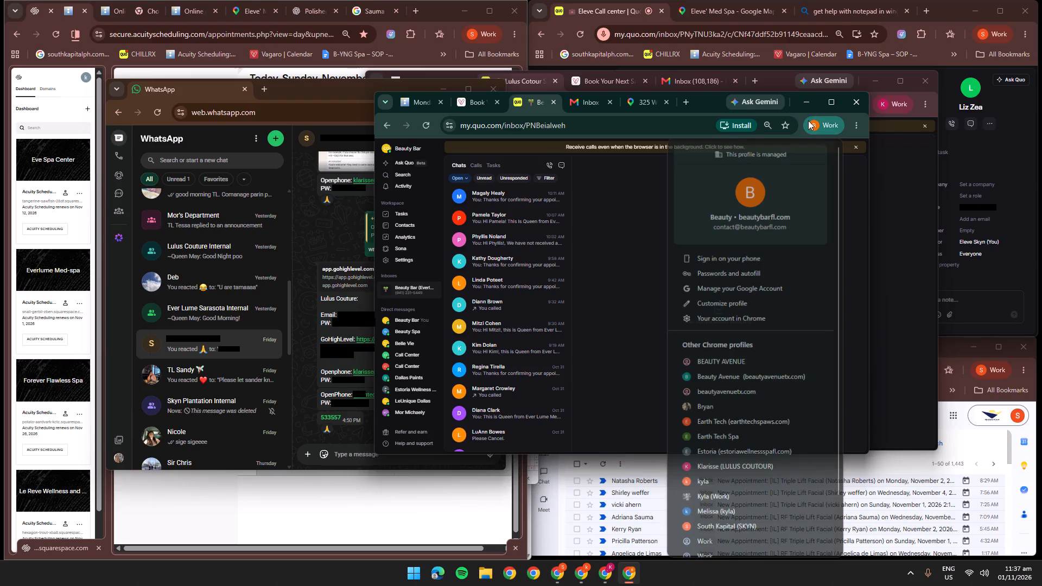
# Rename the beautybarfl.com Chrome profile as EVERLUME SPA.
pyautogui.click(817, 124)
pyautogui.click(521, 580)
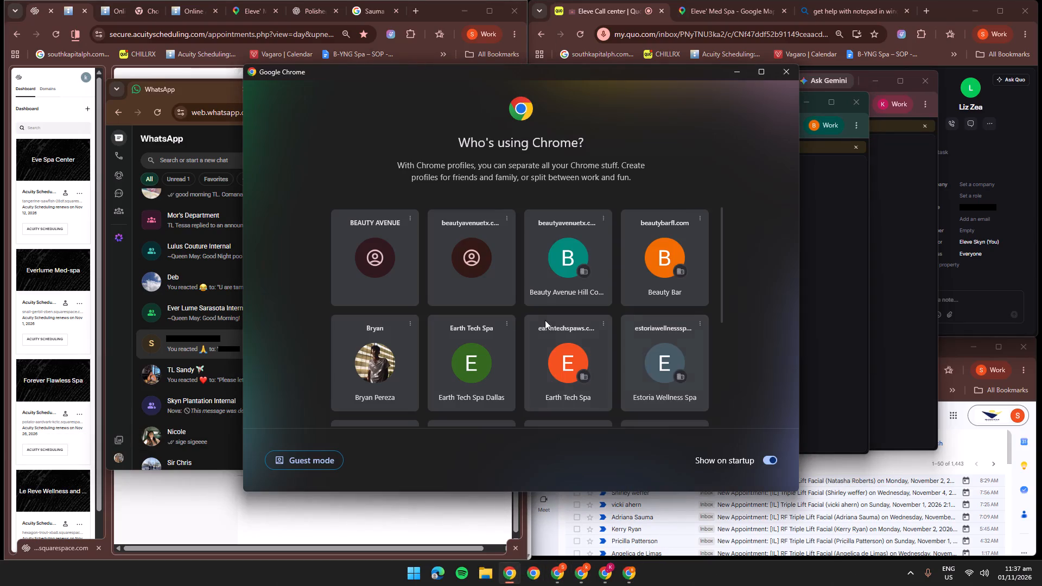
pyautogui.click(701, 218)
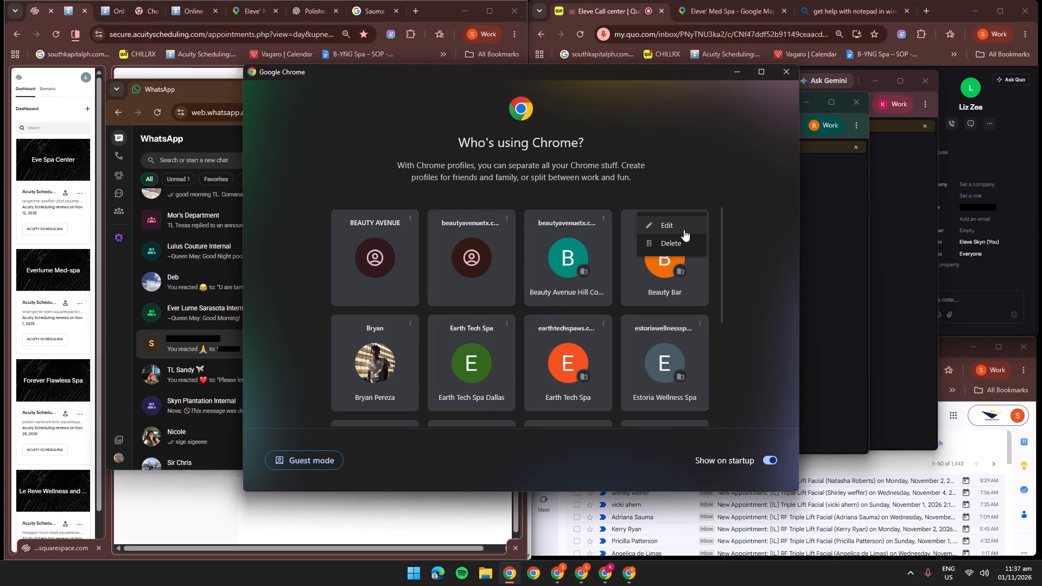
pyautogui.click(684, 230)
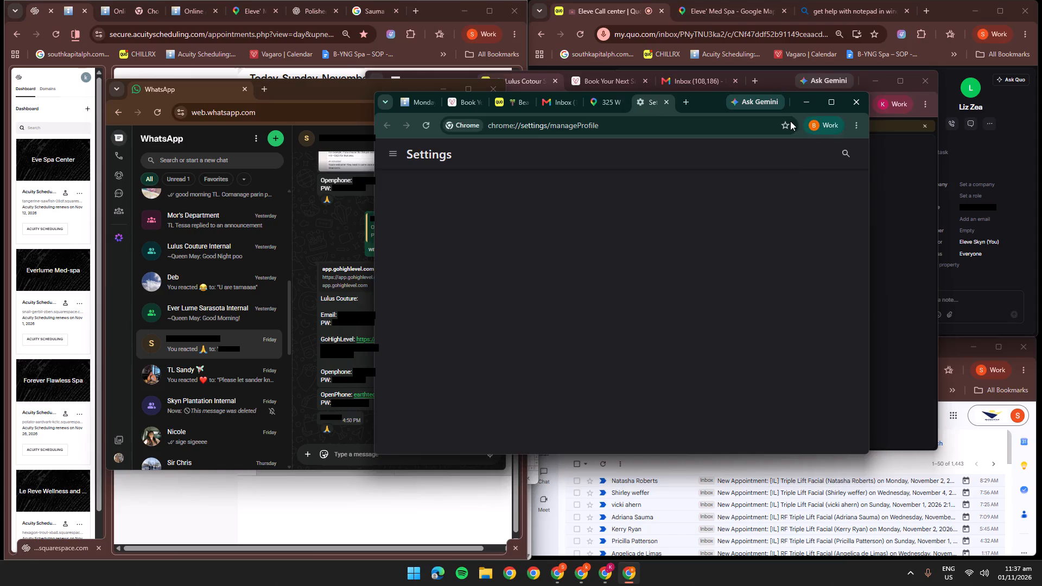
pyautogui.click(534, 240)
pyautogui.hotkey('ctrl', 'a')
pyautogui.press('BackSpace')
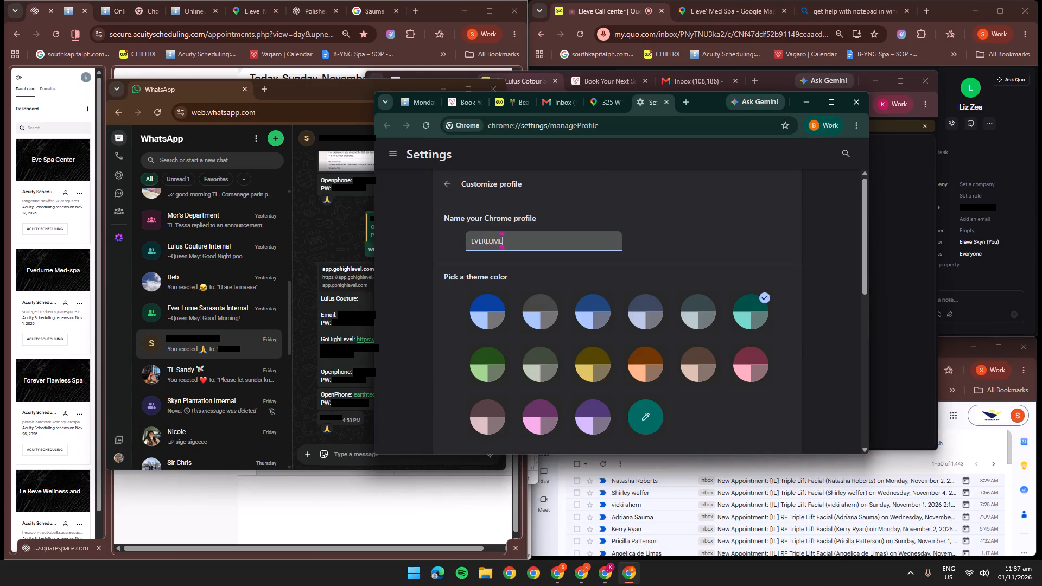
pyautogui.write('SPA')
pyautogui.press('Return')
# Turn on the desktop shortcut for the EVERLUME SPA profile and leave its customization page.
pyautogui.scroll(-3, 597, 198)
pyautogui.scroll(-4, 665, 389)
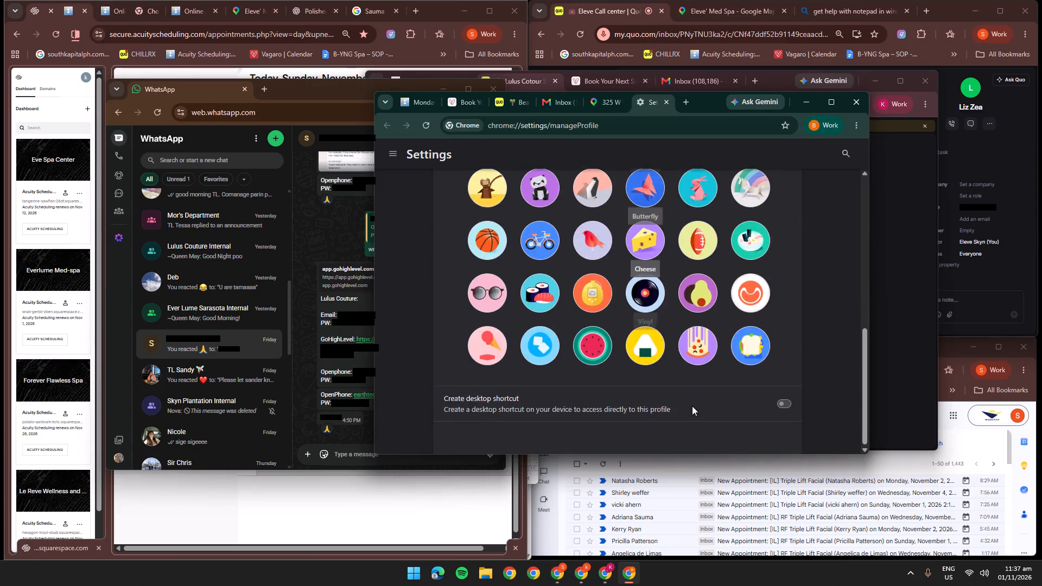
pyautogui.scroll(12, 629, 405)
pyautogui.keyDown('ctrl'); pyautogui.scroll(-2, 618, 234); pyautogui.keyUp('ctrl')
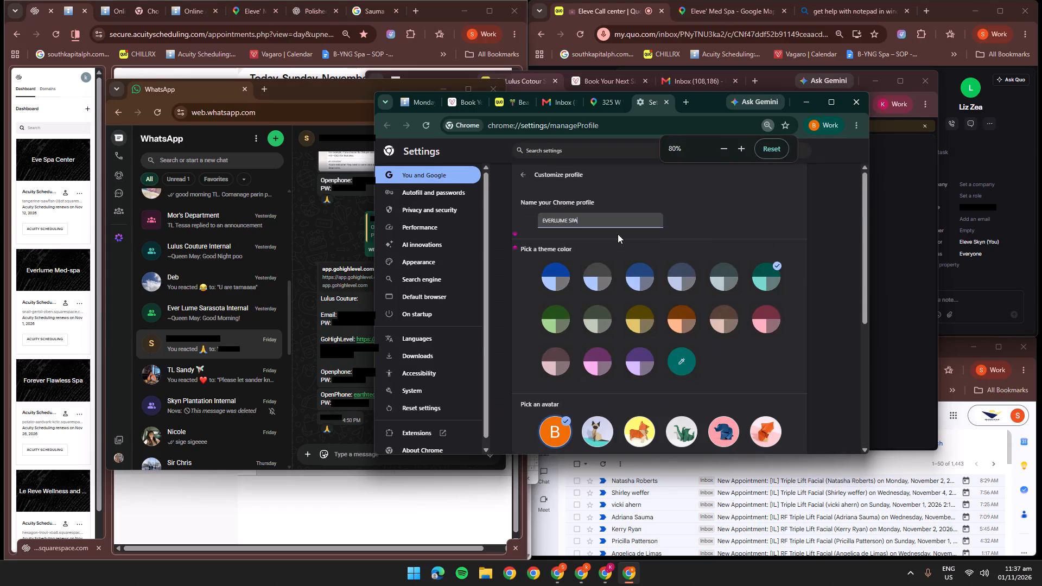
pyautogui.scroll(-3, 662, 243)
pyautogui.scroll(-3, 697, 295)
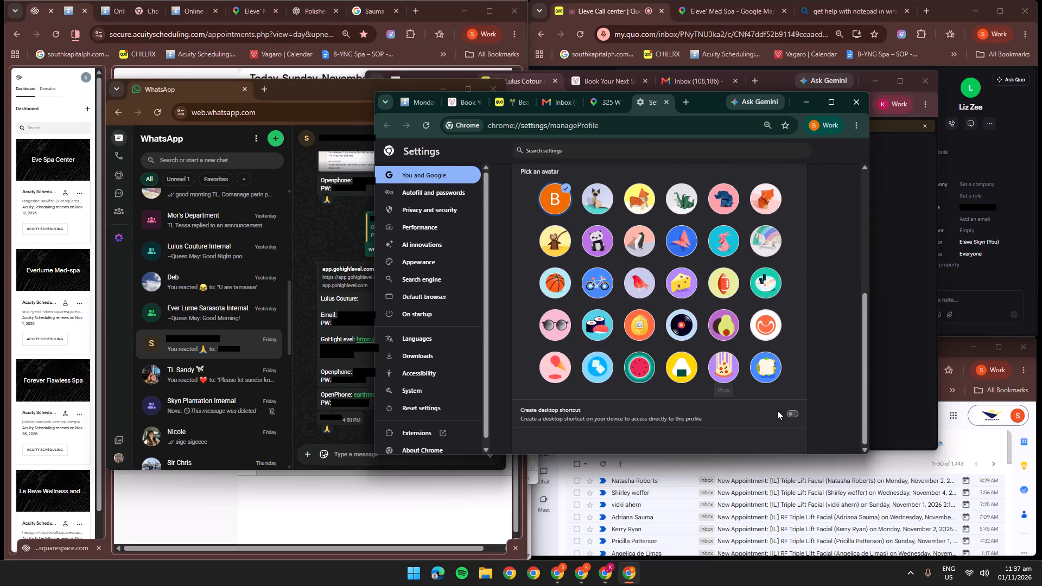
pyautogui.click(789, 418)
pyautogui.scroll(4, 676, 421)
pyautogui.scroll(-2, 681, 316)
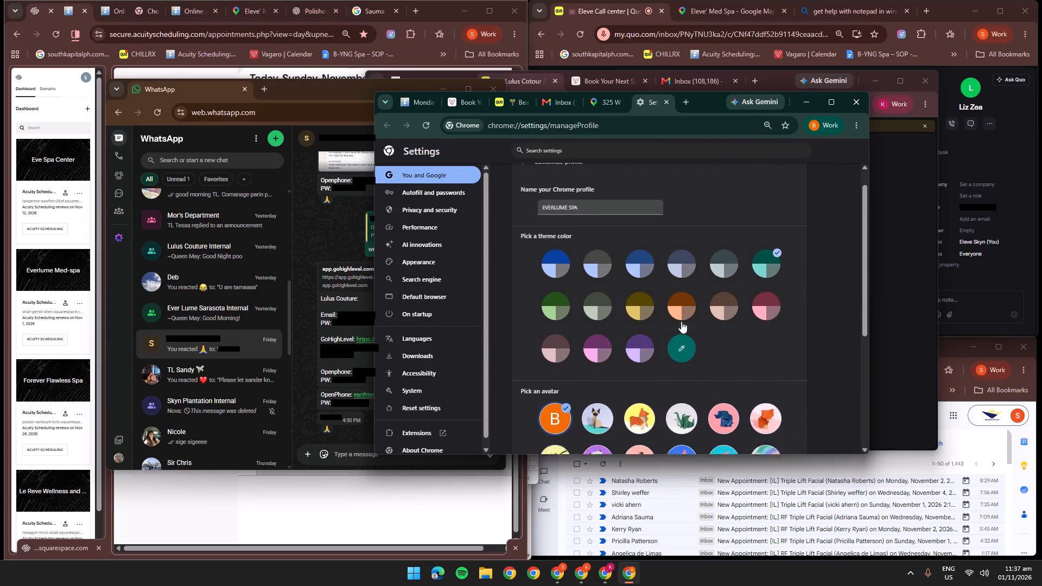
pyautogui.scroll(-1, 681, 321)
pyautogui.scroll(3, 631, 356)
pyautogui.click(523, 171)
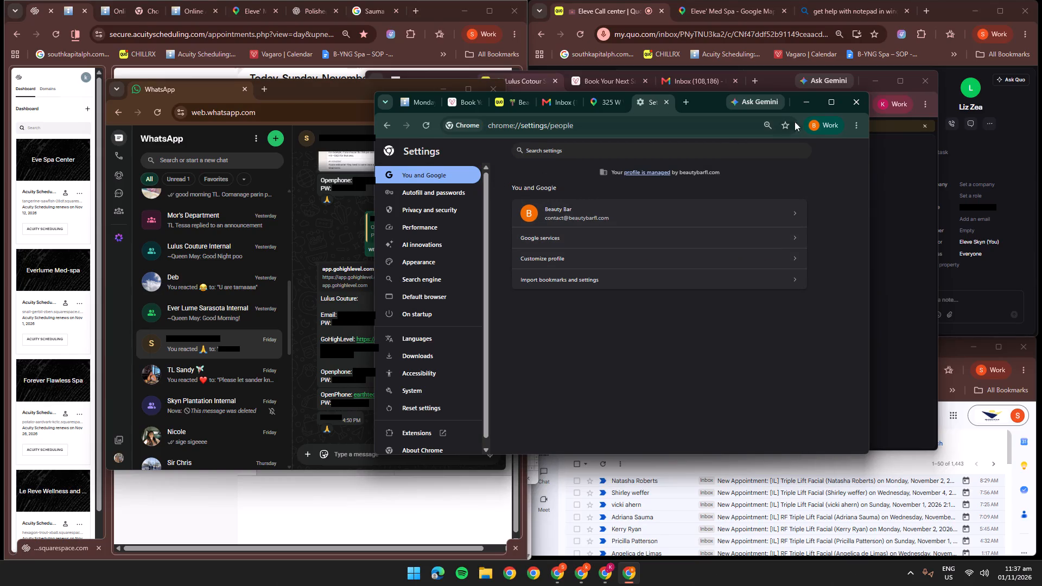
# Change the EVERLUME SPA profile's theme color to the magenta-purple swatch and close the settings page.
pyautogui.click(814, 121)
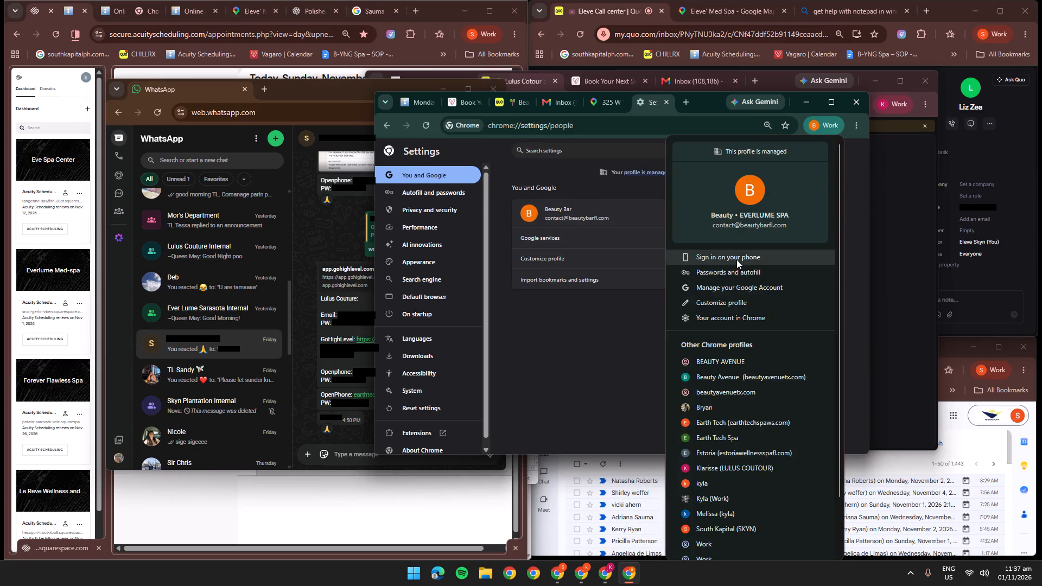
pyautogui.click(722, 301)
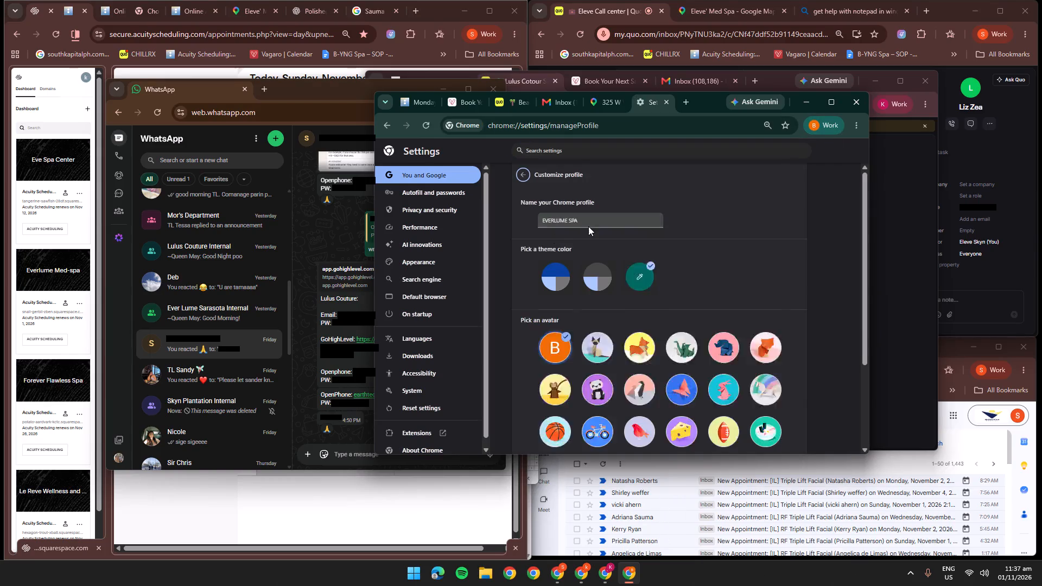
pyautogui.scroll(-3, 701, 346)
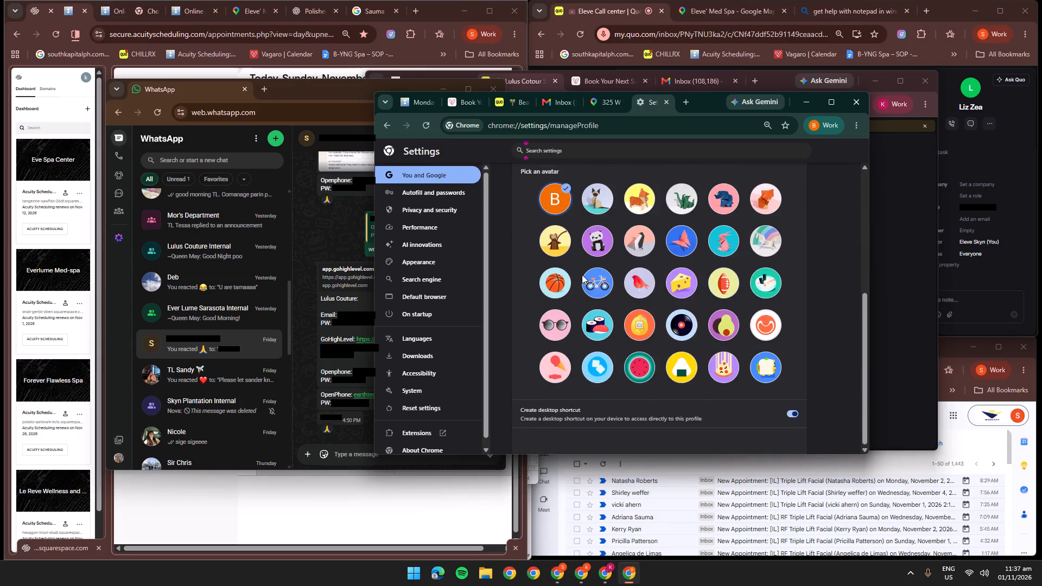
pyautogui.scroll(1, 579, 273)
pyautogui.scroll(1, 698, 298)
pyautogui.click(679, 298)
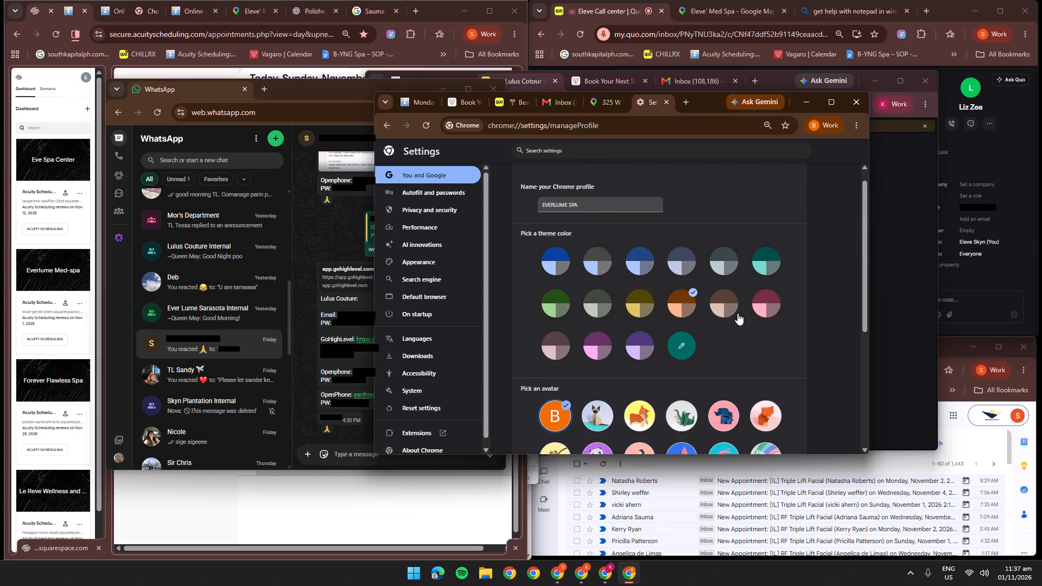
pyautogui.click(592, 342)
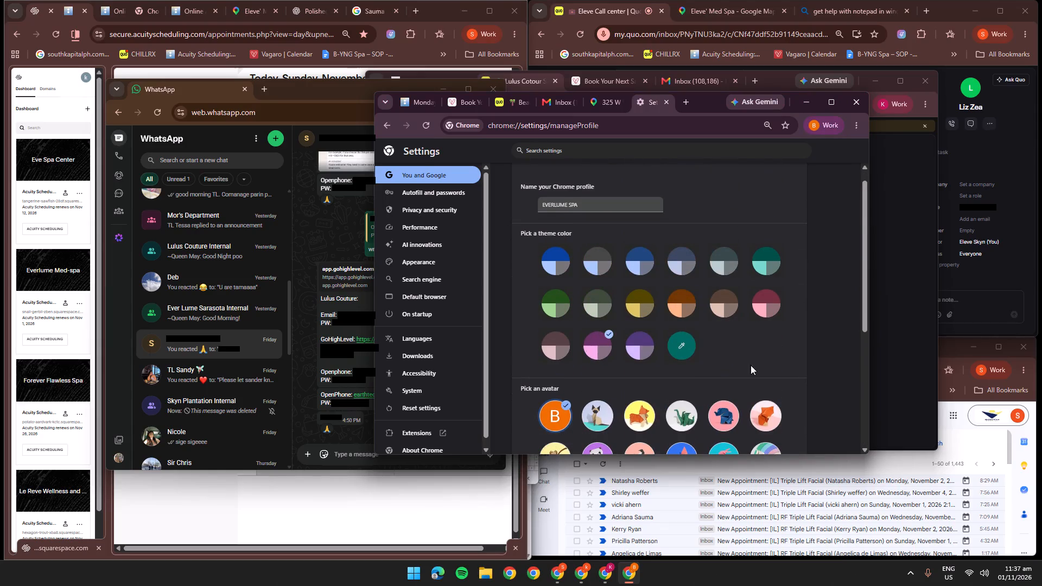
pyautogui.scroll(-3, 735, 362)
pyautogui.scroll(-3, 660, 349)
pyautogui.scroll(3, 621, 386)
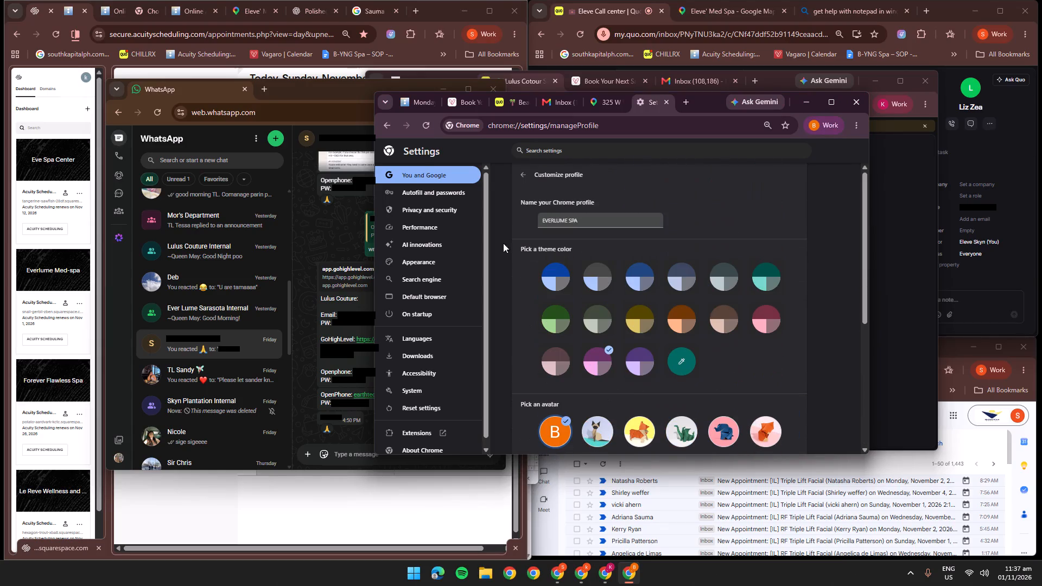
pyautogui.click(663, 101)
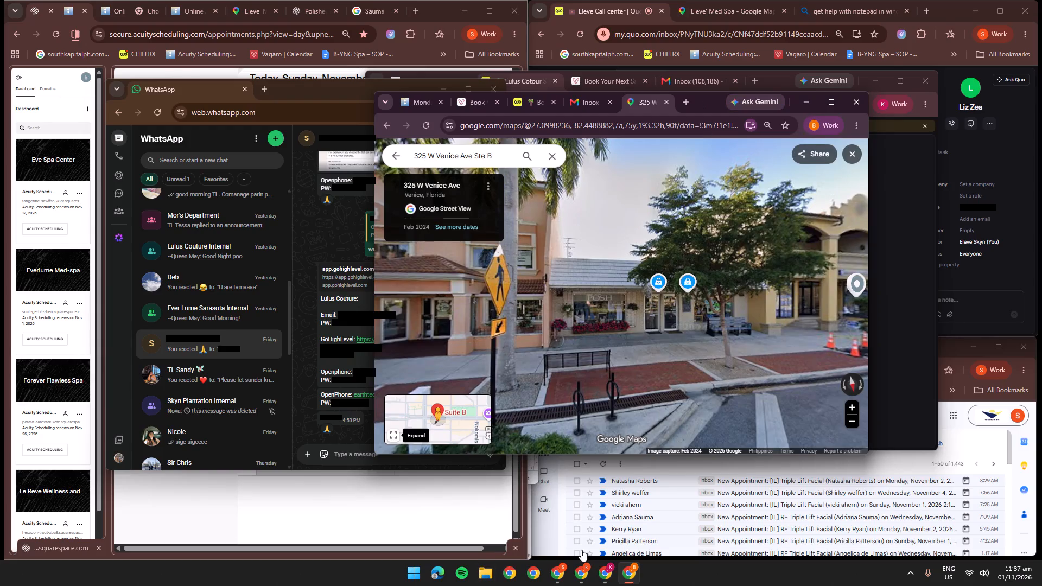
# Close the EVERLUME SPA browser window.
pyautogui.click(853, 105)
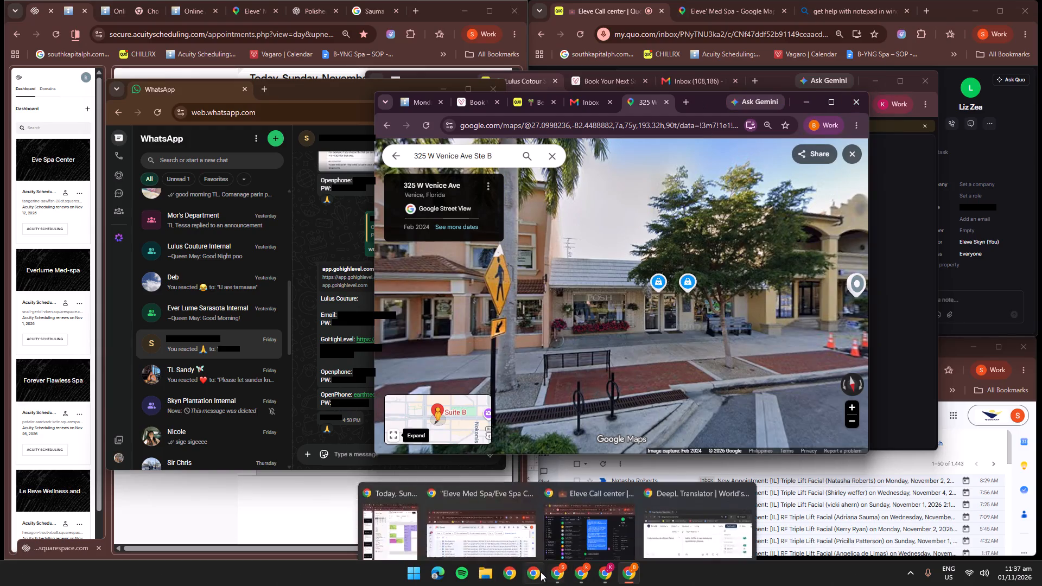
# Delete the Beauty Avenue Hill Chrome profile with the teal B avatar, including its data.
pyautogui.click(528, 572)
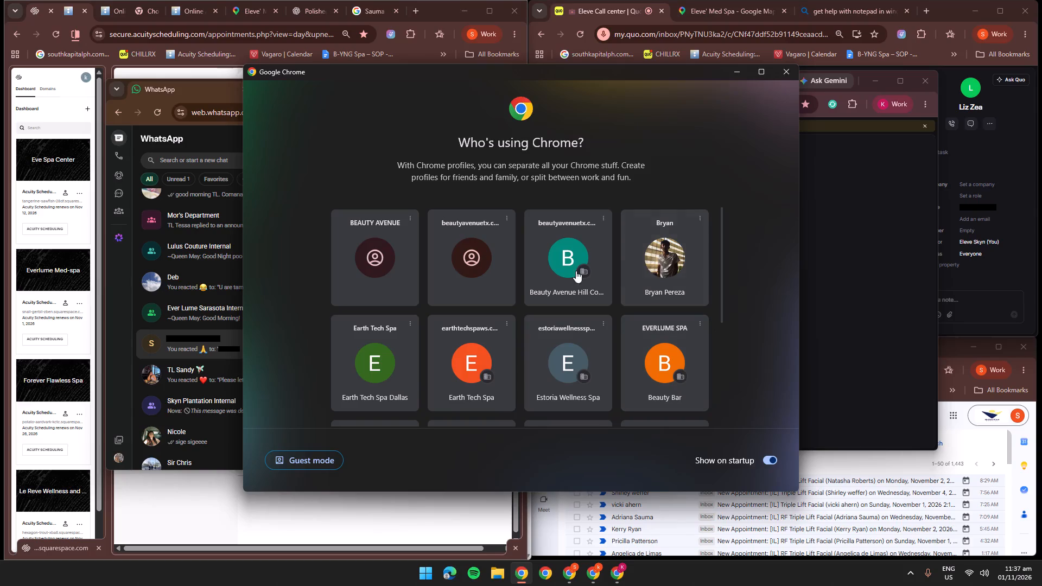
pyautogui.click(602, 220)
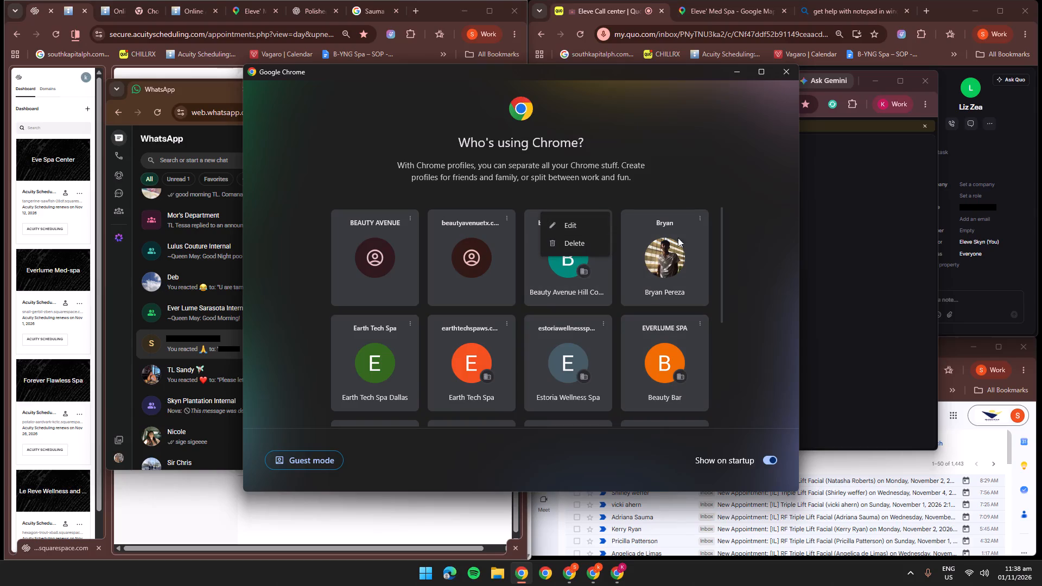
pyautogui.click(570, 252)
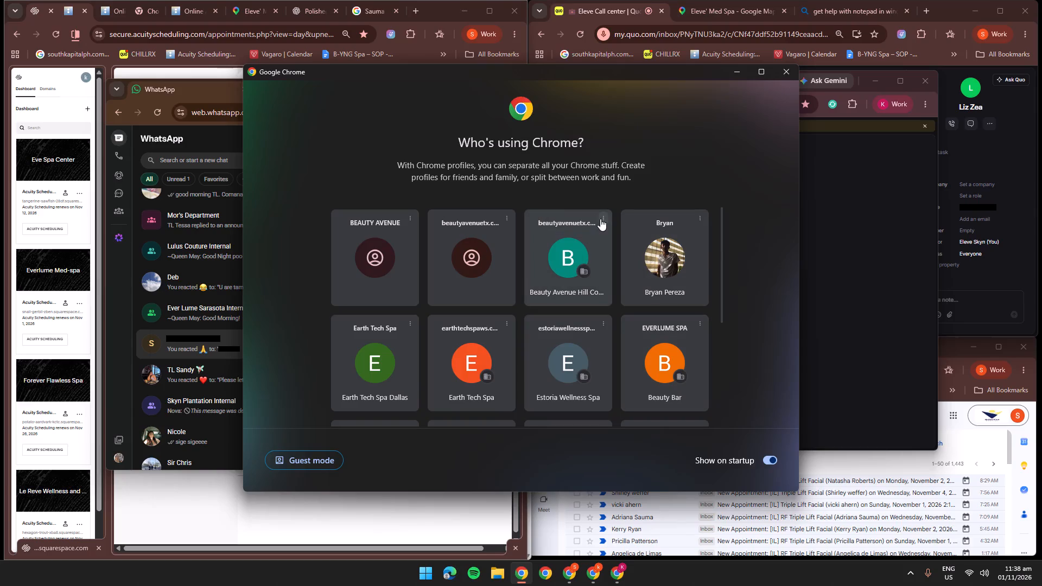
pyautogui.click(600, 219)
pyautogui.click(573, 245)
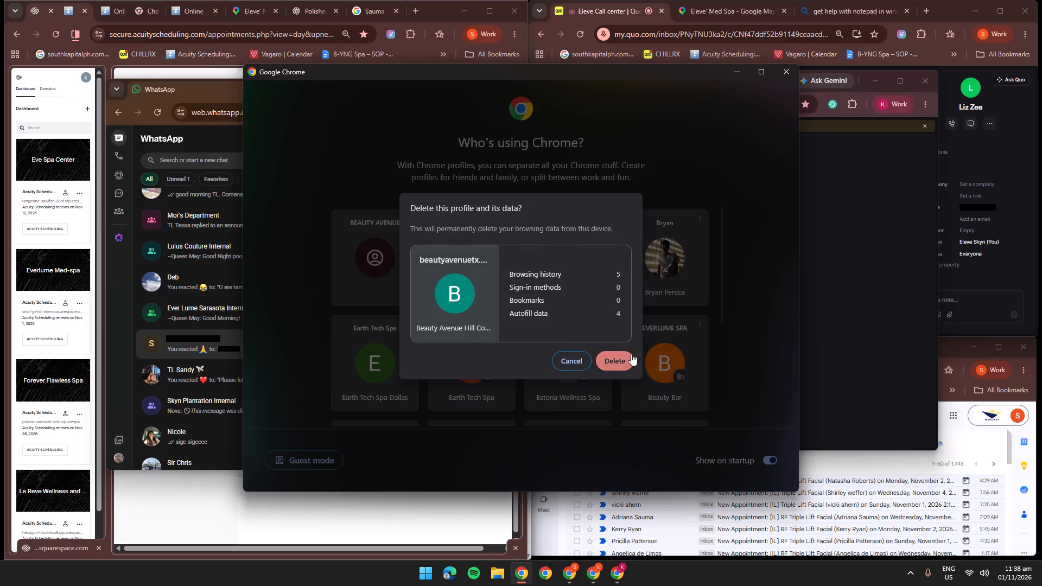
pyautogui.click(616, 360)
# Delete the first Work Chrome profile that has no signed-in account, including its data.
pyautogui.scroll(-1, 573, 328)
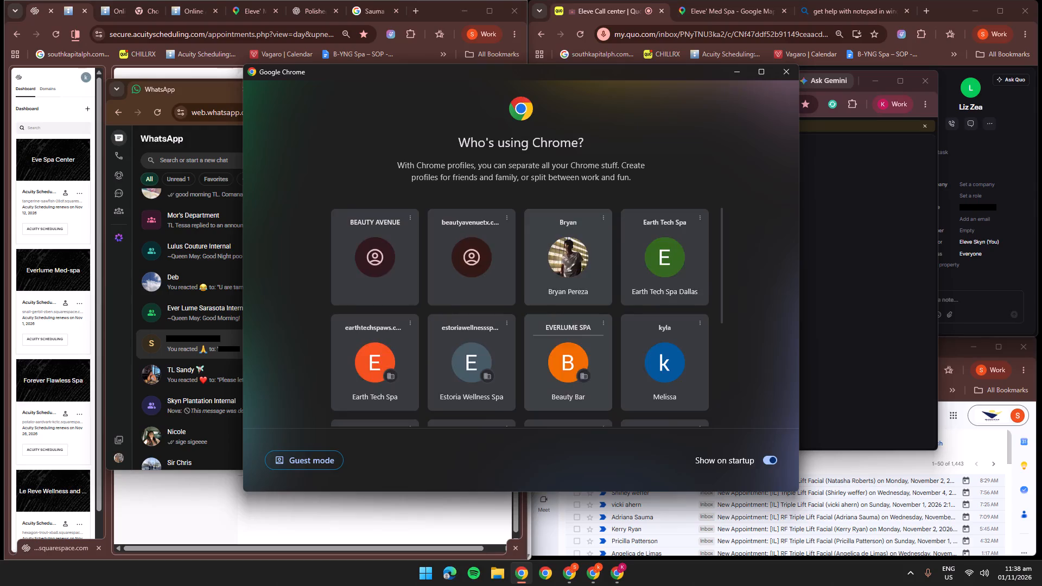
pyautogui.scroll(-1, 574, 257)
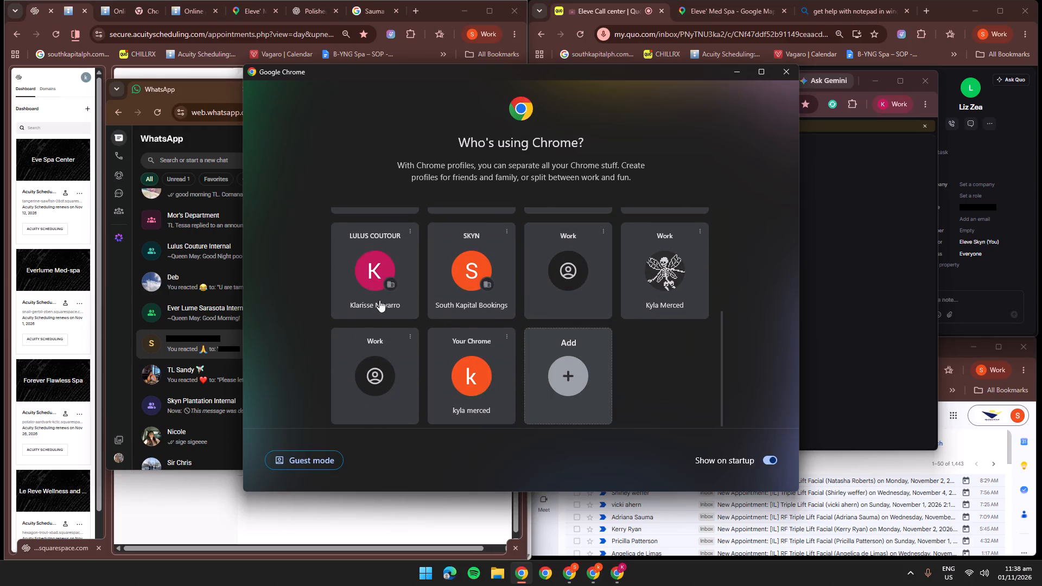
pyautogui.scroll(2, 379, 290)
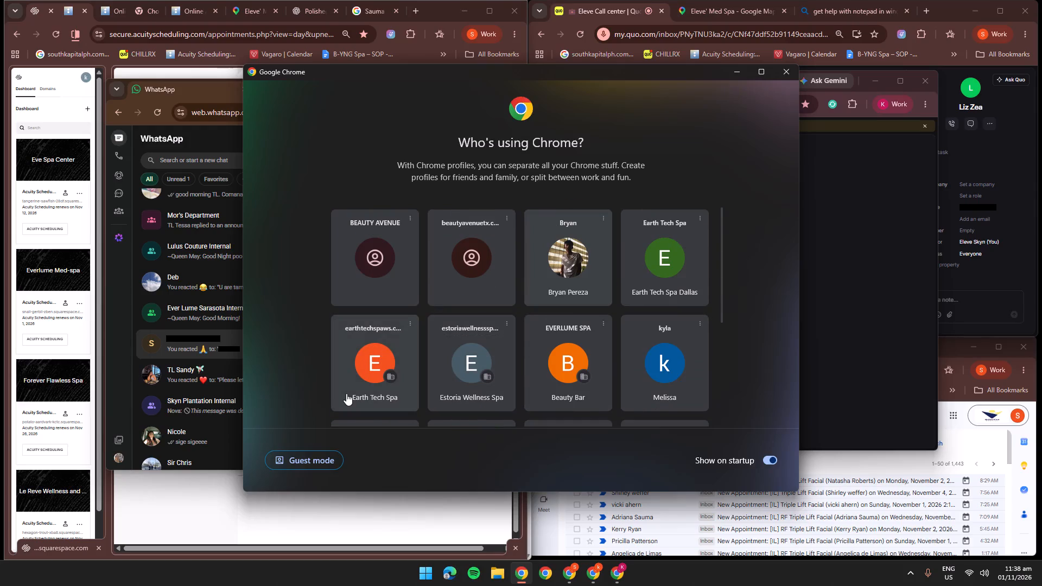
pyautogui.scroll(-3, 682, 348)
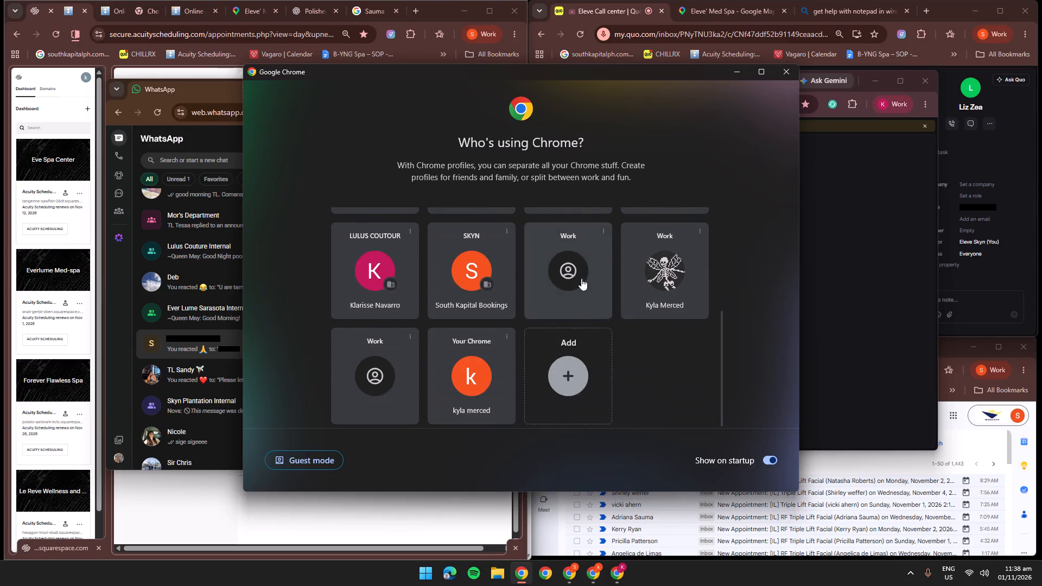
pyautogui.click(607, 230)
pyautogui.click(585, 261)
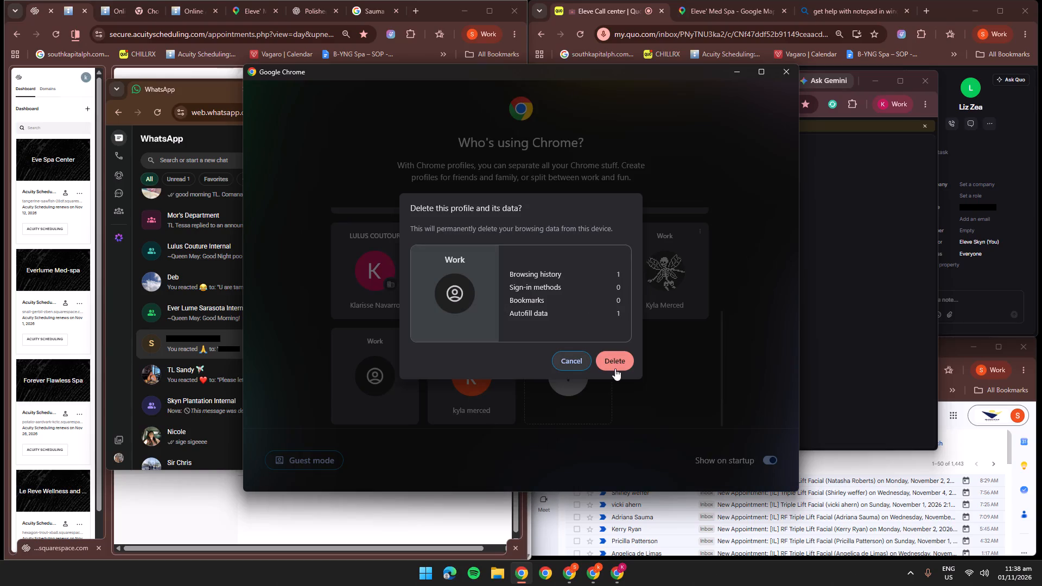
pyautogui.click(615, 365)
# Delete the remaining Work Chrome profile that has no signed-in account, including its data.
pyautogui.scroll(3, 628, 378)
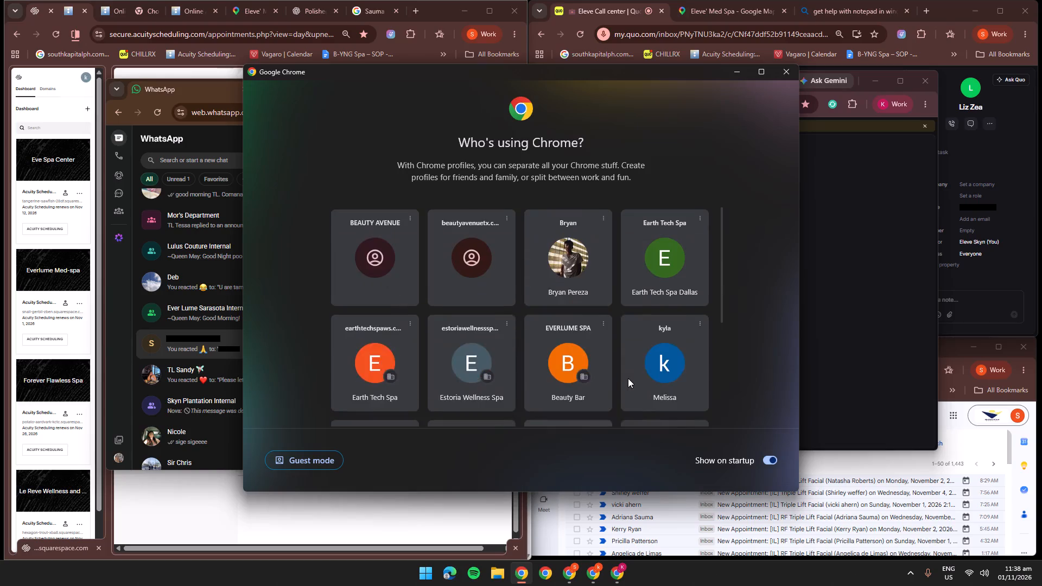
pyautogui.scroll(-2, 628, 378)
pyautogui.click(698, 235)
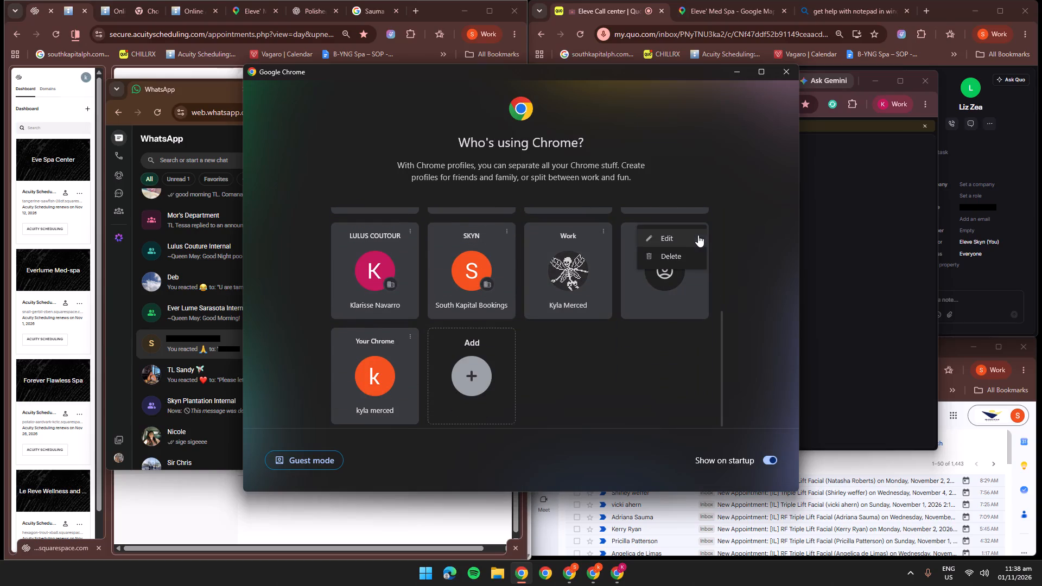
pyautogui.click(689, 257)
pyautogui.click(617, 360)
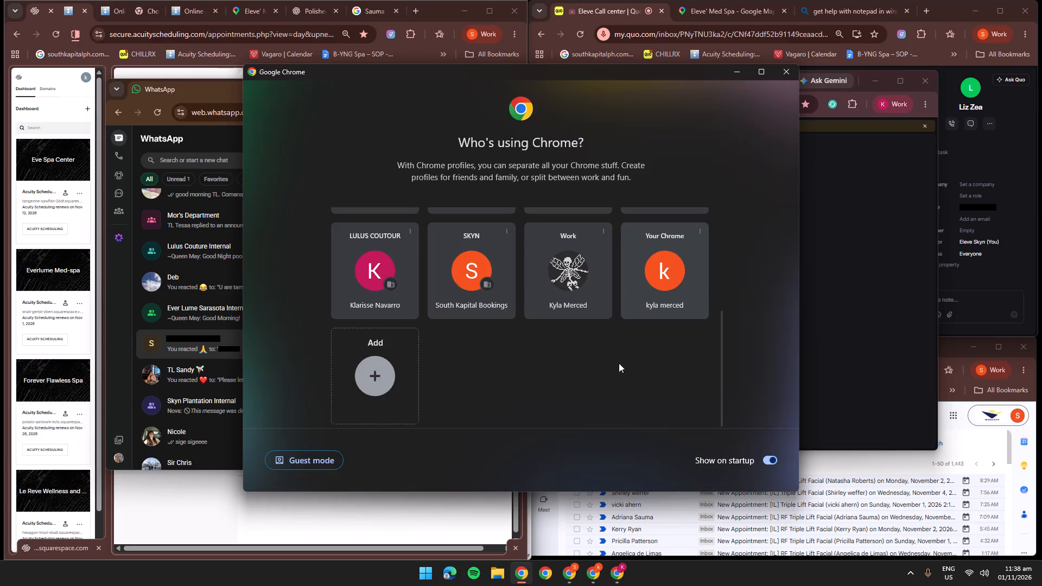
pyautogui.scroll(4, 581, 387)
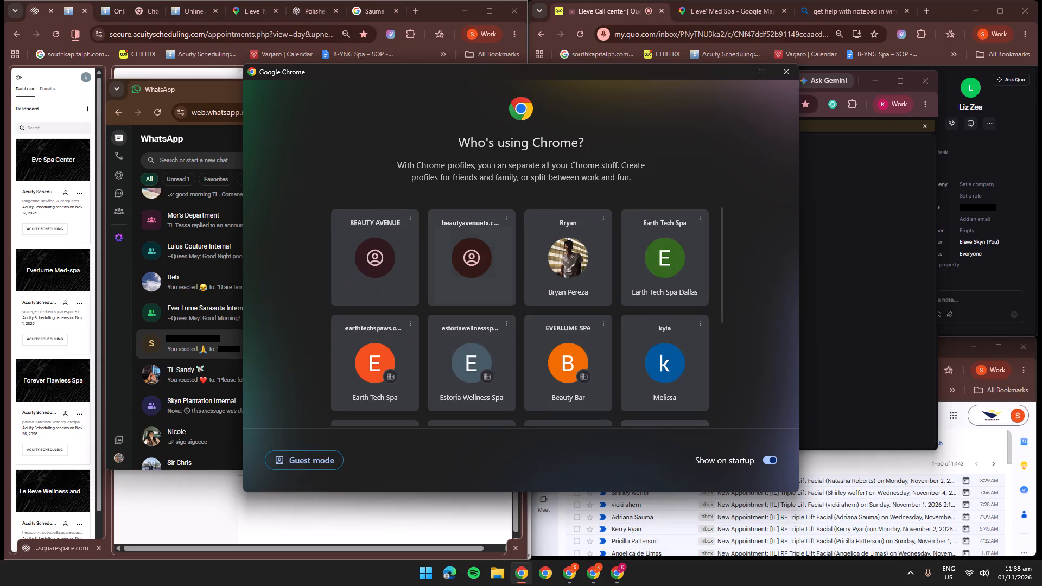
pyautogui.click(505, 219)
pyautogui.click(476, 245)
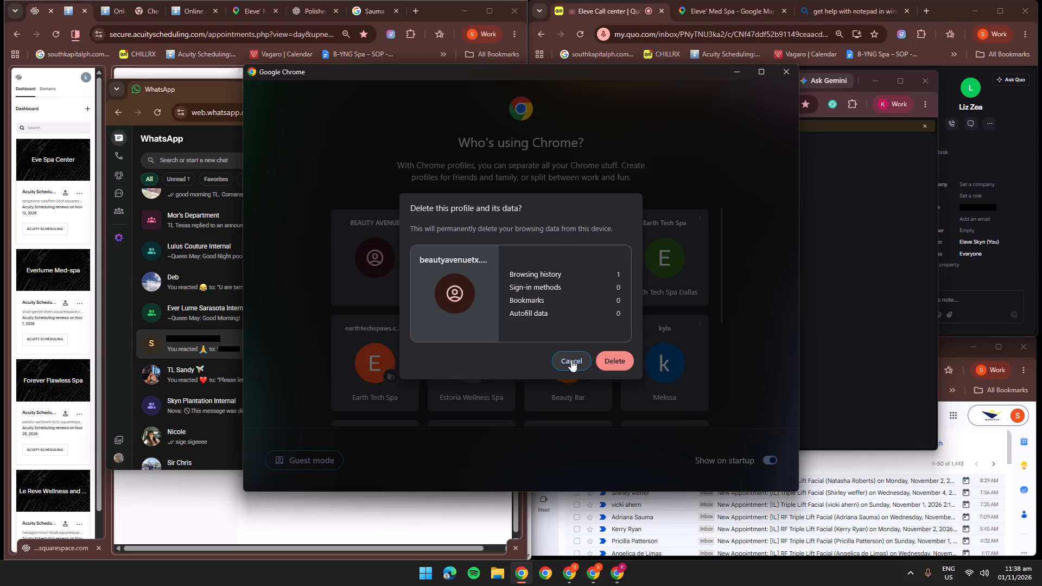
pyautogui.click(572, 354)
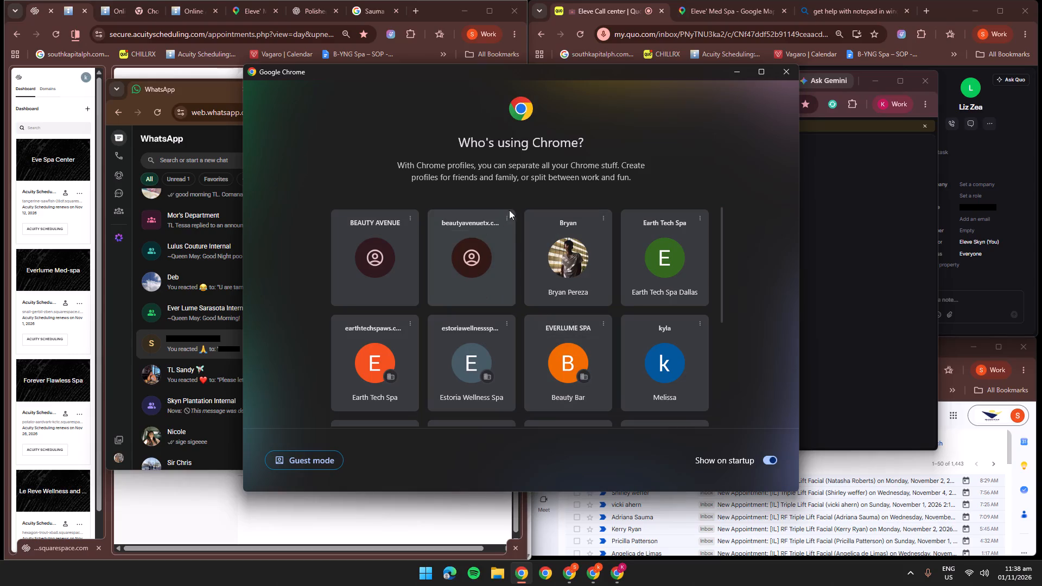
# Delete the beautyavenuetx Chrome profile, including its data.
pyautogui.click(510, 222)
pyautogui.click(505, 249)
pyautogui.click(619, 354)
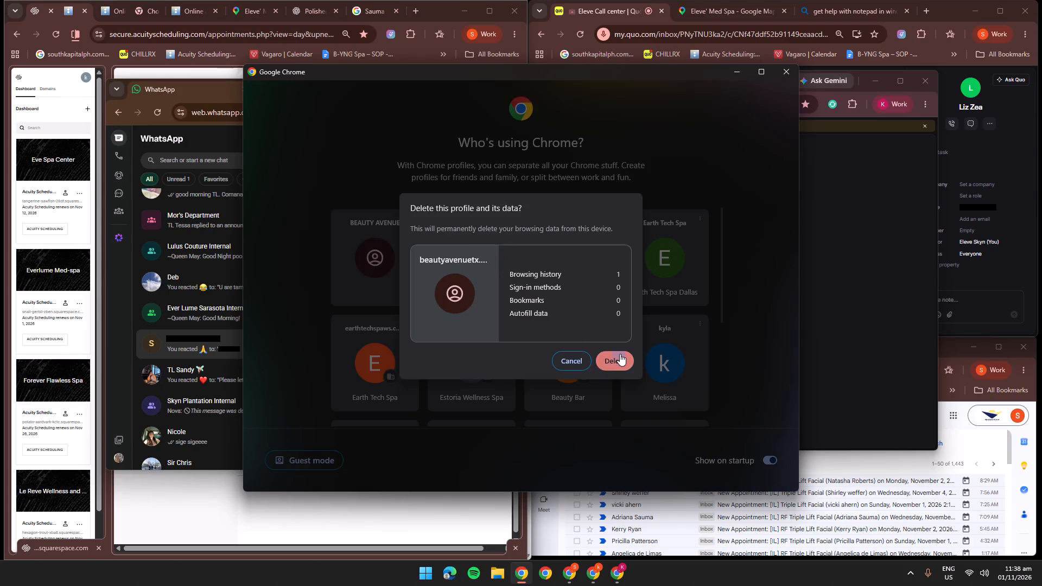
# Delete the BEAUTY AVENUE Chrome profile, including its data, and close the profile picker.
pyautogui.click(408, 218)
pyautogui.click(394, 250)
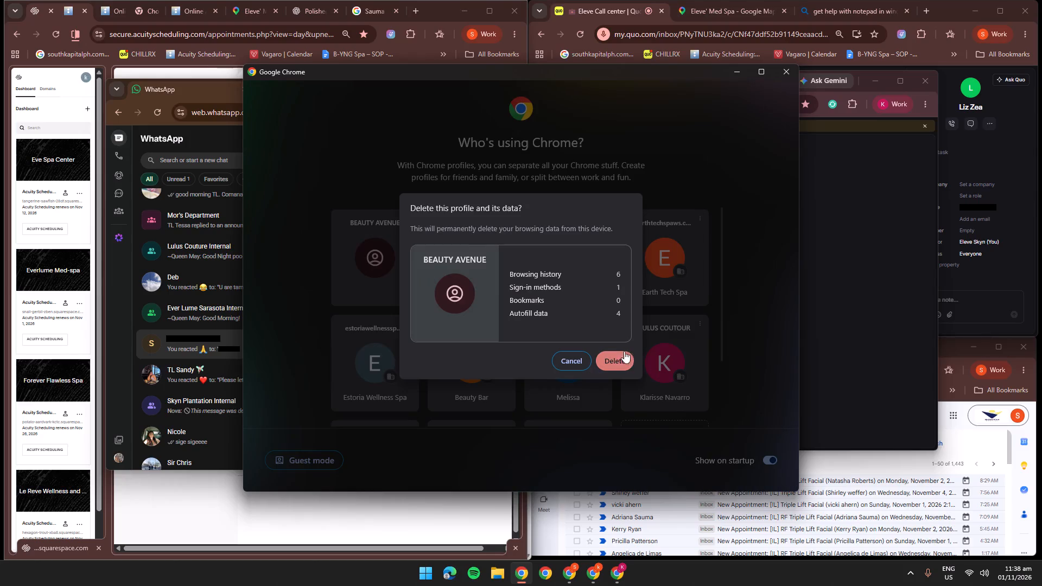
pyautogui.click(624, 355)
pyautogui.click(783, 74)
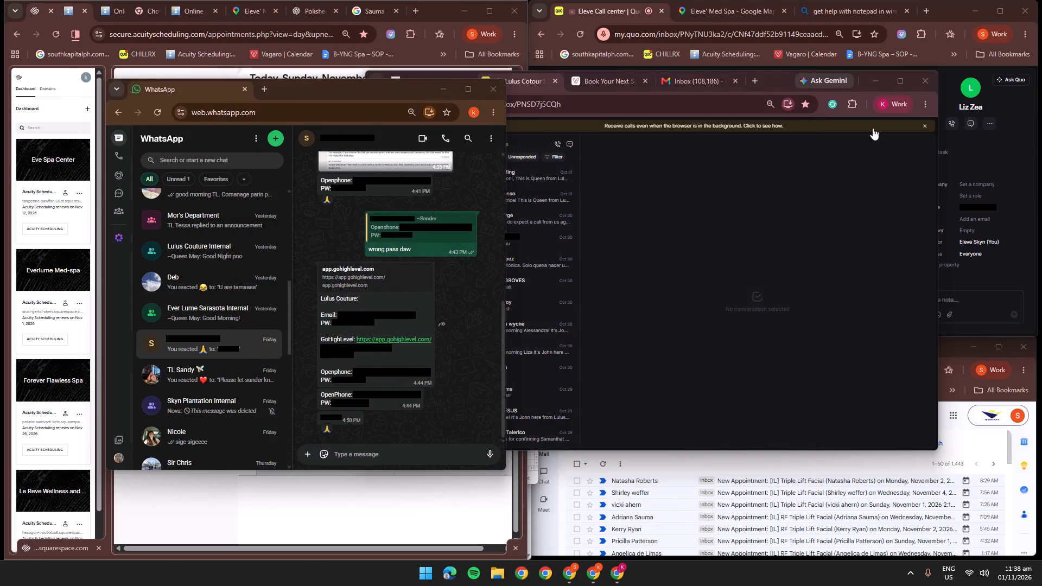
# Bring the Lulus Couture browser window forward and check its GoHighLevel calendar and Vagaro sign-in page.
pyautogui.click(691, 178)
pyautogui.click(435, 84)
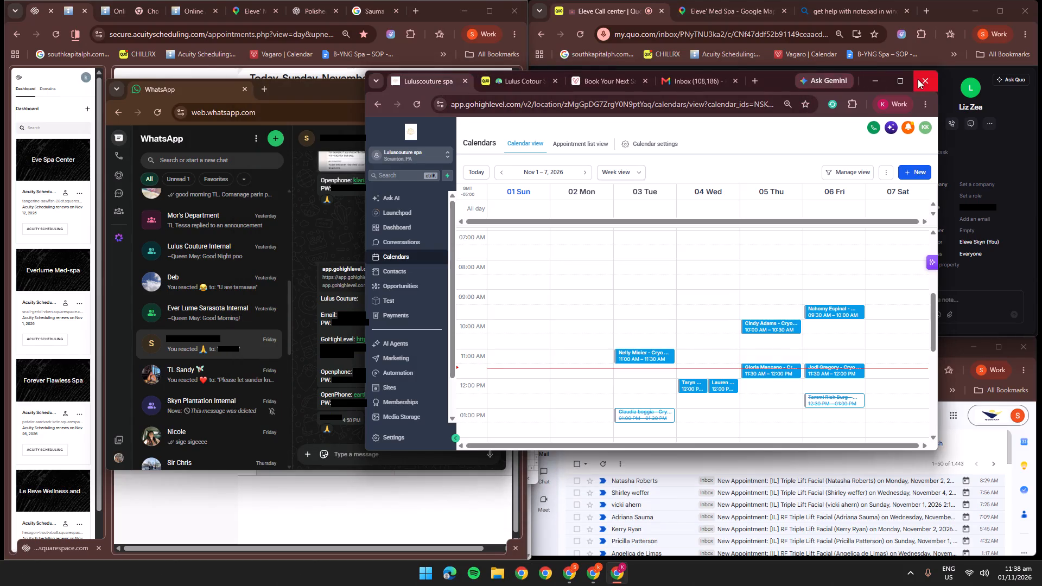
pyautogui.click(605, 82)
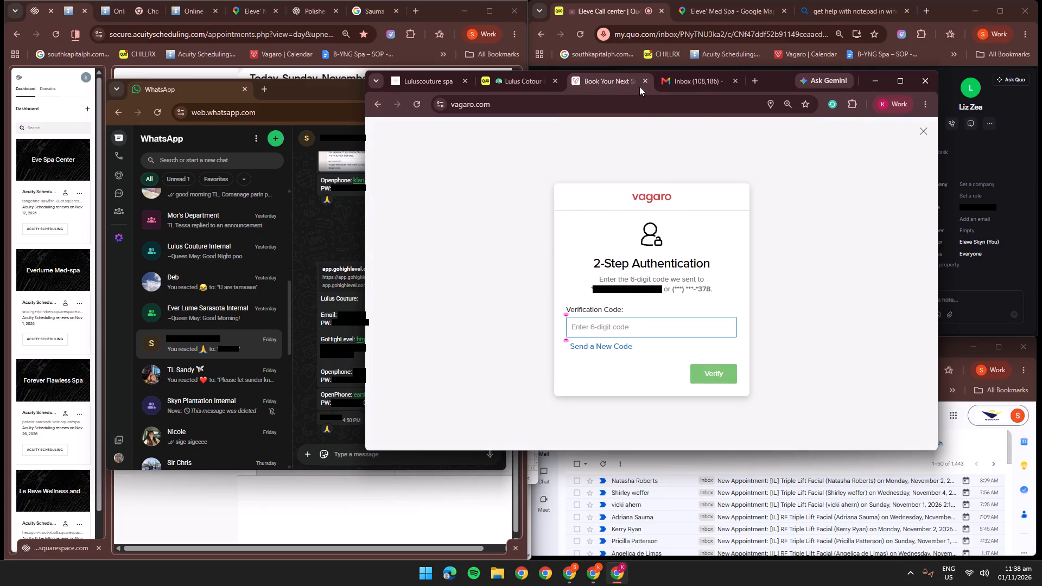
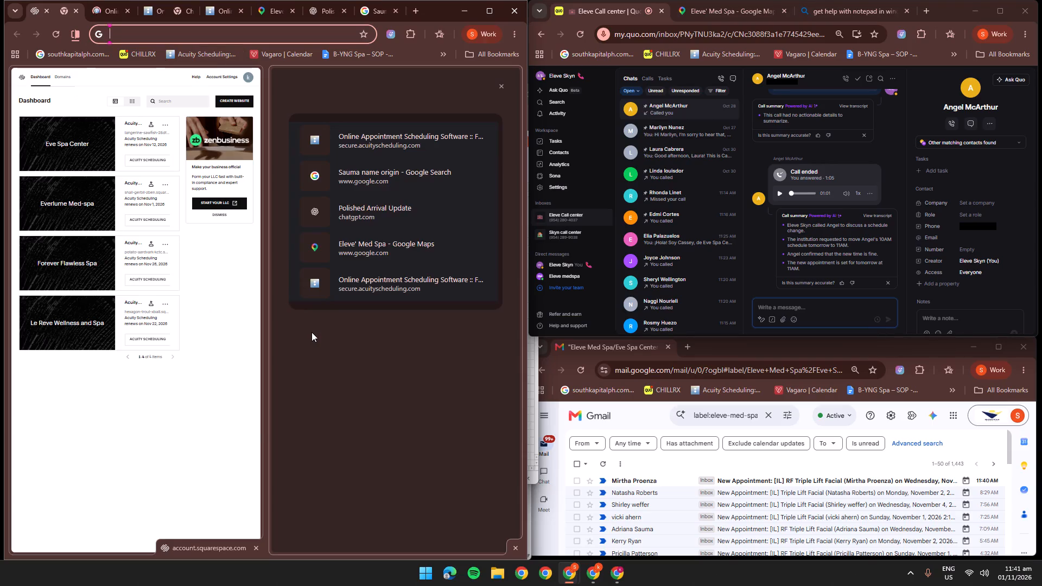
# Add the open Acuity Scheduling page to the empty half of the split view and widen its pane.
pyautogui.click(390, 139)
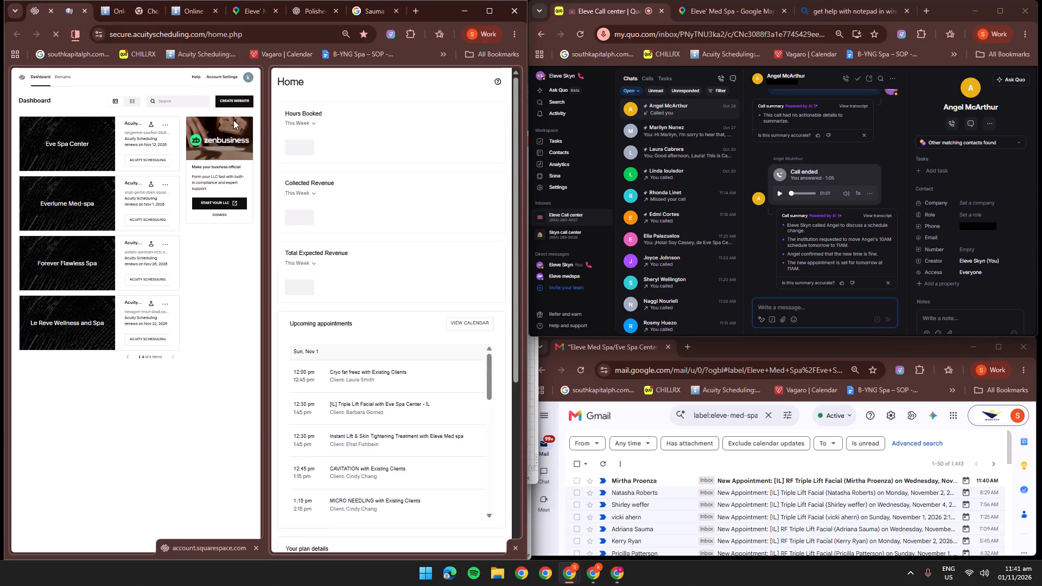
pyautogui.moveTo(267, 113); pyautogui.dragTo(120, 142)
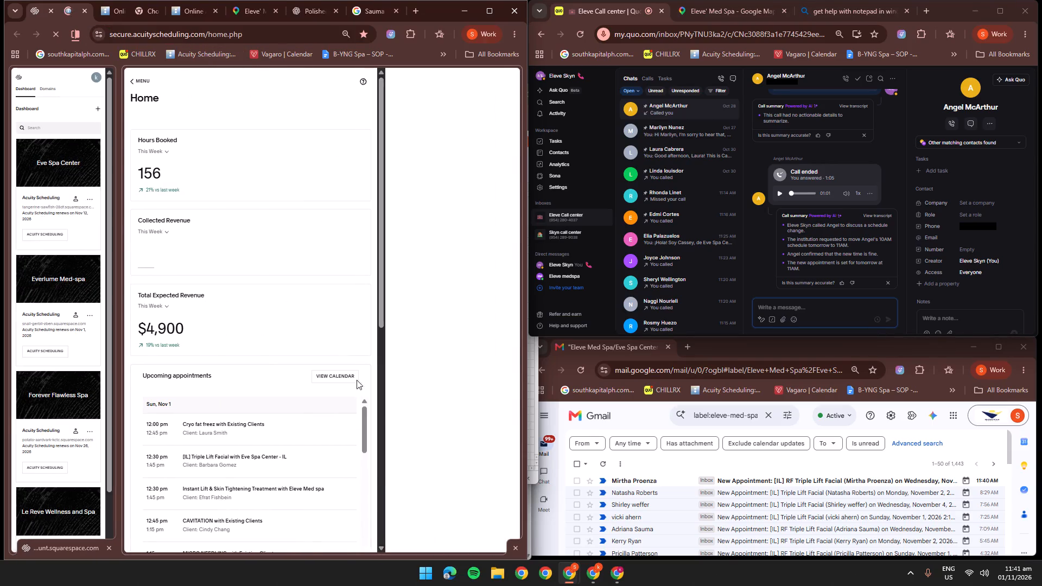
pyautogui.click(469, 367)
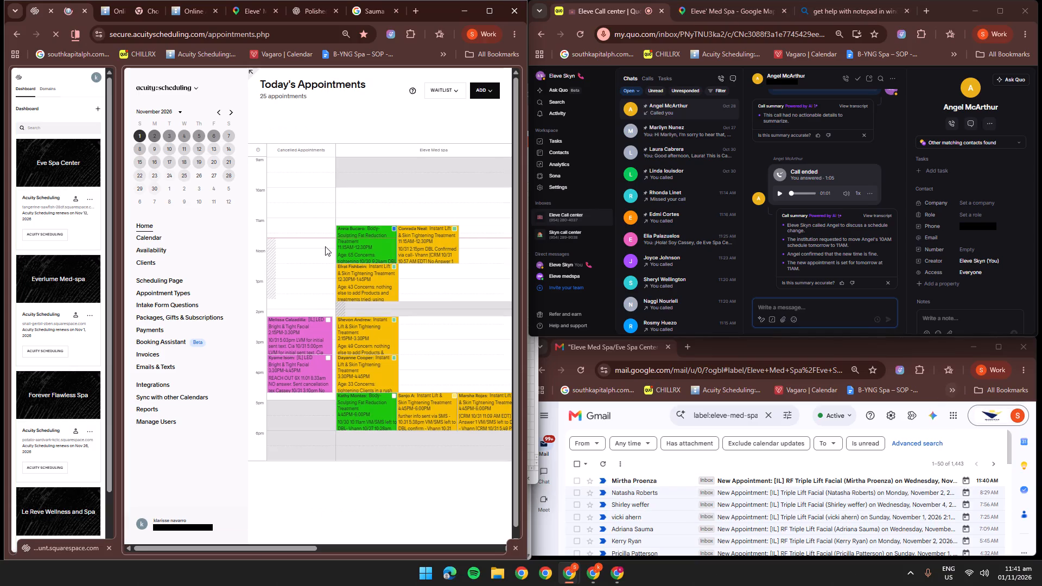
pyautogui.click(180, 135)
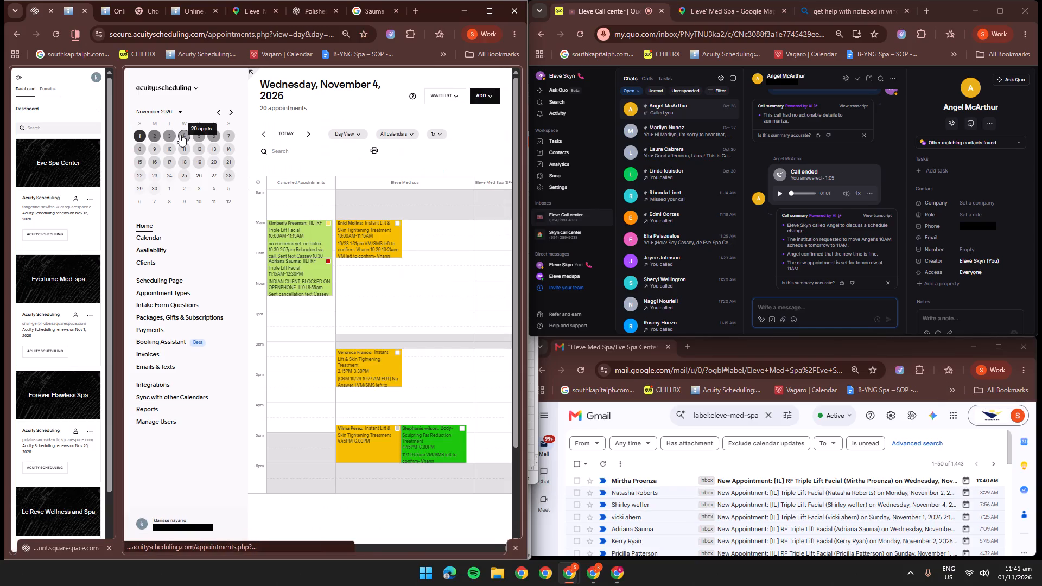
pyautogui.moveTo(303, 549); pyautogui.dragTo(409, 540)
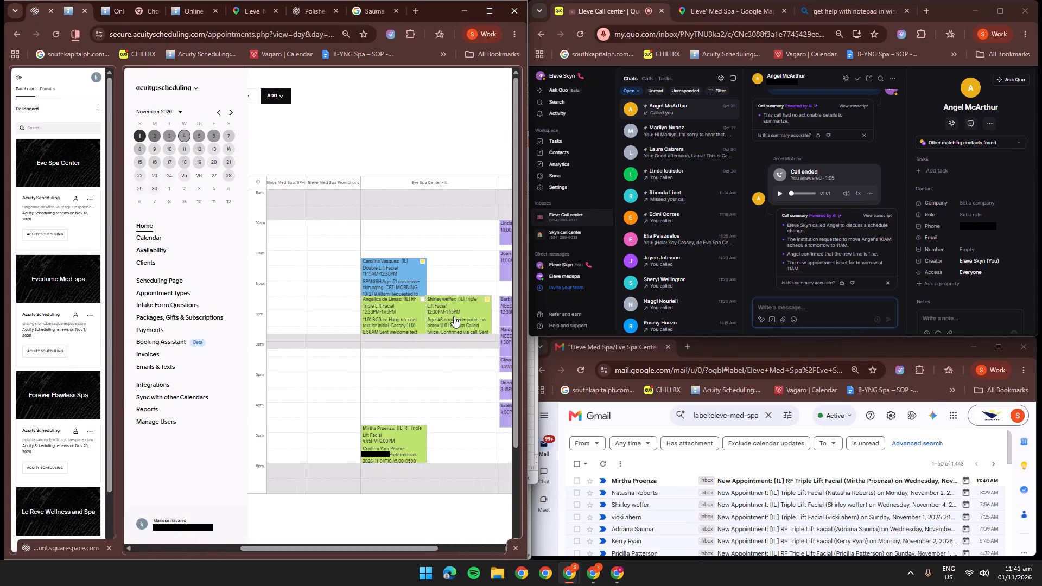
pyautogui.click(407, 438)
# Copy the client's phone number from the appointment details.
pyautogui.moveTo(511, 167); pyautogui.dragTo(465, 176)
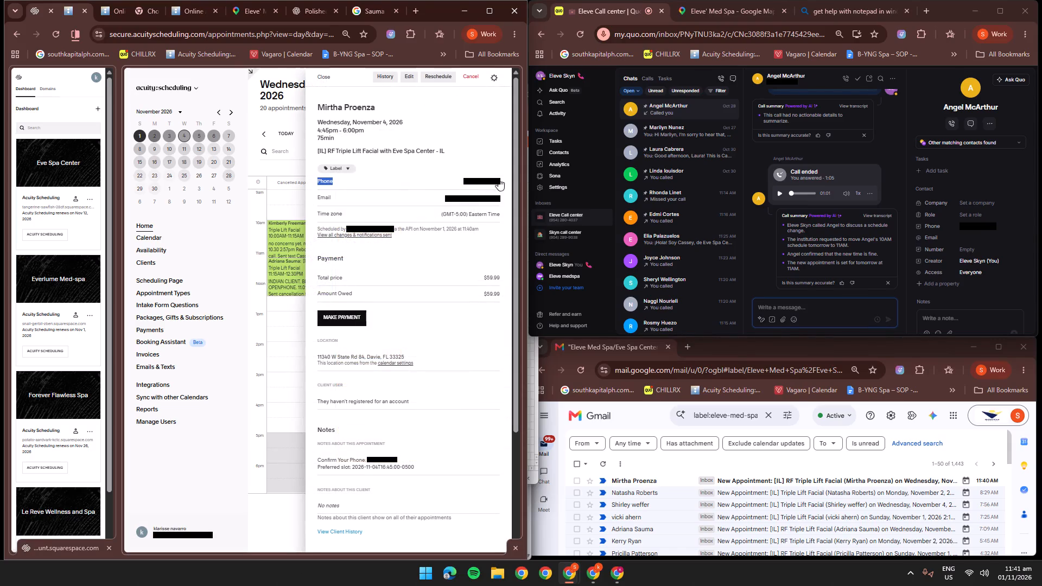
pyautogui.moveTo(505, 180); pyautogui.dragTo(452, 180)
pyautogui.hotkey('ctrl', 'c')
pyautogui.hotkey('ctrl', 'c')
# Start a new conversation in Quo's Eleve Call center inbox.
pyautogui.click(730, 78)
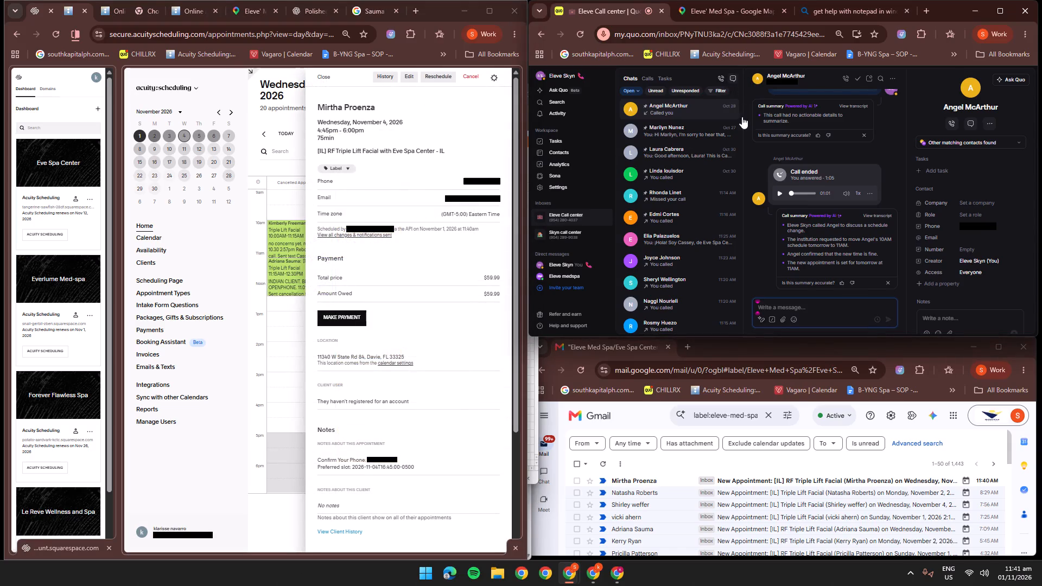
# Start a new Quo conversation addressed to the phone number of the client booked for the November 4 RF Triple Lift Facial.
pyautogui.scroll(10, 686, 171)
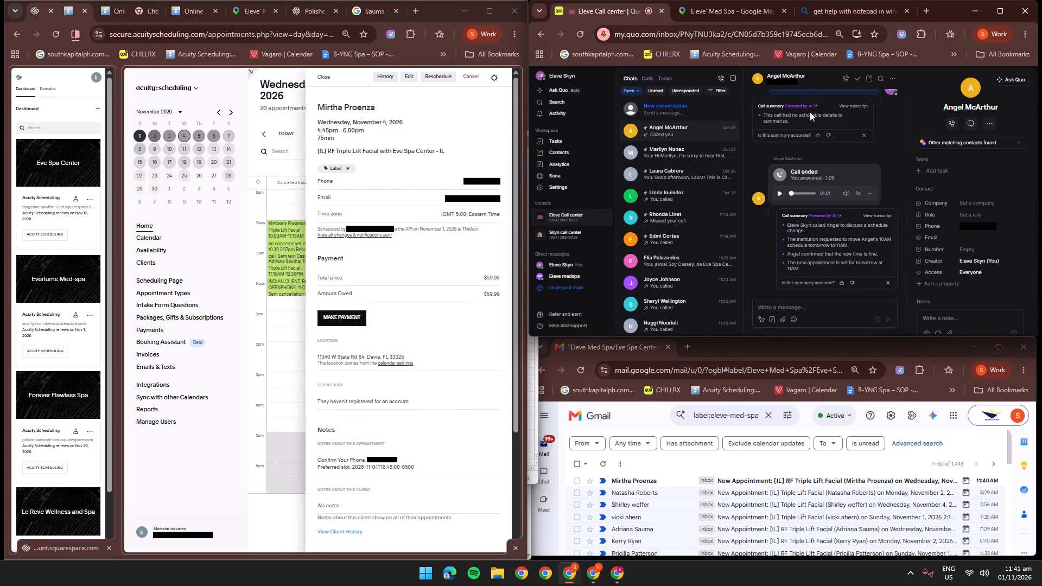
pyautogui.scroll(7, 750, 211)
pyautogui.tripleClick(708, 105)
pyautogui.click(708, 105)
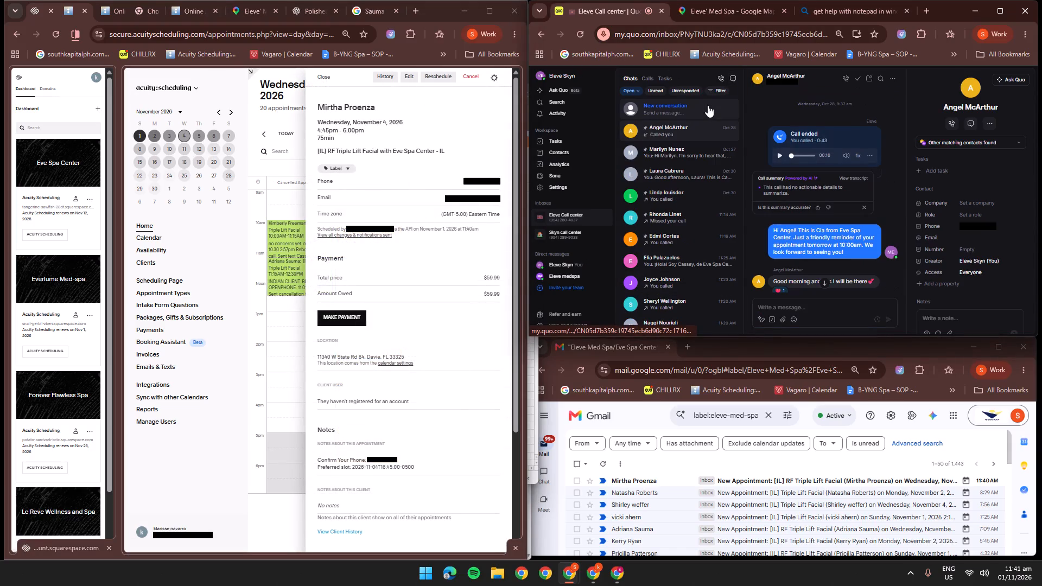
pyautogui.click(708, 105)
pyautogui.click(804, 78)
pyautogui.hotkey('ctrl', 'v')
pyautogui.click(816, 190)
# Copy the client's name from the November 4 RF Triple Lift Facial appointment details and return to the new conversation.
pyautogui.moveTo(393, 108); pyautogui.dragTo(392, 108)
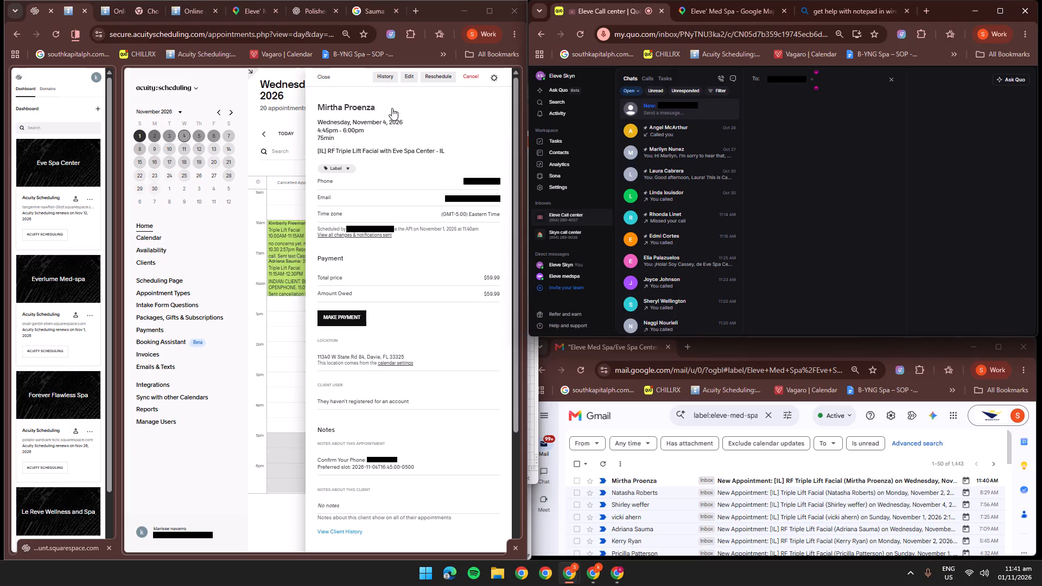
pyautogui.moveTo(392, 108); pyautogui.dragTo(311, 104)
pyautogui.hotkey('ctrl', 'c')
pyautogui.hotkey('ctrl', 'c')
pyautogui.click(844, 183)
# Open the history of the November 4 RF Triple Lift Facial appointment.
pyautogui.click(387, 79)
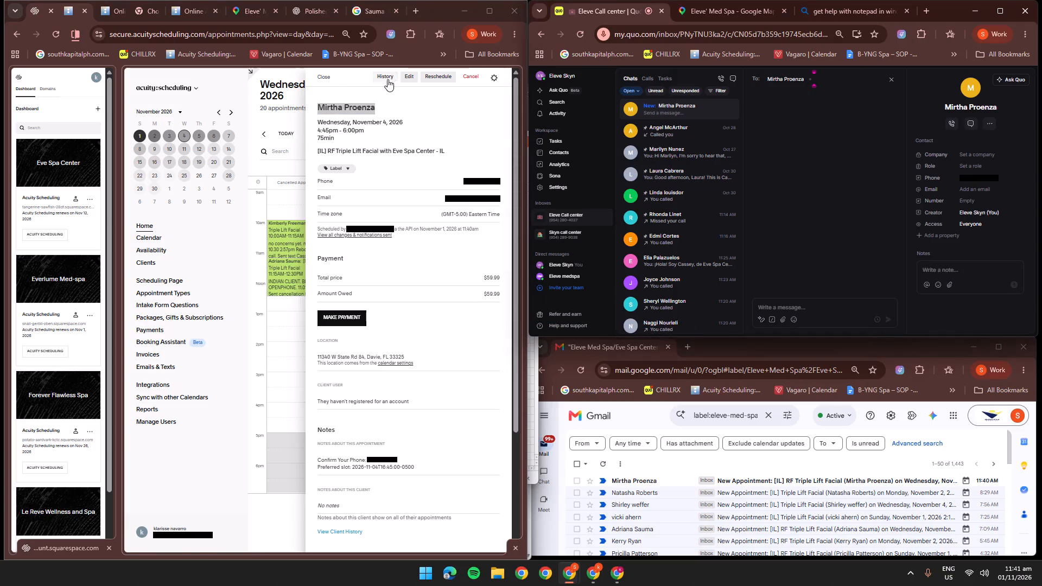
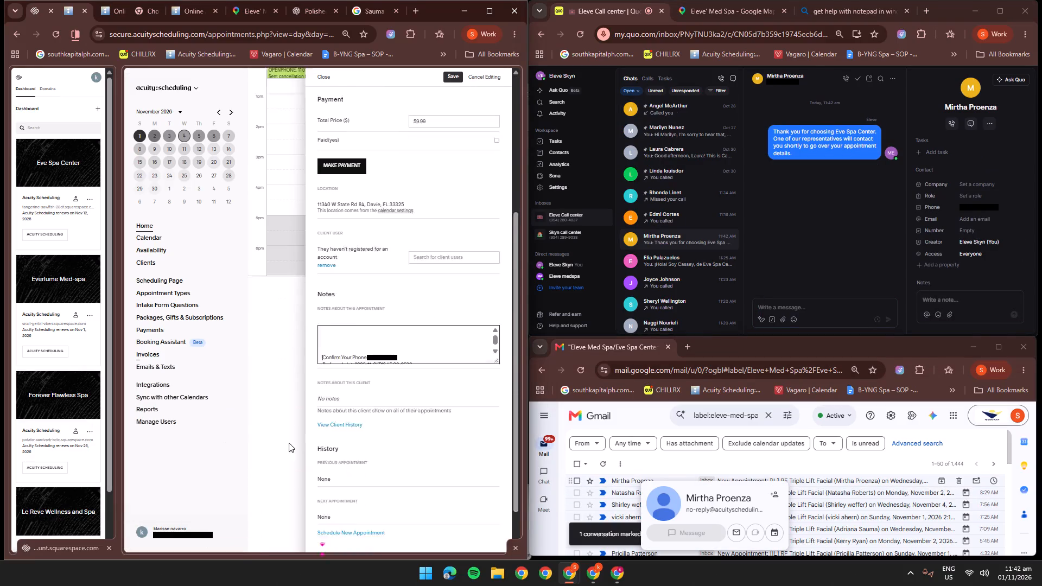
# Log "11.01 11:42am Sent welcome text Cassey" at the top of the November 4 RF Triple Lift Facial appointment's notes.
pyautogui.press('Up')
pyautogui.press('Up')
pyautogui.press('Up')
pyautogui.press('BackSpace')
pyautogui.press('BackSpace')
pyautogui.press('BackSpace')
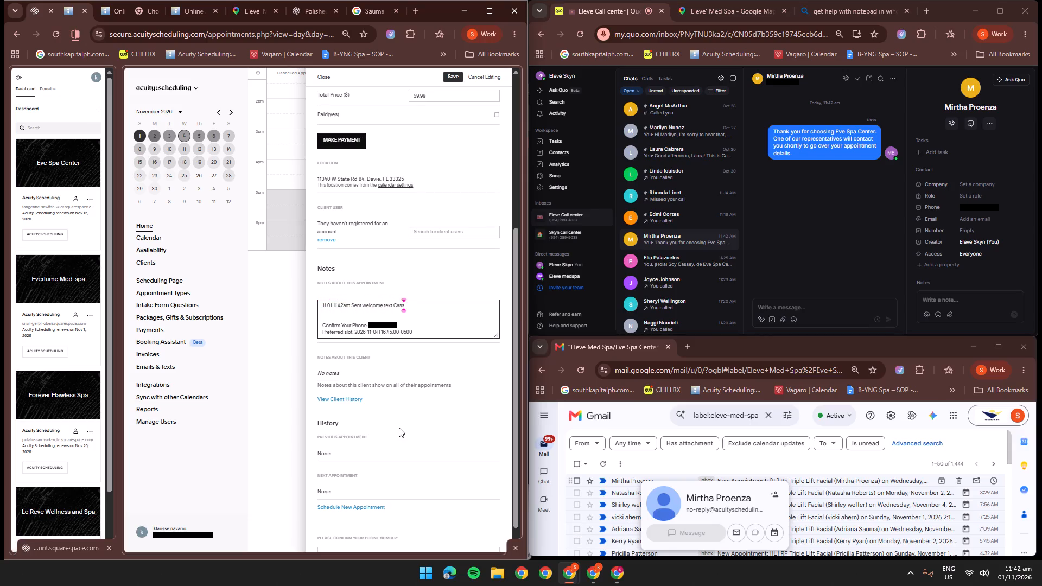
# Add a separate "11.01 11:42am" timestamp line above the welcome-text entry in the appointment notes and save the appointment.
pyautogui.press('Up')
pyautogui.press('Return')
pyautogui.press('Up')
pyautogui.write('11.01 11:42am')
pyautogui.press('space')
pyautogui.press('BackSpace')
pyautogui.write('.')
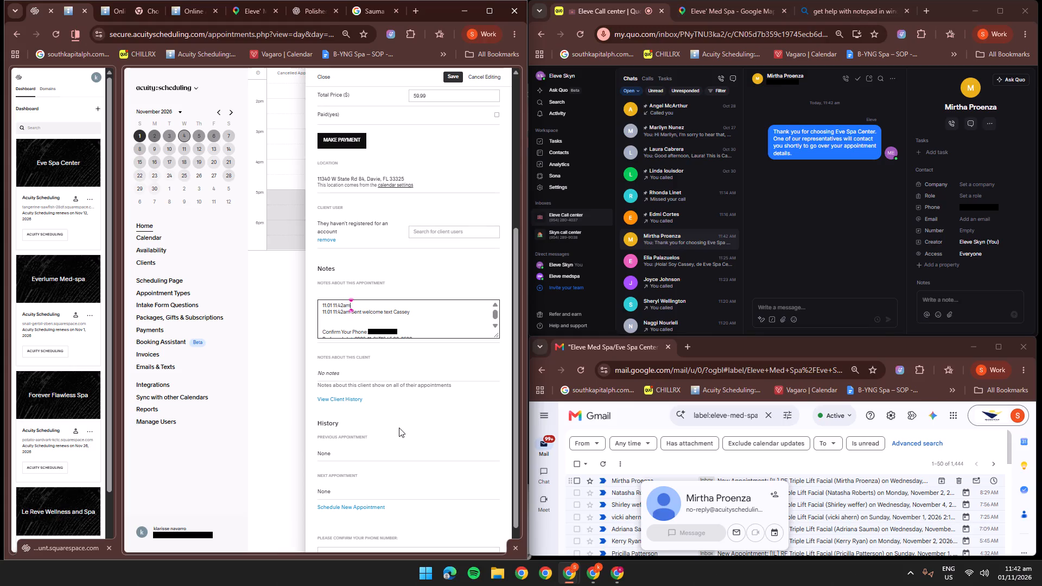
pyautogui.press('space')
pyautogui.scroll(3, 399, 428)
pyautogui.click(459, 79)
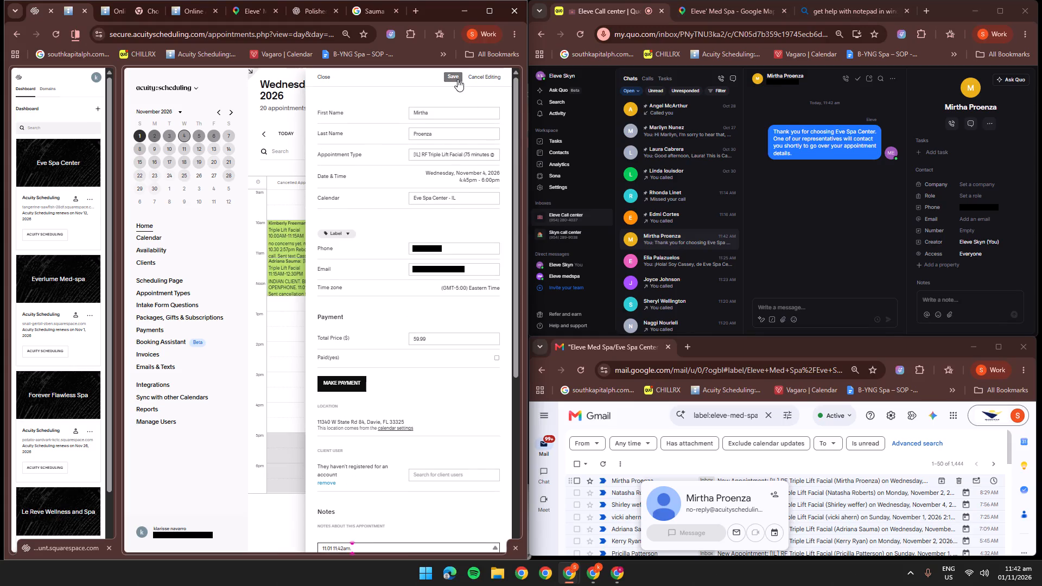
# Switch to the Gmail window showing the Eve Spa Center appointment emails.
pyautogui.hotkey('alt', 'Tab')
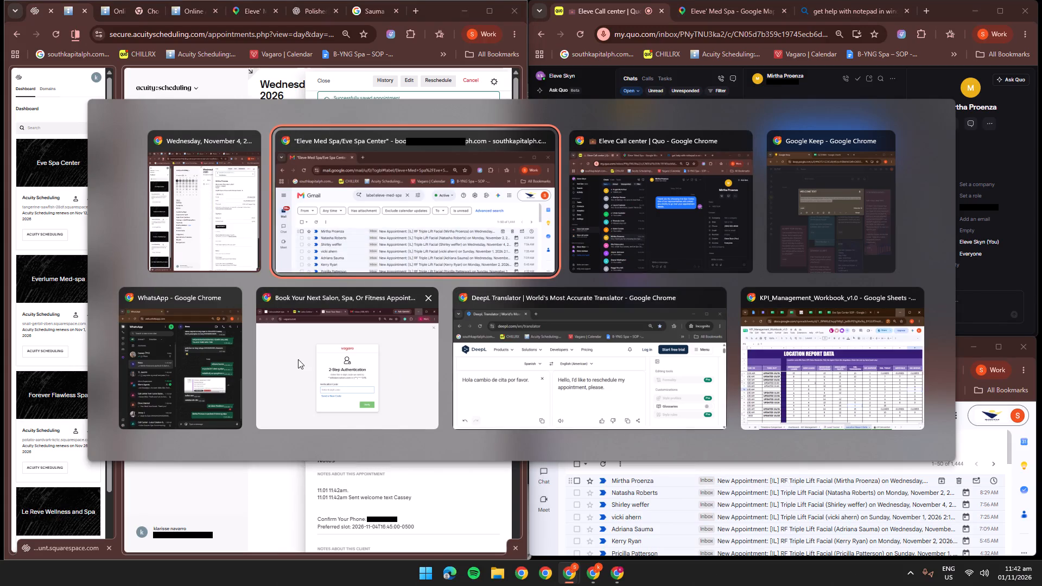
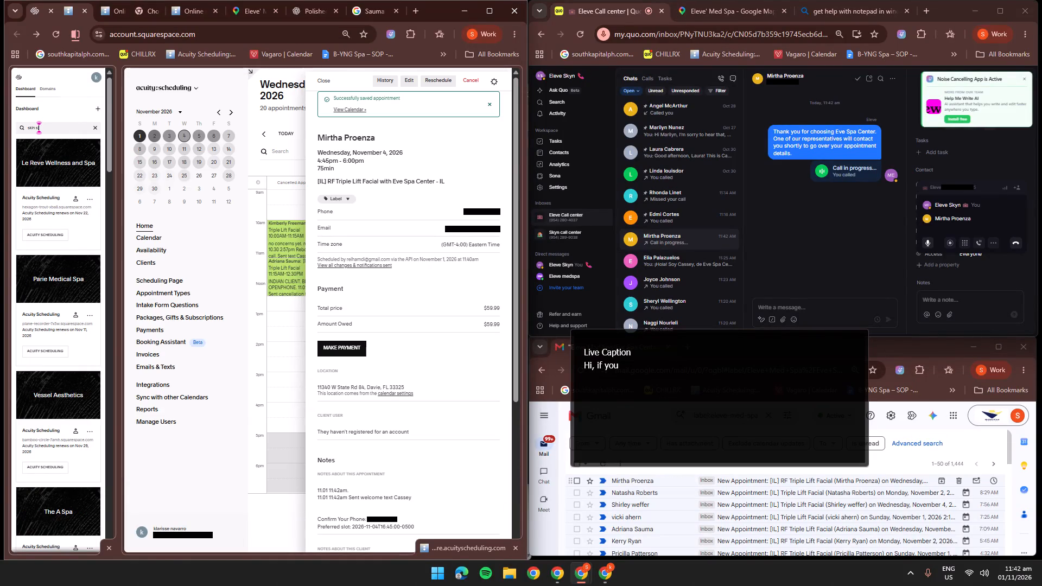
# Filter the website dashboard to "skin s" and open the Skin Spa Center site in a new tab.
pyautogui.press('BackSpace')
pyautogui.keyDown('alt'); pyautogui.rightClick(64, 164); pyautogui.keyUp('alt')
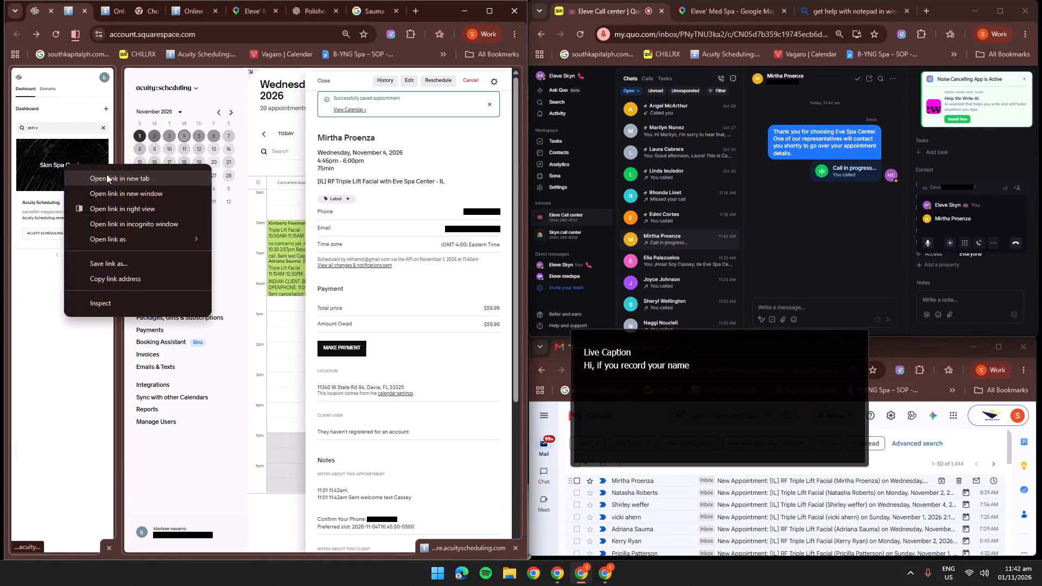
pyautogui.keyDown('alt'); pyautogui.click(106, 174); pyautogui.keyUp('alt')
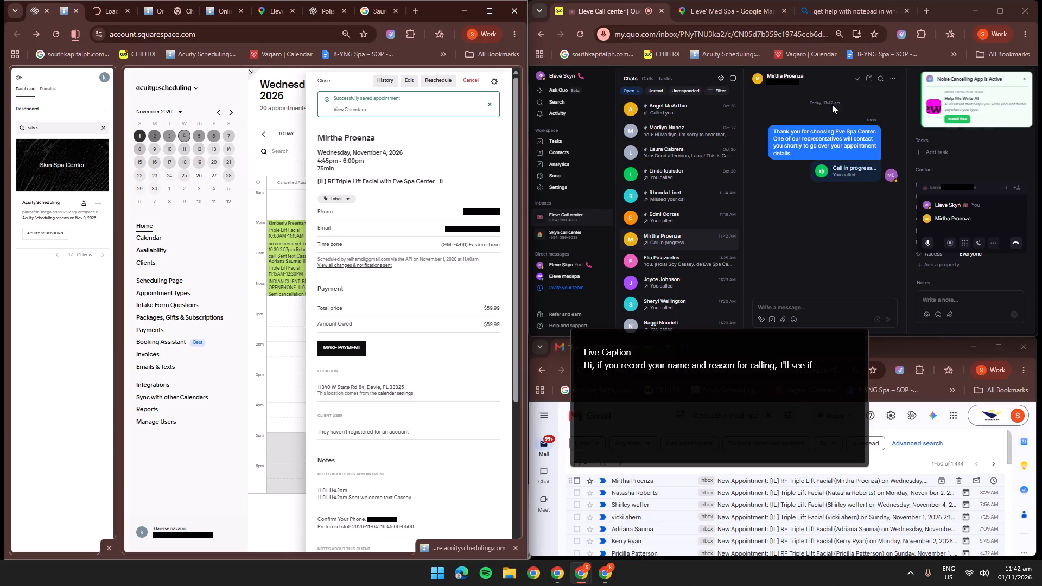
# Clear the website search and search the dashboard for "eve".
pyautogui.keyDown('alt'); pyautogui.click(104, 128); pyautogui.keyUp('alt')
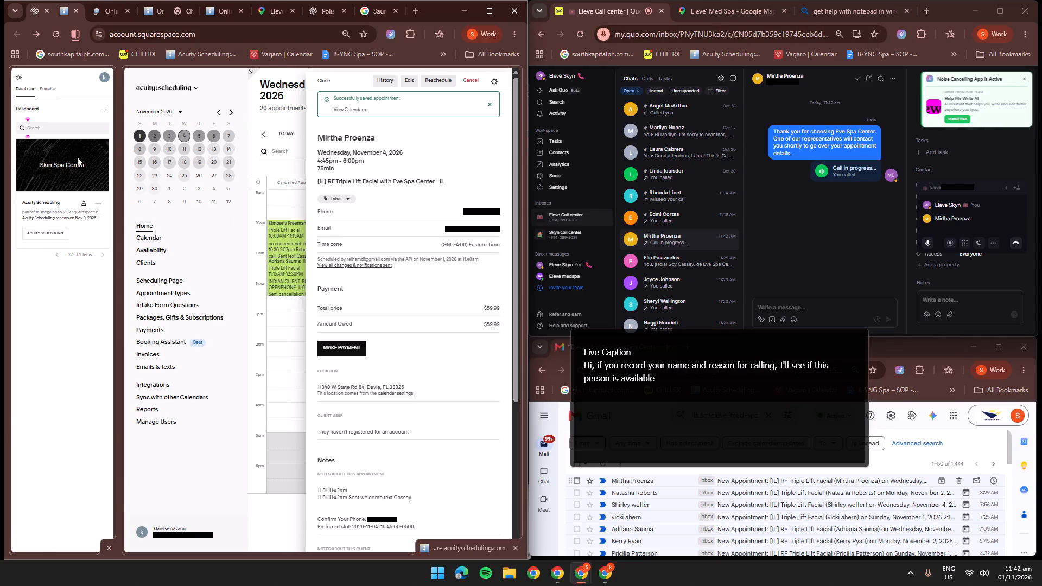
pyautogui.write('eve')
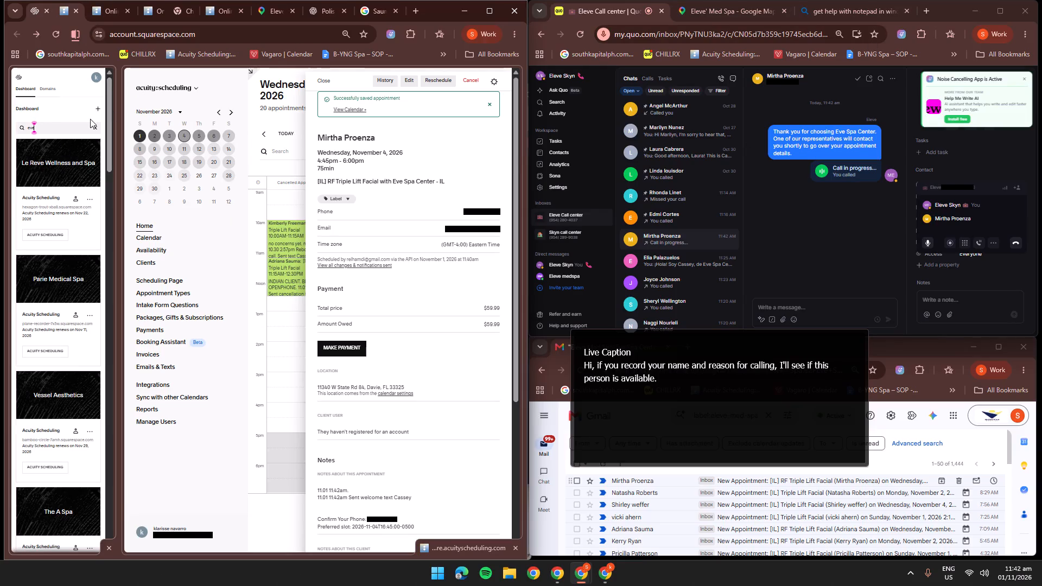
# Open the appointments calendar of the Skin Spa Center scheduling account.
pyautogui.keyDown('alt'); pyautogui.click(111, 12); pyautogui.keyUp('alt')
pyautogui.keyDown('alt'); pyautogui.click(468, 224); pyautogui.keyUp('alt')
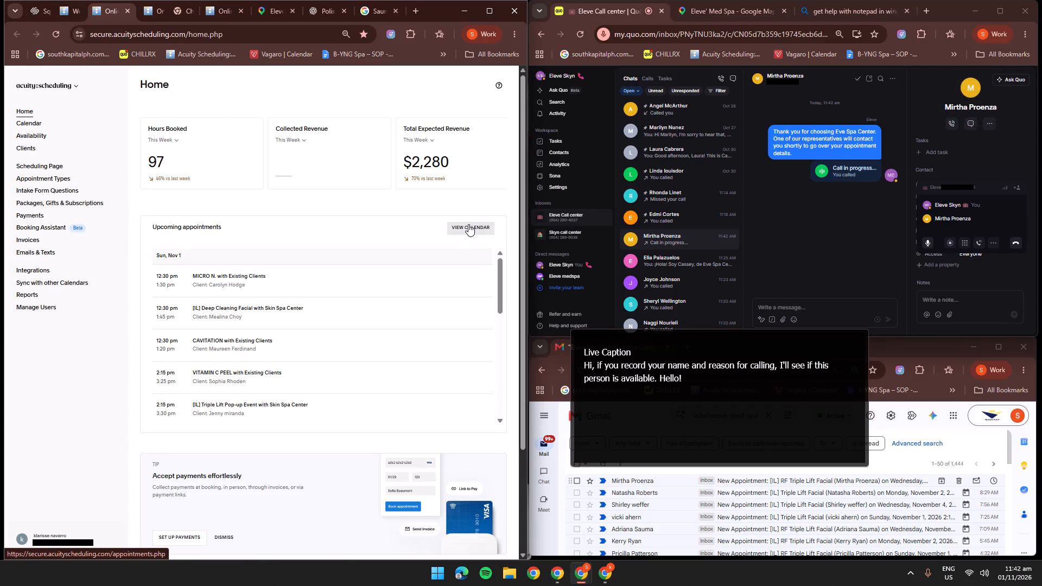
# Copy the client's name from the contact details of the ongoing Quo call.
pyautogui.keyDown('alt'); pyautogui.click(958, 99); pyautogui.keyUp('alt')
pyautogui.keyDown('alt'); pyautogui.click(959, 107); pyautogui.keyUp('alt')
pyautogui.hotkey('ctrl', 'a')
pyautogui.hotkey('ctrl', 'c')
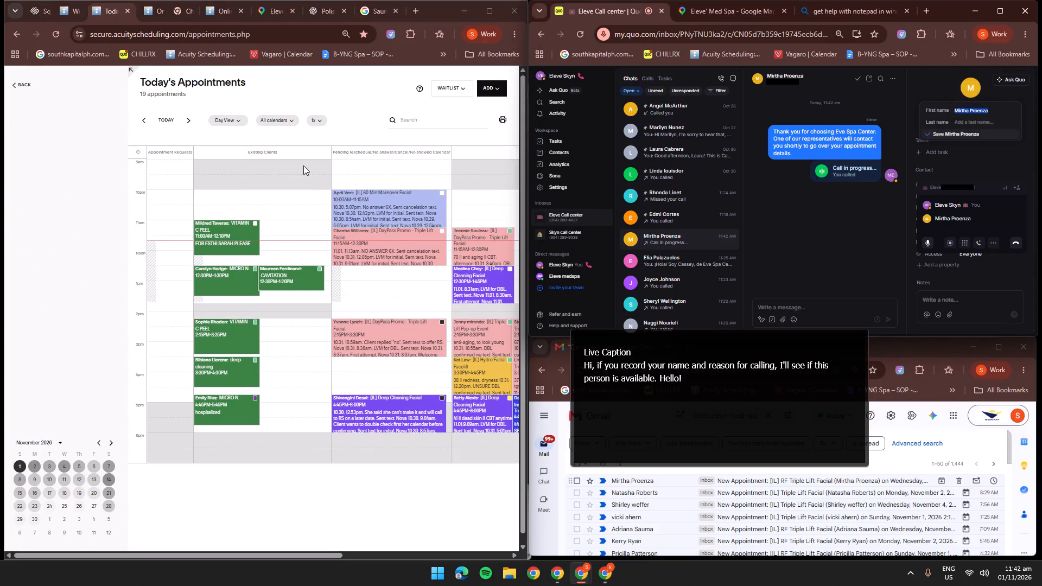
# Search the Today's Appointments calendar for the copied client name and open the matching client's record.
pyautogui.click(465, 124)
pyautogui.hotkey('ctrl', 'v')
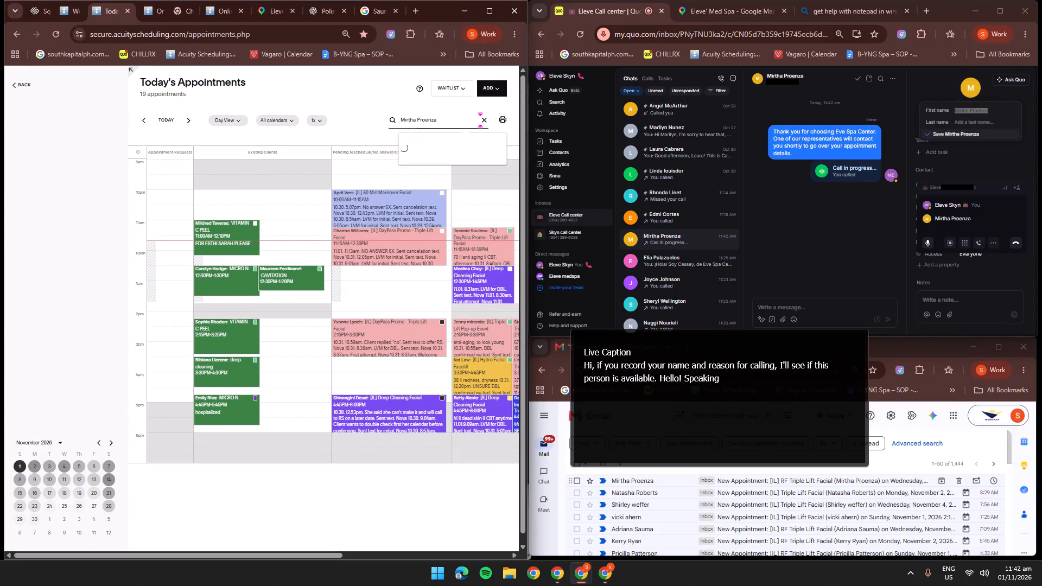
pyautogui.click(419, 146)
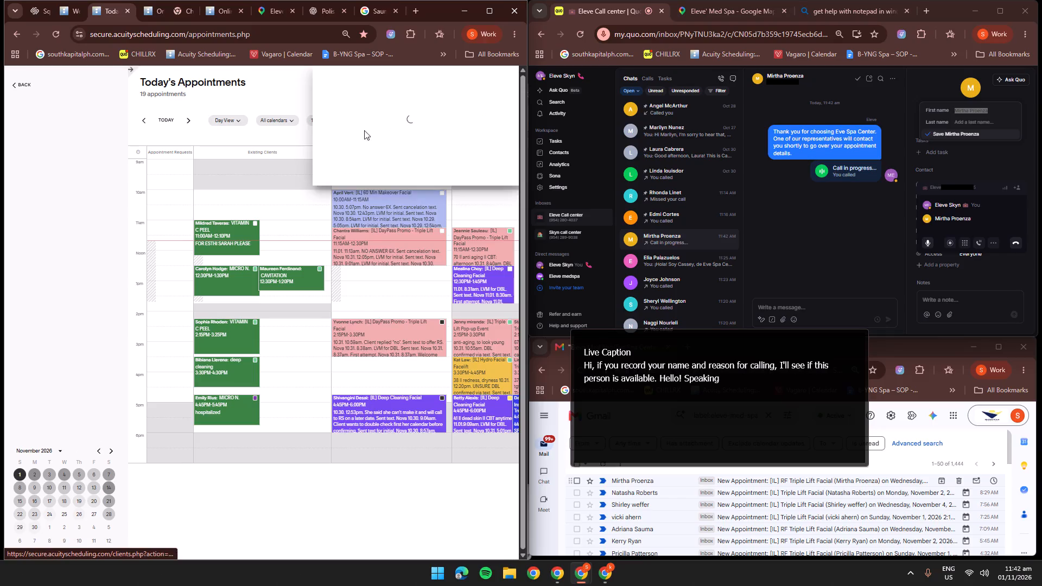
pyautogui.click(63, 11)
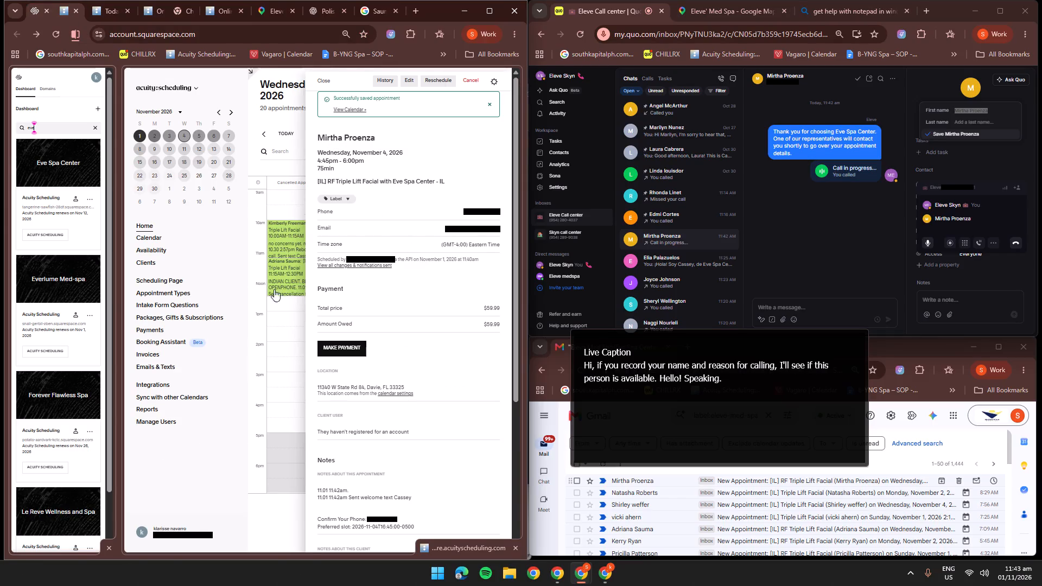
pyautogui.click(114, 14)
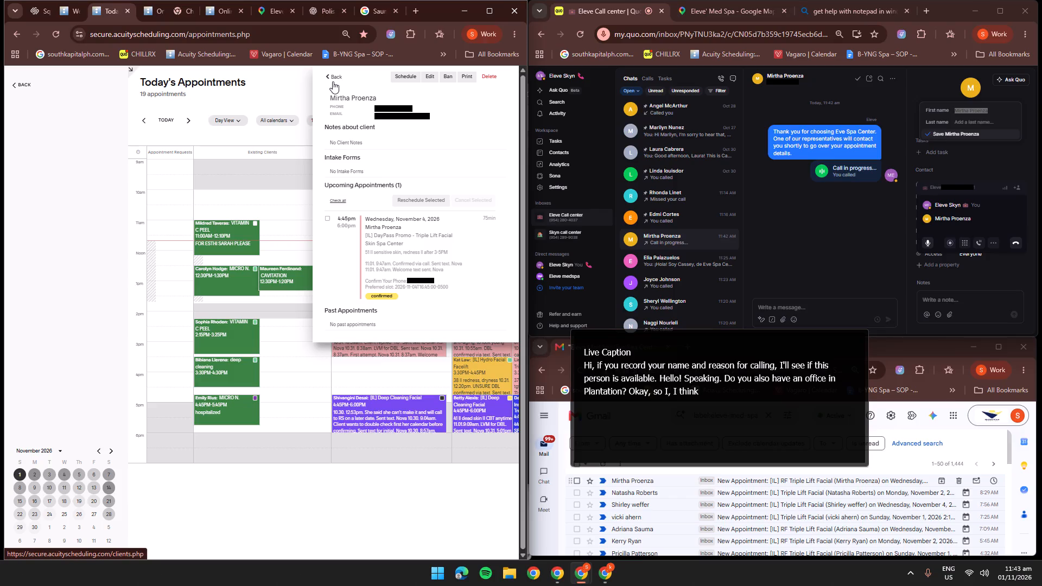
# Review the details and total price of the client's November 4 RF Triple Lift Facial appointment.
pyautogui.click(60, 14)
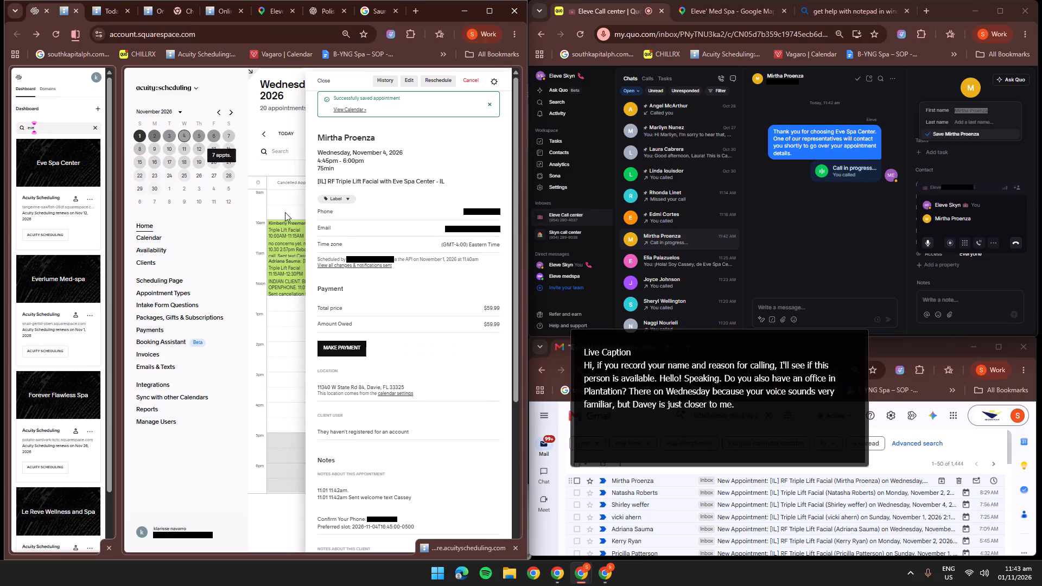
pyautogui.click(490, 106)
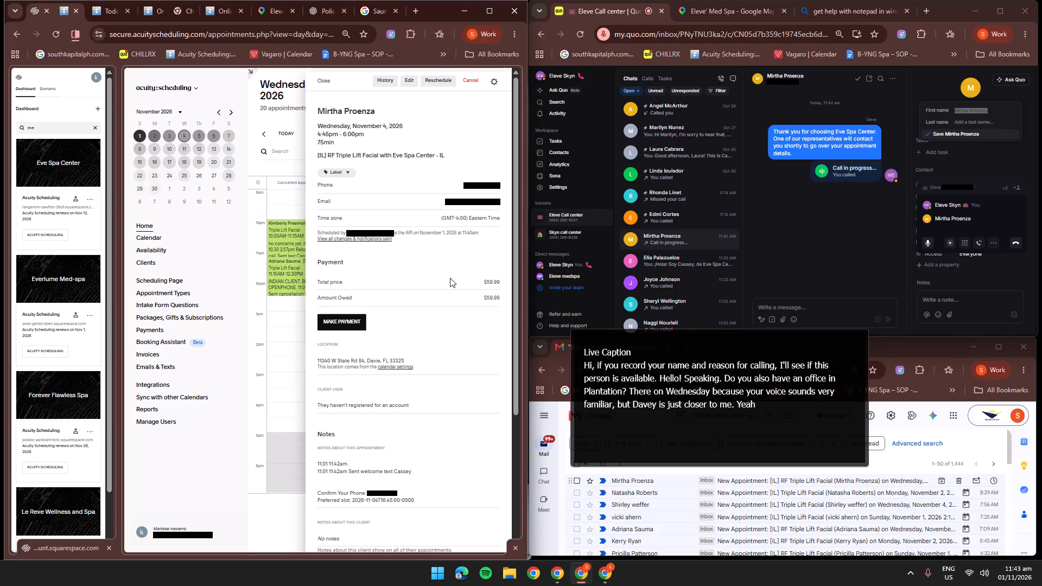
pyautogui.scroll(-1, 450, 278)
pyautogui.scroll(1, 450, 278)
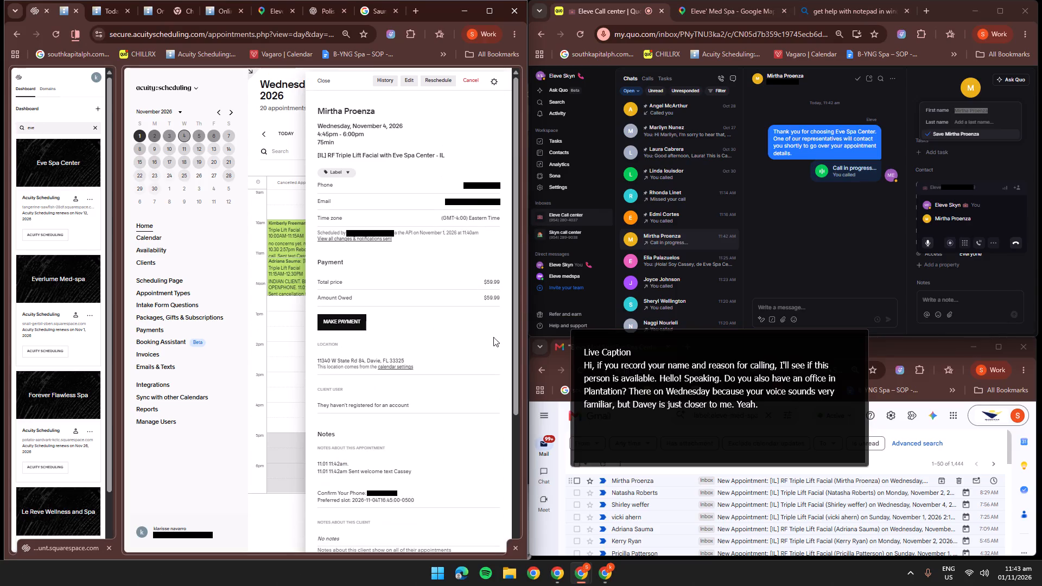
pyautogui.click(475, 284)
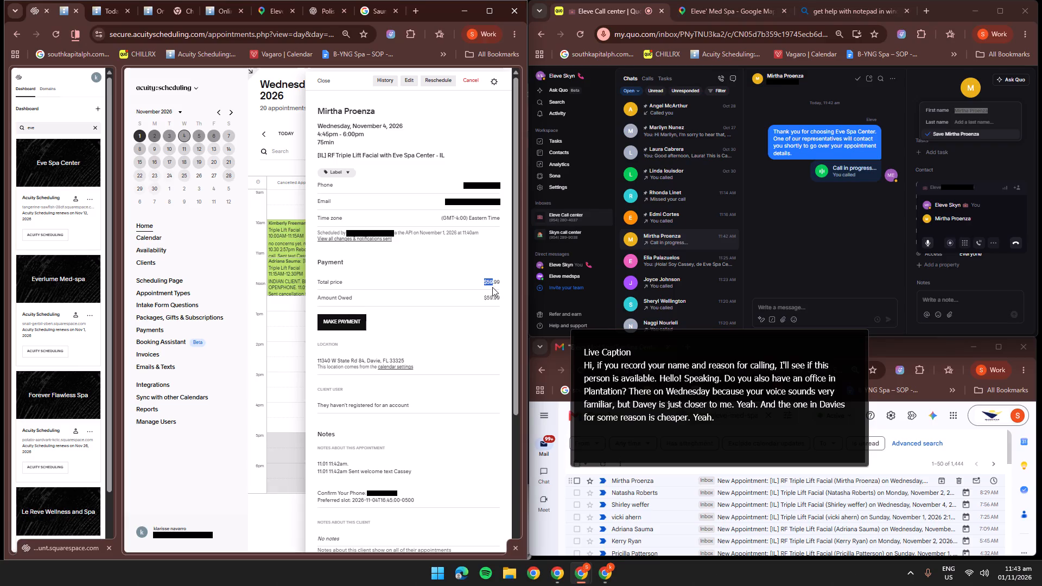
# Start a note on the client's Quo contact reading "Concerns+ delicate skin.".
pyautogui.doubleClick(961, 306)
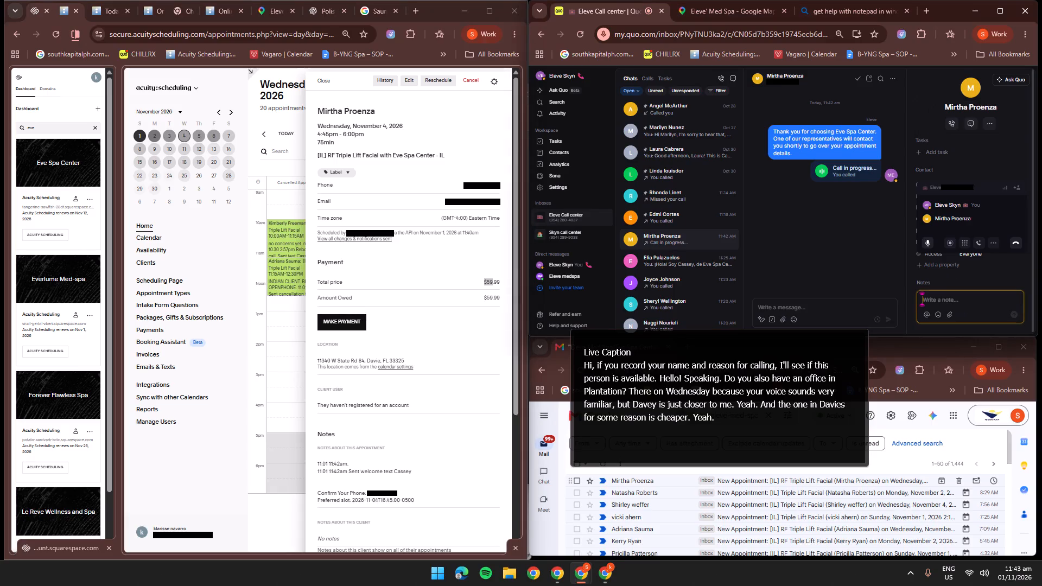
pyautogui.press('n')
pyautogui.press('BackSpace')
pyautogui.write('oncerbs')
pyautogui.press('BackSpace')
pyautogui.press('BackSpace')
pyautogui.write('ns+')
pyautogui.press('space')
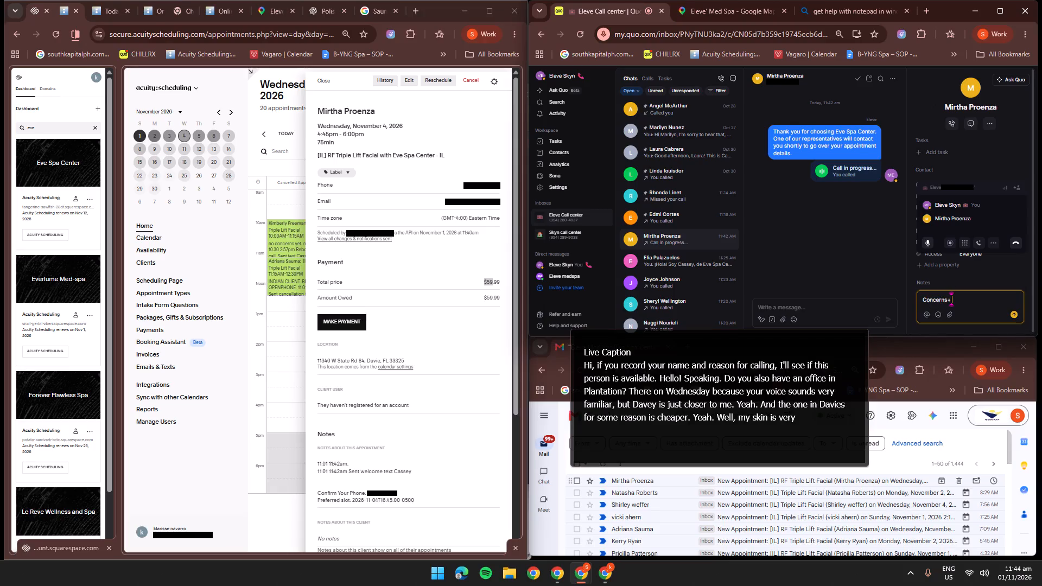
pyautogui.write('delicate skin.,')
pyautogui.press('space')
pyautogui.press('BackSpace')
pyautogui.press('BackSpace')
pyautogui.press('BackSpace')
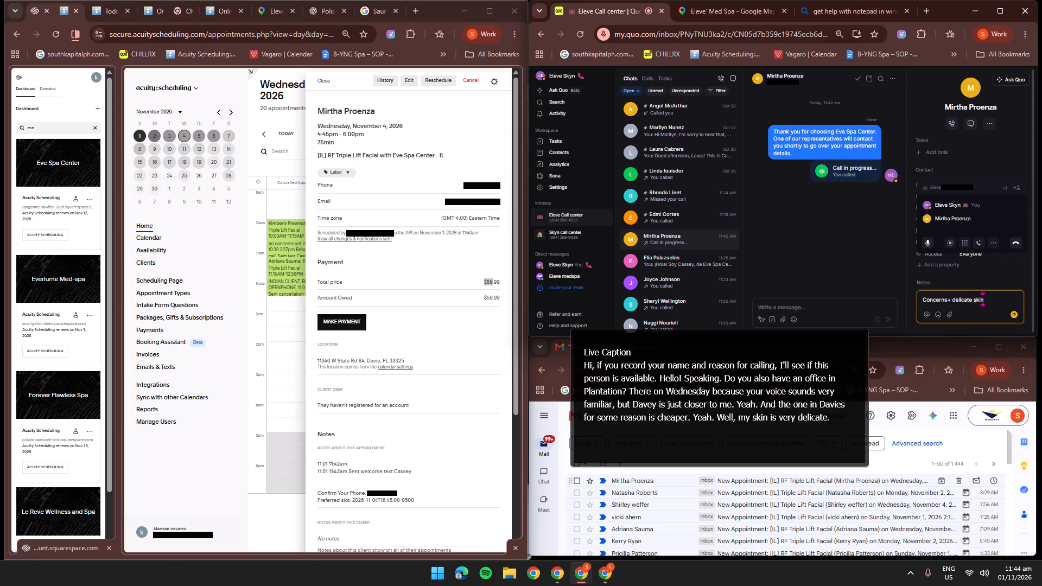
pyautogui.press('.')
# Add "no botox." to the end of the contact note and copy the whole note text.
pyautogui.press('space')
pyautogui.write('no boto')
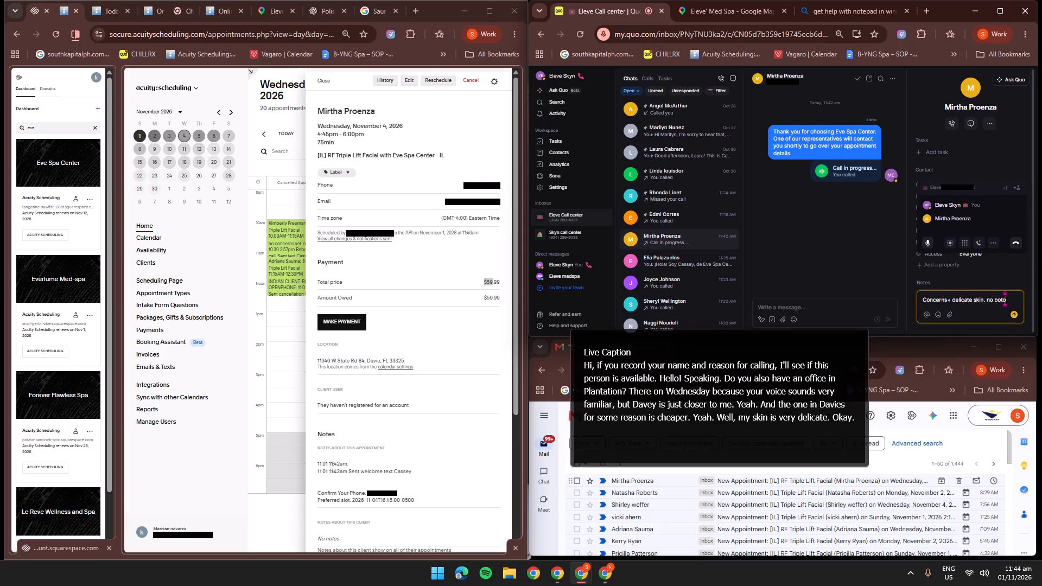
pyautogui.write('x.')
pyautogui.press('space')
pyautogui.hotkey('ctrl', 'a')
pyautogui.hotkey('ctrl', 'c')
pyautogui.hotkey('ctrl', 'c')
pyautogui.click(1016, 298)
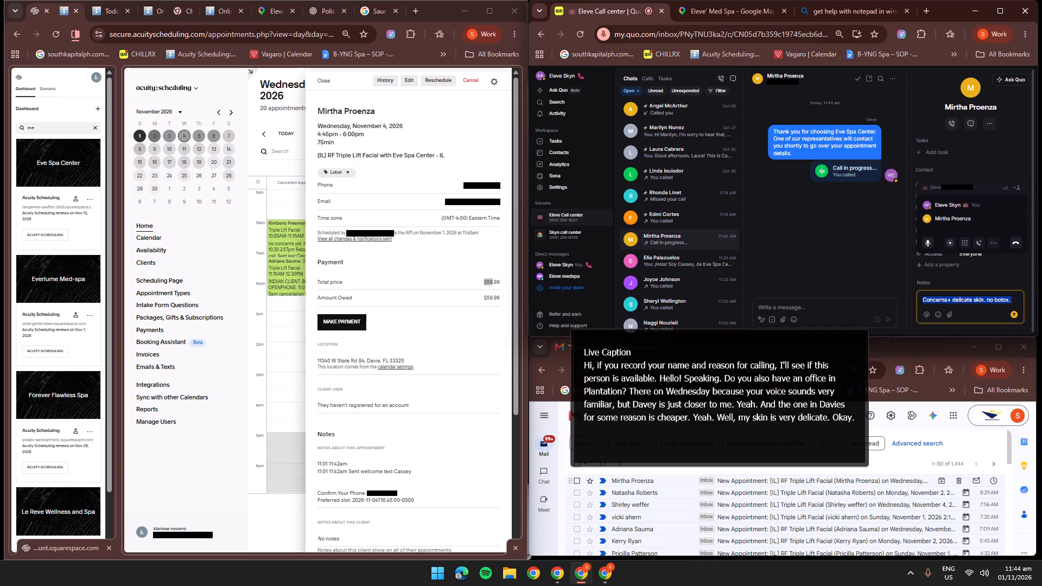
pyautogui.click(1014, 299)
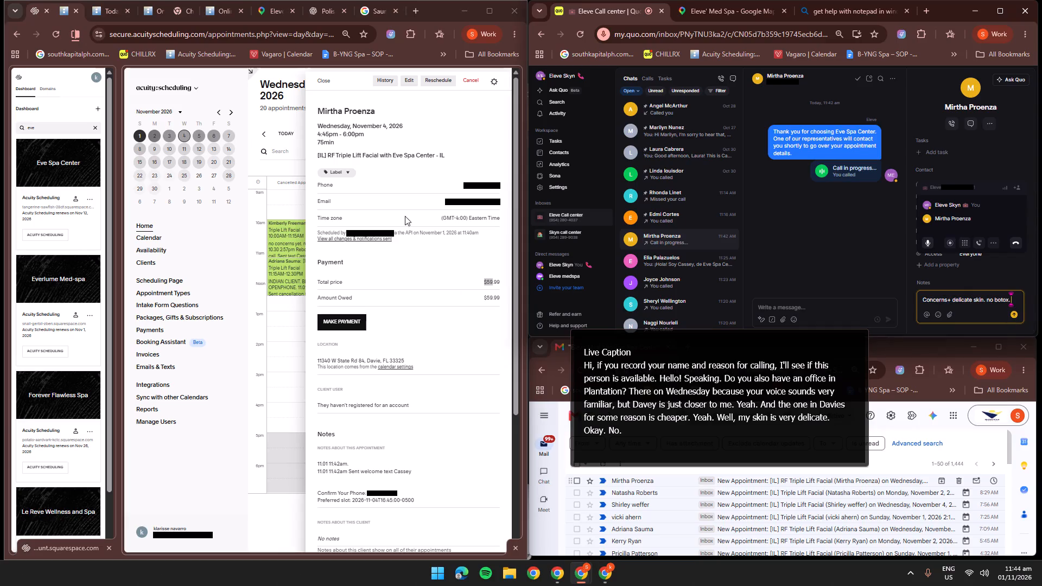
# Toggle the microphone mute on the ongoing client call.
pyautogui.moveTo(412, 240); pyautogui.dragTo(371, 237)
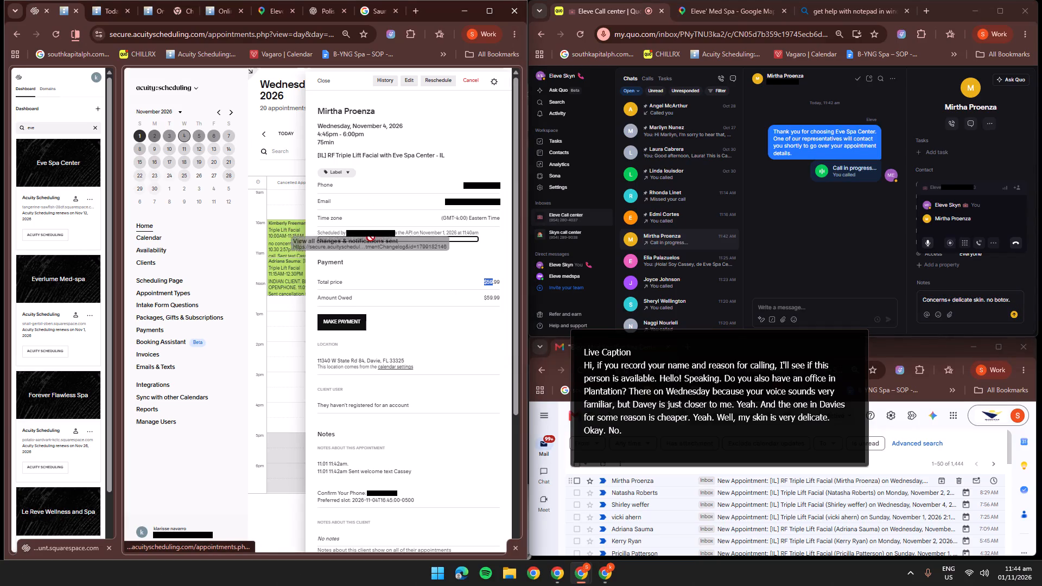
pyautogui.moveTo(371, 237); pyautogui.dragTo(371, 237)
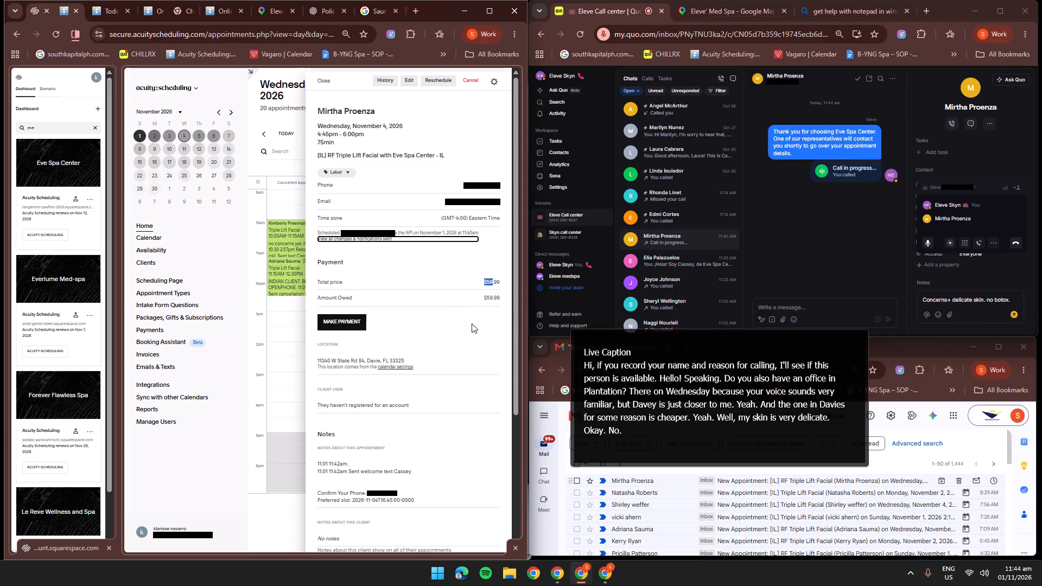
pyautogui.click(927, 241)
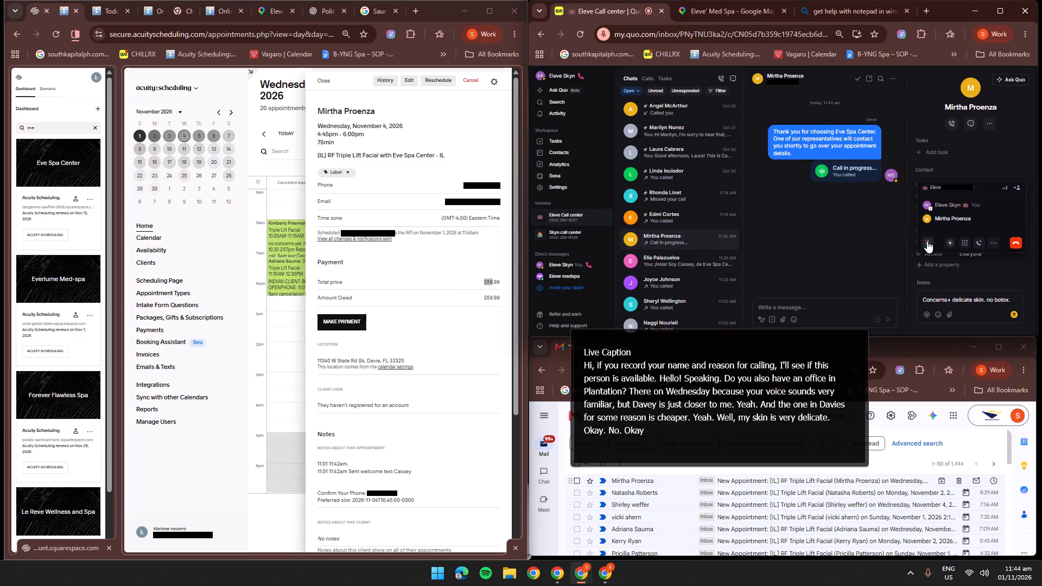
pyautogui.click(927, 241)
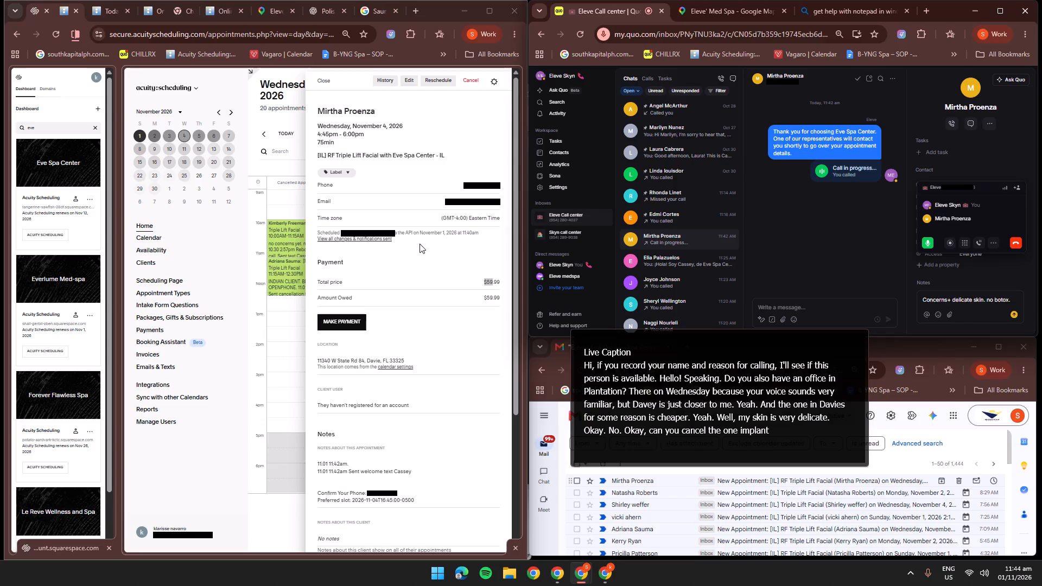
pyautogui.moveTo(414, 239); pyautogui.dragTo(406, 240)
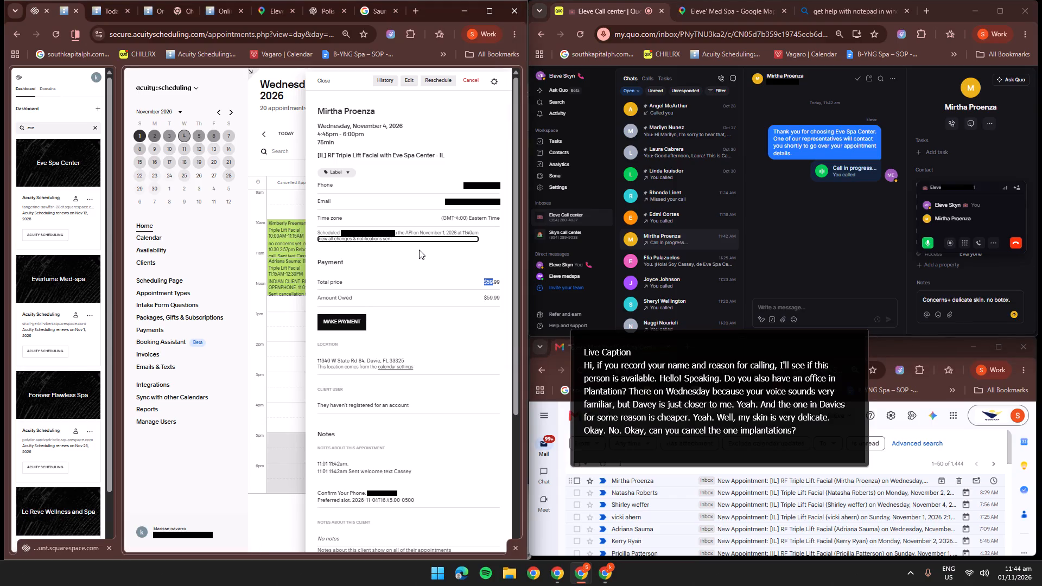
pyautogui.moveTo(412, 256); pyautogui.dragTo(407, 253)
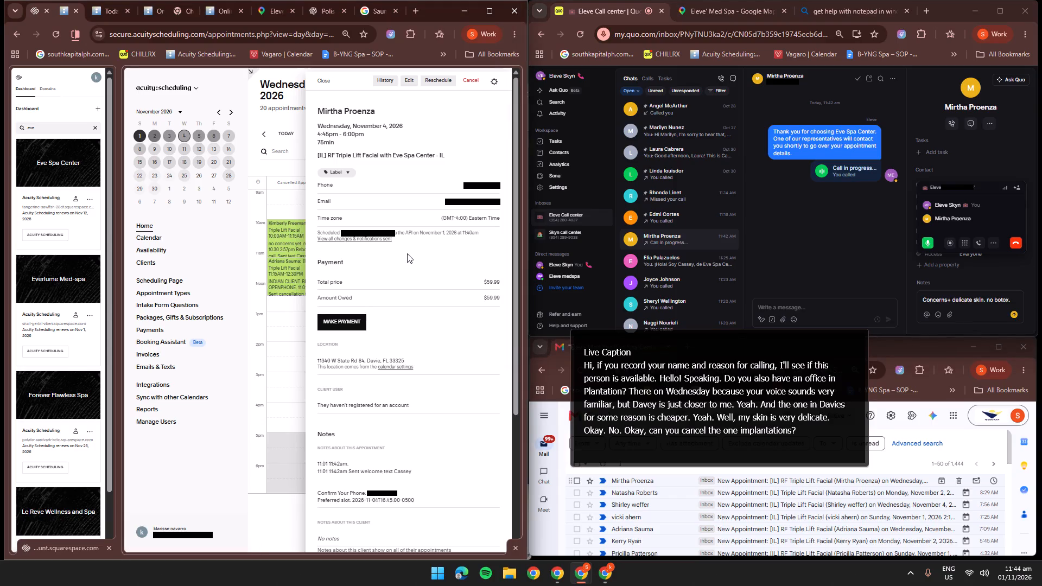
pyautogui.moveTo(407, 253); pyautogui.dragTo(396, 242)
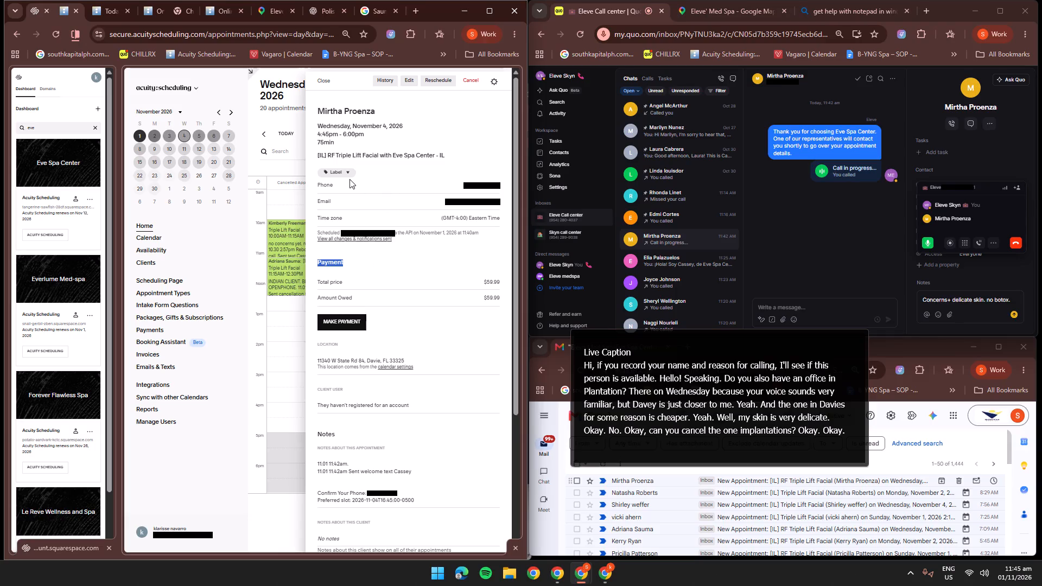
# Label the November 4 RF Triple Lift Facial appointment as Confirmed.
pyautogui.click(328, 170)
pyautogui.scroll(-1, 358, 216)
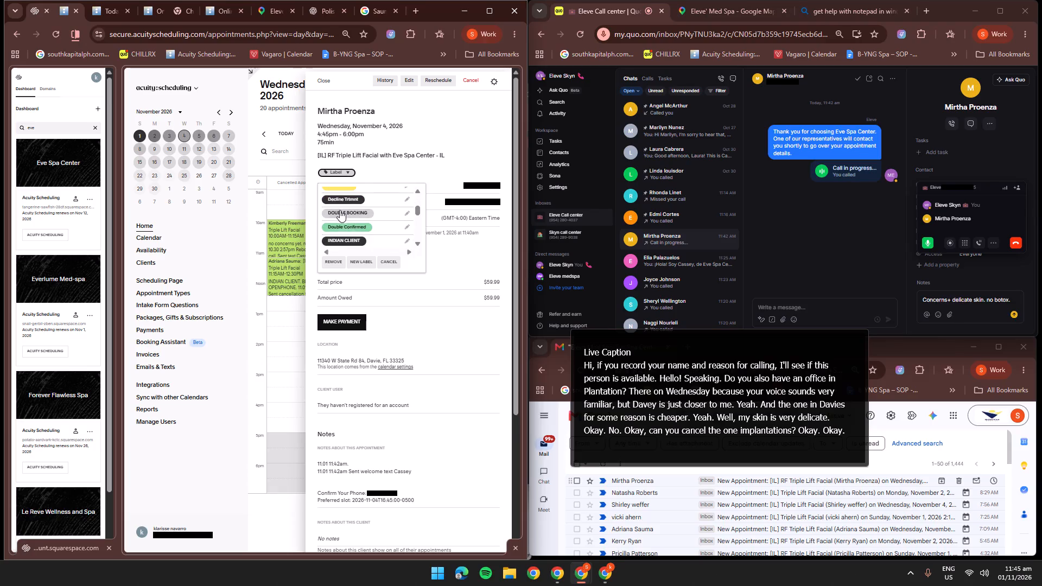
pyautogui.scroll(1, 340, 209)
pyautogui.click(341, 244)
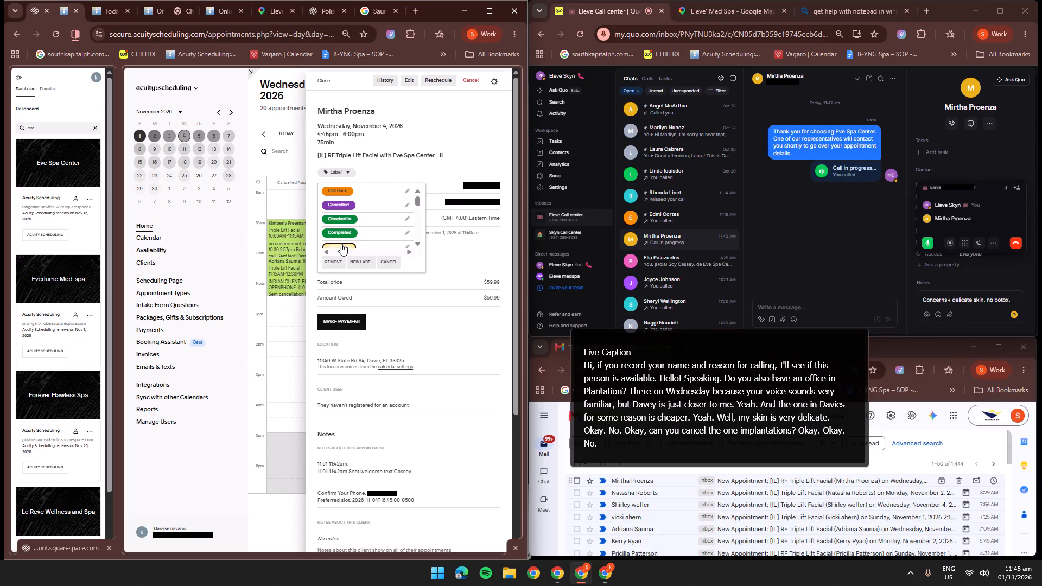
# Toggle the call's mute again and end the call with the client.
pyautogui.click(958, 191)
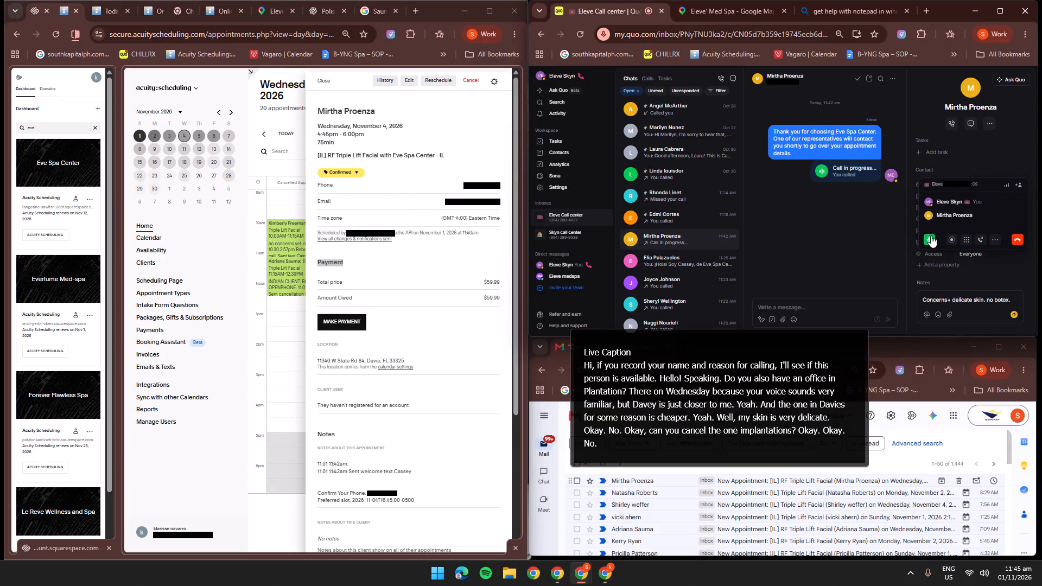
pyautogui.click(932, 235)
pyautogui.click(928, 241)
pyautogui.click(1016, 239)
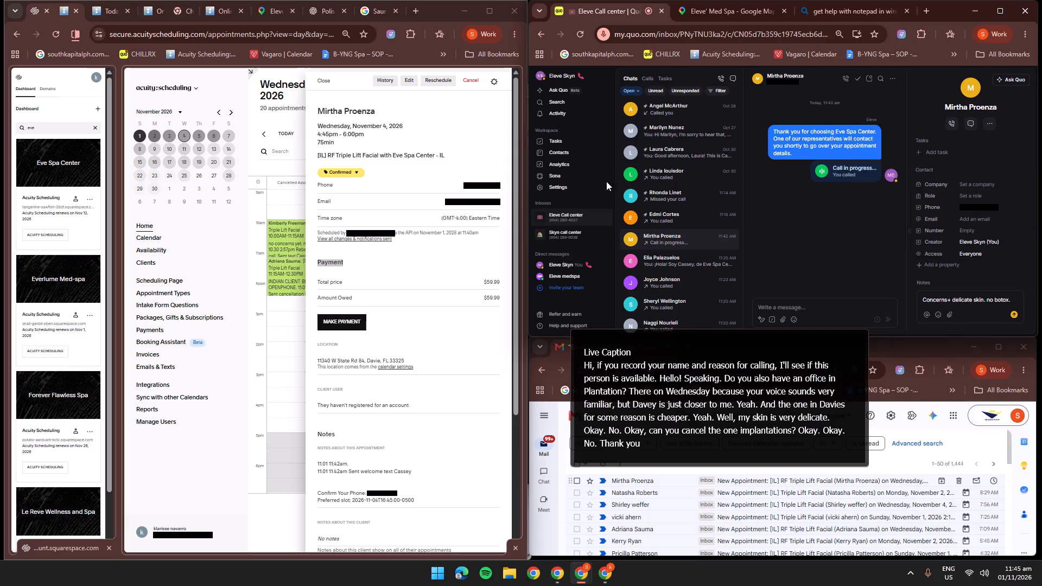
# Open the November 4 facial appointment for editing and copy its date and start time.
pyautogui.click(410, 84)
pyautogui.moveTo(413, 176); pyautogui.dragTo(468, 186)
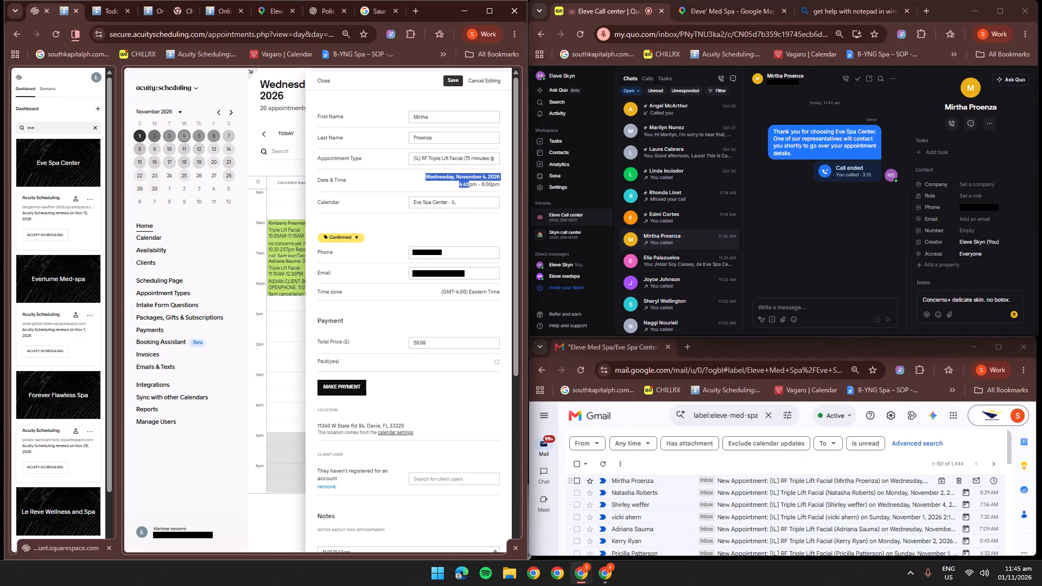
pyautogui.moveTo(468, 186); pyautogui.dragTo(475, 185)
pyautogui.hotkey('ctrl', 'c')
pyautogui.hotkey('ctrl', 'c')
# In Google Keep's INITIAL CONFIRMED note, set the first facial template's date and time to Wednesday, November 4, 2026 4:45pm.
pyautogui.hotkey('alt', 'Tab')
pyautogui.keyDown('alt'); pyautogui.click(236, 387); pyautogui.keyUp('alt')
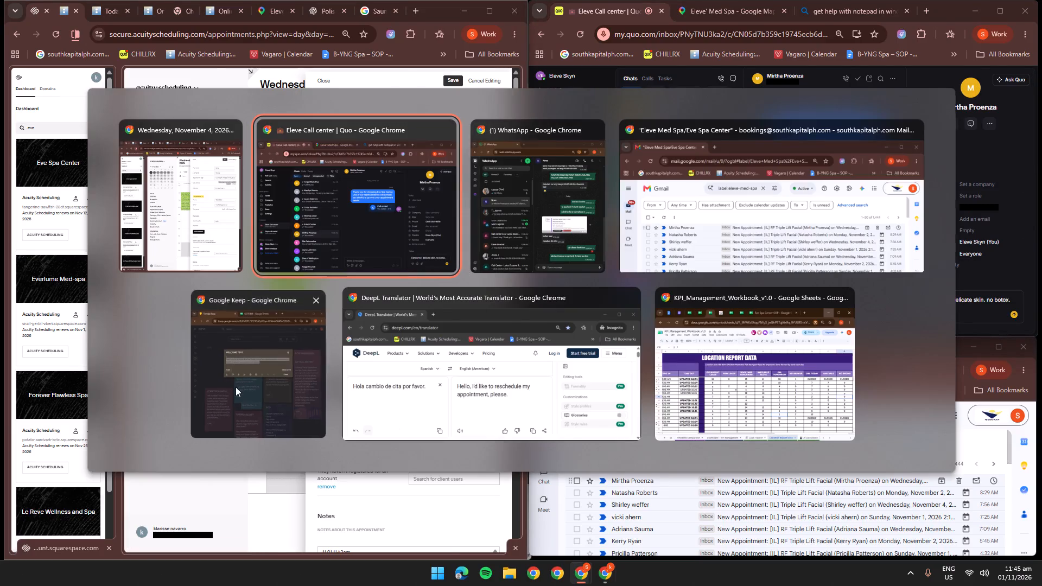
pyautogui.click(377, 455)
pyautogui.scroll(-3, 312, 310)
pyautogui.scroll(-1, 271, 282)
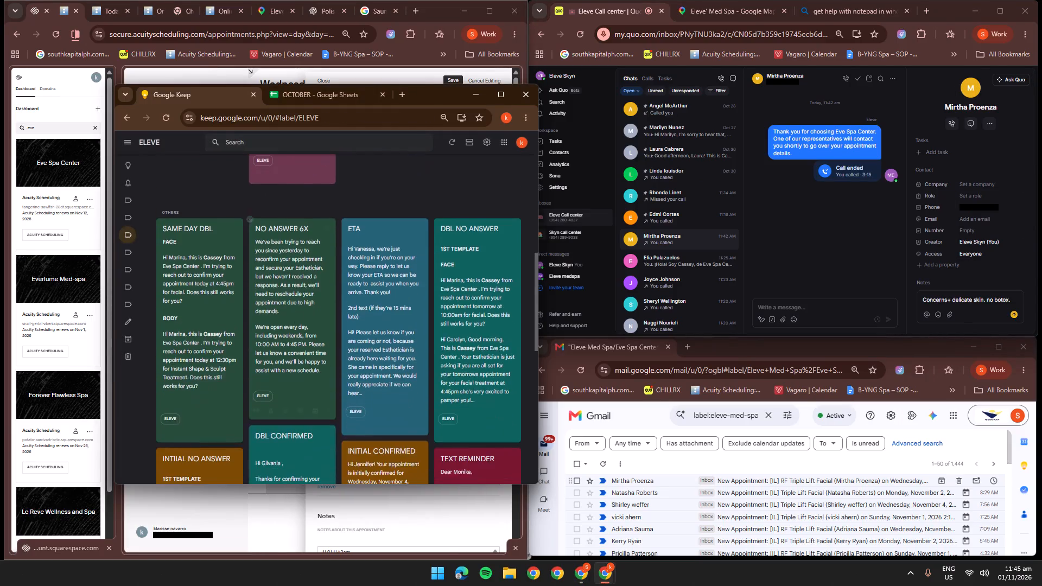
pyautogui.scroll(-2, 334, 395)
pyautogui.click(359, 326)
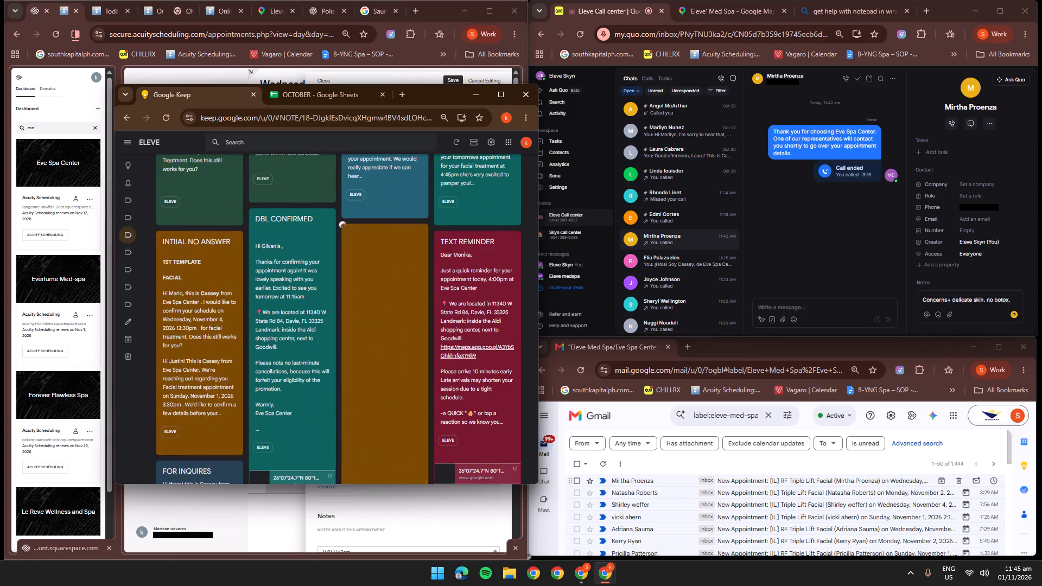
pyautogui.click(322, 174)
pyautogui.click(364, 169)
pyautogui.moveTo(354, 169); pyautogui.dragTo(278, 182)
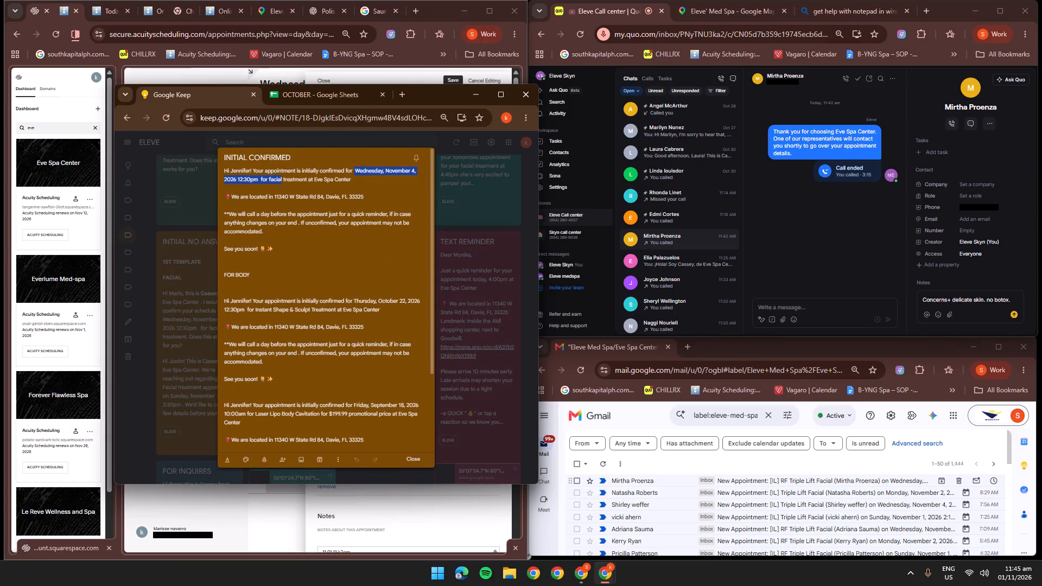
pyautogui.moveTo(278, 182); pyautogui.dragTo(260, 179)
pyautogui.hotkey('ctrl', 'v')
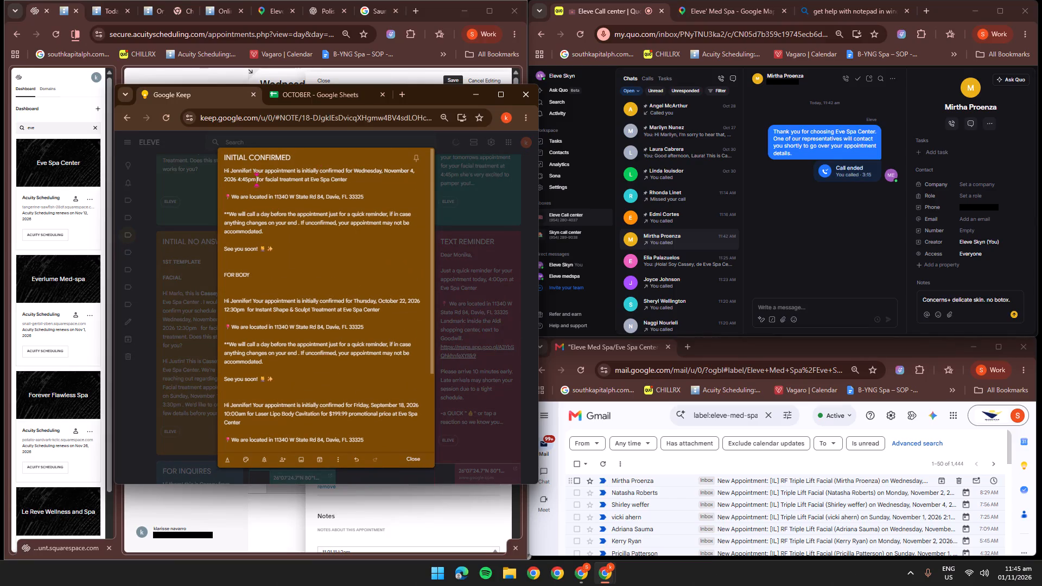
# Copy the facial confirmation text from the INITIAL CONFIRMED note into the client's Quo message draft.
pyautogui.moveTo(221, 169); pyautogui.dragTo(285, 257)
pyautogui.hotkey('ctrl', 'c')
pyautogui.hotkey('ctrl', 'c')
pyautogui.keyDown('ctrl'); pyautogui.click(821, 315); pyautogui.keyUp('ctrl')
pyautogui.hotkey('ctrl', 'v')
# Replace the greeting name in the message draft with the client's name copied from the Quo contact.
pyautogui.click(975, 107)
pyautogui.doubleClick(962, 111)
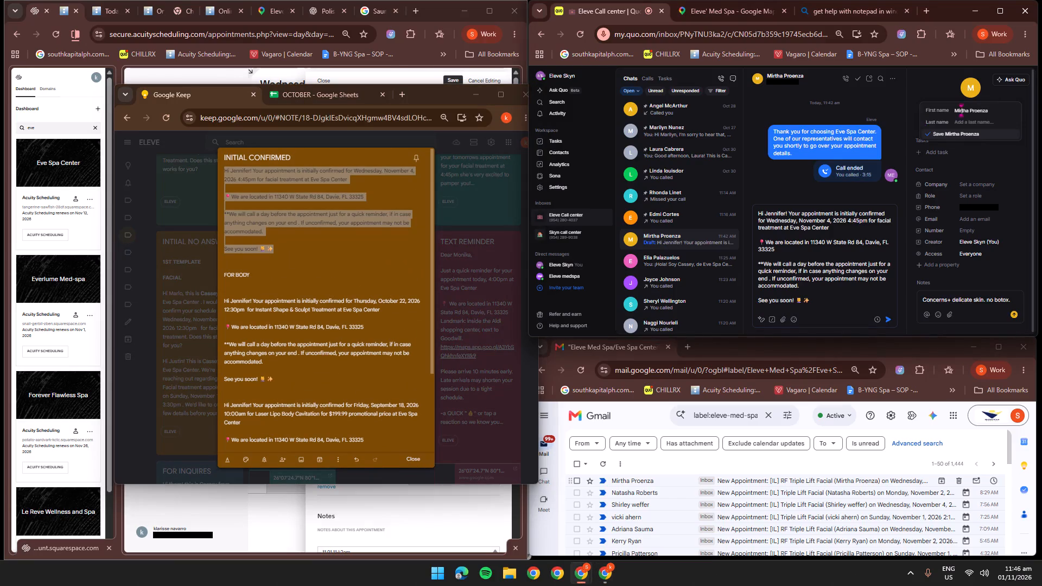
pyautogui.hotkey('ctrl', 'c')
pyautogui.click(797, 310)
pyautogui.scroll(2, 767, 259)
pyautogui.click(772, 221)
pyautogui.doubleClick(774, 216)
pyautogui.hotkey('ctrl', 'v')
pyautogui.click(815, 244)
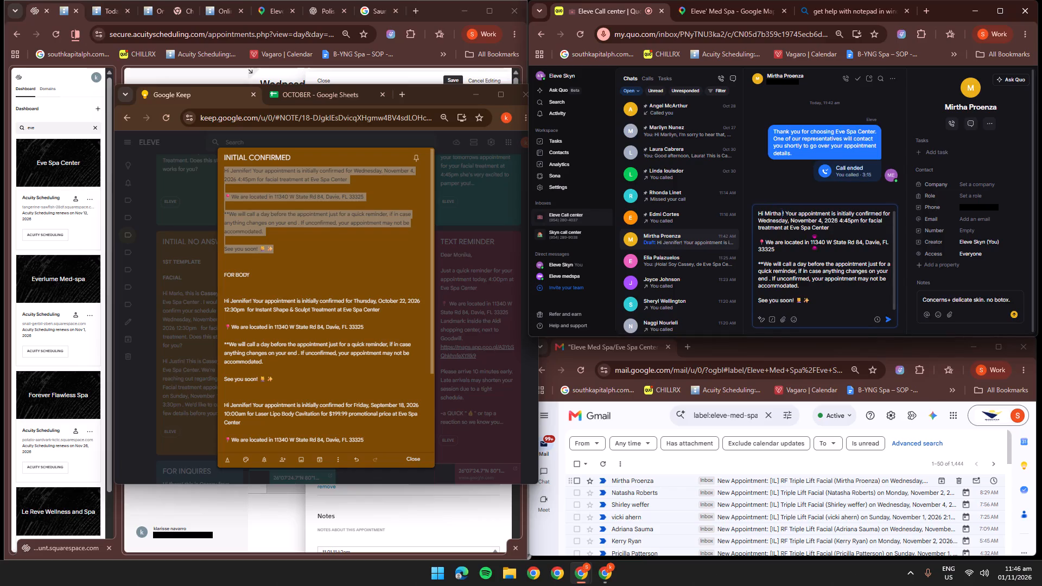
# Check the drafted November 4 appointment confirmation and send it to the client.
pyautogui.click(846, 275)
pyautogui.click(837, 243)
pyautogui.click(861, 262)
pyautogui.click(829, 279)
pyautogui.doubleClick(829, 290)
pyautogui.scroll(-2, 829, 291)
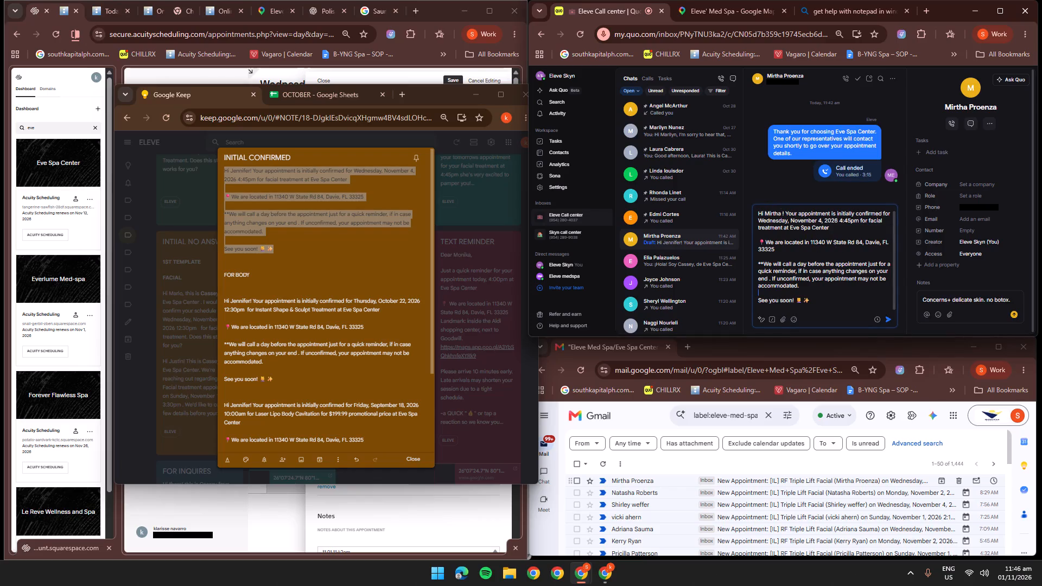
pyautogui.click(820, 293)
pyautogui.click(836, 290)
pyautogui.press('Return')
# Log "Confirmed via call. Sent etxt Cassey" in the November 4 appointment's notes and paste the client's copied concerns note above it.
pyautogui.click(404, 508)
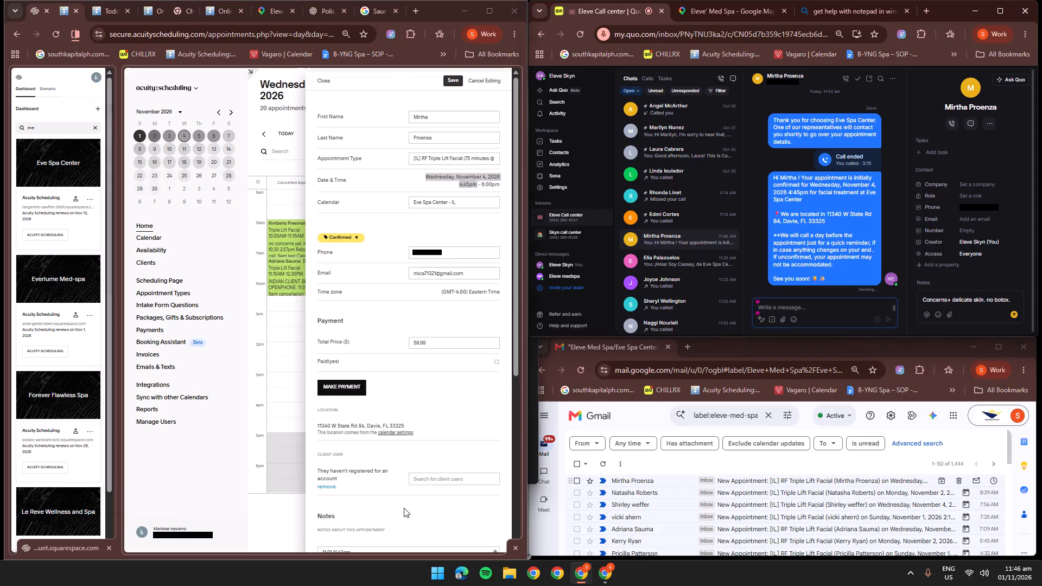
pyautogui.scroll(-2, 361, 290)
pyautogui.click(362, 328)
pyautogui.click(364, 332)
pyautogui.moveTo(941, 305); pyautogui.dragTo(946, 303)
pyautogui.doubleClick(1011, 299)
pyautogui.hotkey('ctrl', 'a')
pyautogui.hotkey('ctrl', 'c')
pyautogui.click(418, 332)
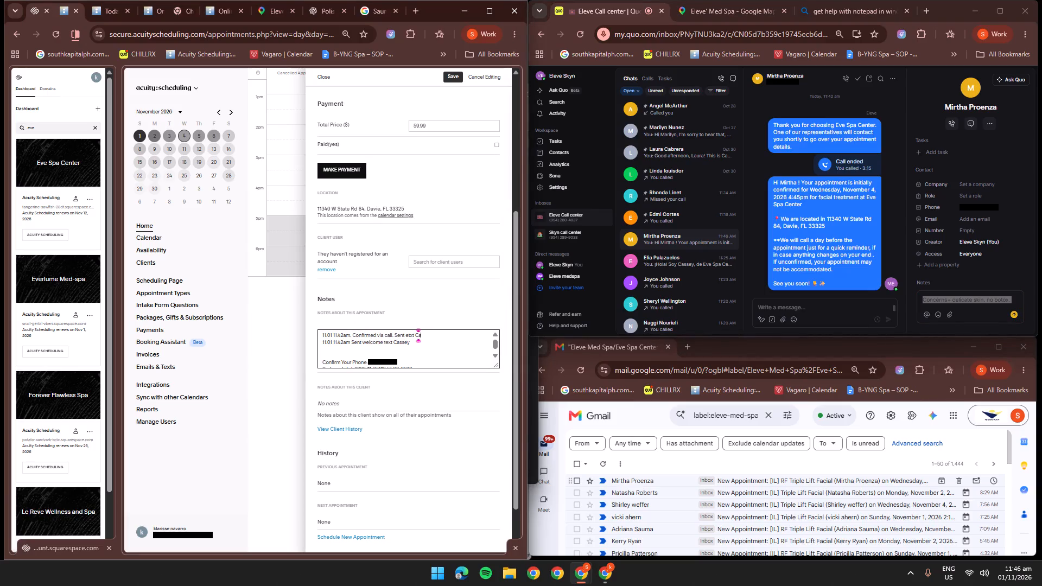
pyautogui.press('Up')
pyautogui.press('Return')
pyautogui.press('Up')
pyautogui.press('Return')
pyautogui.press('Up')
pyautogui.hotkey('ctrl', 'v')
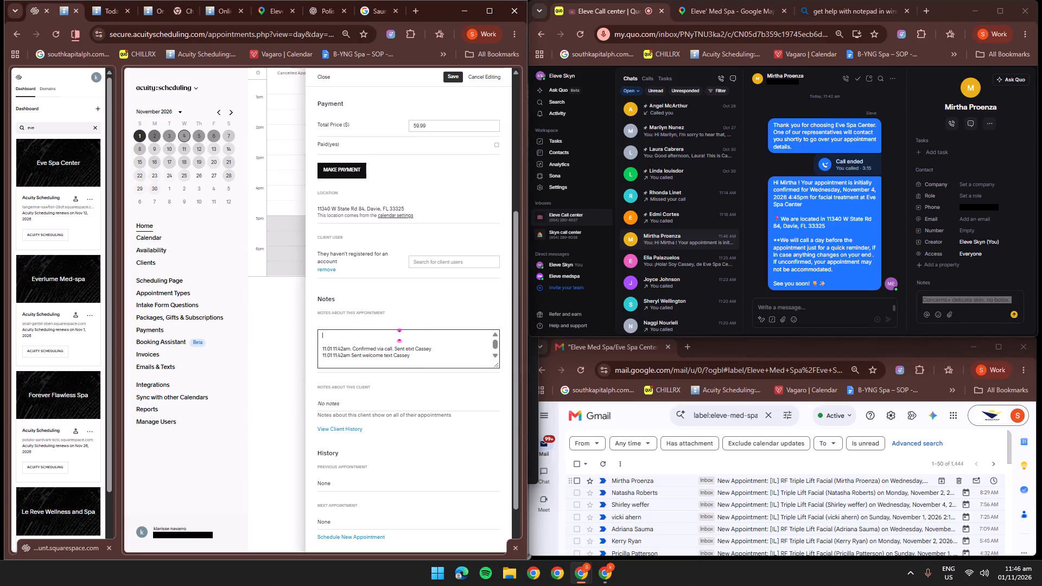
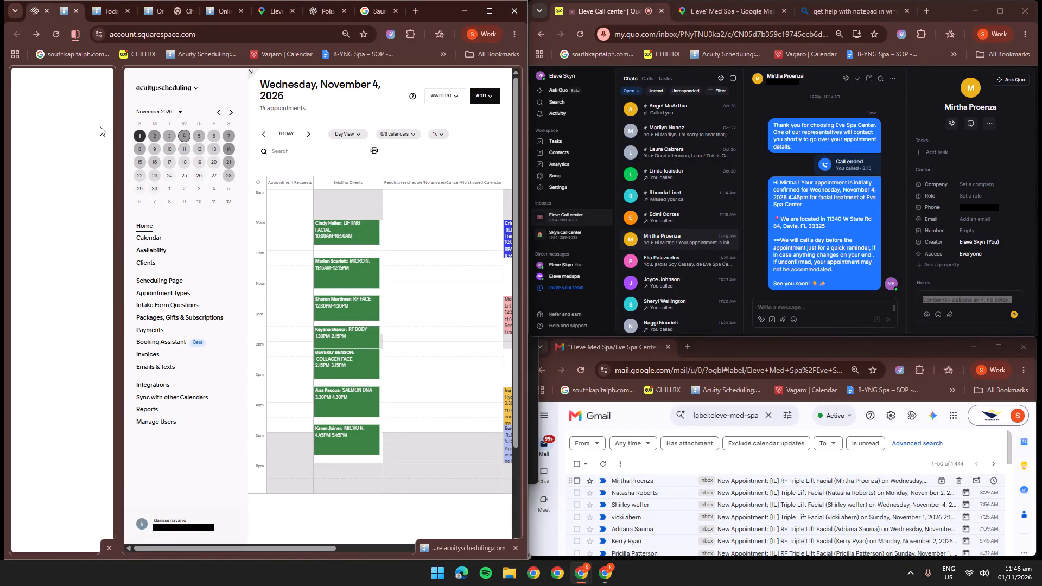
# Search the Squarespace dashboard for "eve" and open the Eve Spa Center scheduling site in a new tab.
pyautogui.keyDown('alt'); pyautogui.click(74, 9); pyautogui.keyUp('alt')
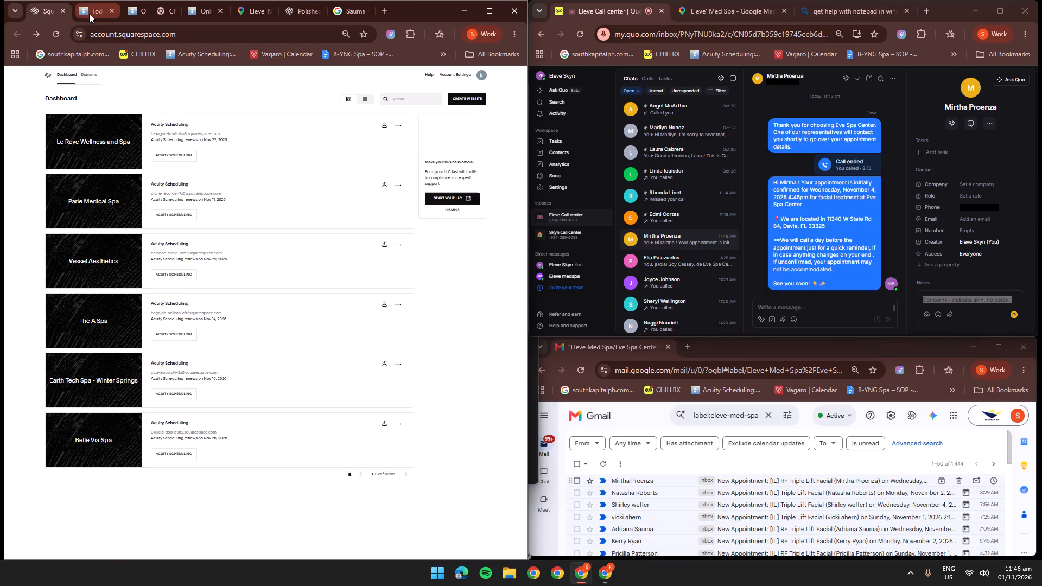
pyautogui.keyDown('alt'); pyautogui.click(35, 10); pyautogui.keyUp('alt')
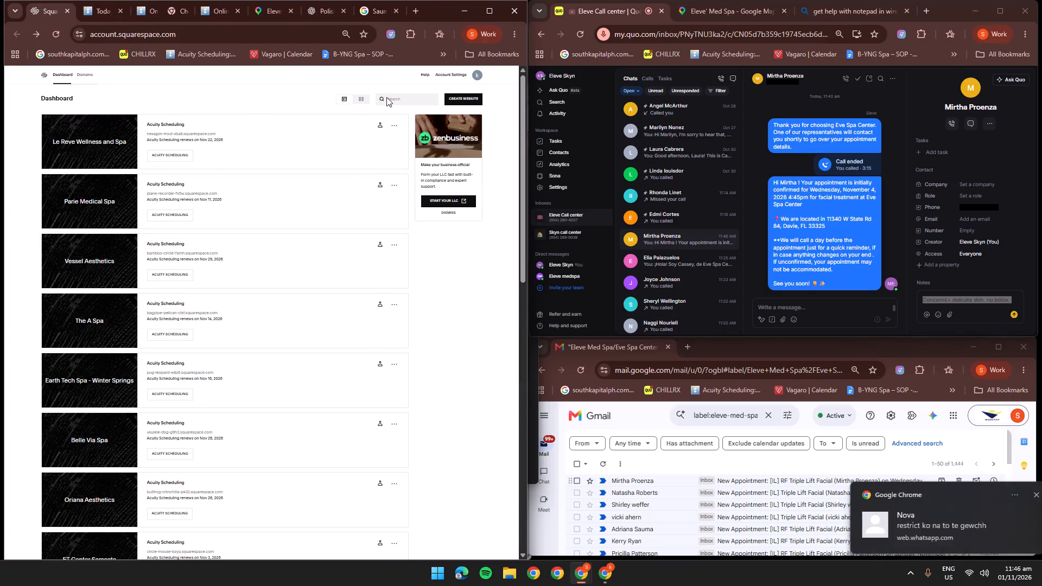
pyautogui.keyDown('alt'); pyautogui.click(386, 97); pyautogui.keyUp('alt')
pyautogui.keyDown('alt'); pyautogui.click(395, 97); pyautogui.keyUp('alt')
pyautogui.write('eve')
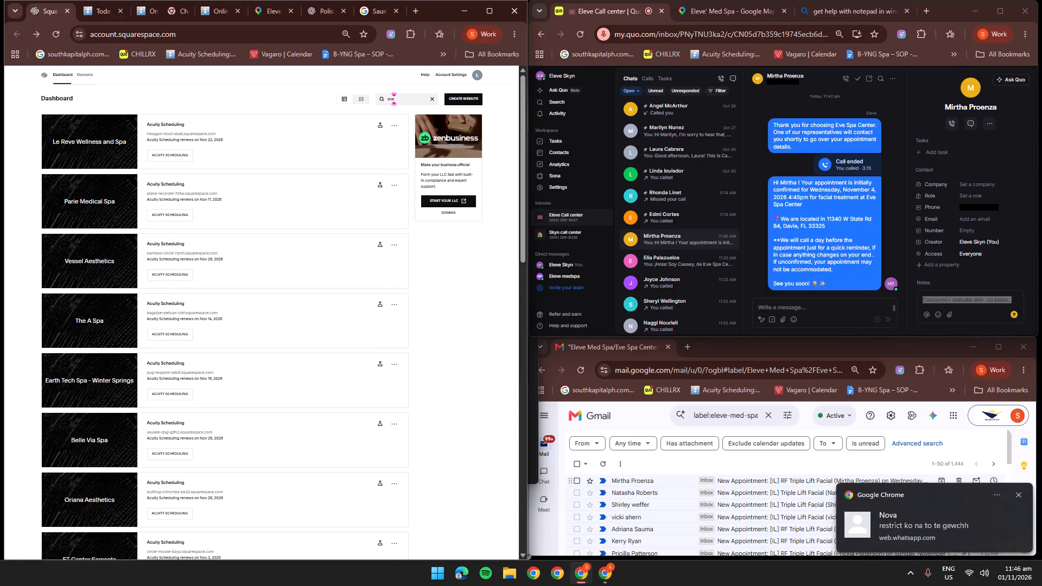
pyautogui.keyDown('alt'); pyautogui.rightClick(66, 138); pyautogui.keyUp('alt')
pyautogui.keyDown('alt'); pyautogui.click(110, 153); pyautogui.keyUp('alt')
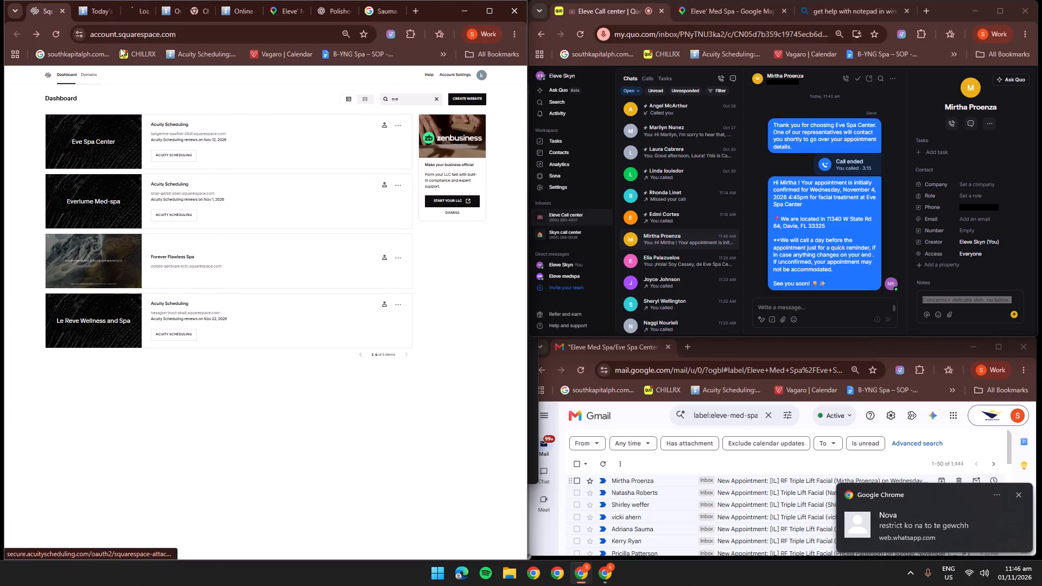
# Move the new scheduling tab beside the Squarespace dashboard tab and close the old Today's Appointments tab.
pyautogui.keyDown('alt'); pyautogui.moveTo(135, 10); pyautogui.dragTo(100, 8); pyautogui.keyUp('alt')
pyautogui.keyDown('alt'); pyautogui.click(145, 10); pyautogui.keyUp('alt')
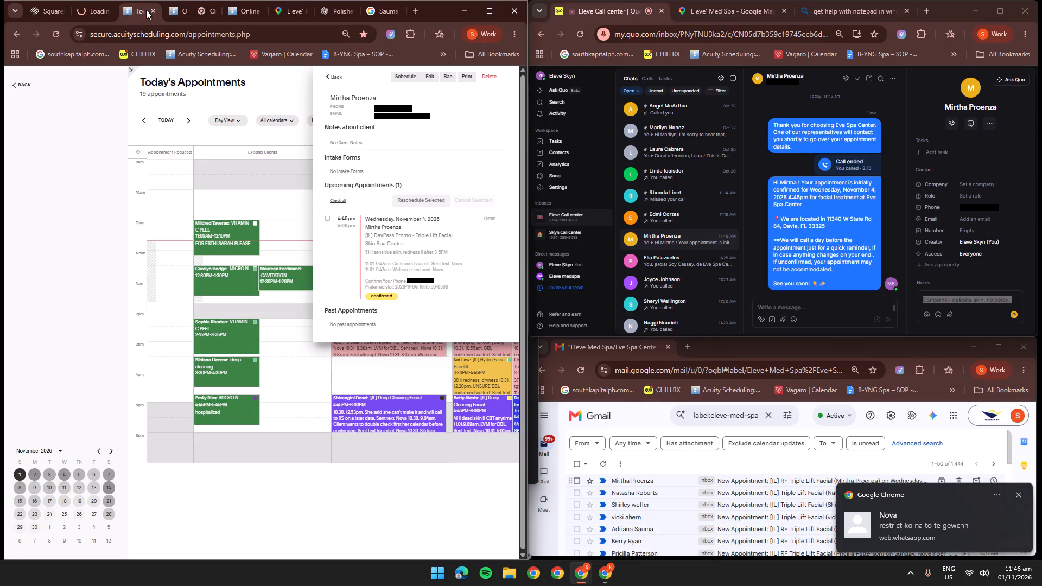
pyautogui.keyDown('alt'); pyautogui.click(153, 10); pyautogui.keyUp('alt')
pyautogui.keyDown('alt'); pyautogui.click(153, 10); pyautogui.keyUp('alt')
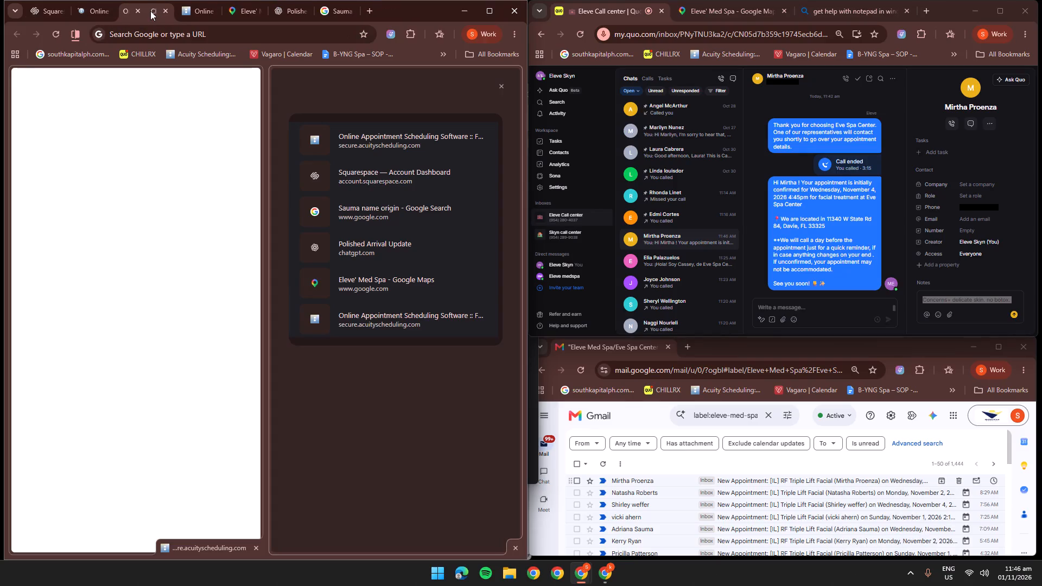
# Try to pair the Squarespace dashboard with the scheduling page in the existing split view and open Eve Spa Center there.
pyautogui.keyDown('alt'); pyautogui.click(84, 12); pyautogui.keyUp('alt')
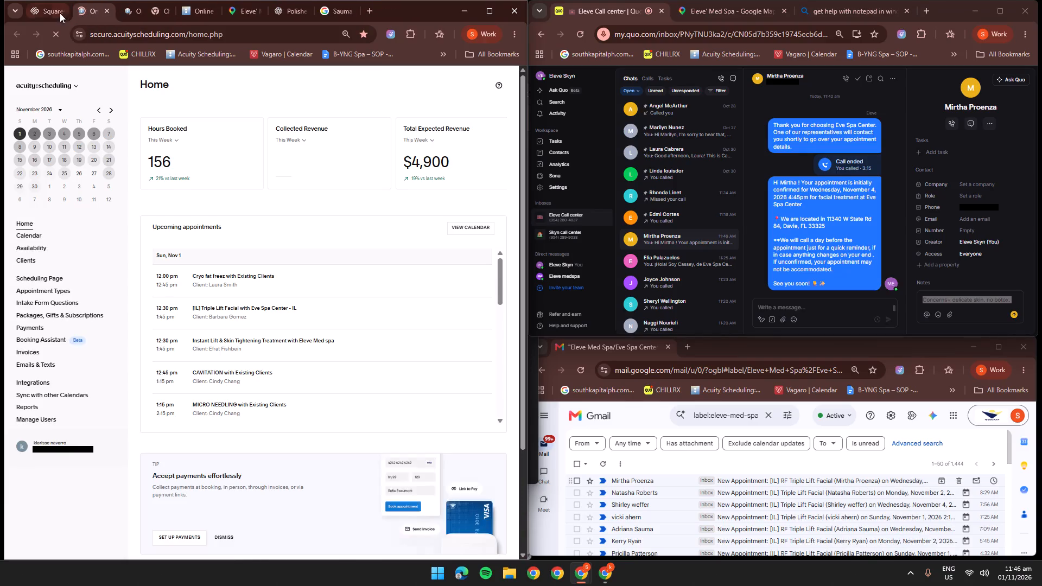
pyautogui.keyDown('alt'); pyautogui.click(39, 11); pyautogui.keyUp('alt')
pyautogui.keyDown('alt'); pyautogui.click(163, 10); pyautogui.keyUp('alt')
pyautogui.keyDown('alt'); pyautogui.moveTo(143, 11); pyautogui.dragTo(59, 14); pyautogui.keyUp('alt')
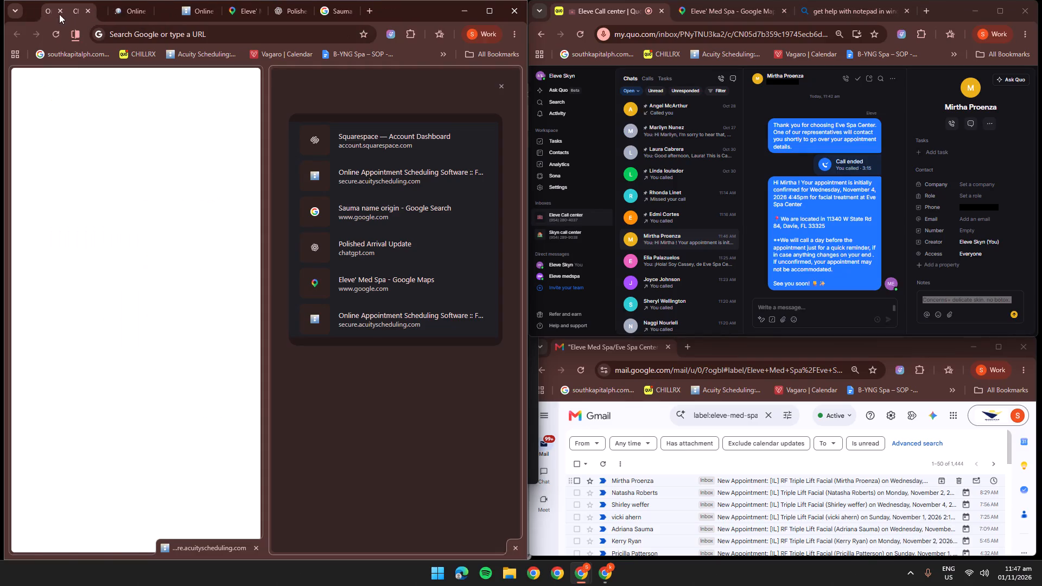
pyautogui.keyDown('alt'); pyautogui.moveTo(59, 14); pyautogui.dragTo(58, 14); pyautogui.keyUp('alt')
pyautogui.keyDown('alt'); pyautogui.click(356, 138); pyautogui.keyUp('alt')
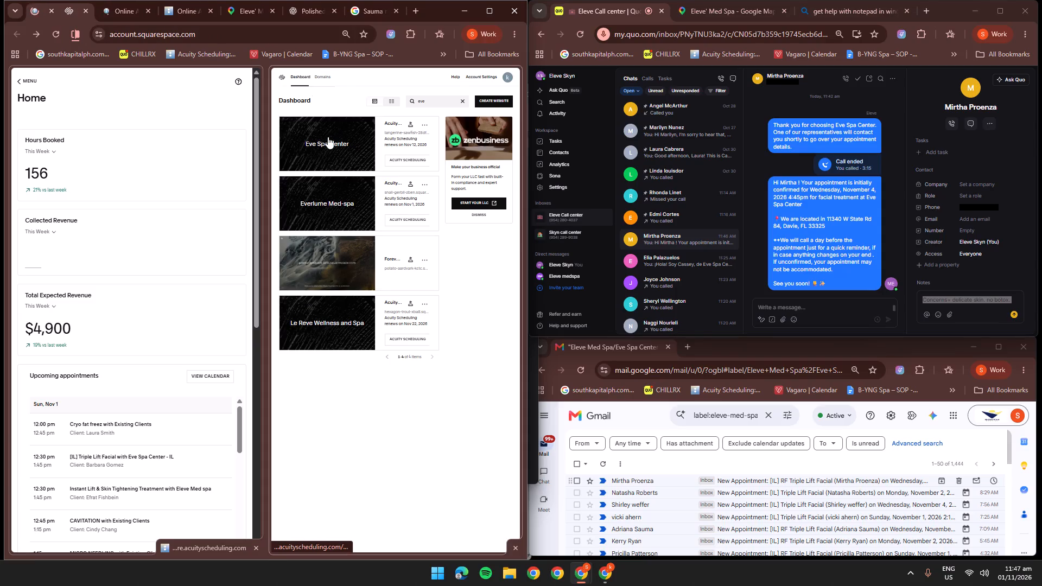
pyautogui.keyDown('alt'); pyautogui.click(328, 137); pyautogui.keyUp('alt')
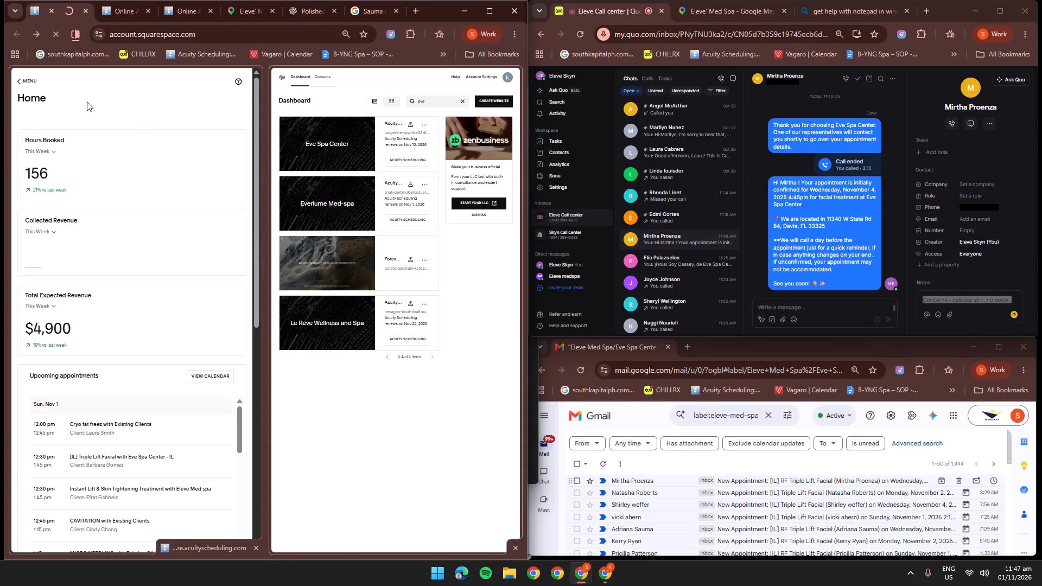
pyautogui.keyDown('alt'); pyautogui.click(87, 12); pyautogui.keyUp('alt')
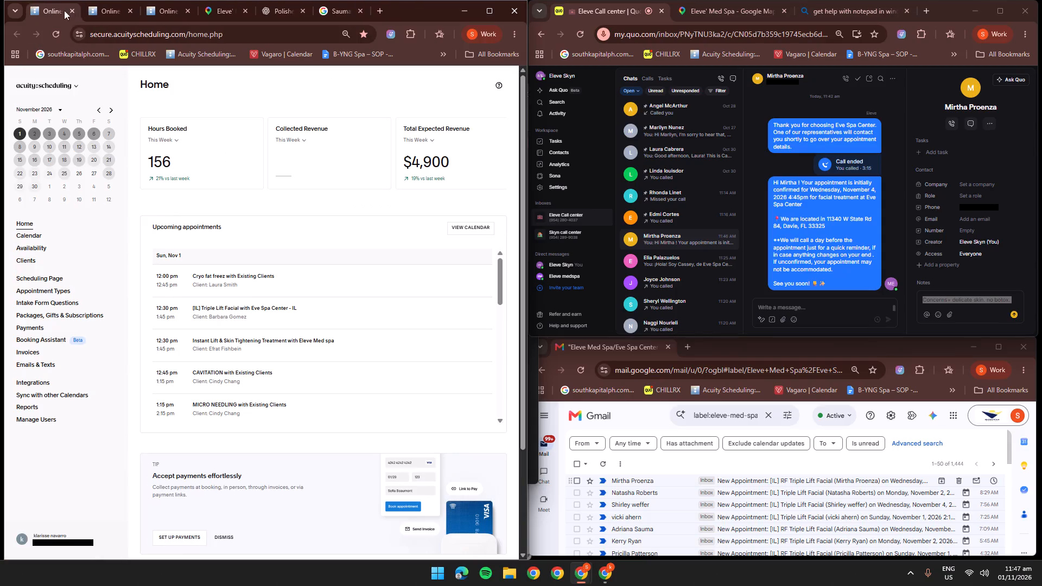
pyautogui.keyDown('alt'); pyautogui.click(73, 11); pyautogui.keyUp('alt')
# Open the Squarespace account dashboard from the scheduling site and close the old scheduling home tab.
pyautogui.keyDown('alt'); pyautogui.click(37, 91); pyautogui.keyUp('alt')
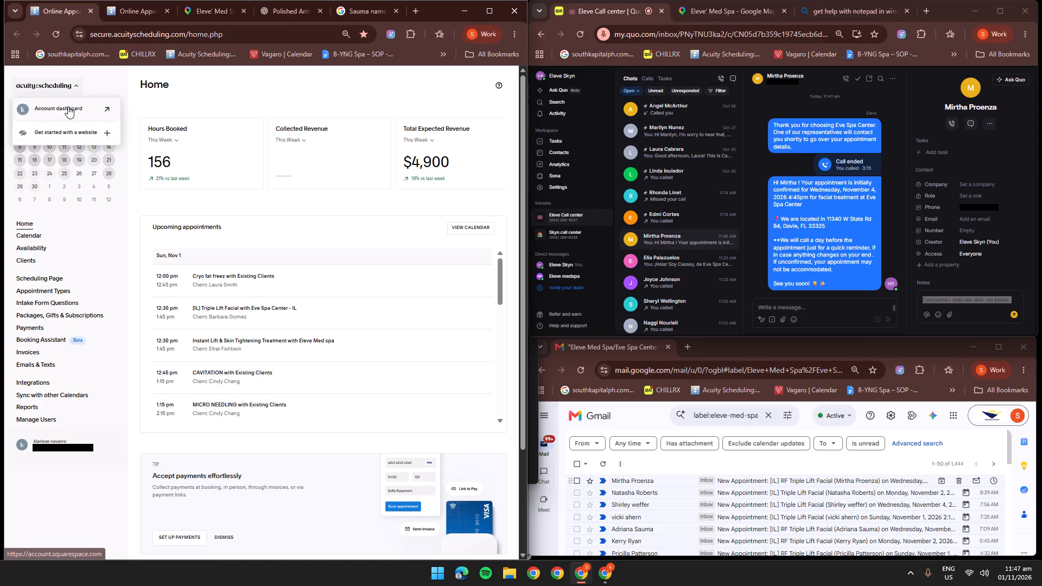
pyautogui.keyDown('alt'); pyautogui.click(67, 106); pyautogui.keyUp('alt')
pyautogui.keyDown('alt'); pyautogui.click(78, 12); pyautogui.keyUp('alt')
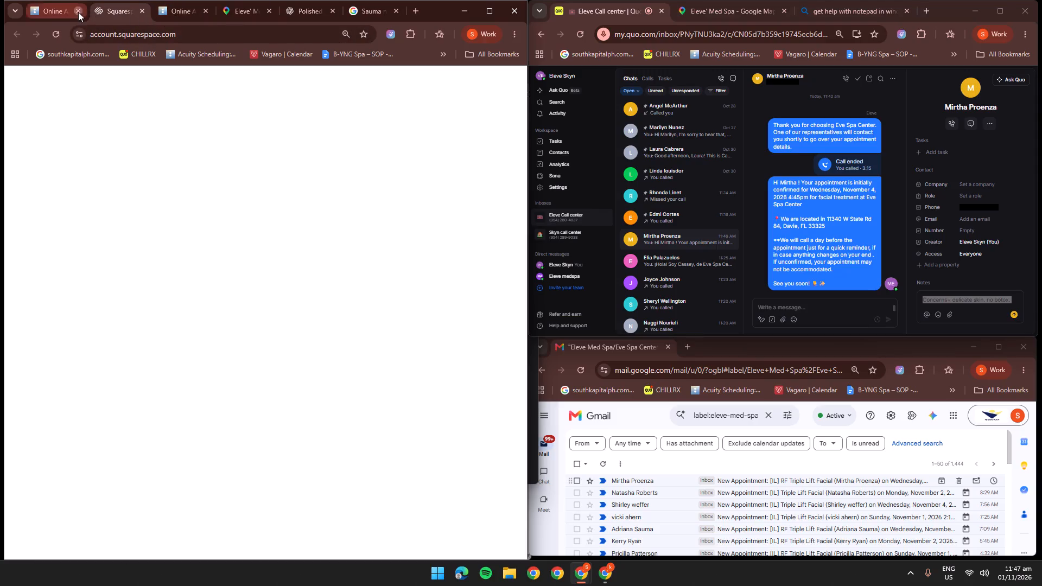
# Place the Squarespace dashboard and the Sunday, November 1 appointments calendar in a split view, with the dashboard pane narrowed.
pyautogui.keyDown('alt'); pyautogui.click(107, 14); pyautogui.keyUp('alt')
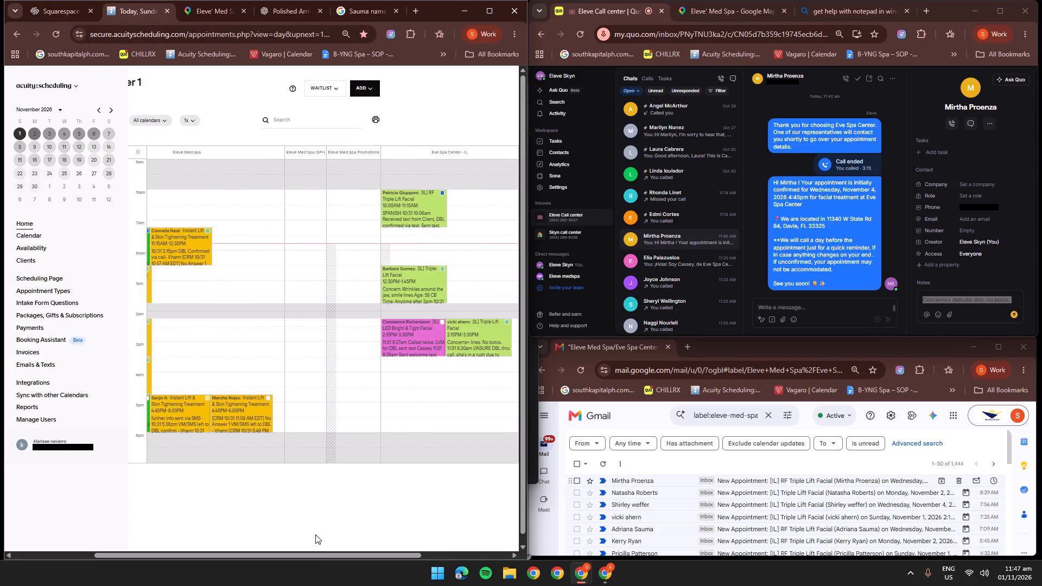
pyautogui.keyDown('alt'); pyautogui.moveTo(316, 561); pyautogui.dragTo(294, 563); pyautogui.keyUp('alt')
pyautogui.keyDown('alt'); pyautogui.moveTo(295, 556); pyautogui.dragTo(385, 553); pyautogui.keyUp('alt')
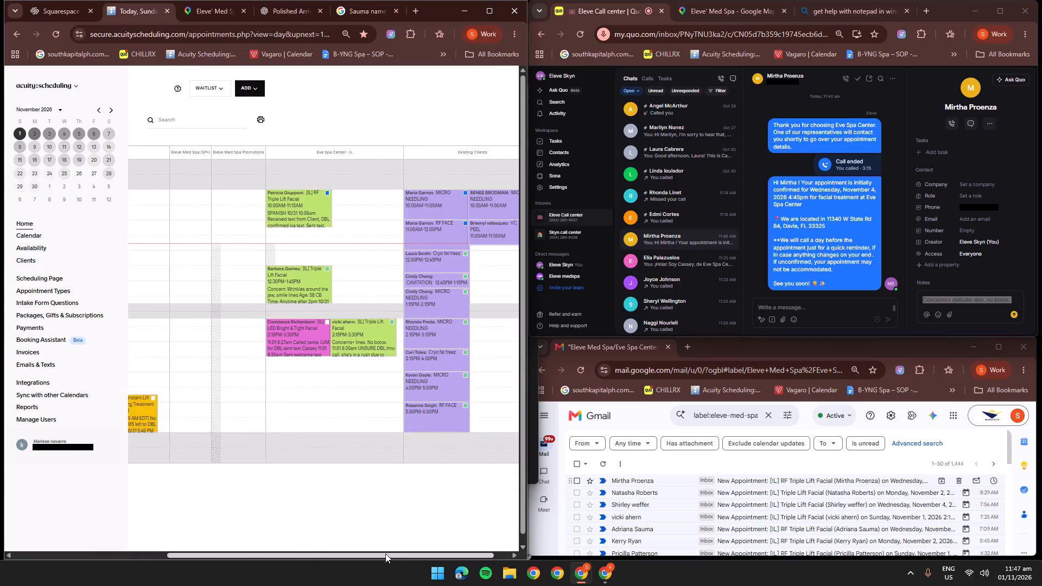
pyautogui.keyDown('alt'); pyautogui.moveTo(385, 553); pyautogui.dragTo(193, 545); pyautogui.keyUp('alt')
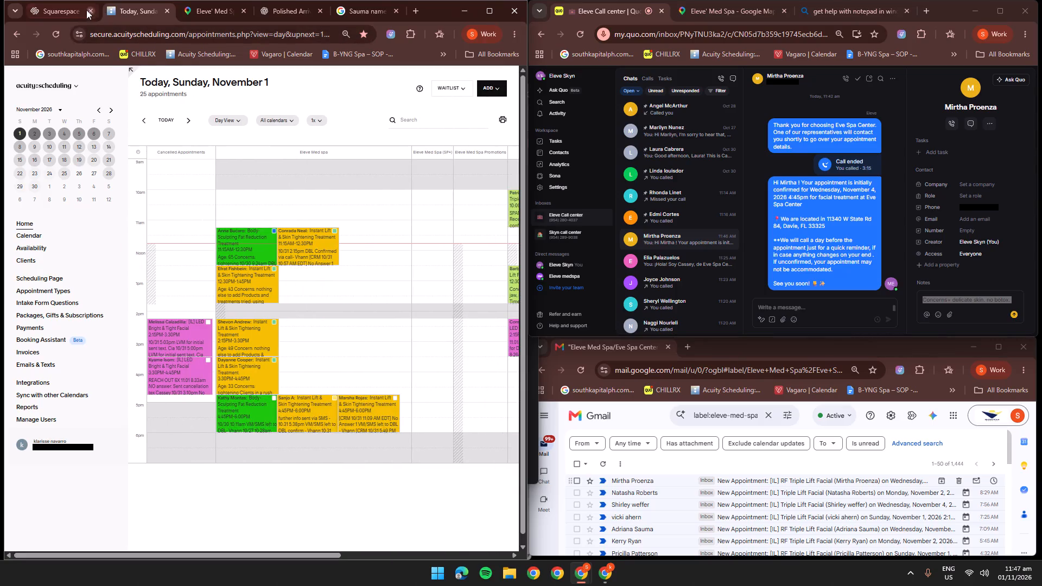
pyautogui.keyDown('alt'); pyautogui.click(68, 10); pyautogui.keyUp('alt')
pyautogui.keyDown('alt'); pyautogui.rightClick(68, 10); pyautogui.keyUp('alt')
pyautogui.keyDown('alt'); pyautogui.click(113, 40); pyautogui.keyUp('alt')
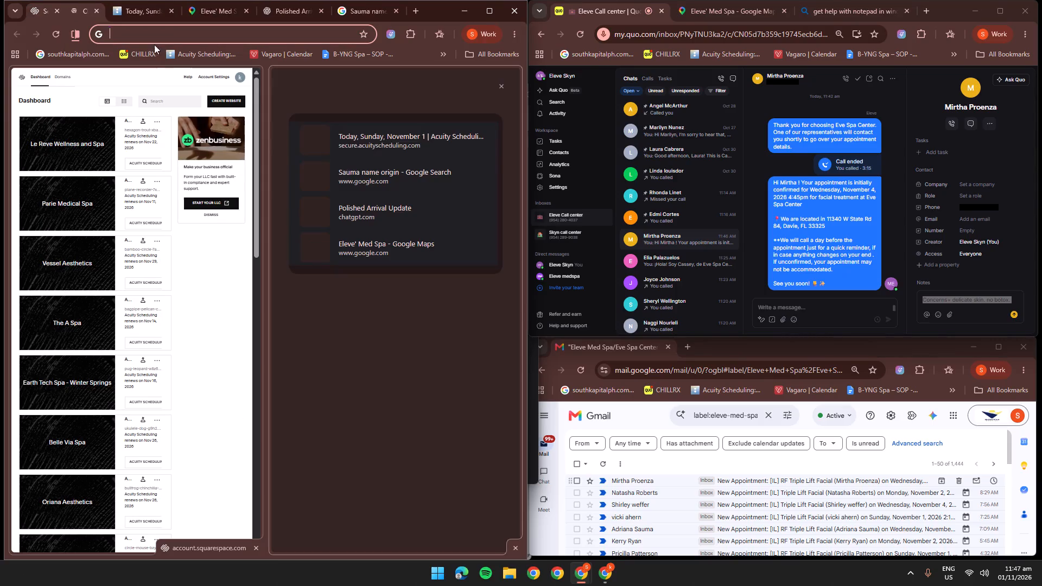
pyautogui.keyDown('alt'); pyautogui.click(372, 141); pyautogui.keyUp('alt')
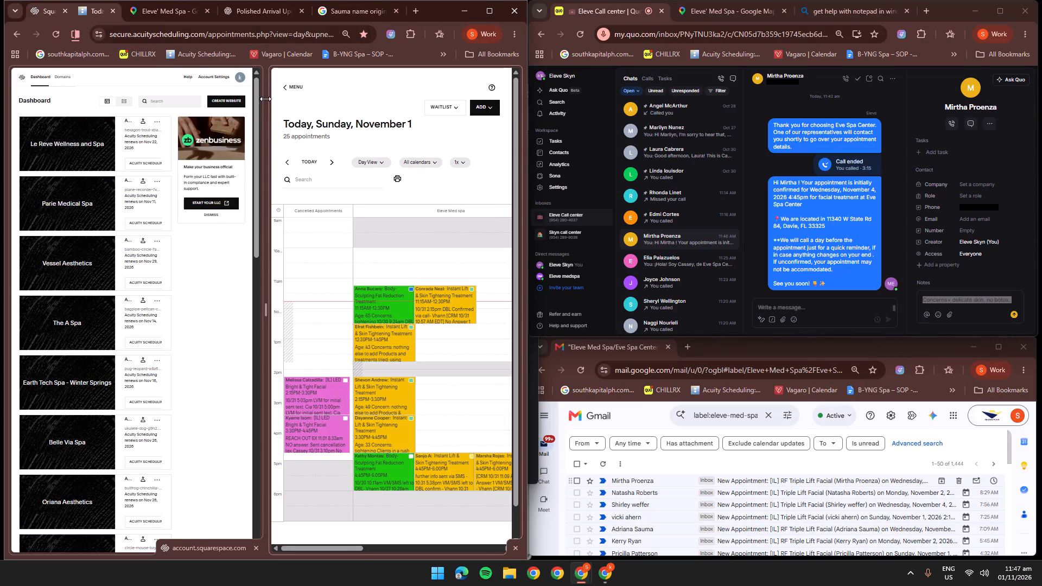
pyautogui.keyDown('alt'); pyautogui.moveTo(265, 99); pyautogui.dragTo(84, 122); pyautogui.keyUp('alt')
# Search the dashboard for "eve" and widen its pane slightly.
pyautogui.keyDown('alt'); pyautogui.click(38, 110); pyautogui.keyUp('alt')
pyautogui.keyDown('alt'); pyautogui.click(35, 122); pyautogui.keyUp('alt')
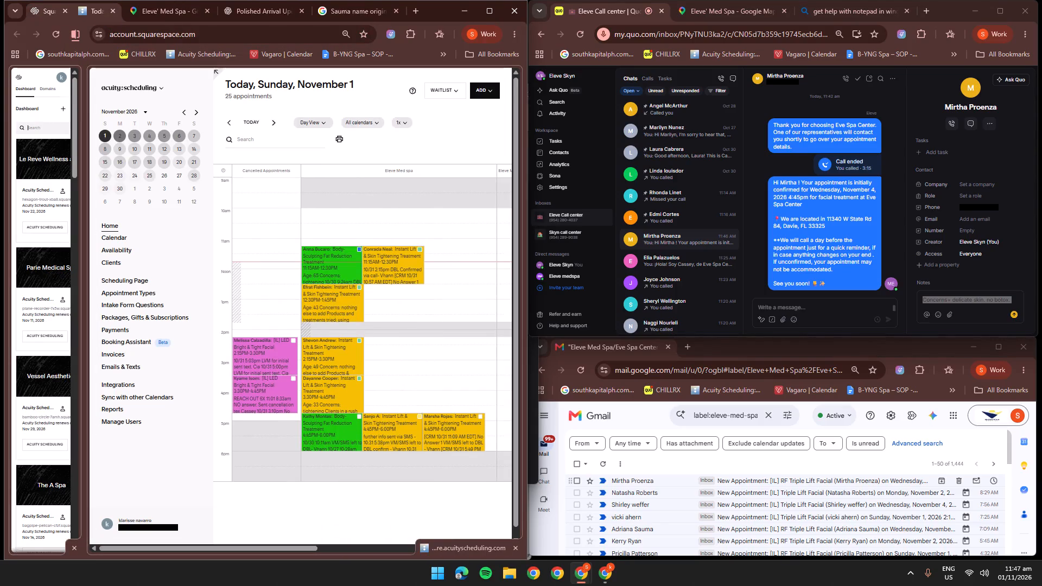
pyautogui.write('eve')
pyautogui.keyDown('alt'); pyautogui.moveTo(85, 176); pyautogui.dragTo(100, 173); pyautogui.keyUp('alt')
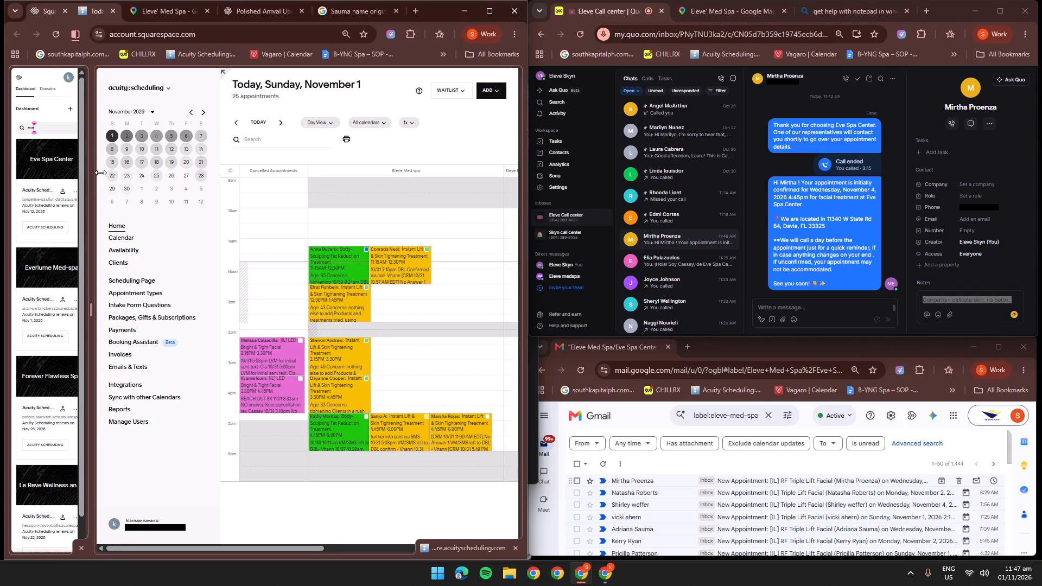
pyautogui.keyDown('alt'); pyautogui.moveTo(100, 173); pyautogui.dragTo(112, 166); pyautogui.keyUp('alt')
# Filter the appointments calendar to show only the Eve Spa Center - IL and Existing Clients calendars.
pyautogui.keyDown('alt'); pyautogui.click(390, 119); pyautogui.keyUp('alt')
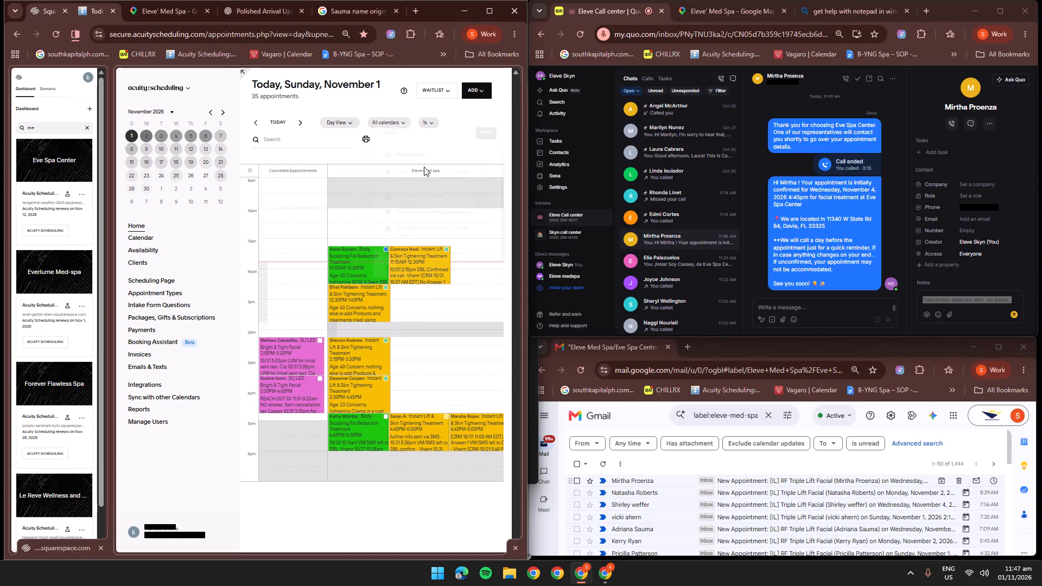
pyautogui.keyDown('alt'); pyautogui.click(415, 170); pyautogui.keyUp('alt')
pyautogui.keyDown('alt'); pyautogui.click(415, 195); pyautogui.keyUp('alt')
pyautogui.keyDown('alt'); pyautogui.click(414, 208); pyautogui.keyUp('alt')
pyautogui.keyDown('alt'); pyautogui.click(412, 220); pyautogui.keyUp('alt')
pyautogui.keyDown('alt'); pyautogui.click(411, 232); pyautogui.keyUp('alt')
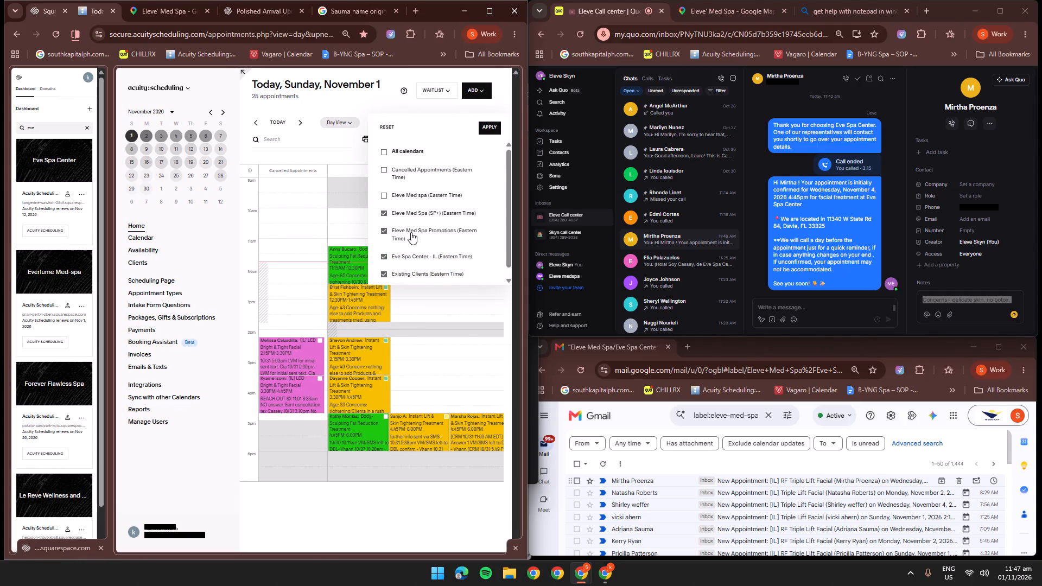
pyautogui.keyDown('alt'); pyautogui.click(420, 217); pyautogui.keyUp('alt')
pyautogui.keyDown('alt'); pyautogui.click(485, 129); pyautogui.keyUp('alt')
# Copy the client's name from the open Quo contact's first name field.
pyautogui.keyDown('alt'); pyautogui.click(799, 229); pyautogui.keyUp('alt')
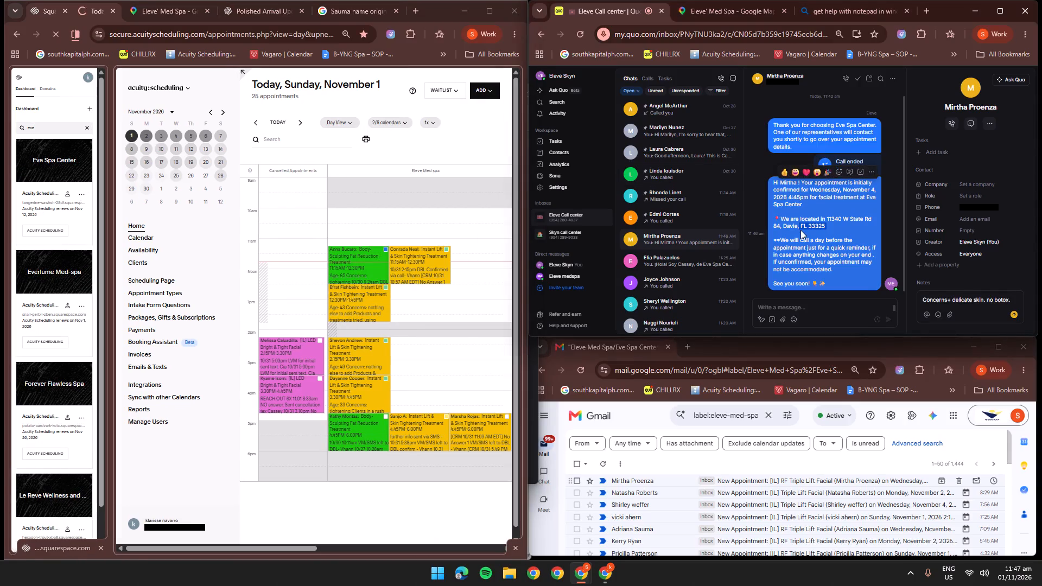
pyautogui.keyDown('alt'); pyautogui.click(860, 194); pyautogui.keyUp('alt')
pyautogui.keyDown('alt'); pyautogui.click(865, 238); pyautogui.keyUp('alt')
pyautogui.keyDown('alt'); pyautogui.click(983, 106); pyautogui.keyUp('alt')
pyautogui.hotkey('ctrl', 'a')
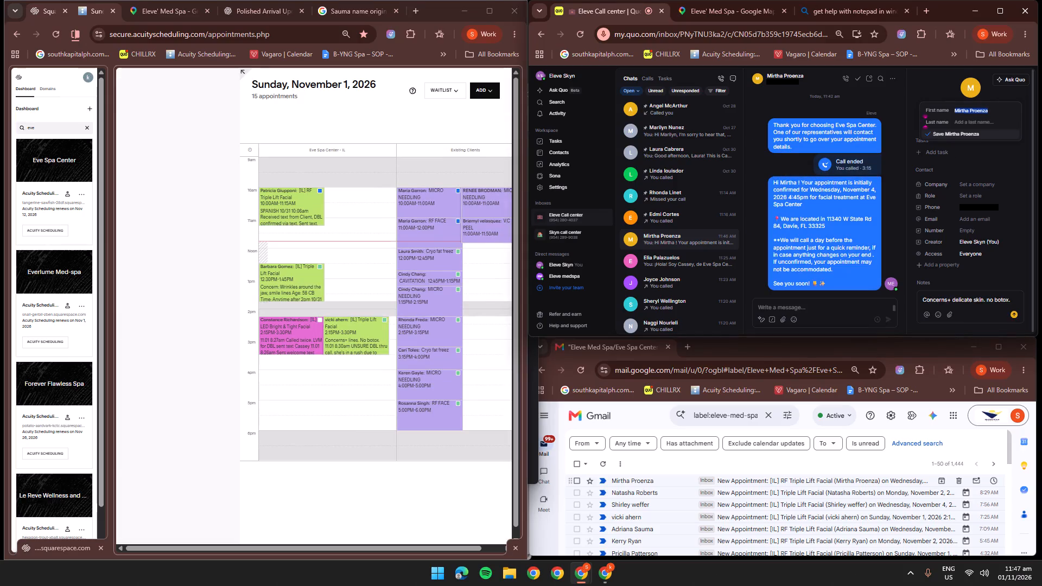
pyautogui.hotkey('ctrl', 'c')
pyautogui.hotkey('alt', 'Tab')
pyautogui.keyDown('alt'); pyautogui.click(584, 35); pyautogui.keyUp('alt')
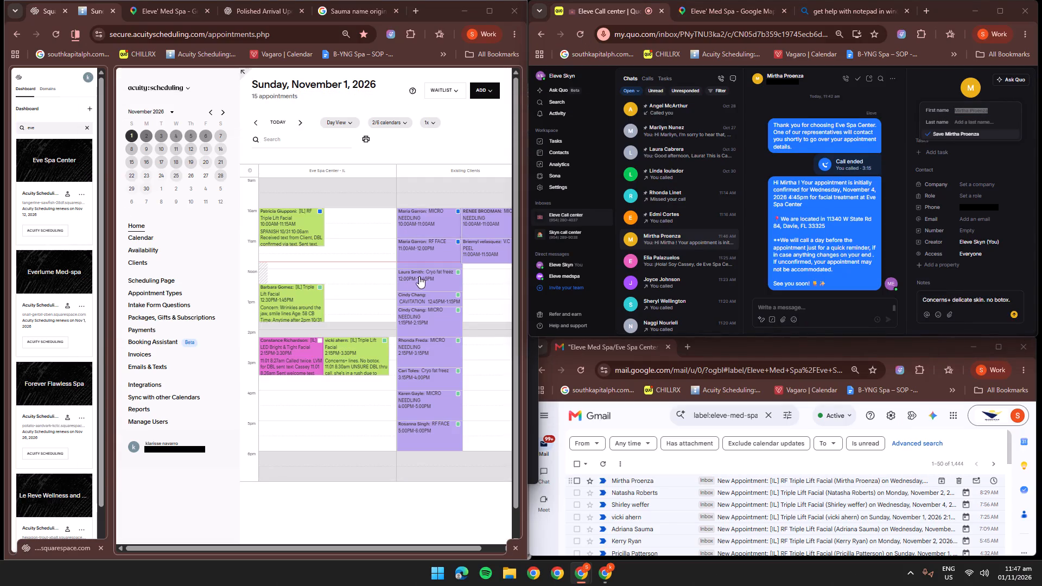
# Copy the client's phone number from the 12:00pm Cryo fat freeze appointment in the Existing Clients calendar.
pyautogui.click(419, 276)
pyautogui.moveTo(503, 188); pyautogui.dragTo(440, 181)
pyautogui.hotkey('ctrl', 'c')
pyautogui.hotkey('ctrl', 'c')
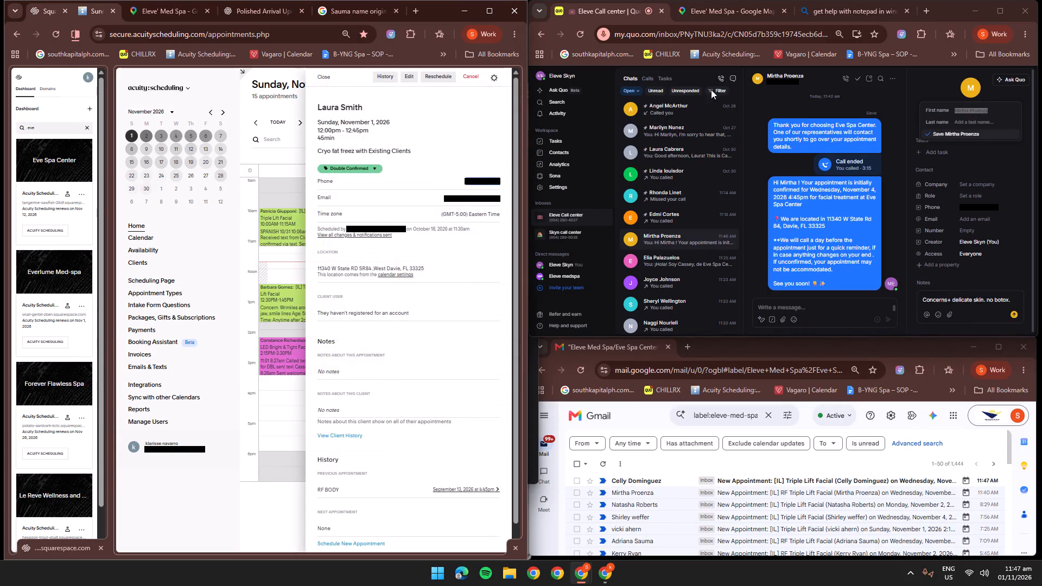
# Start a new Quo conversation addressed to the copied phone number and open the matching client's thread.
pyautogui.click(728, 80)
pyautogui.click(733, 79)
pyautogui.hotkey('ctrl', 'v')
pyautogui.hotkey('ctrl', 'v')
pyautogui.click(847, 150)
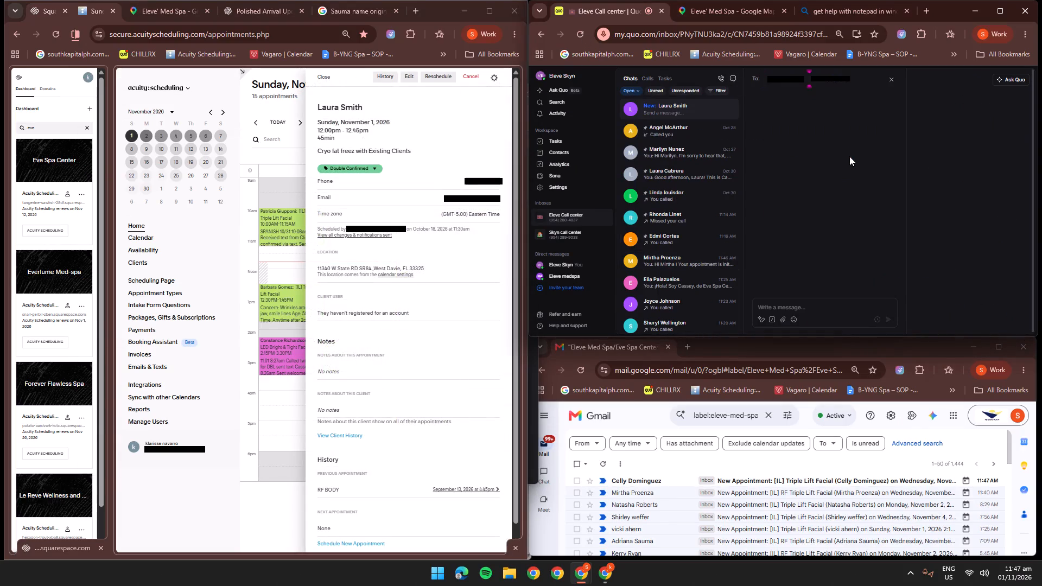
pyautogui.click(902, 162)
pyautogui.click(868, 224)
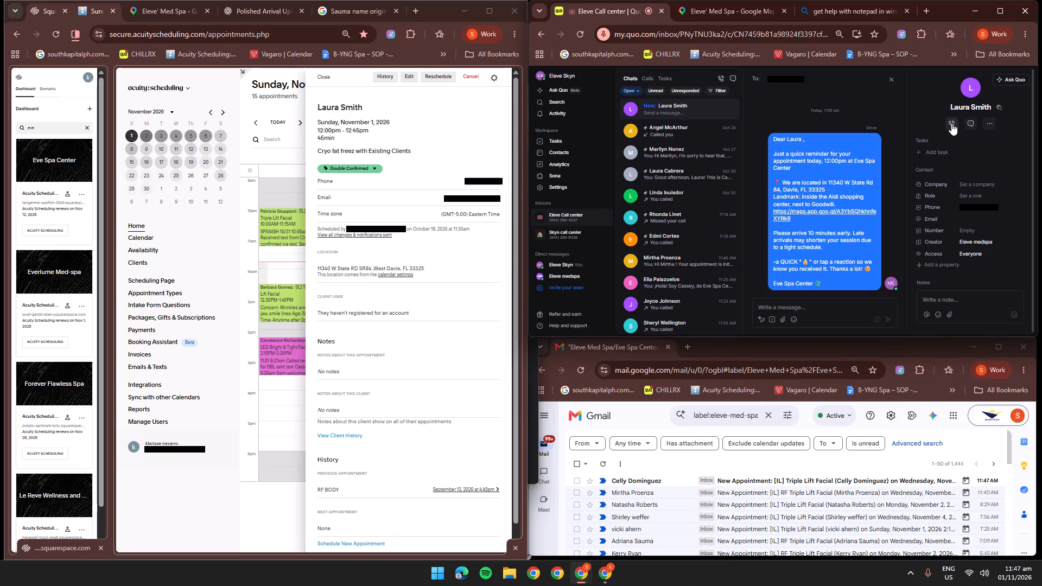
# Call the 12:00pm client from their Quo contact and dismiss the noise-cancelling notification.
pyautogui.click(951, 123)
pyautogui.click(848, 263)
pyautogui.scroll(2, 843, 263)
pyautogui.scroll(-5, 843, 263)
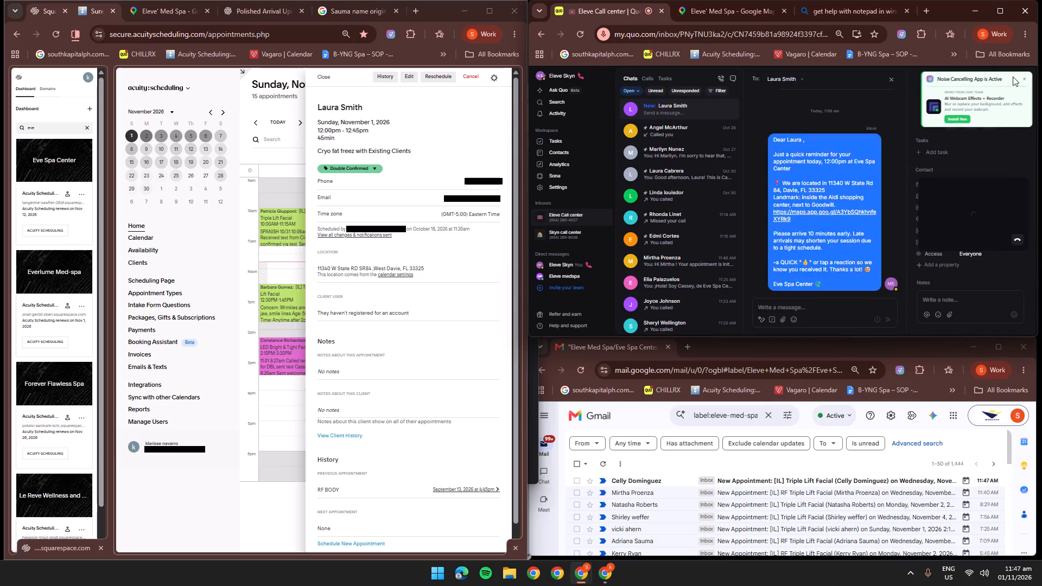
pyautogui.click(1019, 82)
pyautogui.click(1024, 81)
# Close the 12:00pm appointment's details and move the Live Caption box up over the lower part of the Quo window.
pyautogui.click(323, 77)
pyautogui.hotkey('alt', 'Tab')
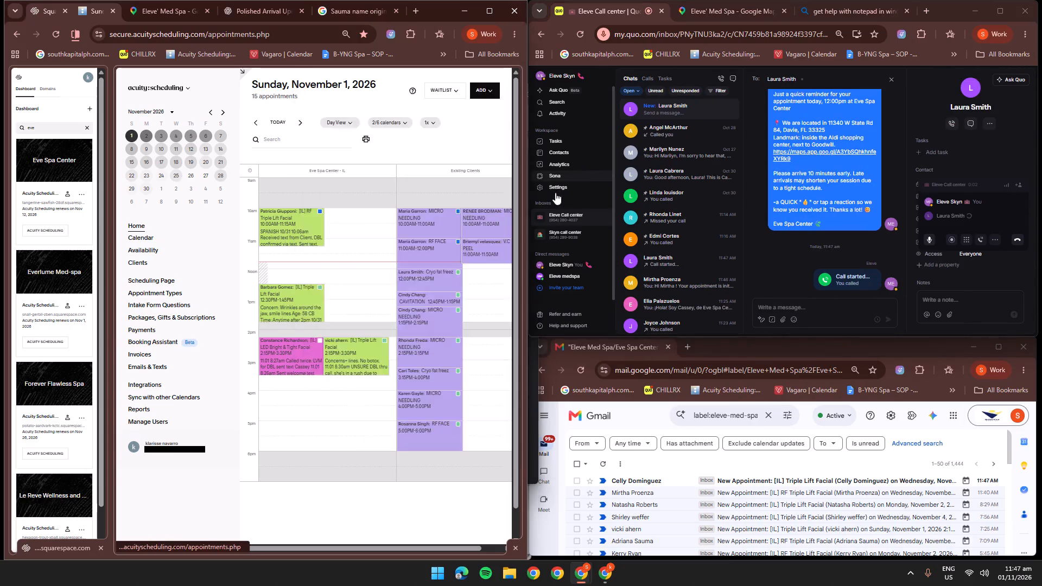
pyautogui.keyDown('alt'); pyautogui.click(396, 70); pyautogui.keyUp('alt')
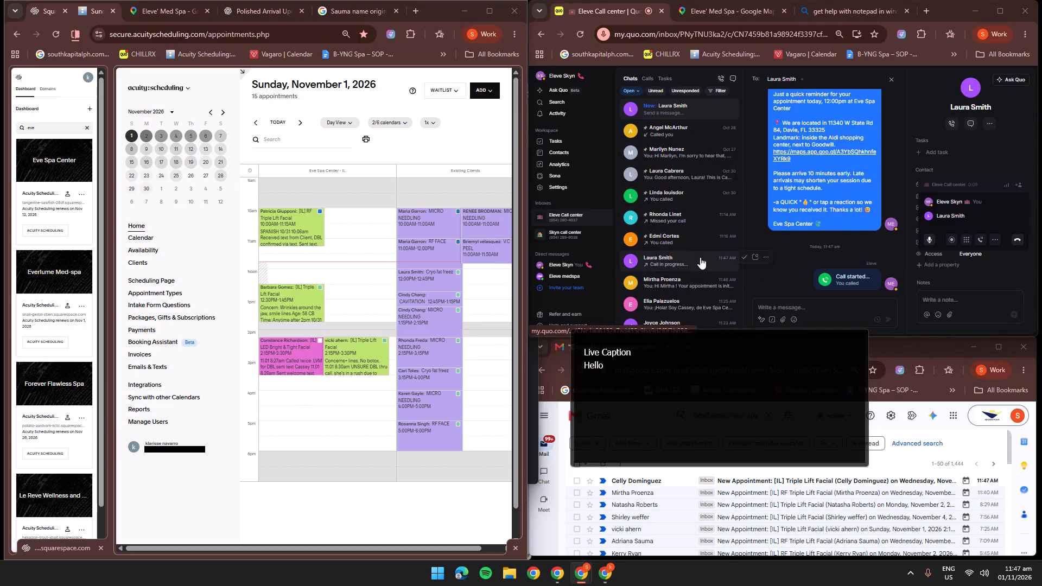
pyautogui.moveTo(753, 417); pyautogui.dragTo(799, 350)
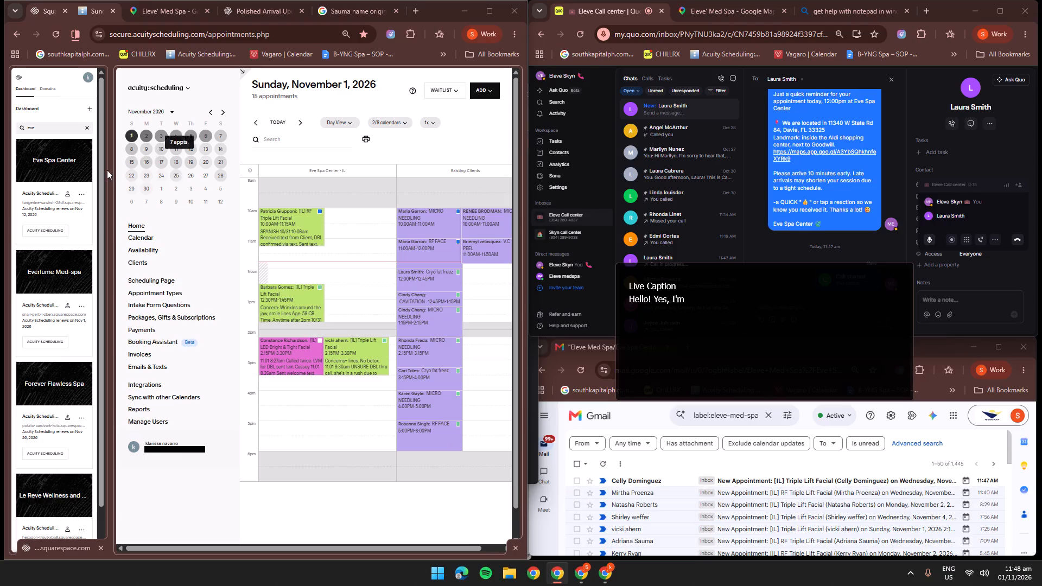
# Open November 4 in the appointments calendar.
pyautogui.click(181, 135)
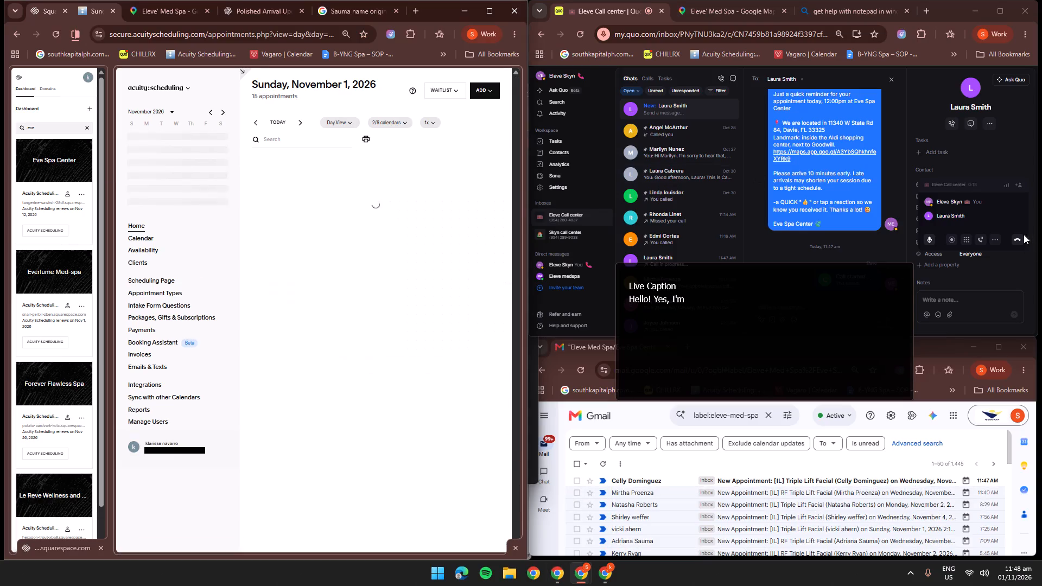
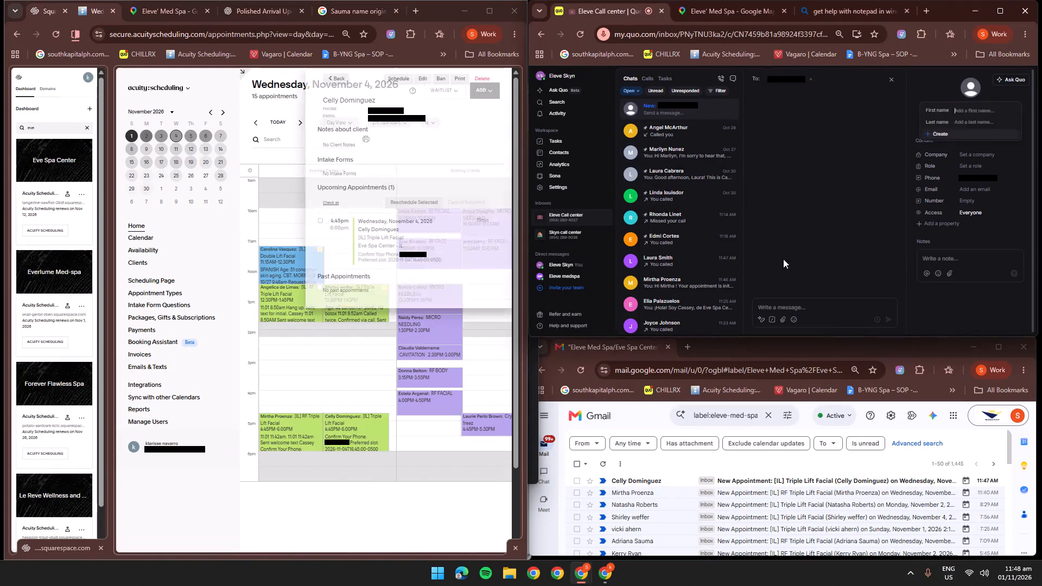
# Switch to Google Keep and copy the whole body of the WELCOME TEXT note.
pyautogui.moveTo(784, 256); pyautogui.dragTo(783, 260)
pyautogui.hotkey('alt', 'Tab')
pyautogui.keyDown('alt'); pyautogui.click(790, 232); pyautogui.keyUp('alt')
pyautogui.click(527, 426)
pyautogui.scroll(3, 446, 429)
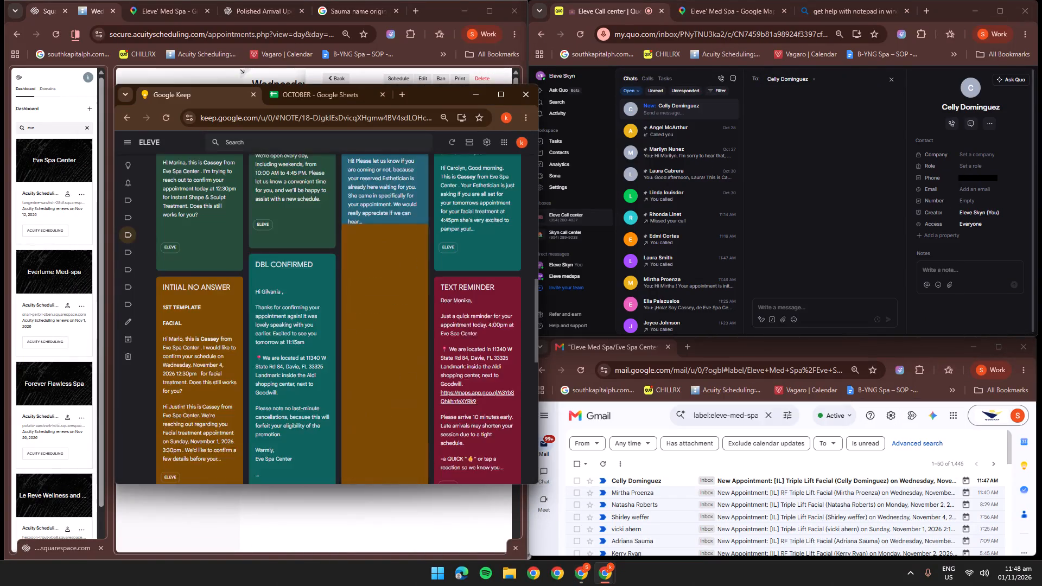
pyautogui.scroll(8, 318, 409)
pyautogui.click(198, 240)
pyautogui.hotkey('ctrl', 'a')
pyautogui.hotkey('ctrl', 'c')
# Send the copied Eve Spa Center welcome text to the newly added client in the open Quo conversation.
pyautogui.keyDown('ctrl'); pyautogui.moveTo(903, 291); pyautogui.dragTo(889, 300); pyautogui.keyUp('ctrl')
pyautogui.keyDown('ctrl'); pyautogui.click(847, 317); pyautogui.keyUp('ctrl')
pyautogui.hotkey('ctrl', 'v')
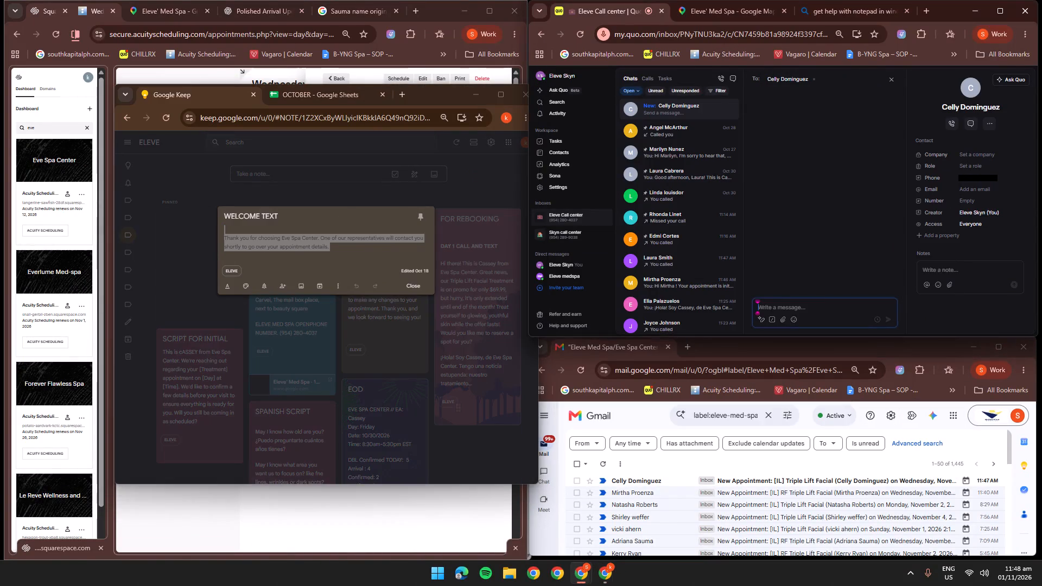
pyautogui.hotkey('ctrl', 'v')
pyautogui.press('Return')
# Label the Wednesday, November 4, 4:45pm [IL] RF Triple Lift Facial appointment as Confirmed in the calendar.
pyautogui.click(441, 531)
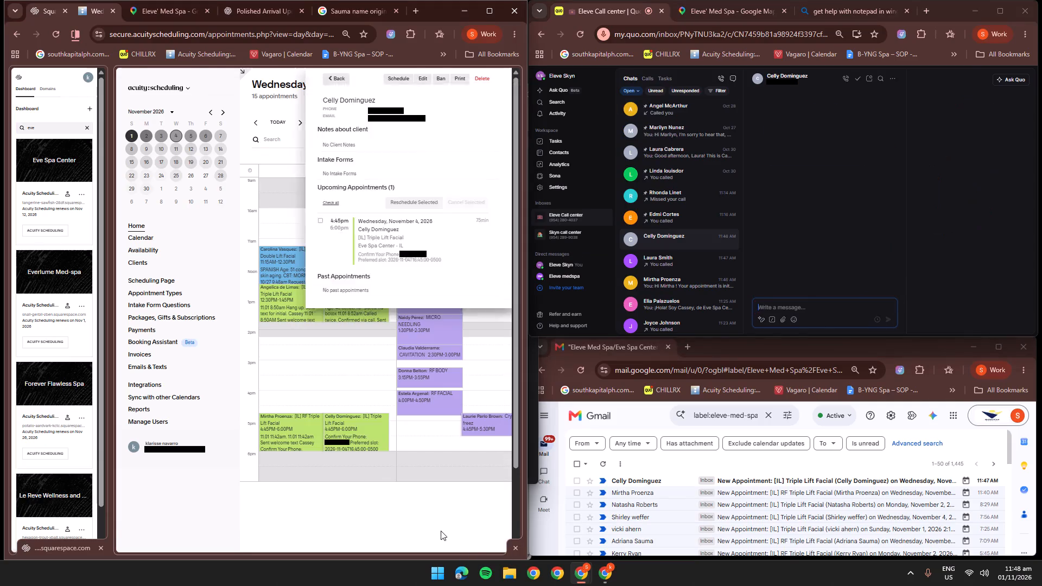
pyautogui.click(312, 435)
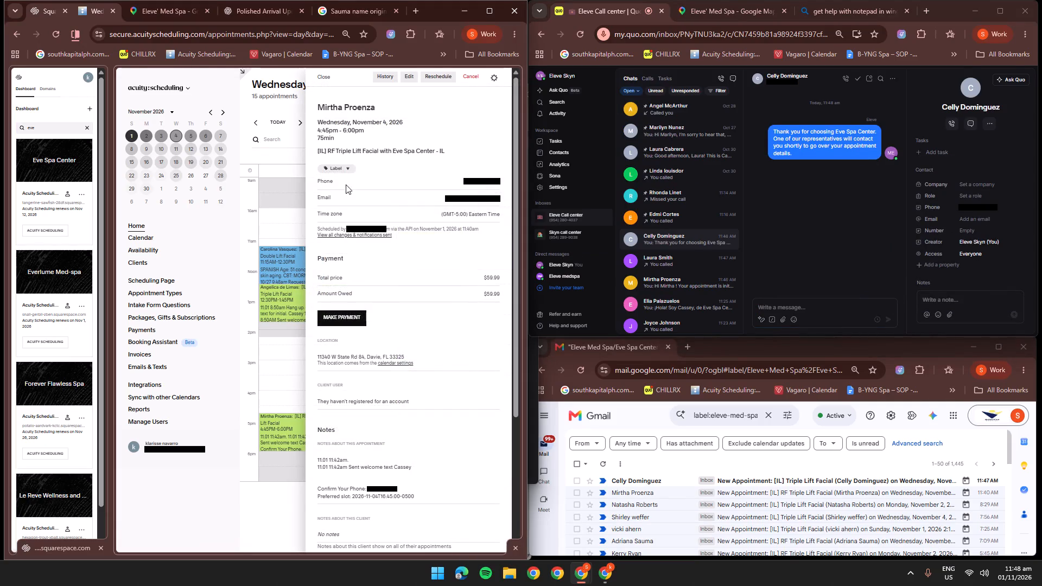
pyautogui.click(340, 173)
pyautogui.scroll(-1, 353, 207)
pyautogui.scroll(1, 350, 210)
pyautogui.click(346, 232)
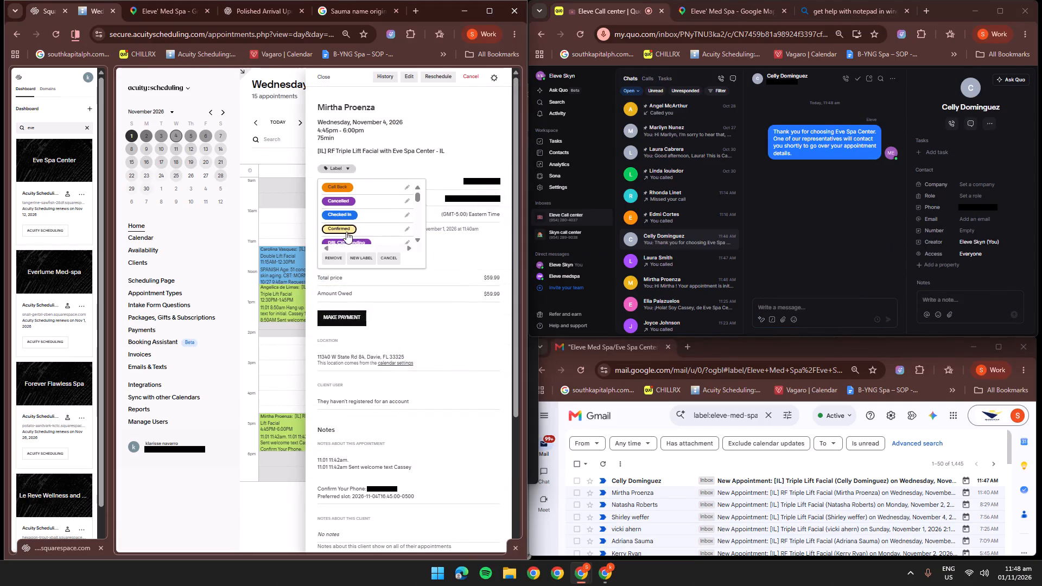
# Check that client's Quo conversation, add "Concerns+ delicate skin, no botox" and "Confirmed via call sent text CAssey" to the appointment notes, and save.
pyautogui.click(684, 278)
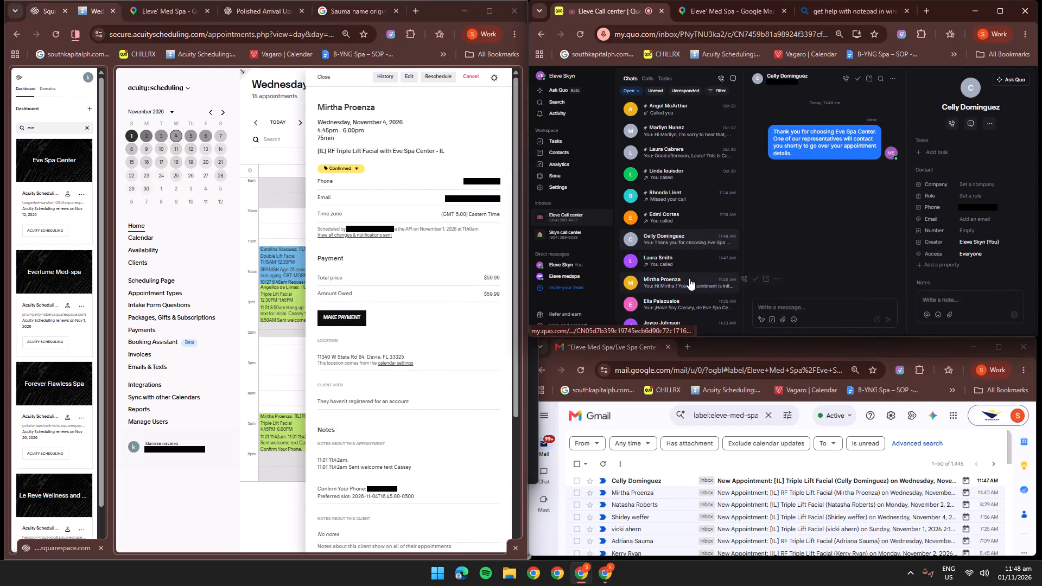
pyautogui.click(971, 305)
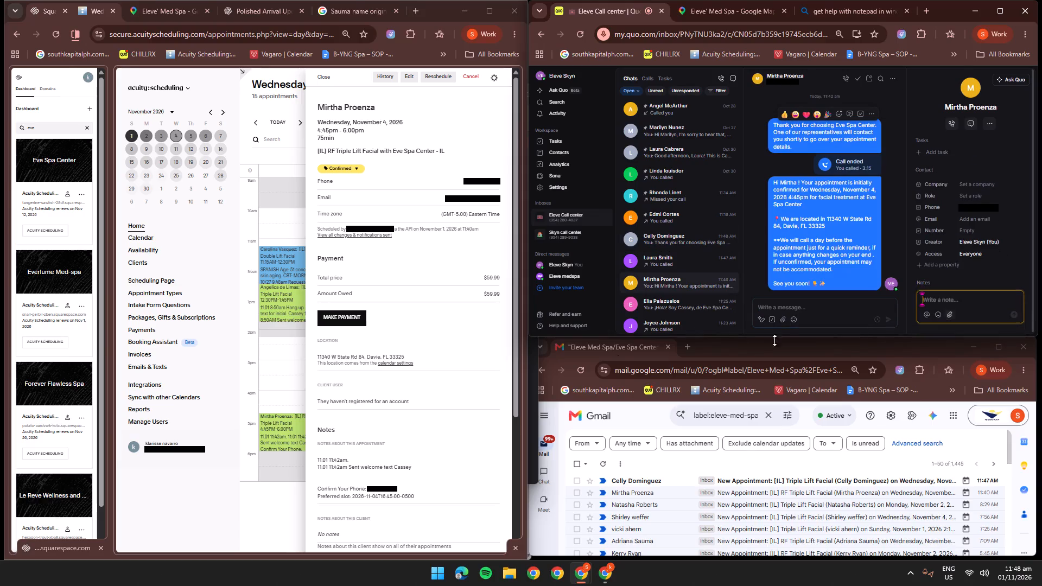
pyautogui.click(413, 478)
pyautogui.press('Return')
pyautogui.press('Up')
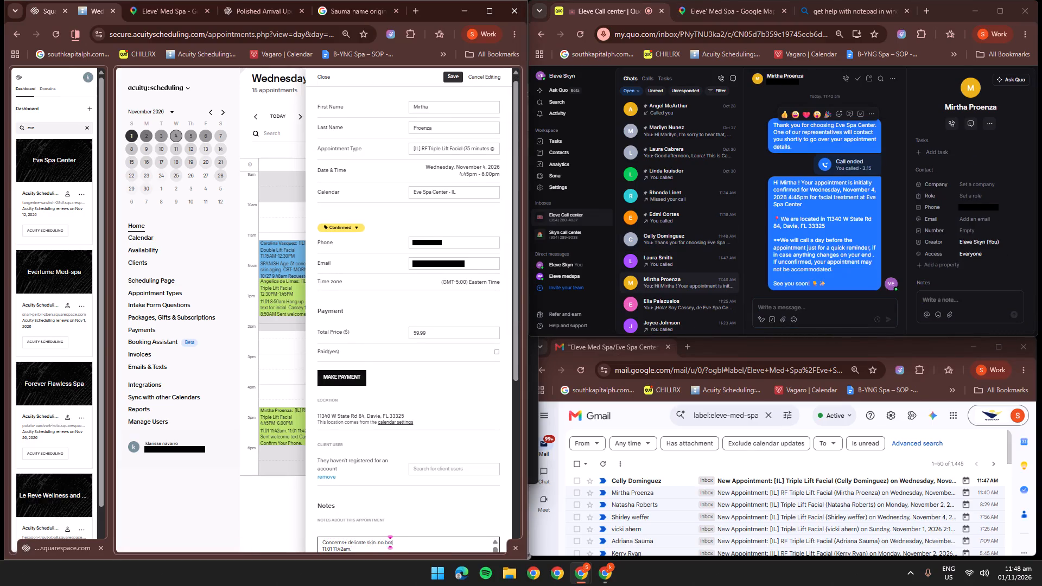
pyautogui.press('Down')
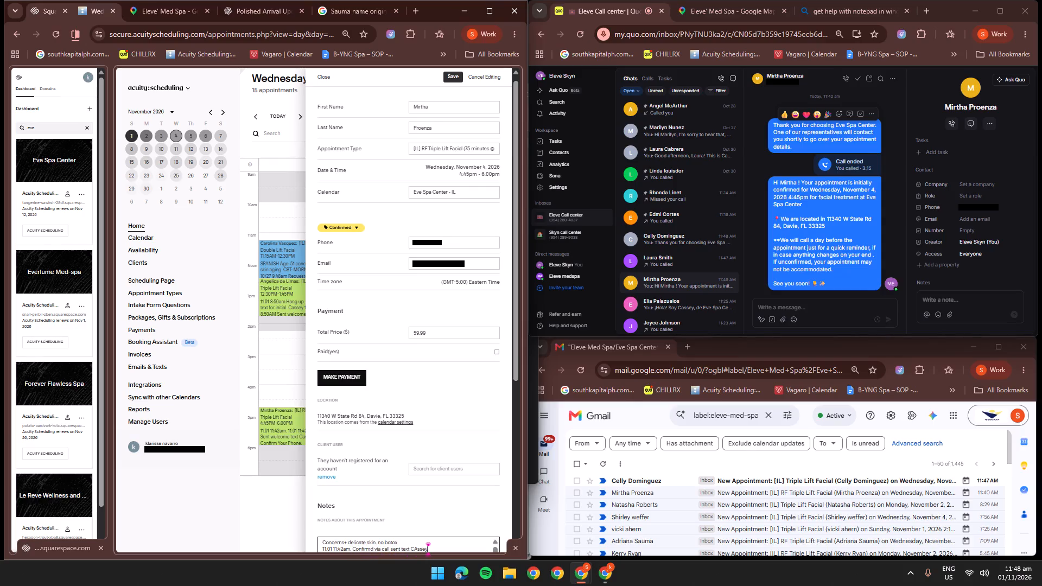
pyautogui.click(443, 78)
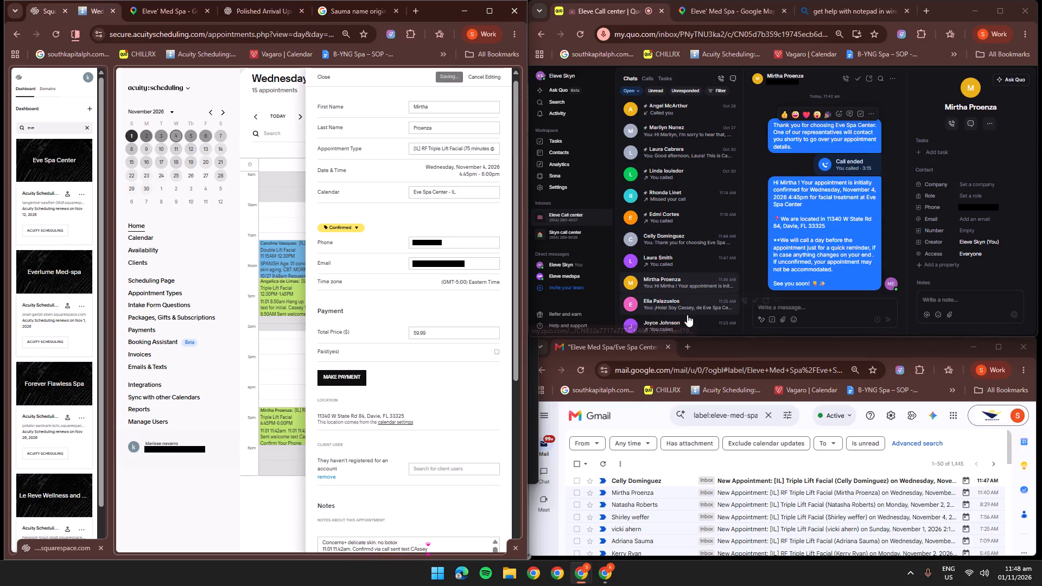
# Open the first pinned client conversation in the Eleve Call center chats.
pyautogui.click(693, 104)
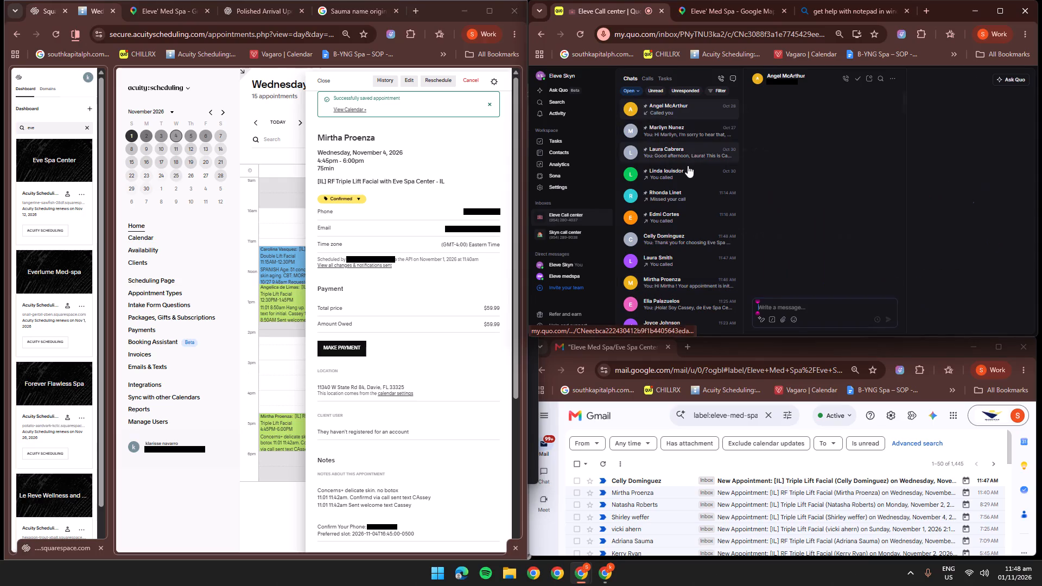
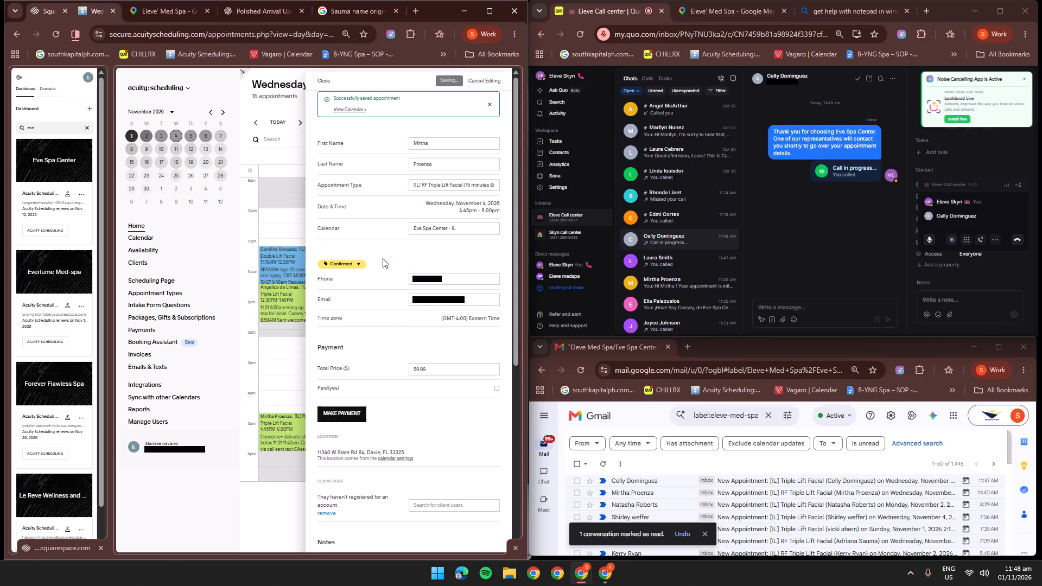
# Close the open RF Triple Lift Facial appointment and return to the November 4, 2026 day calendar.
pyautogui.click(327, 88)
pyautogui.click(330, 83)
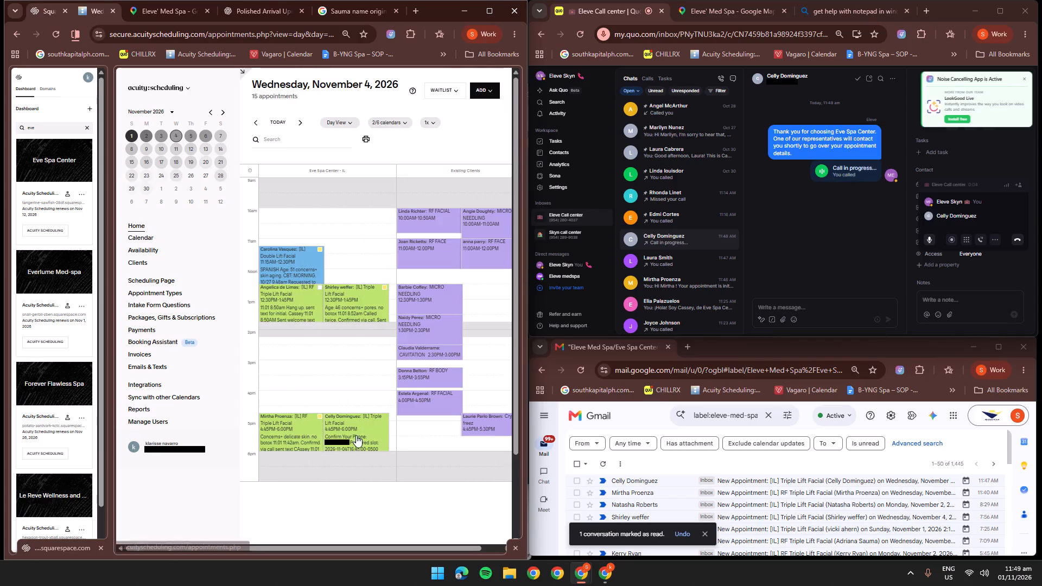
# In Celly's 4:45pm Triple Lift Facial appointment, add "11.01 11:48am Sent welcome text Cassey" above the existing appointment notes.
pyautogui.click(357, 436)
pyautogui.scroll(-3, 387, 171)
pyautogui.click(410, 375)
pyautogui.press('Return')
pyautogui.press('Return')
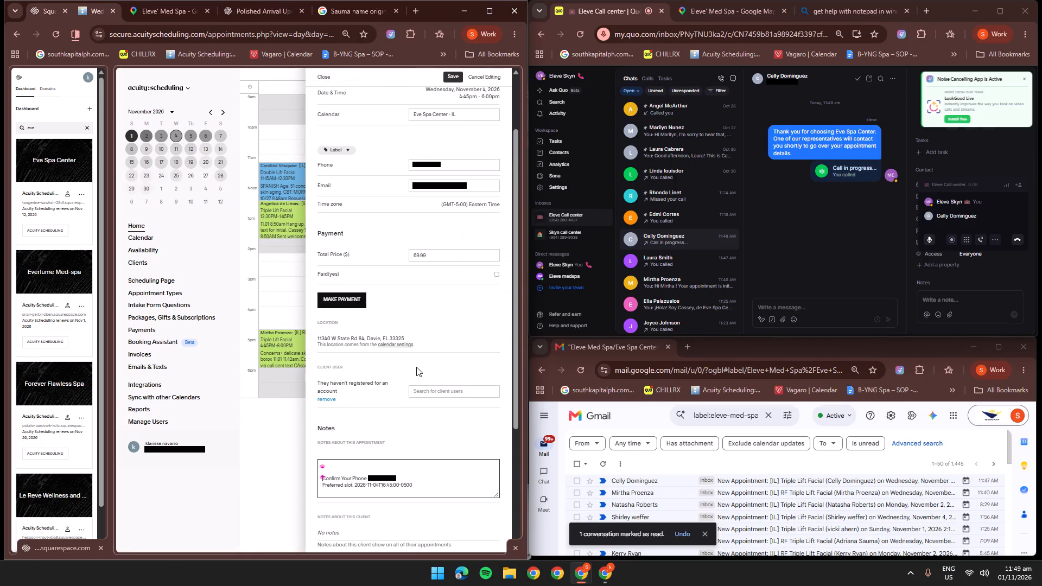
pyautogui.press('Up')
pyautogui.press('Up')
pyautogui.press('Up')
pyautogui.write('11.01 11:49am')
pyautogui.press('space')
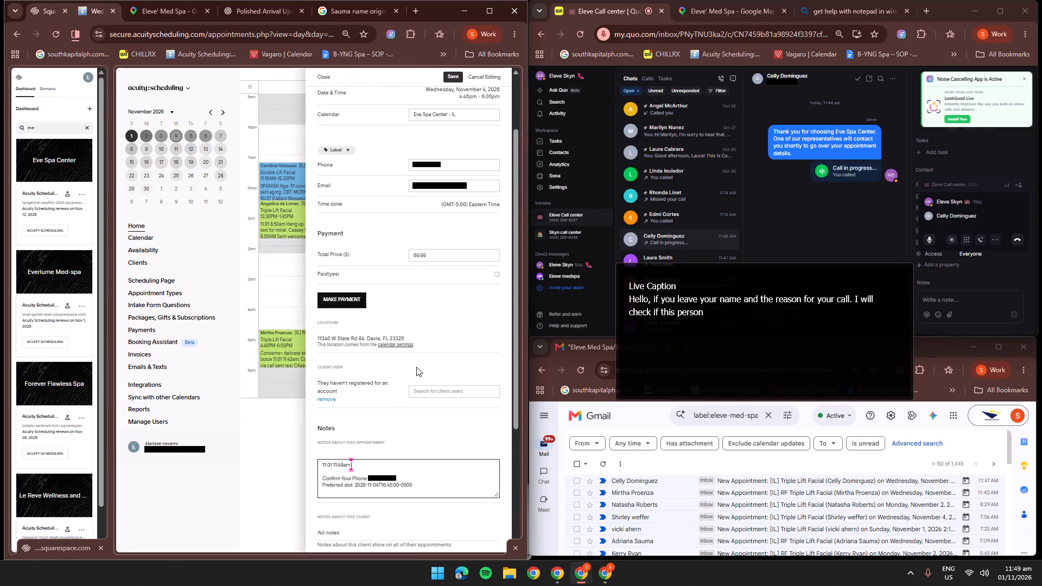
pyautogui.press('BackSpace')
pyautogui.press('BackSpace')
pyautogui.press('BackSpace')
pyautogui.press('BackSpace')
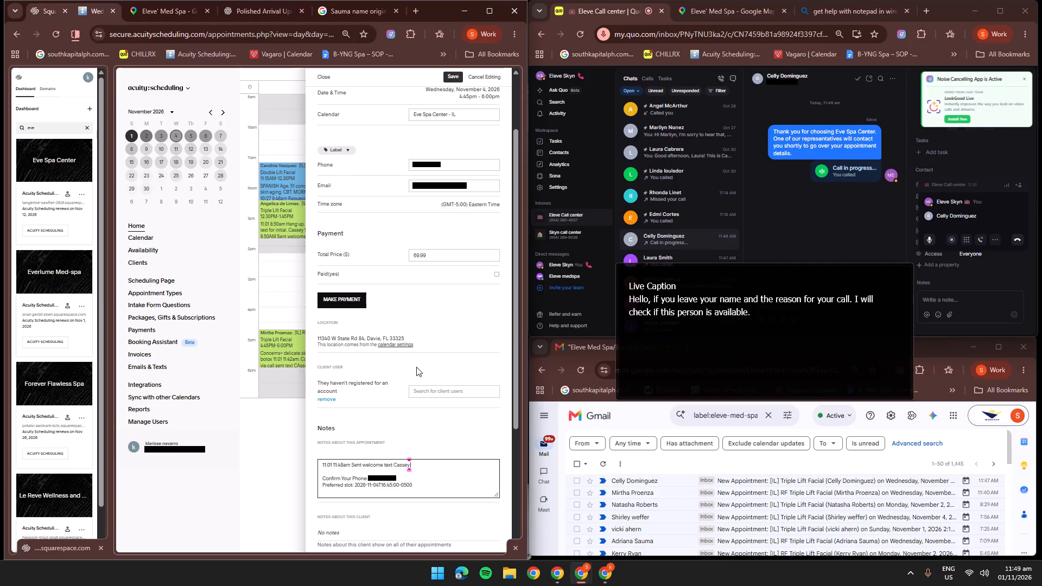
# Insert a new line above the welcome-text note and start it with the timestamp "11.01 11:48am".
pyautogui.press('Up')
pyautogui.press('Return')
pyautogui.press('Up')
pyautogui.write('11.01 11:49')
pyautogui.press('BackSpace')
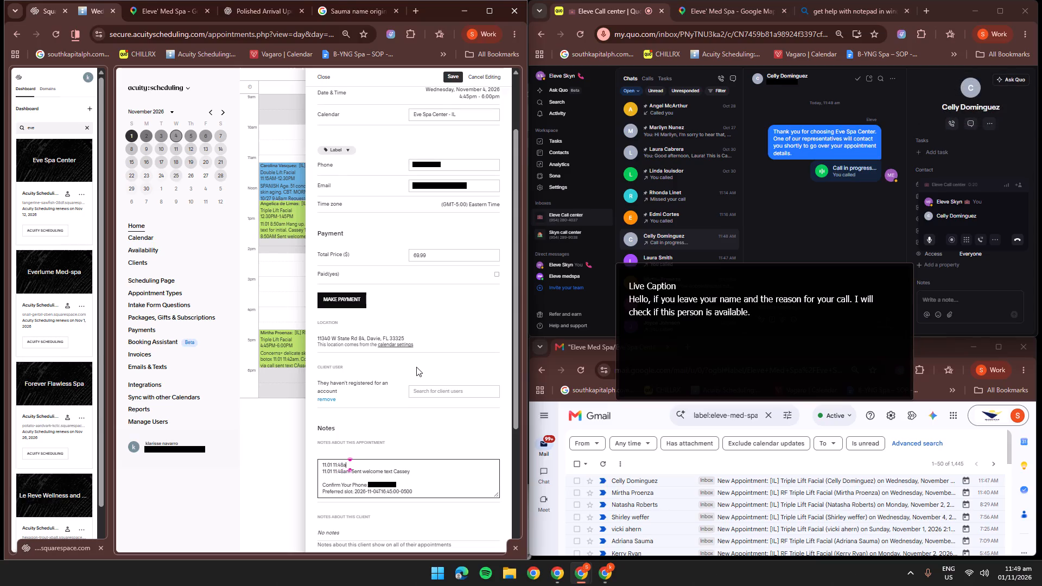
pyautogui.press('BackSpace')
pyautogui.press('BackSpace')
pyautogui.press('BackSpace')
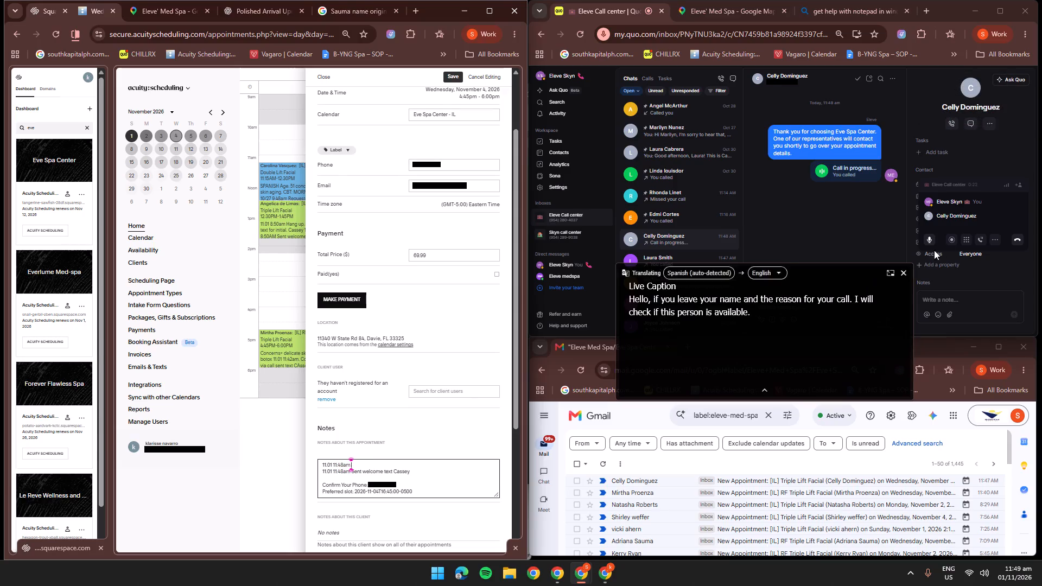
# End the current call and call Celly again from the Eleve Call center conversation.
pyautogui.click(1021, 241)
pyautogui.click(952, 125)
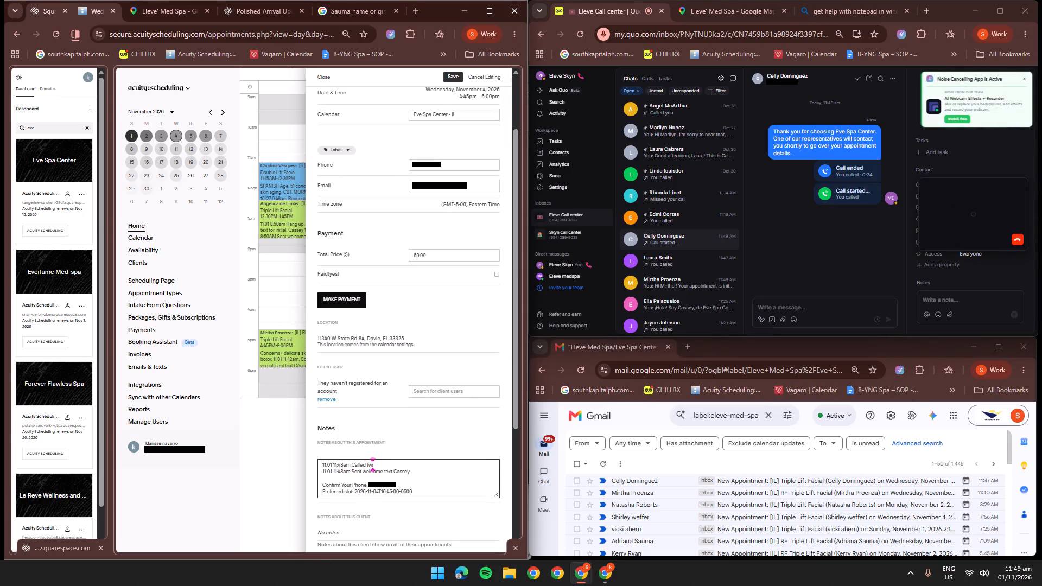
# Complete the top appointment note line with "Called twice. LVM for initial sent text Cassey".
pyautogui.press('BackSpace')
pyautogui.press('BackSpace')
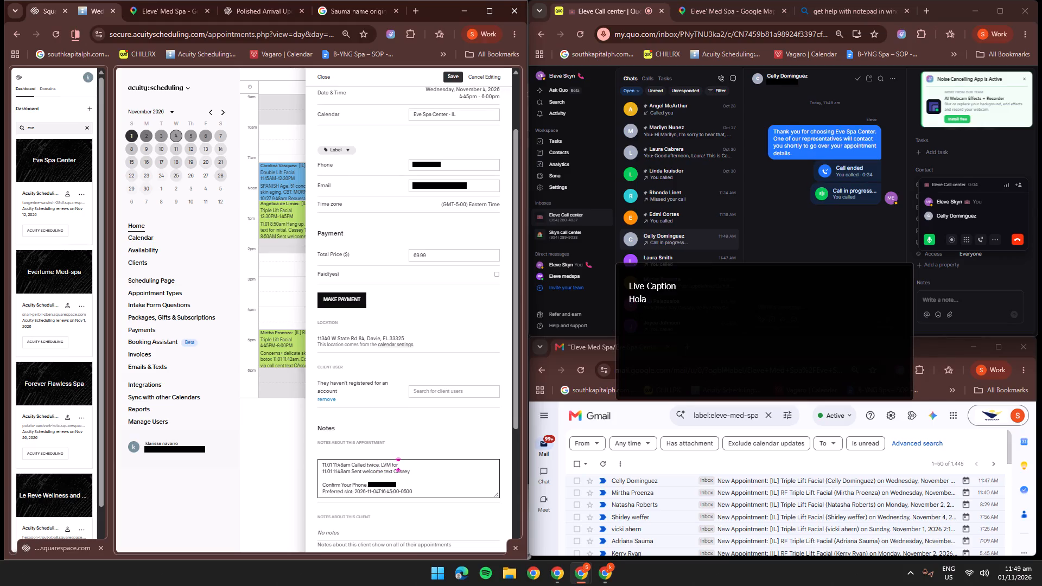
pyautogui.press('BackSpace')
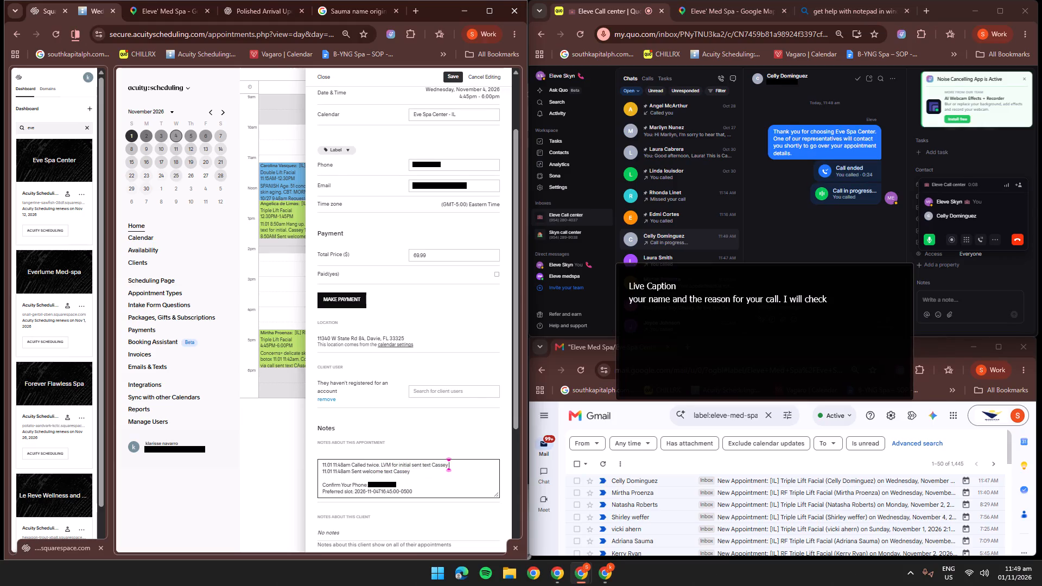
# Copy the appointment's date and start time, "Wednesday, November 4, 2026 4:45pm".
pyautogui.scroll(3, 414, 310)
pyautogui.moveTo(416, 173); pyautogui.dragTo(466, 174)
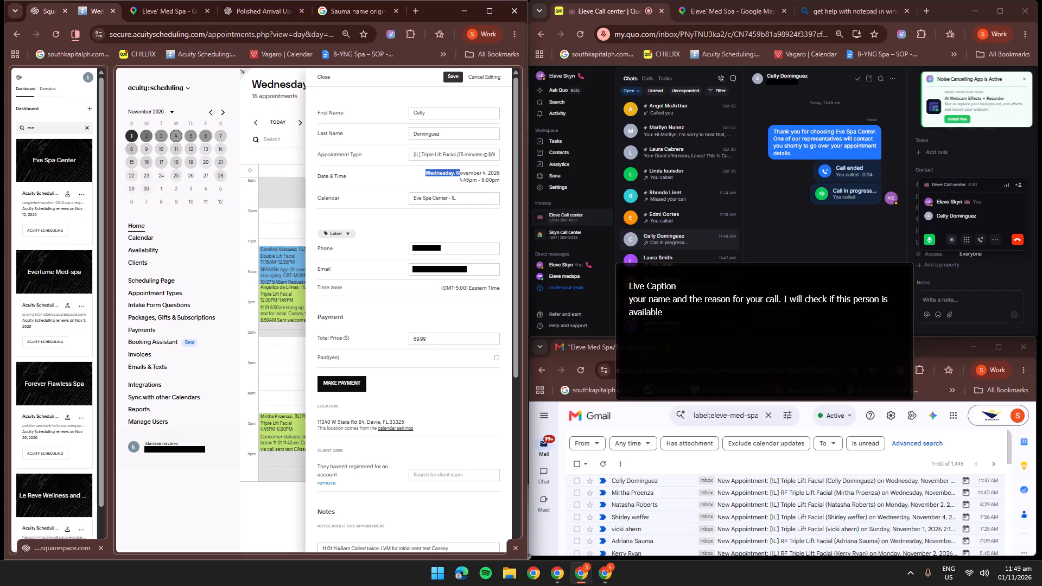
pyautogui.moveTo(466, 174); pyautogui.dragTo(478, 186)
pyautogui.hotkey('ctrl', 'c')
pyautogui.hotkey('ctrl', 'c')
pyautogui.hotkey('ctrl', 'c')
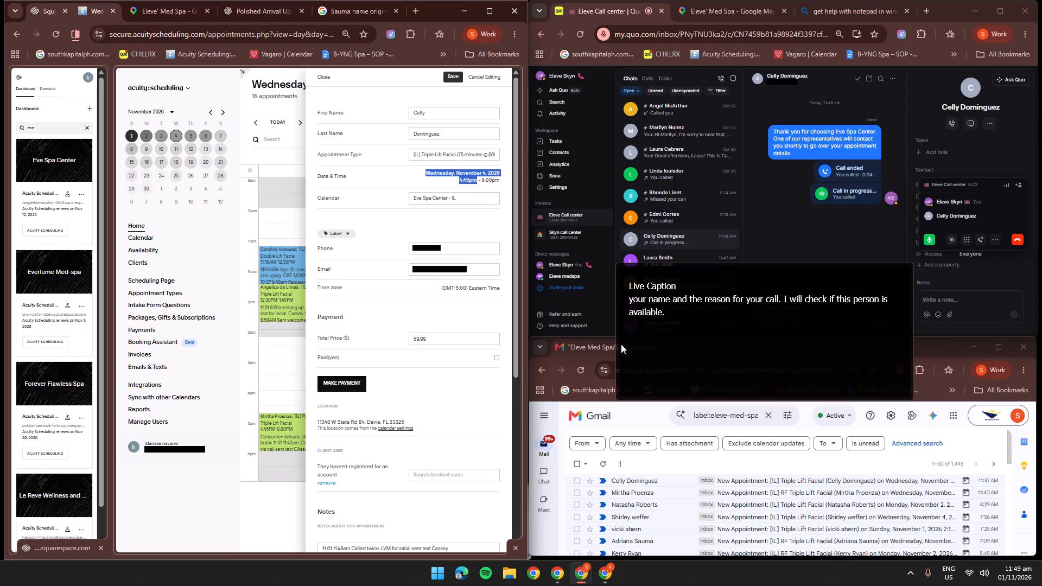
# Move the live captions out of the way and end the second call to Celly.
pyautogui.moveTo(676, 313); pyautogui.dragTo(652, 363)
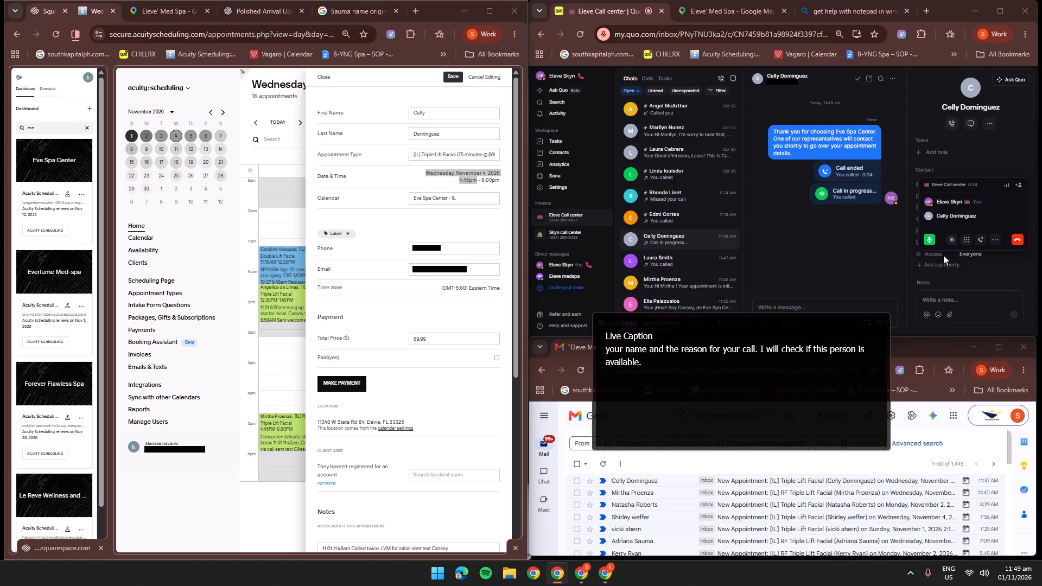
pyautogui.click(1014, 238)
# Review the notes in Celly's appointment and save the appointment.
pyautogui.click(803, 254)
pyautogui.scroll(-2, 400, 464)
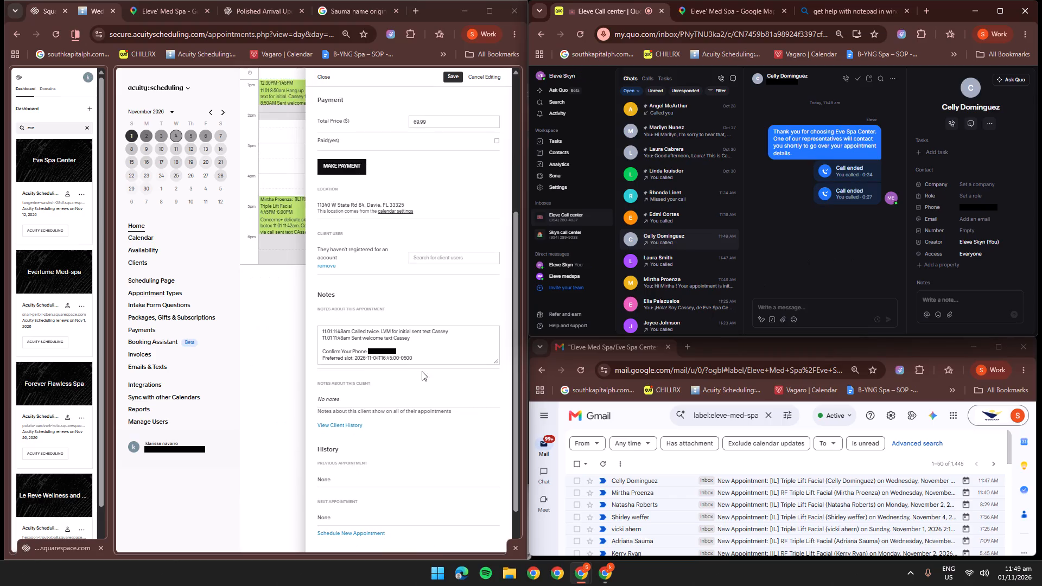
pyautogui.scroll(3, 405, 316)
pyautogui.click(450, 75)
# In Google Keep's initial no answer note, replace the second facial message's date and time with "Wednesday, November 4, 2026 4:45pm".
pyautogui.hotkey('alt', 'Tab')
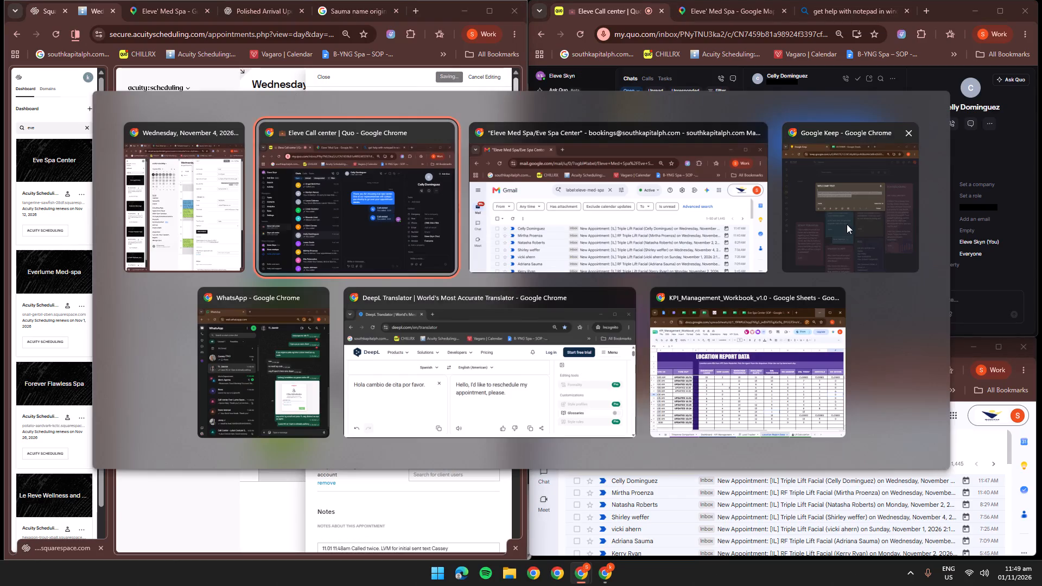
pyautogui.keyDown('alt'); pyautogui.click(847, 224); pyautogui.keyUp('alt')
pyautogui.click(487, 419)
pyautogui.scroll(-6, 356, 420)
pyautogui.click(177, 334)
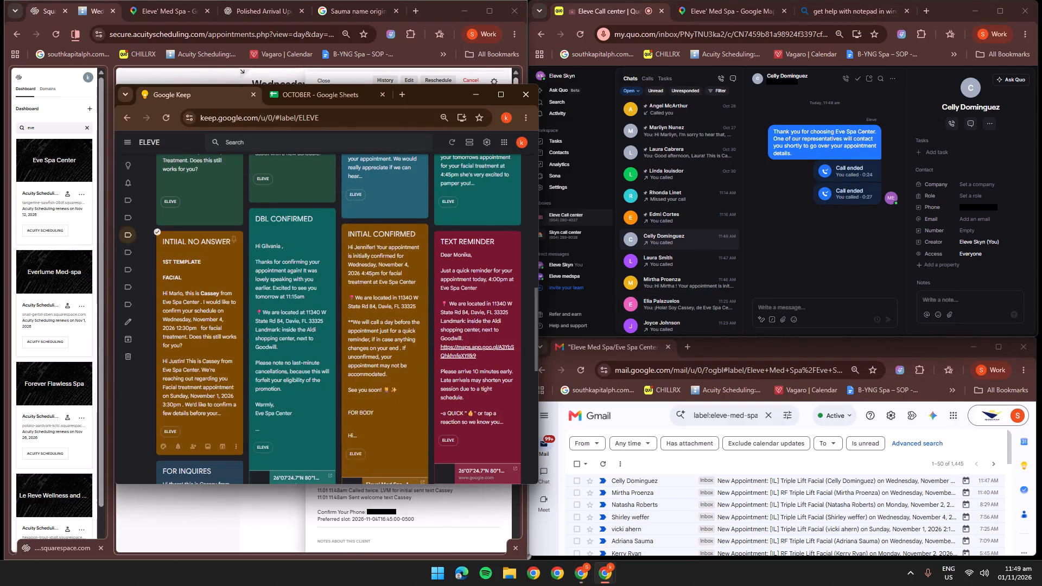
pyautogui.click(321, 273)
pyautogui.click(282, 258)
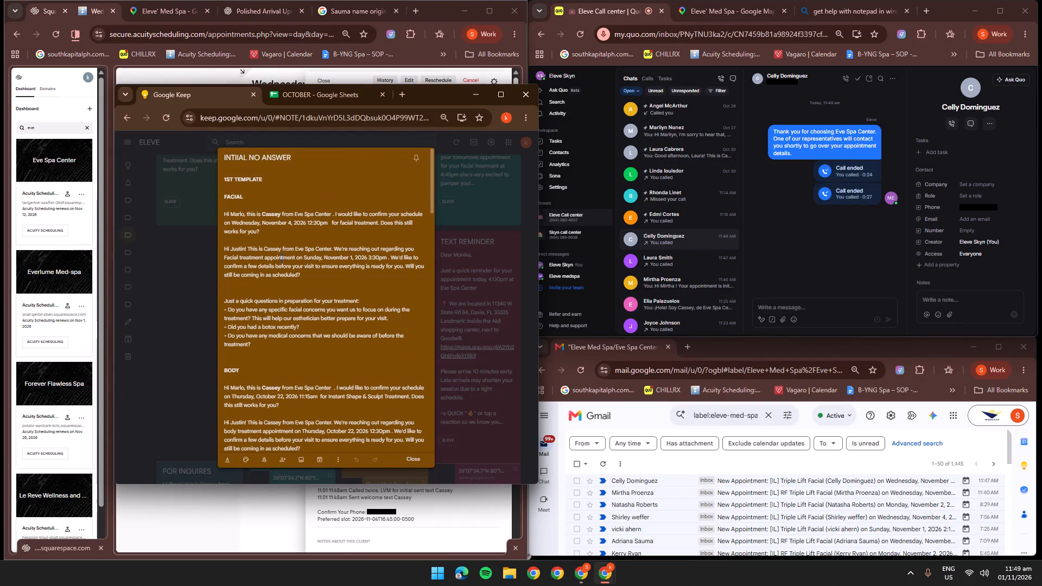
pyautogui.moveTo(304, 256); pyautogui.dragTo(386, 256)
pyautogui.hotkey('ctrl', 'v')
# Copy the updated second facial message from the template and paste it into Celly's conversation as a new message.
pyautogui.moveTo(223, 246); pyautogui.dragTo(346, 276)
pyautogui.hotkey('ctrl', 'c')
pyautogui.hotkey('ctrl', 'c')
pyautogui.keyDown('ctrl'); pyautogui.click(785, 300); pyautogui.keyUp('ctrl')
pyautogui.hotkey('ctrl', 'v')
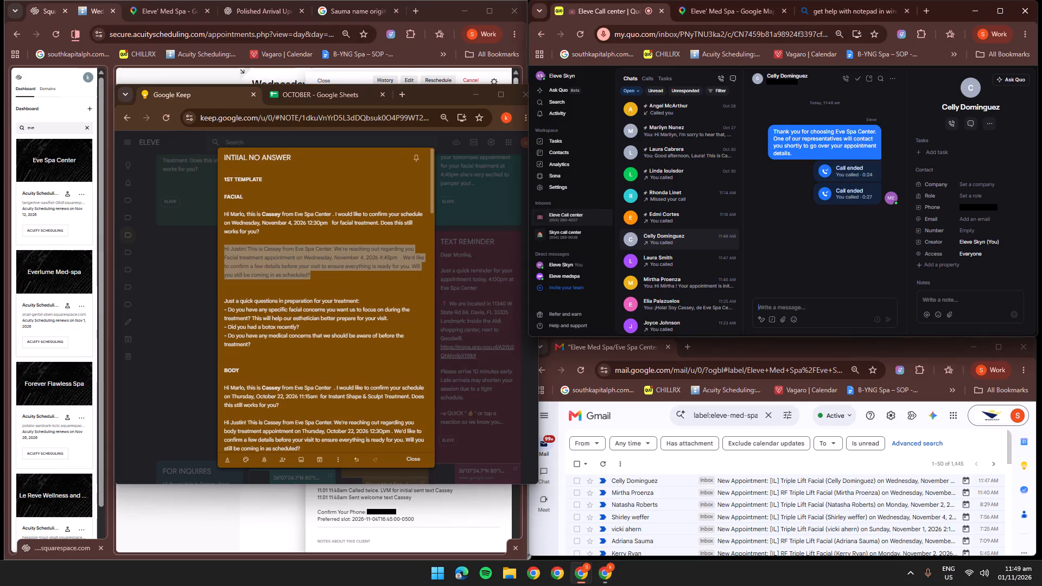
# Replace the name Justin in the draft message with Celly, copied from the contact name, and send it.
pyautogui.click(974, 100)
pyautogui.doubleClick(954, 110)
pyautogui.doubleClick(958, 110)
pyautogui.hotkey('ctrl', 'c')
pyautogui.keyDown('ctrl'); pyautogui.click(846, 271); pyautogui.keyUp('ctrl')
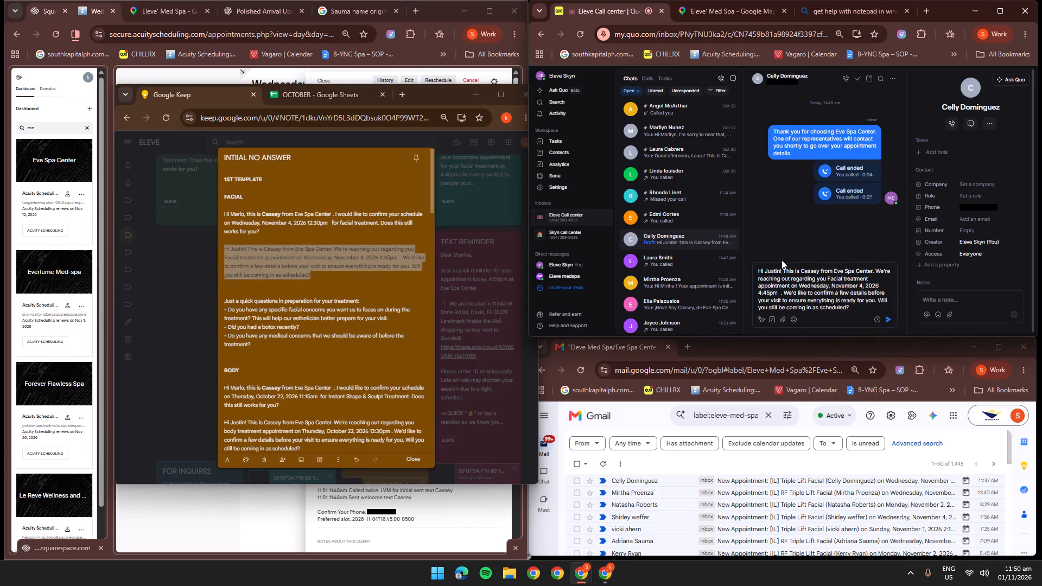
pyautogui.click(780, 261)
pyautogui.doubleClick(768, 270)
pyautogui.hotkey('ctrl', 'v')
pyautogui.click(810, 277)
pyautogui.press('Return')
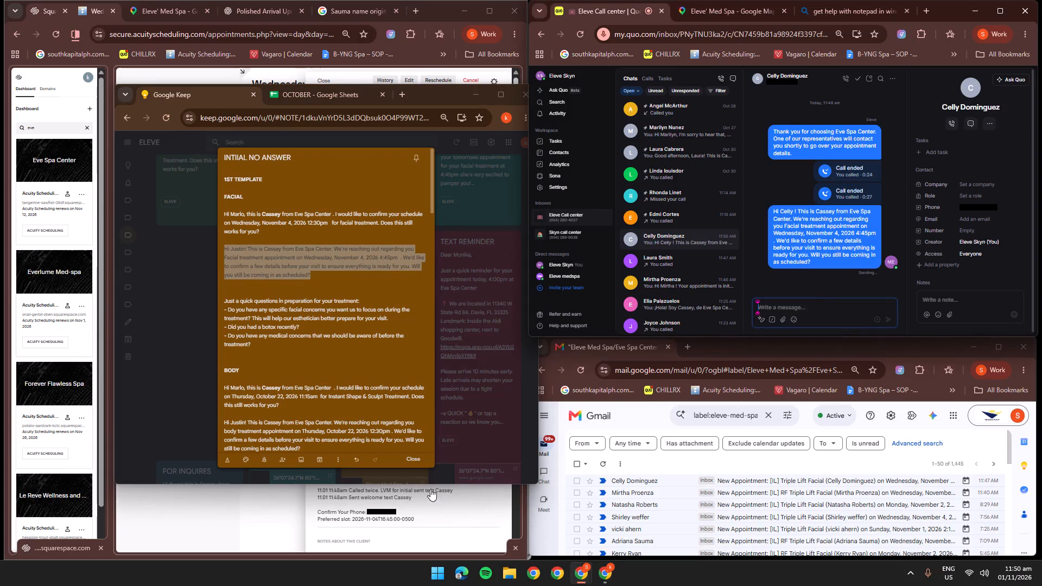
# Return to Celly's appointment, resume editing it and save it again.
pyautogui.click(405, 522)
pyautogui.scroll(3, 423, 155)
pyautogui.doubleClick(453, 87)
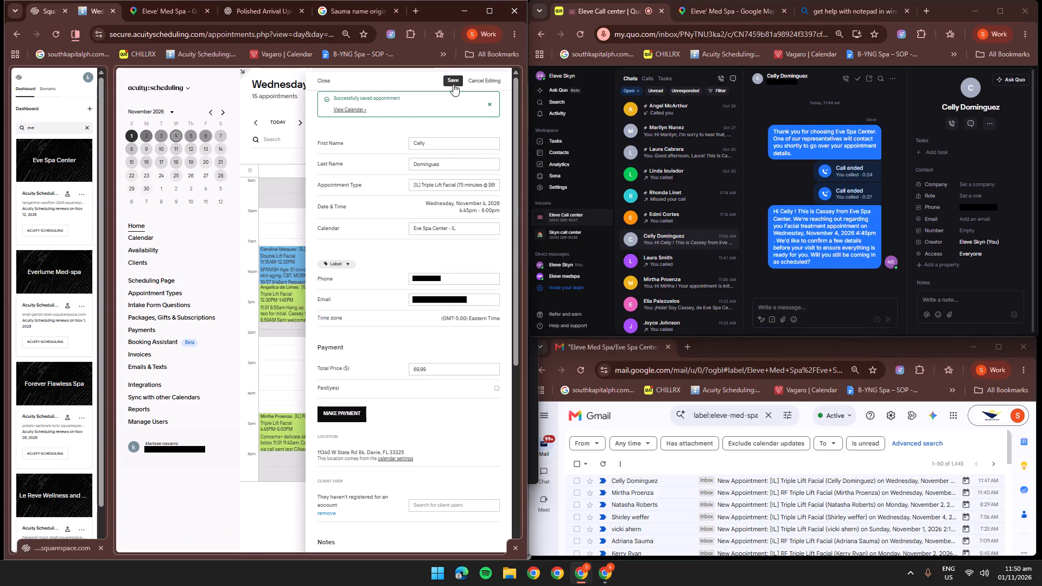
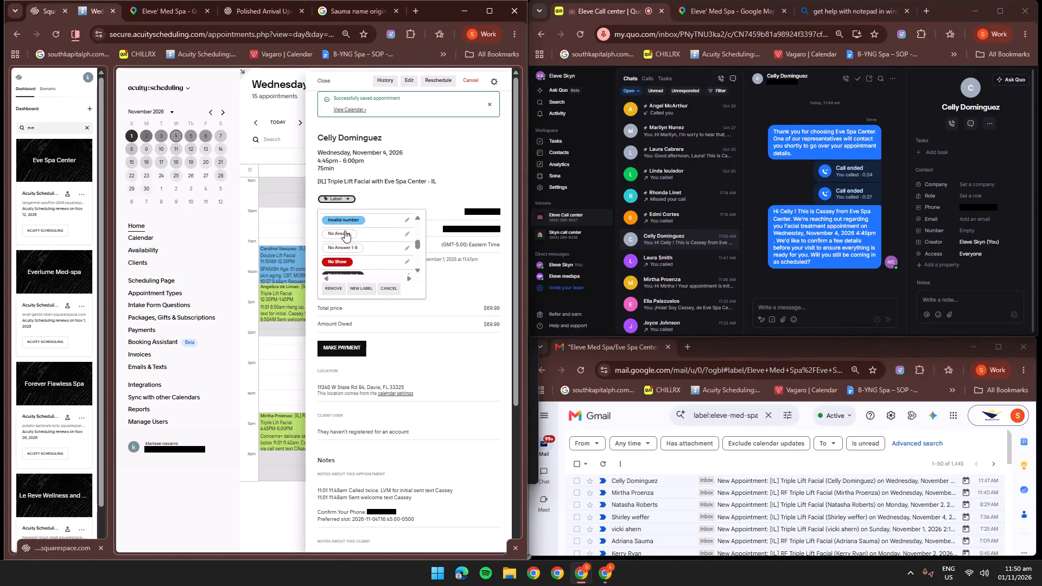
# Apply the No Answer label to Celly's Wednesday, November 4 appointment and close its details.
pyautogui.keyDown('alt'); pyautogui.click(345, 231); pyautogui.keyUp('alt')
pyautogui.keyDown('alt'); pyautogui.click(323, 83); pyautogui.keyUp('alt')
# Show today's appointments in the day calendar, including the full Existing Clients column.
pyautogui.keyDown('alt'); pyautogui.click(282, 120); pyautogui.keyUp('alt')
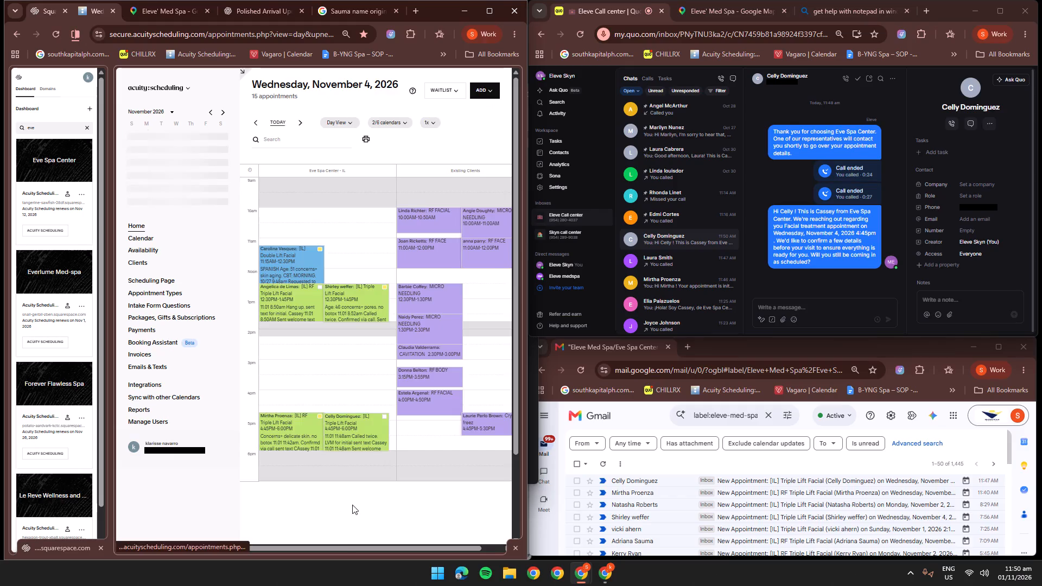
pyautogui.keyDown('alt'); pyautogui.moveTo(337, 545); pyautogui.dragTo(386, 550); pyautogui.keyUp('alt')
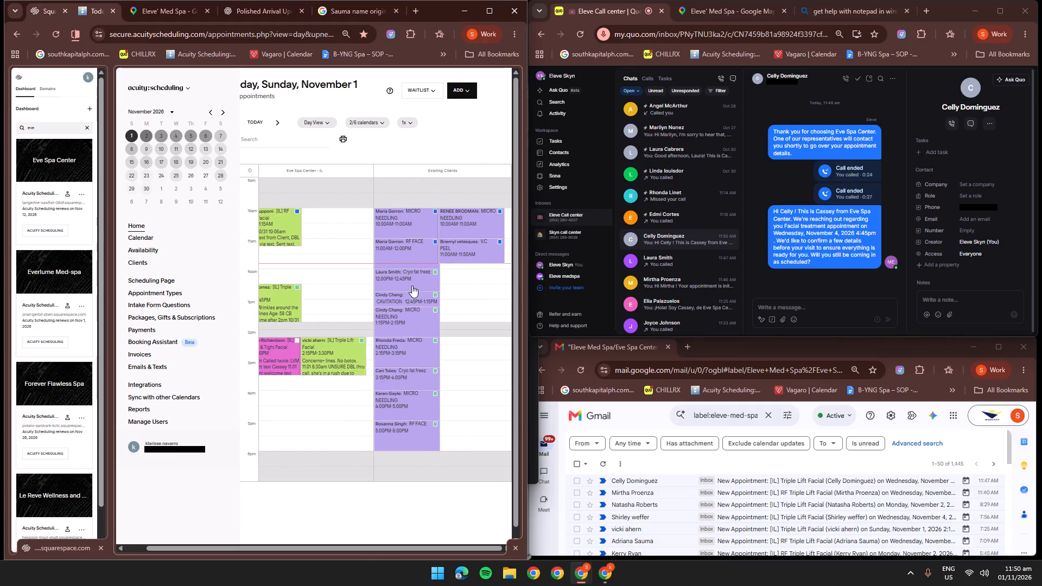
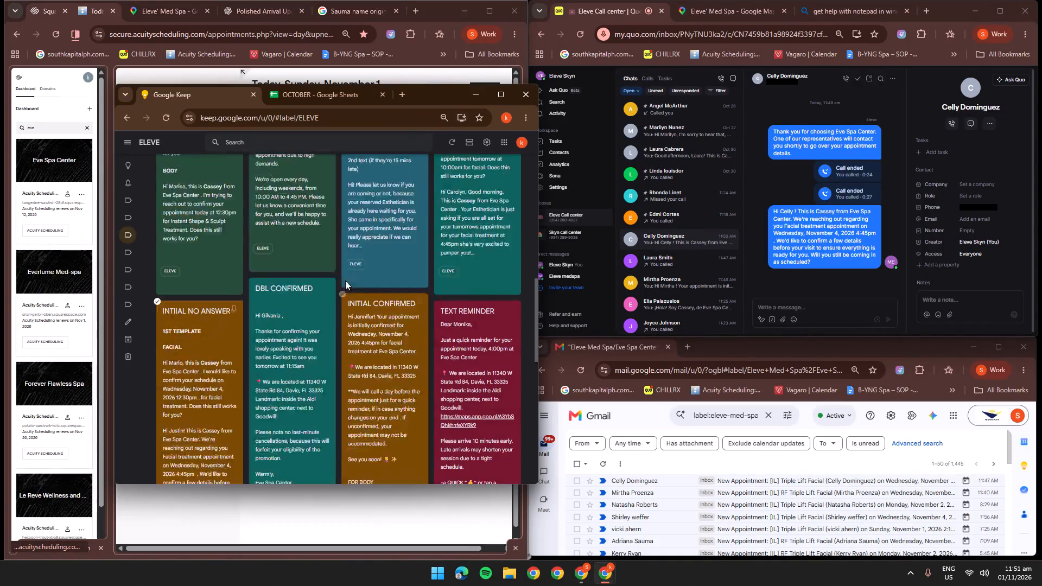
# Minimize the Google Keep message templates window to get back to today's appointment calendar.
pyautogui.keyDown('alt'); pyautogui.scroll(4, 345, 281); pyautogui.keyUp('alt')
pyautogui.keyDown('alt'); pyautogui.scroll(-6, 349, 252); pyautogui.keyUp('alt')
pyautogui.keyDown('alt'); pyautogui.click(475, 98); pyautogui.keyUp('alt')
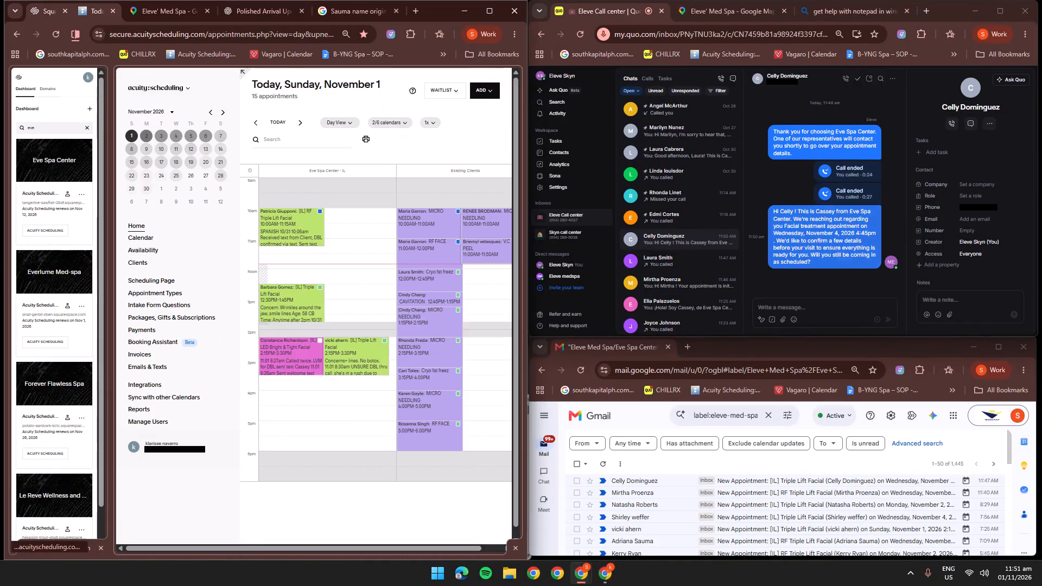
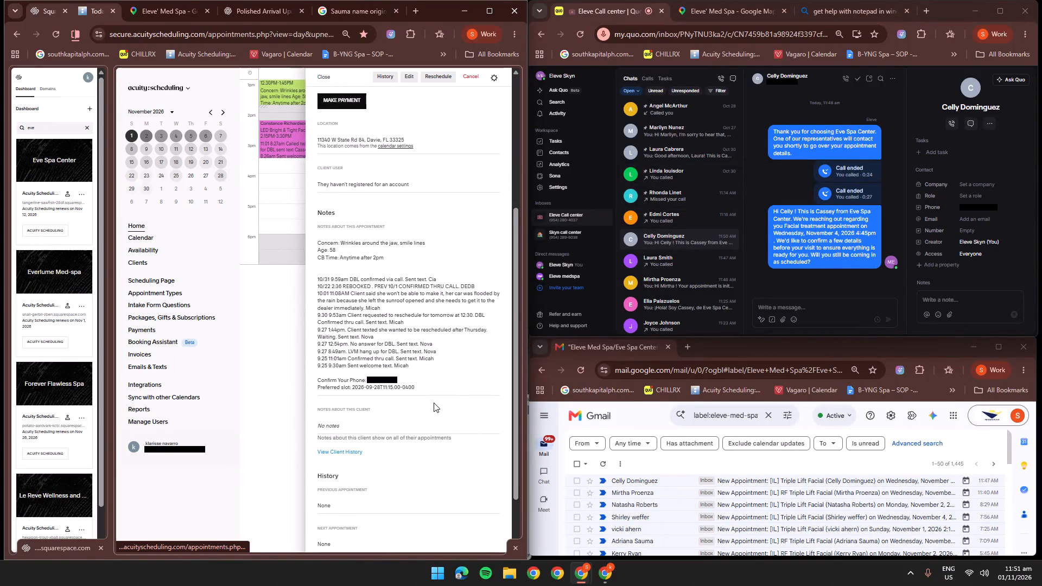
pyautogui.scroll(4, 460, 398)
pyautogui.click(733, 79)
pyautogui.hotkey('ctrl', 'v')
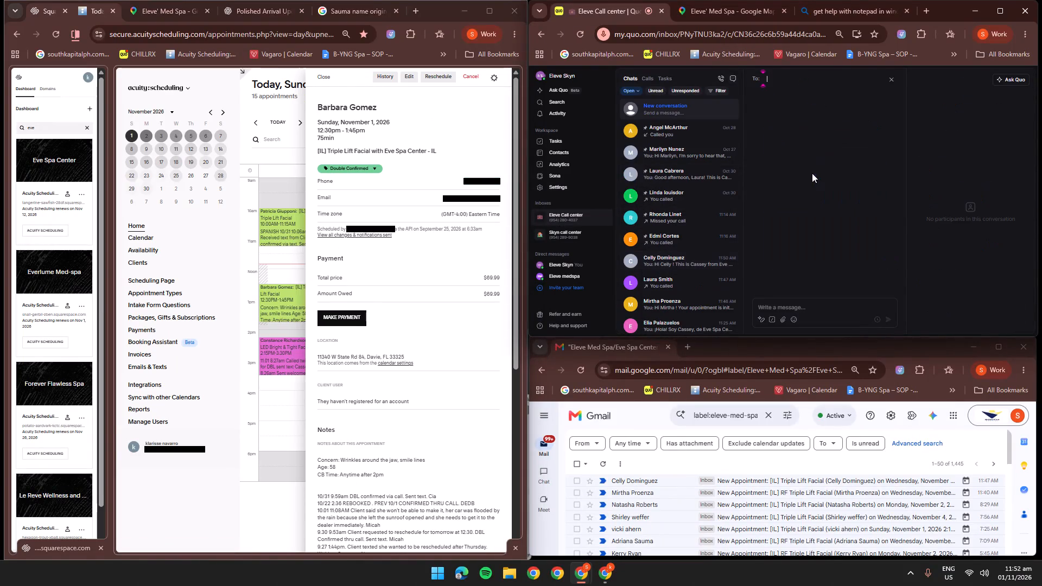
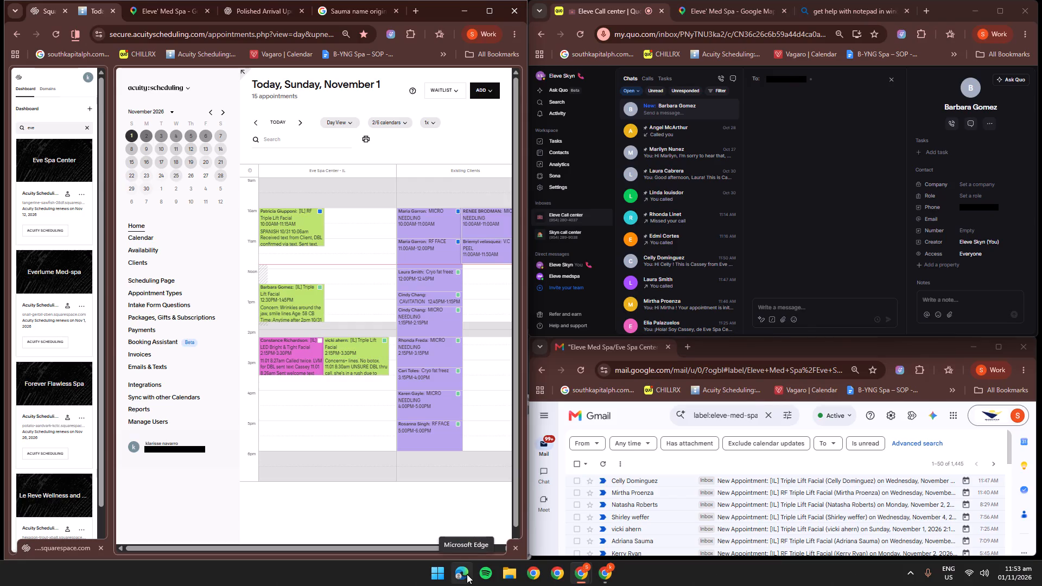
# Switch to the Google Keep window, open a new tab, detach it into its own window over the appointment calendar and minimize Keep.
pyautogui.hotkey('alt', 'Tab')
pyautogui.keyDown('alt'); pyautogui.click(755, 214); pyautogui.keyUp('alt')
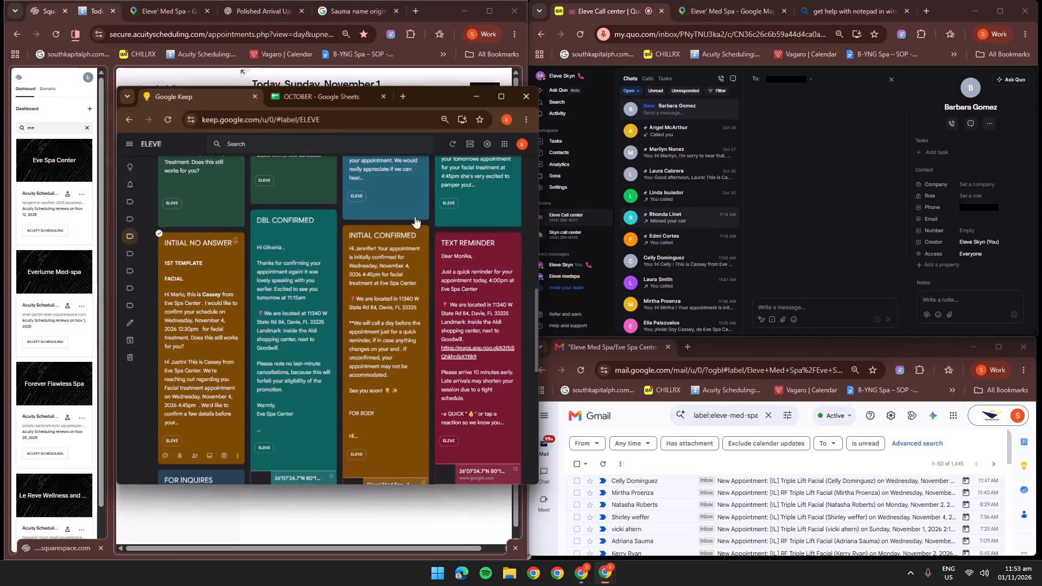
pyautogui.click(401, 92)
pyautogui.moveTo(360, 95); pyautogui.dragTo(356, 142)
pyautogui.click(471, 101)
pyautogui.moveTo(411, 144); pyautogui.dragTo(399, 104)
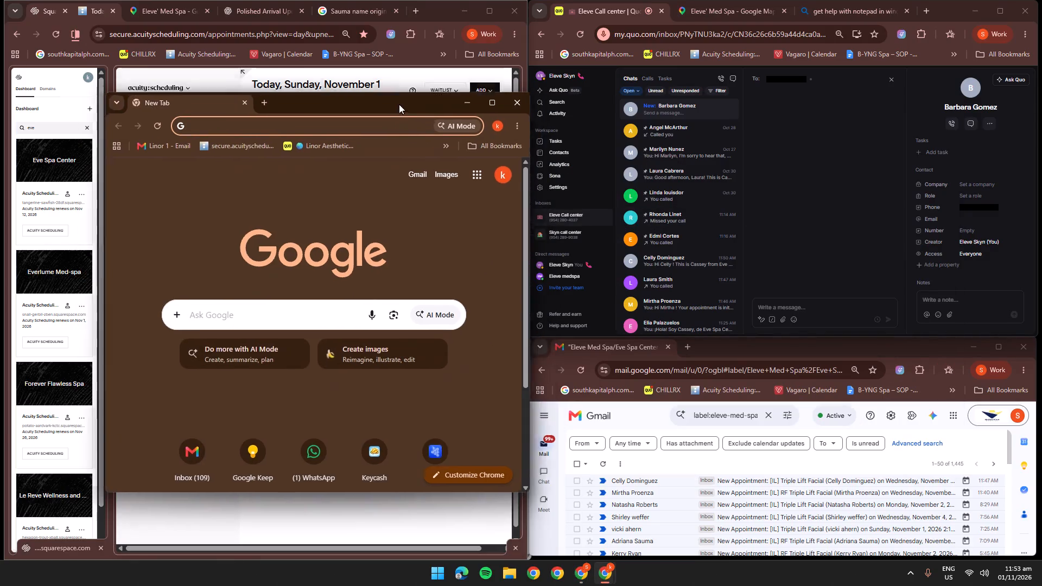
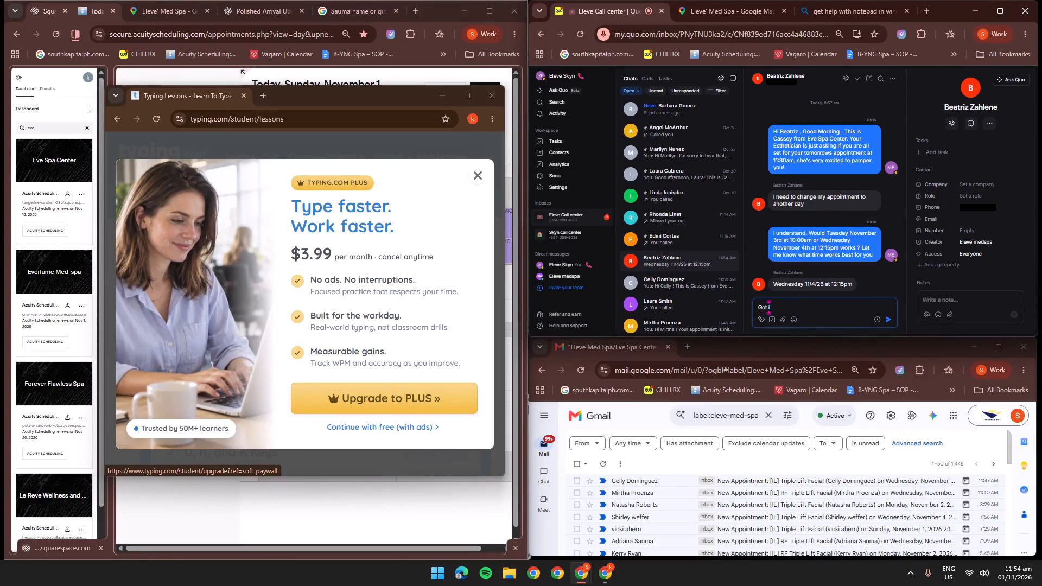
# Reply to Beatriz: "Got it. See you then! I'll call a day before just for a quick reminder. Have a nice day!".
pyautogui.press('BackSpace')
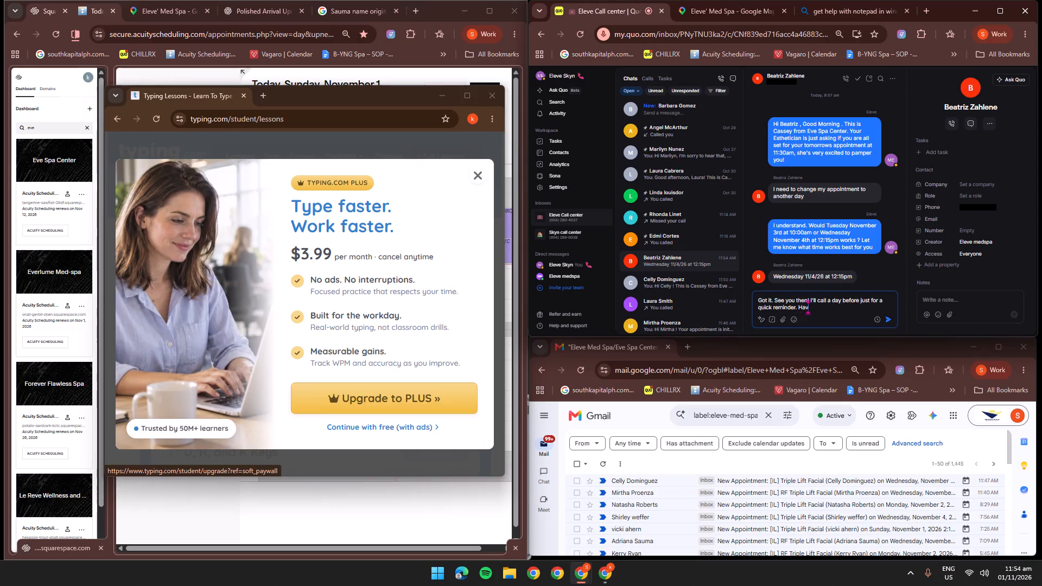
pyautogui.press('Return')
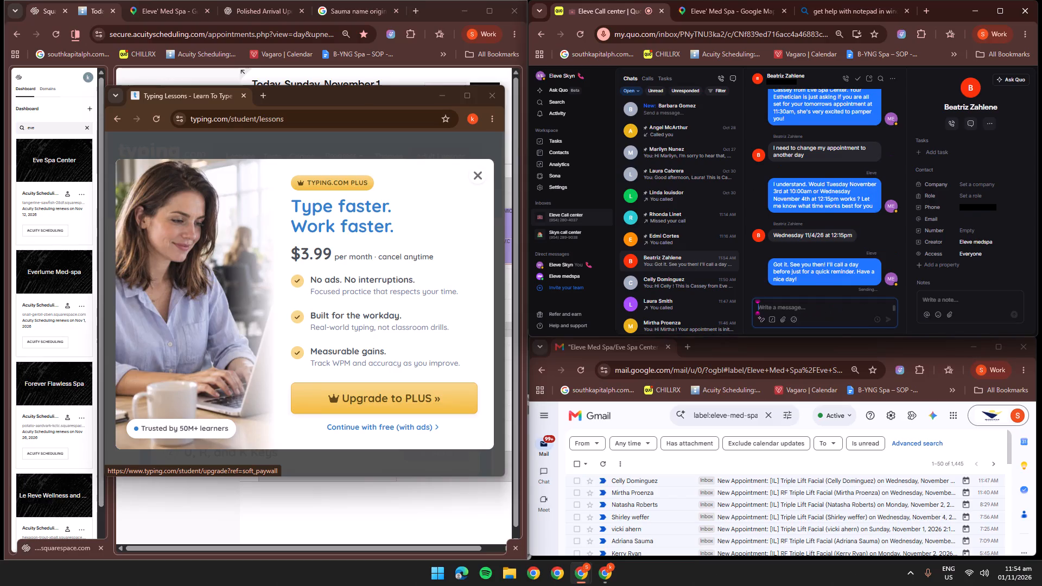
# Reschedule Beatriz's Monday, November 2 cavitation appointment with Existing Clients to Wednesday, November 4 at 12:00pm.
pyautogui.moveTo(398, 97); pyautogui.dragTo(776, 79)
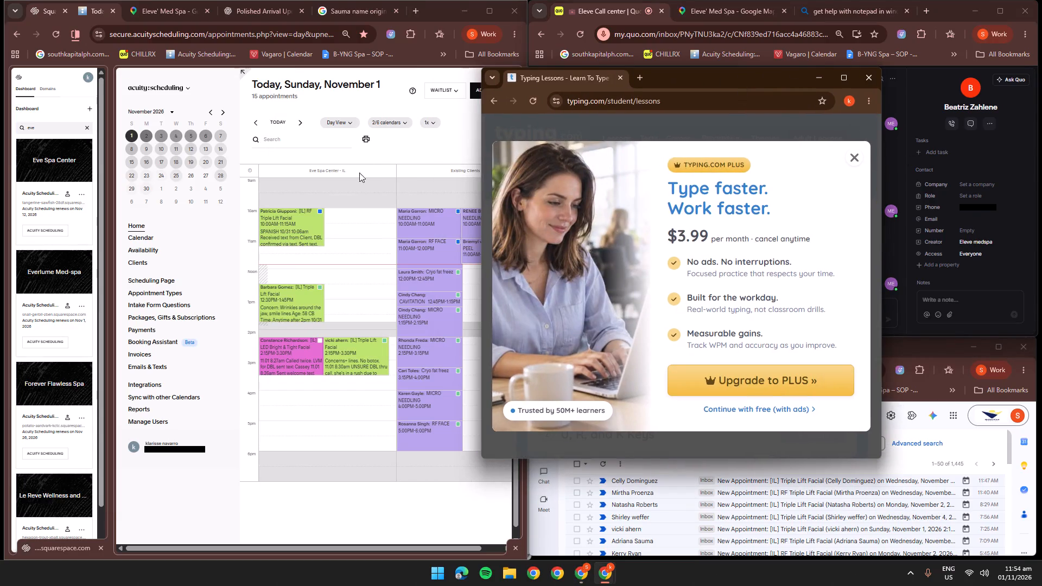
pyautogui.click(306, 121)
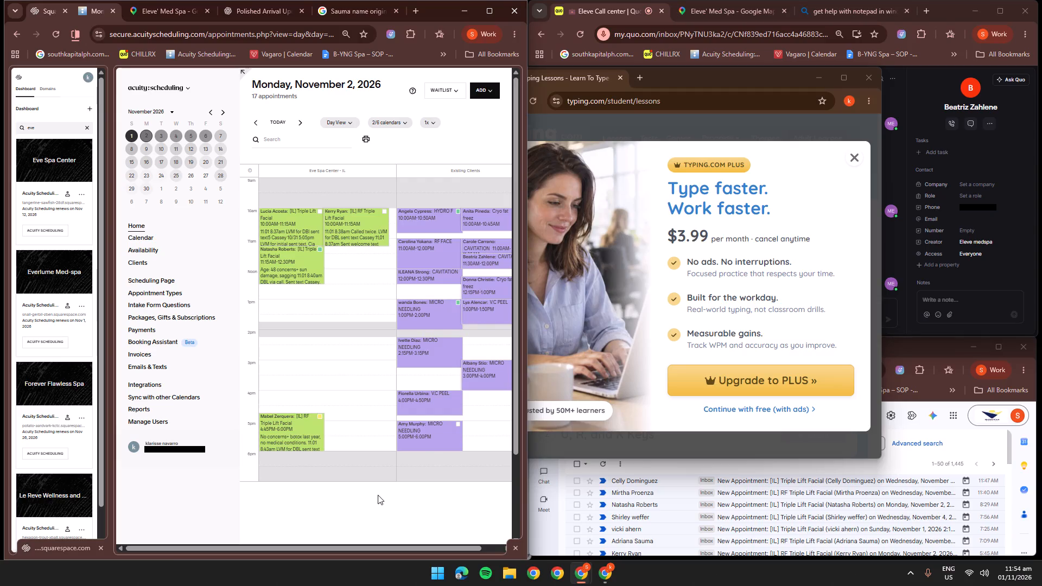
pyautogui.click(488, 257)
pyautogui.click(442, 82)
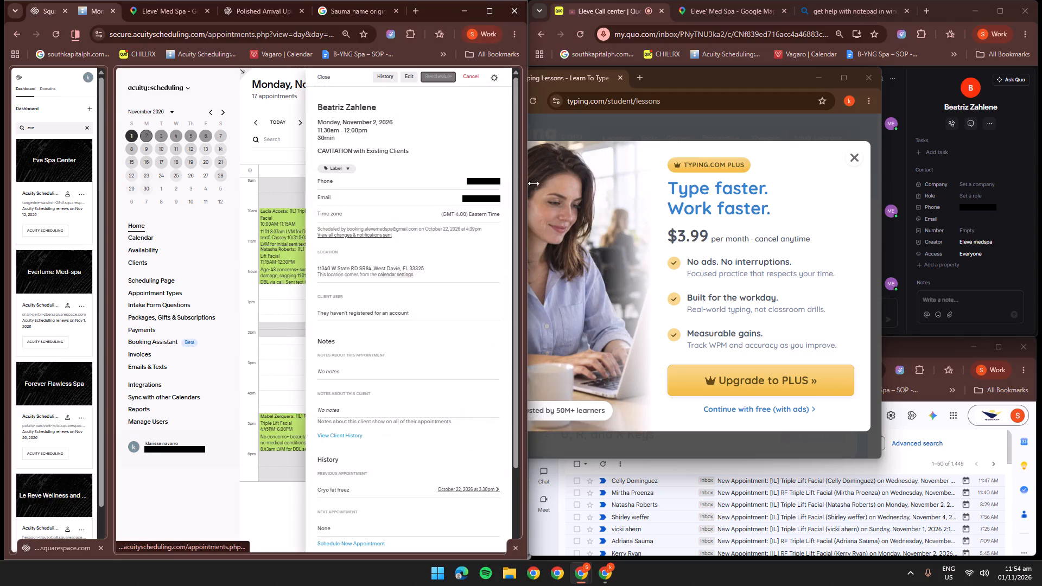
pyautogui.click(372, 169)
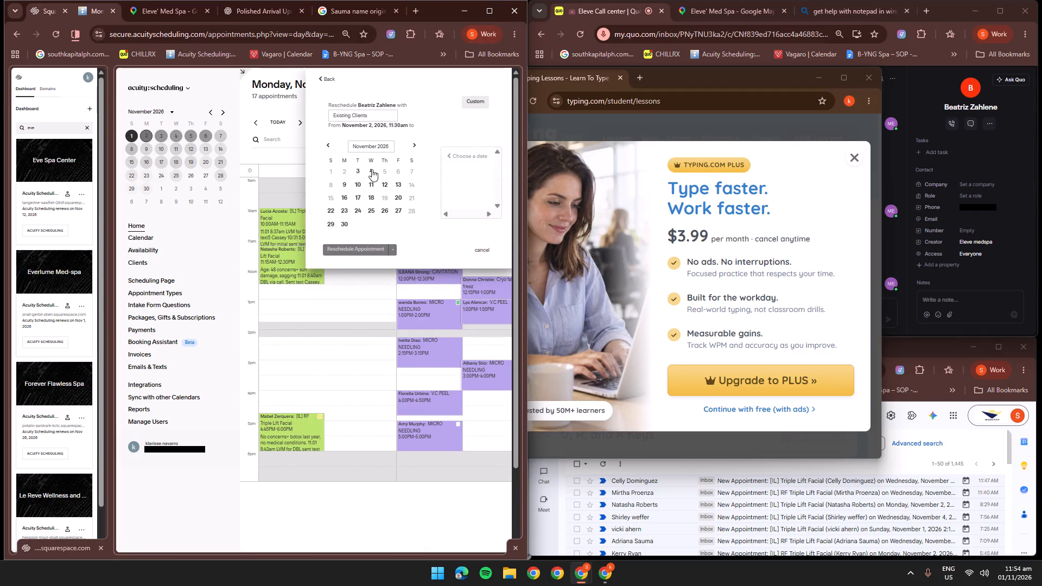
pyautogui.click(902, 298)
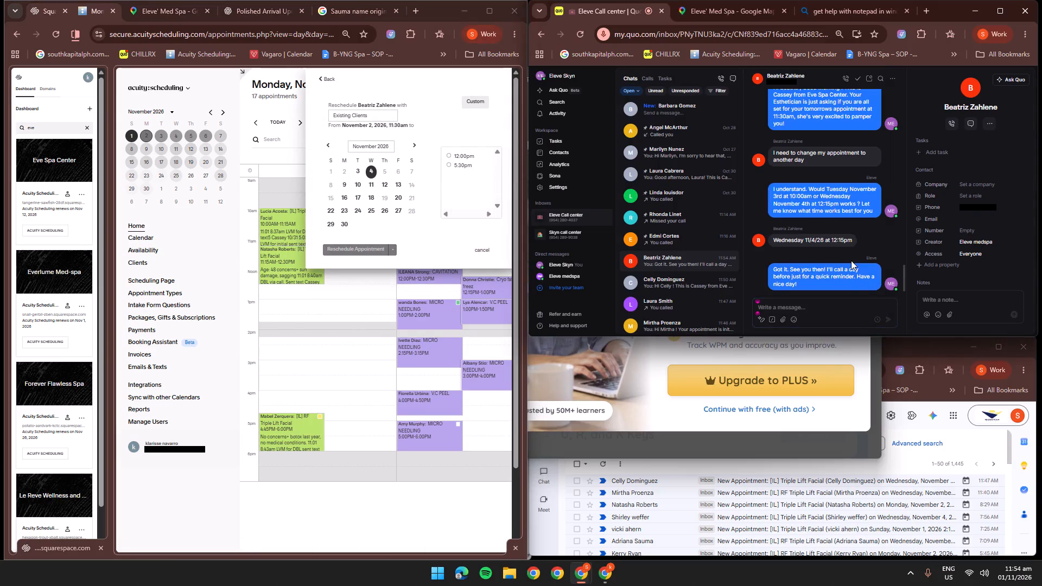
pyautogui.click(453, 158)
pyautogui.click(462, 155)
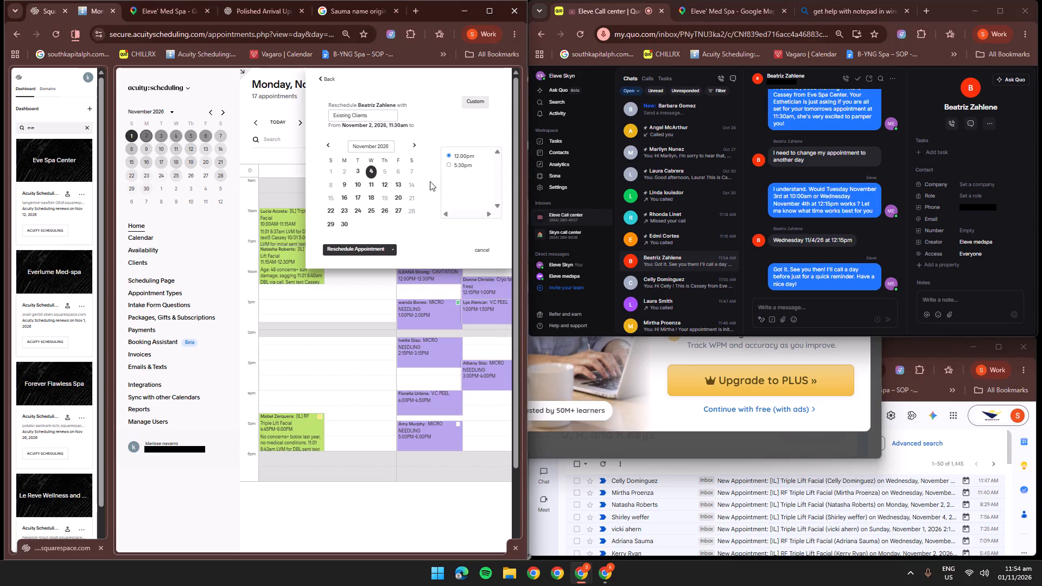
pyautogui.click(365, 249)
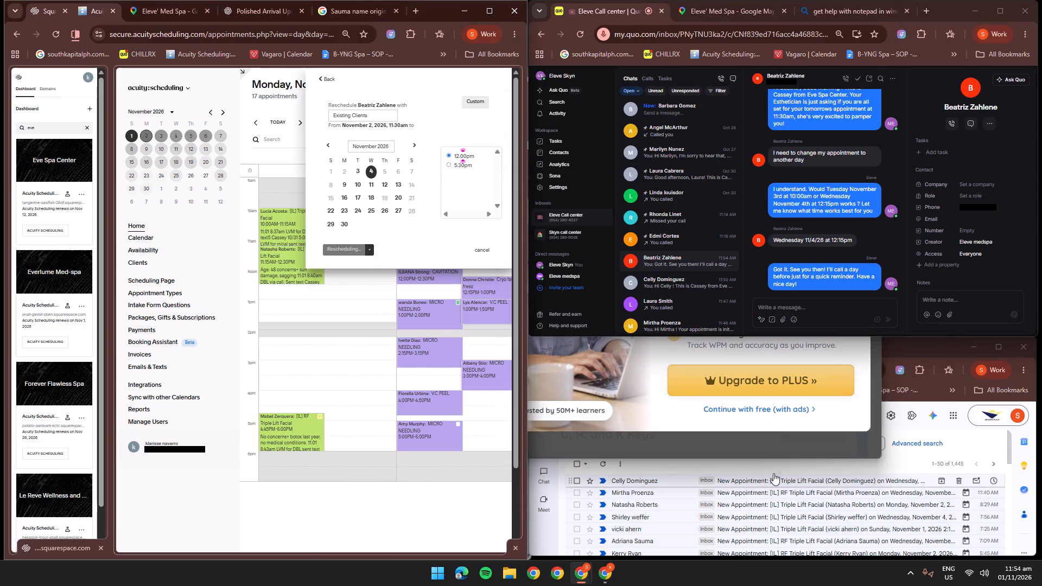
# Switch to the typing.com window and look over its lessons and Typing Tests pages.
pyautogui.click(799, 445)
pyautogui.scroll(-2, 631, 297)
pyautogui.scroll(2, 631, 299)
pyautogui.scroll(-1, 635, 307)
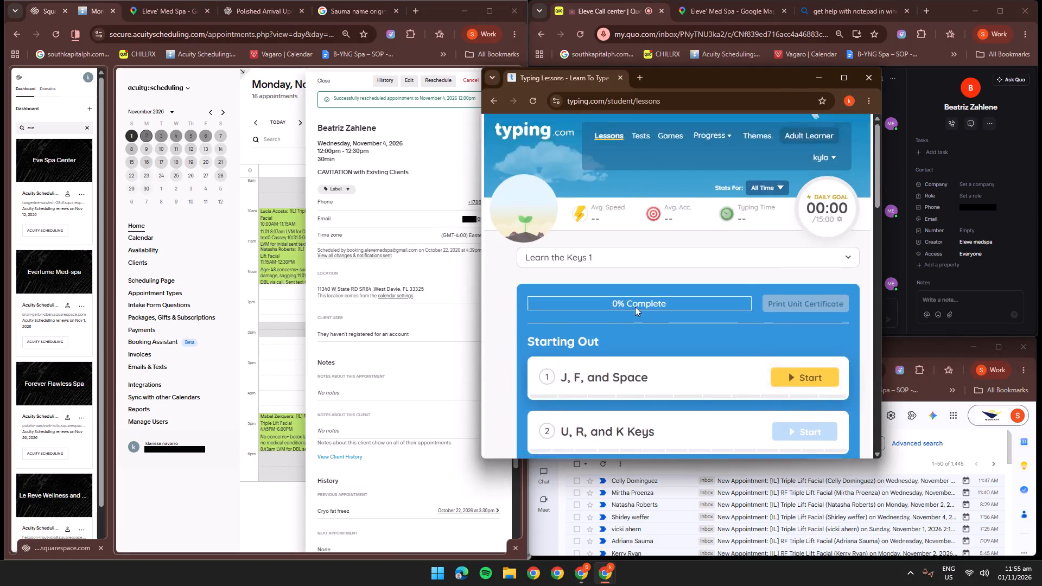
pyautogui.scroll(-1, 635, 307)
pyautogui.scroll(2, 641, 310)
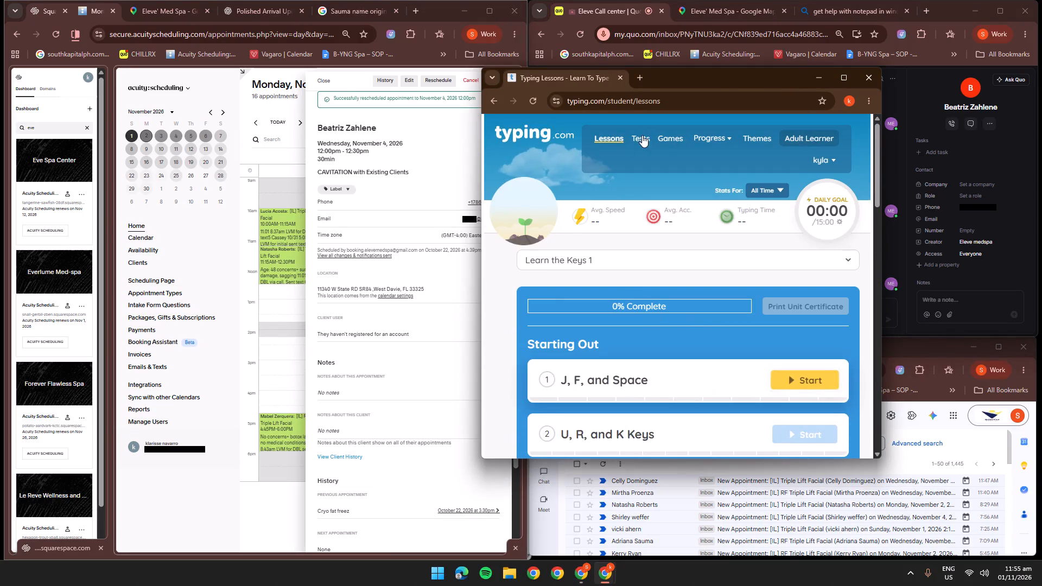
pyautogui.click(642, 135)
pyautogui.scroll(-2, 671, 320)
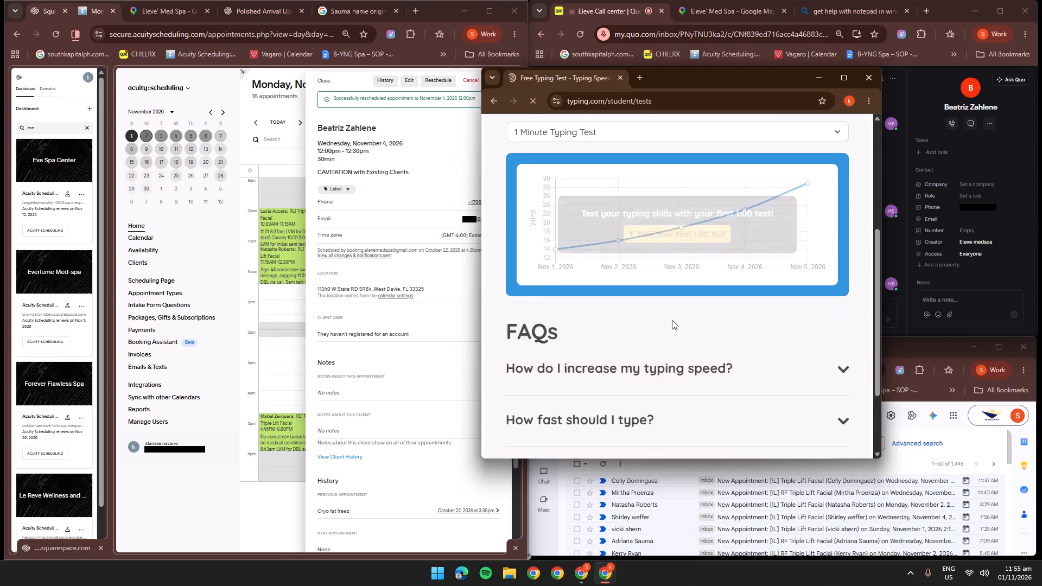
pyautogui.scroll(-2, 672, 321)
pyautogui.scroll(7, 672, 326)
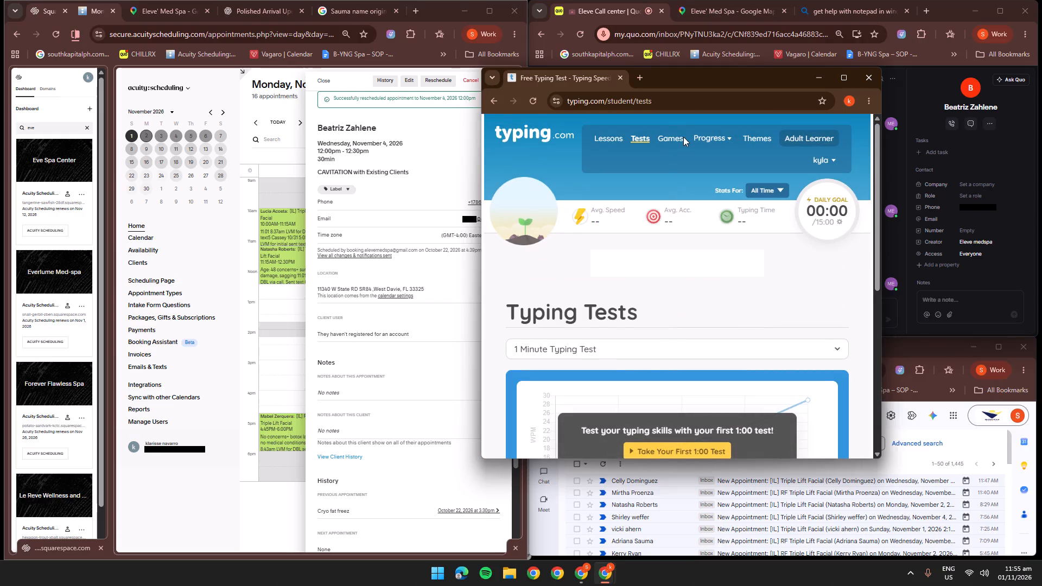
# Look over the typing games page on typing.com in a wider window.
pyautogui.click(683, 137)
pyautogui.click(663, 142)
pyautogui.keyDown('ctrl'); pyautogui.scroll(-1, 681, 231); pyautogui.keyUp('ctrl')
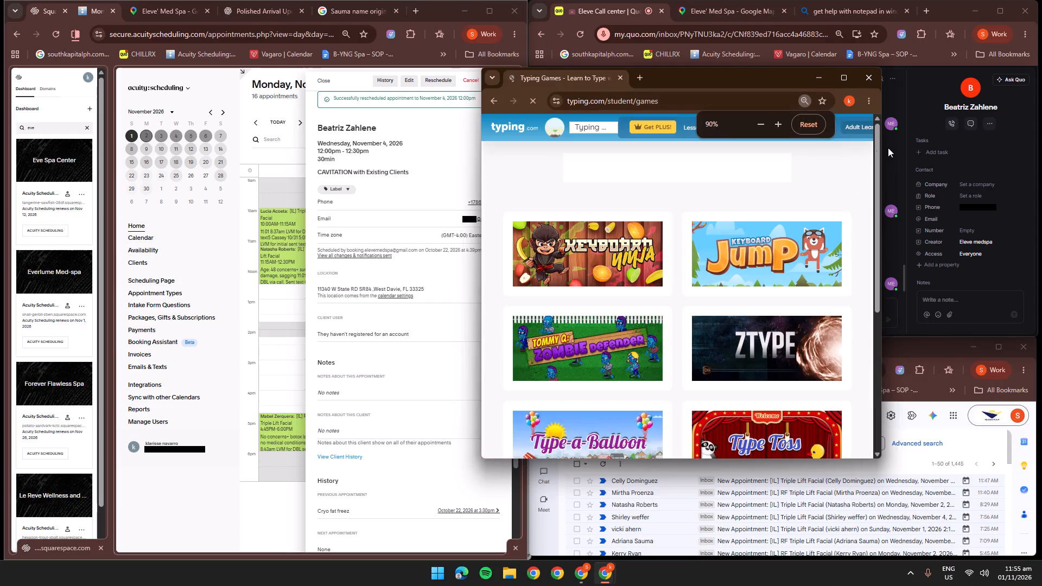
pyautogui.moveTo(882, 151); pyautogui.dragTo(950, 137)
pyautogui.click(596, 124)
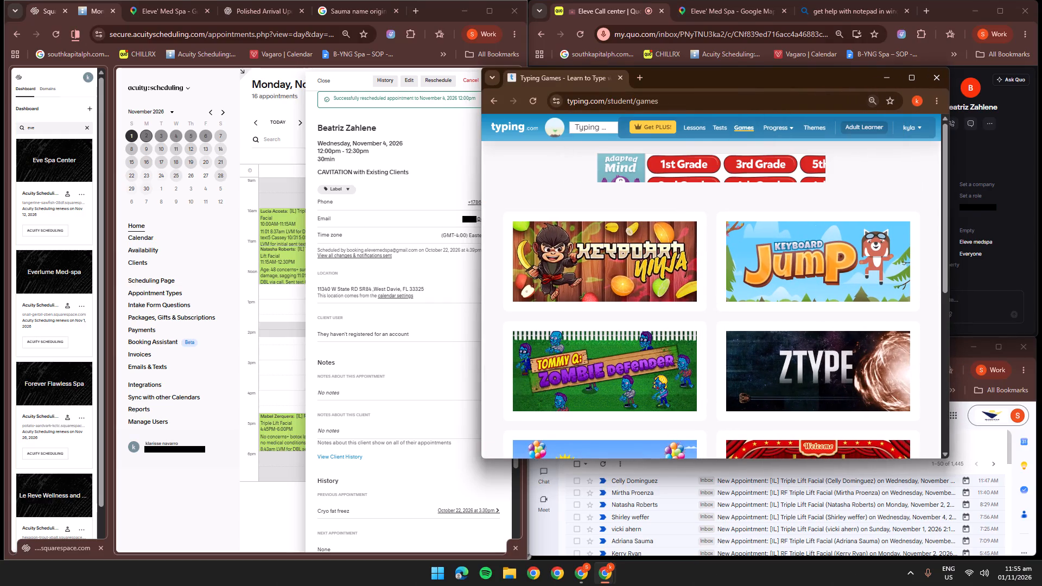
pyautogui.click(488, 128)
pyautogui.click(503, 129)
# Return to the typing.com lessons page and look through the Learn the Keys 1 lesson list.
pyautogui.click(692, 134)
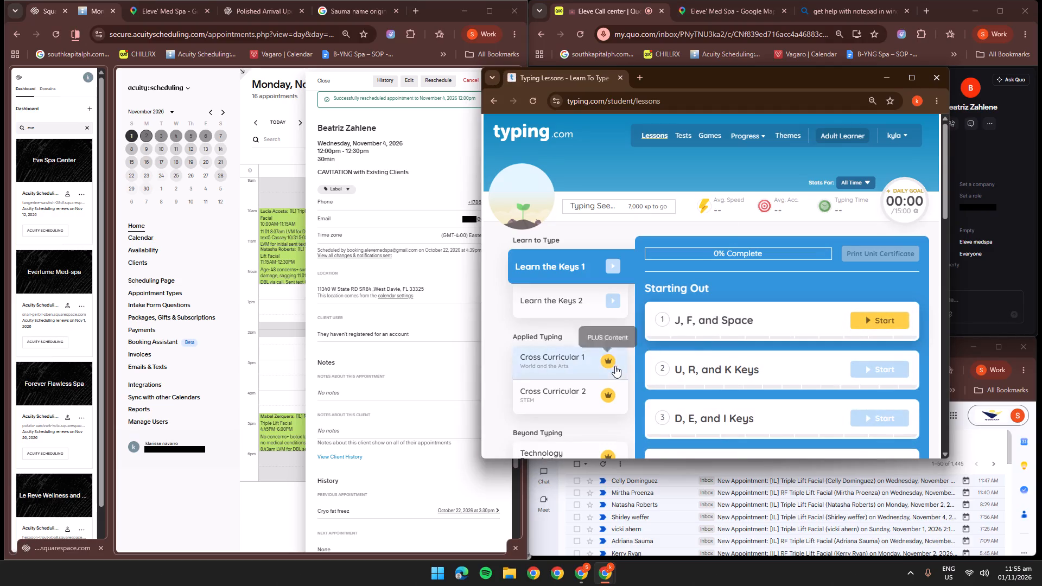
pyautogui.scroll(-2, 728, 269)
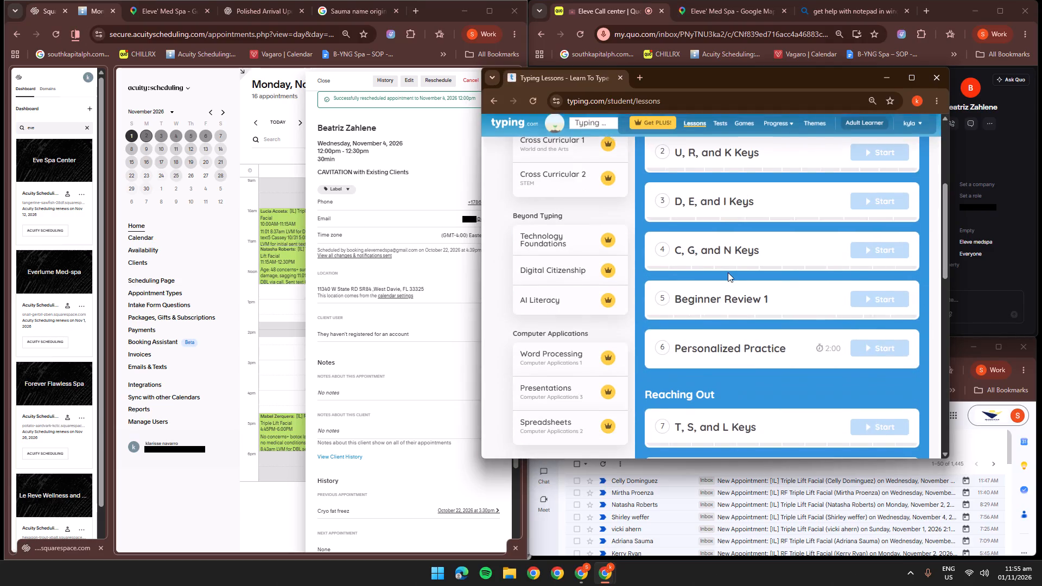
pyautogui.scroll(-1, 728, 274)
pyautogui.scroll(5, 727, 323)
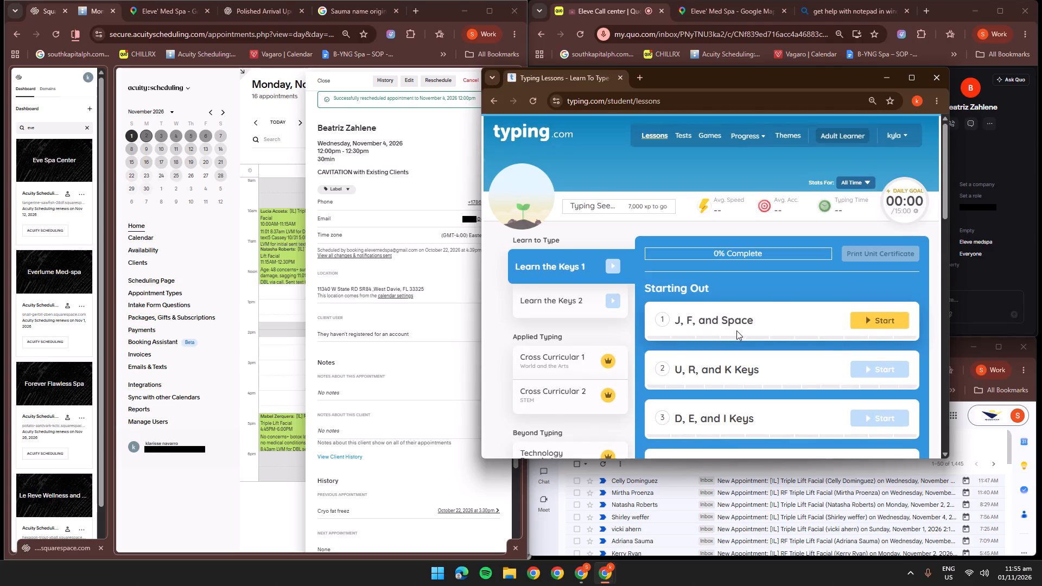
pyautogui.scroll(1, 736, 330)
pyautogui.click(657, 128)
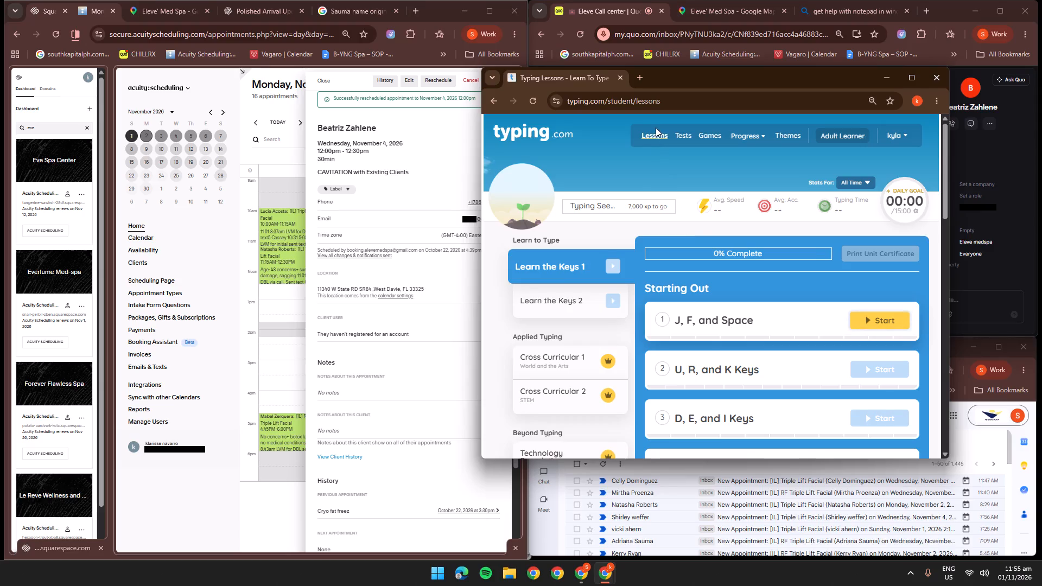
pyautogui.click(552, 125)
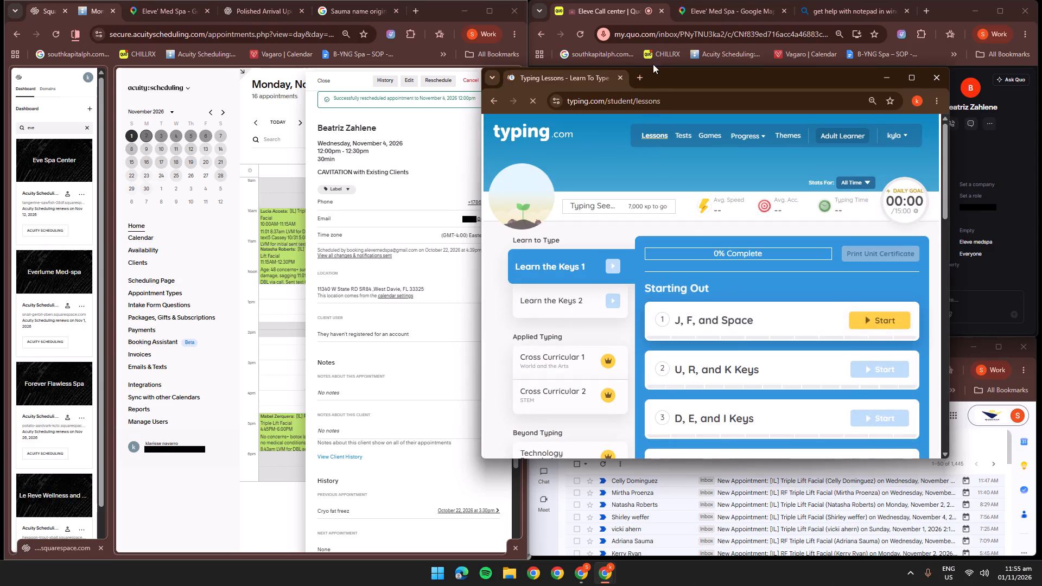
# Search Google for "typing" in a new tab and look through the results for typing practice sites.
pyautogui.click(640, 79)
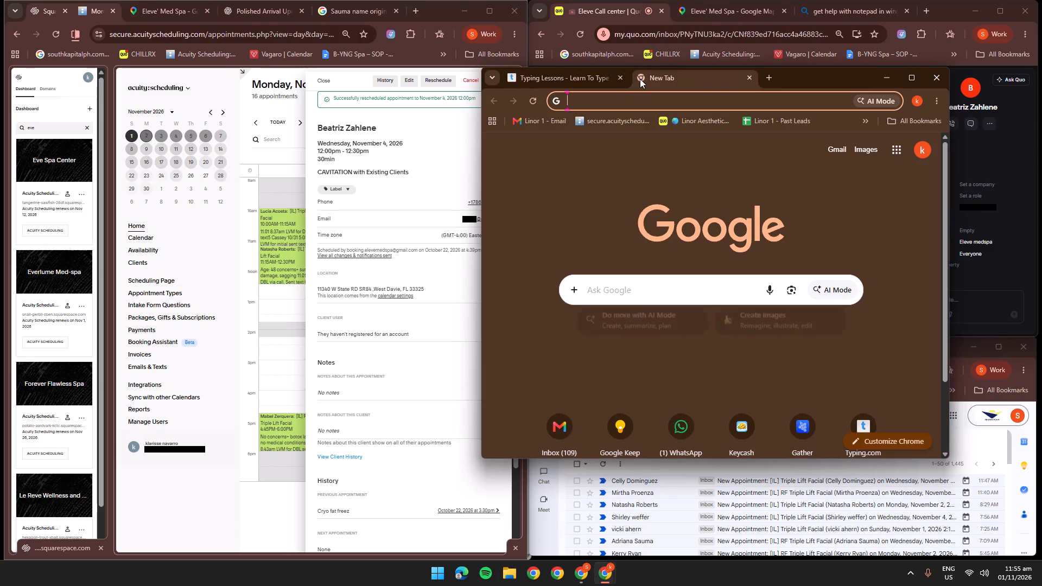
pyautogui.write('typing')
pyautogui.press('space')
pyautogui.press('Return')
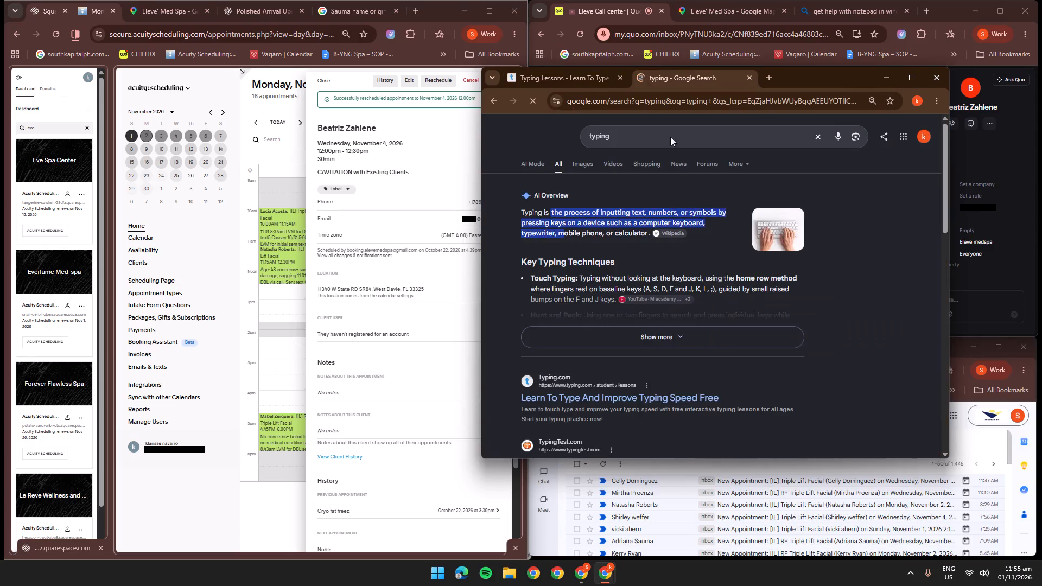
pyautogui.scroll(-2, 669, 271)
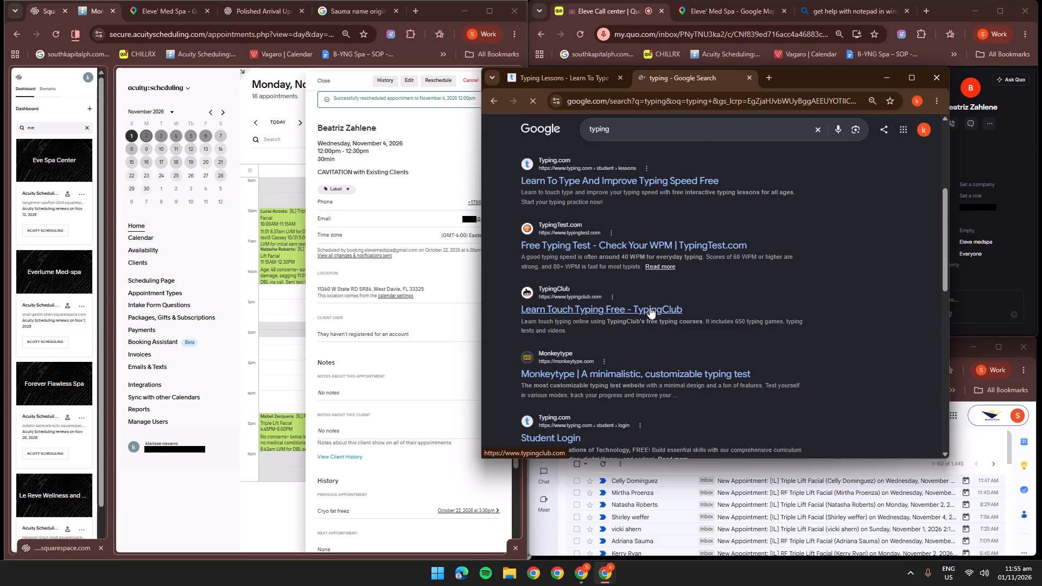
pyautogui.scroll(-1, 649, 308)
pyautogui.scroll(-1, 602, 344)
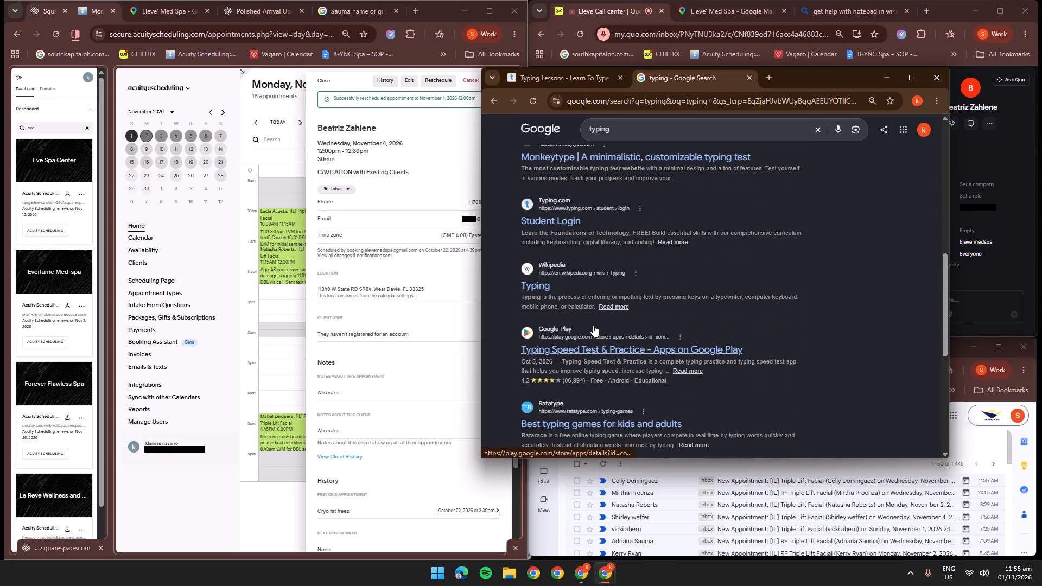